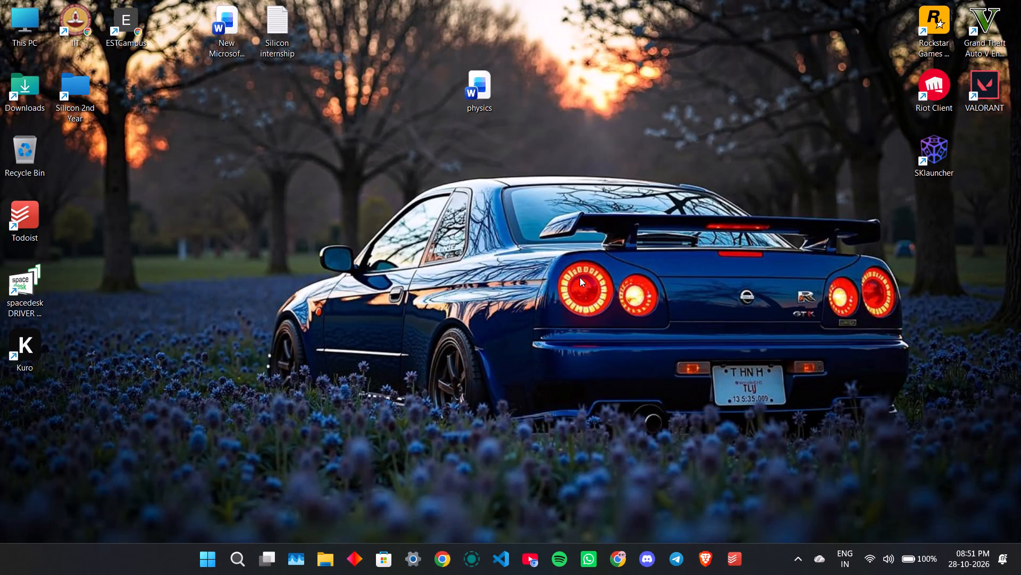
Open the Word document "physics project - Copy" from the Downloads folder.
{"action": "left_click", "coordinate": [37, 95]}
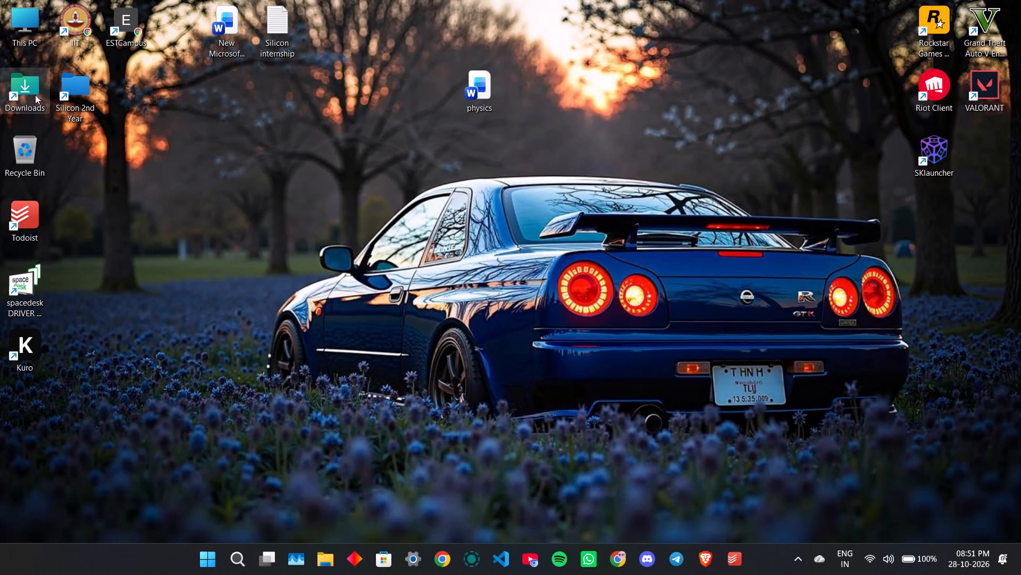
{"action": "double_click", "coordinate": [31, 96]}
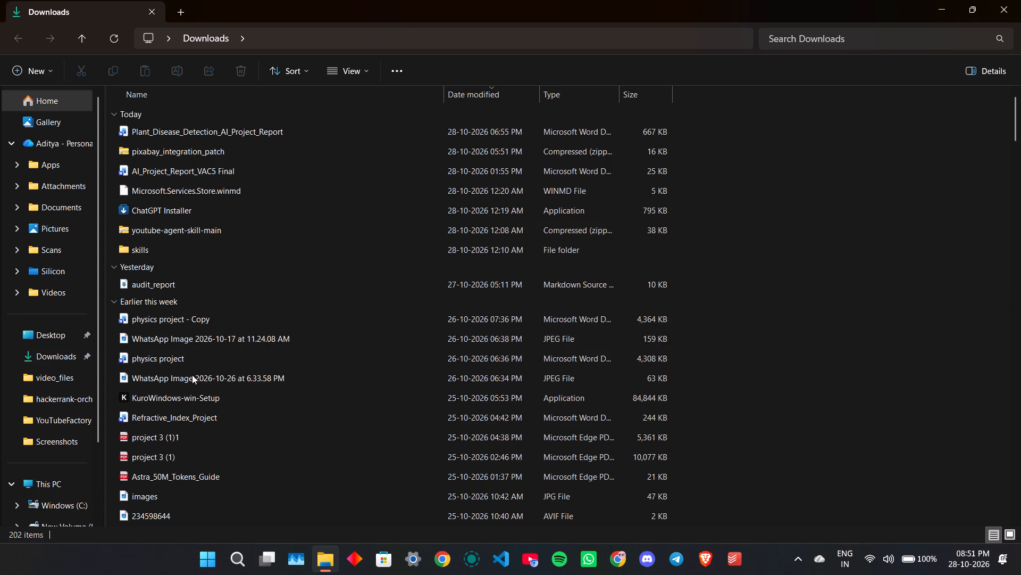
{"action": "double_click", "coordinate": [213, 319]}
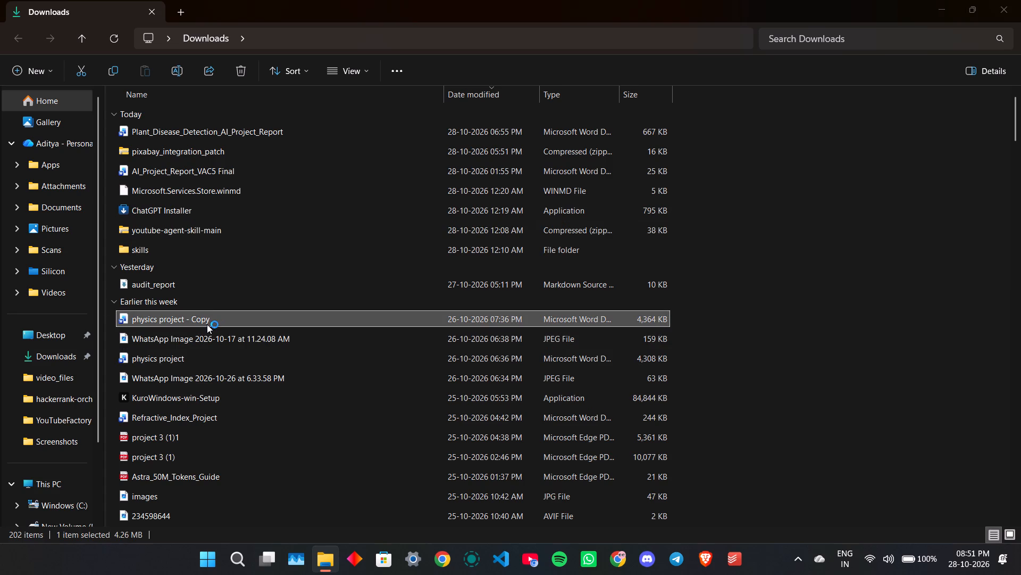
Look through the report's Certificate, Acknowledgement, Index and Introduction pages to see what still needs filling in.
{"action": "scroll", "coordinate": [391, 310], "scroll_direction": "down", "scroll_amount": 6}
{"action": "scroll", "coordinate": [384, 309], "scroll_direction": "down", "scroll_amount": 18}
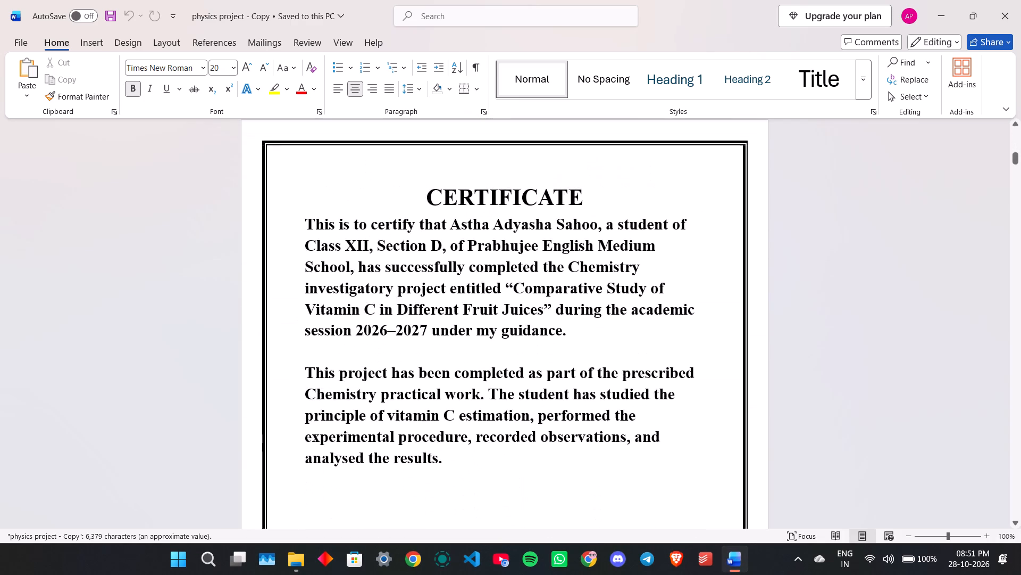
{"action": "scroll", "coordinate": [387, 310], "scroll_direction": "down", "scroll_amount": 20}
{"action": "scroll", "coordinate": [387, 310], "scroll_direction": "down", "scroll_amount": 5}
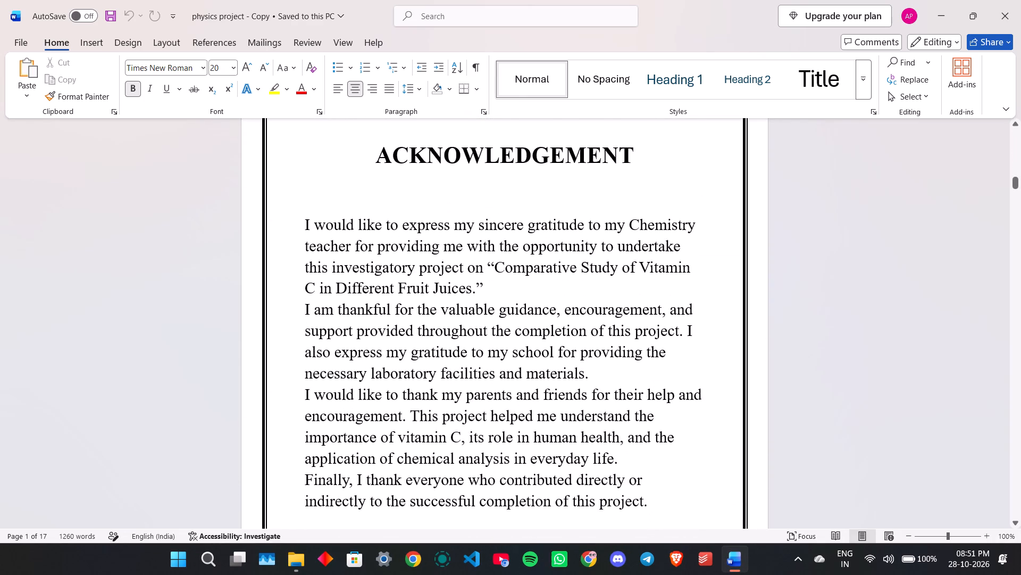
{"action": "scroll", "coordinate": [392, 311], "scroll_direction": "down", "scroll_amount": 14}
{"action": "scroll", "coordinate": [389, 318], "scroll_direction": "down", "scroll_amount": 15}
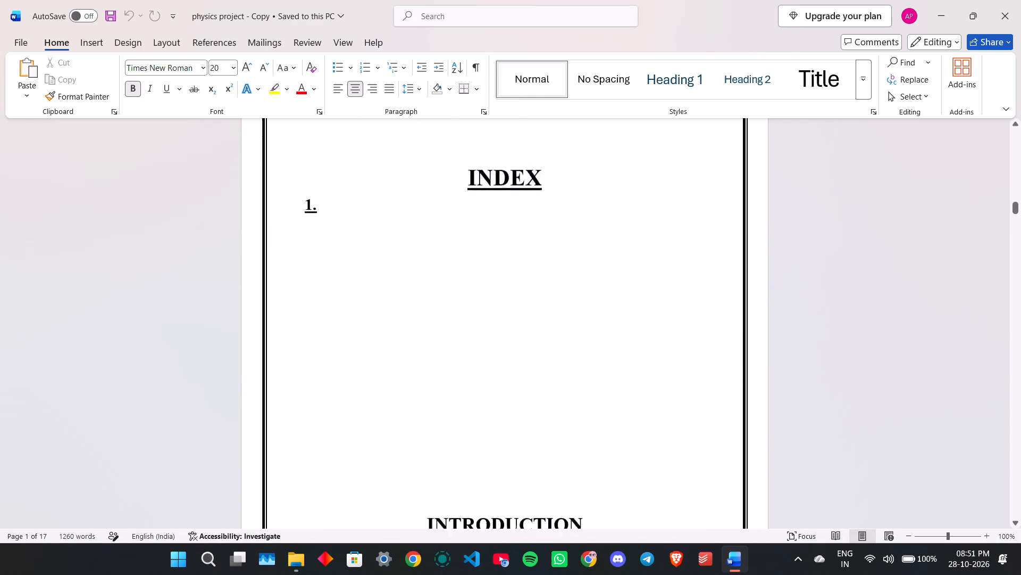
{"action": "scroll", "coordinate": [386, 309], "scroll_direction": "up", "scroll_amount": 6}
{"action": "scroll", "coordinate": [386, 309], "scroll_direction": "down", "scroll_amount": 10}
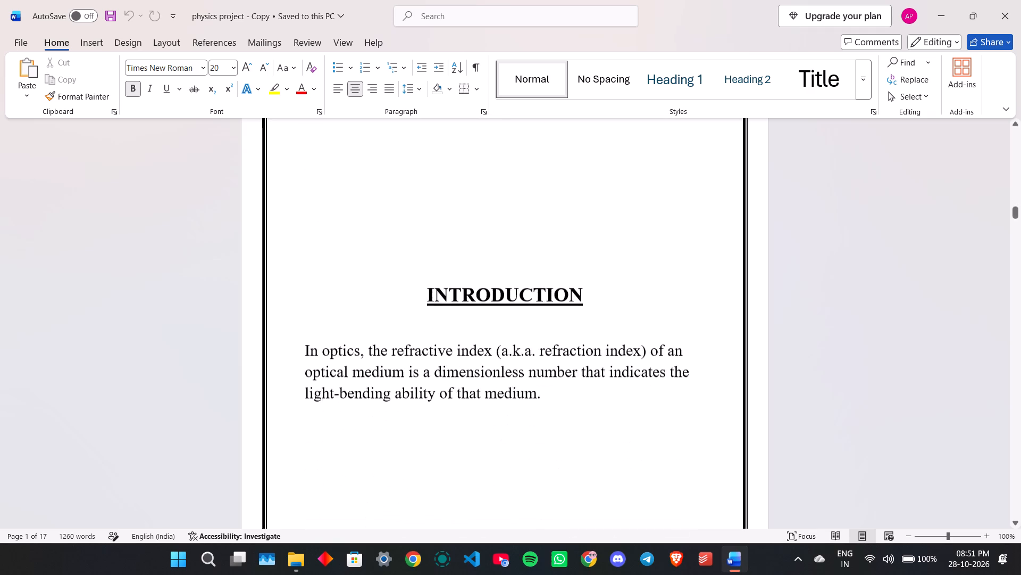
{"action": "scroll", "coordinate": [387, 308], "scroll_direction": "down", "scroll_amount": 12}
{"action": "scroll", "coordinate": [388, 306], "scroll_direction": "up", "scroll_amount": 14}
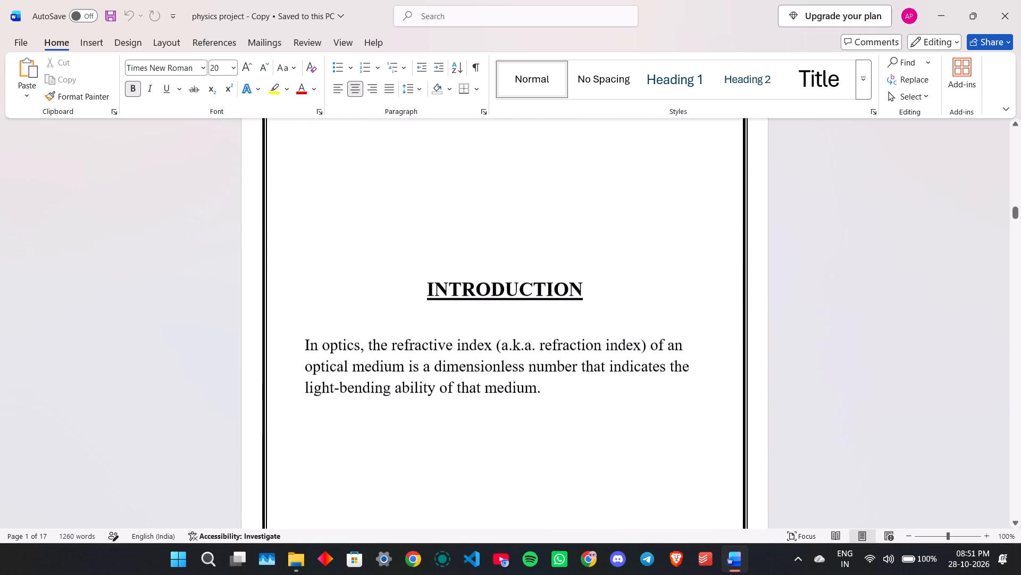
{"action": "scroll", "coordinate": [388, 306], "scroll_direction": "up", "scroll_amount": 9}
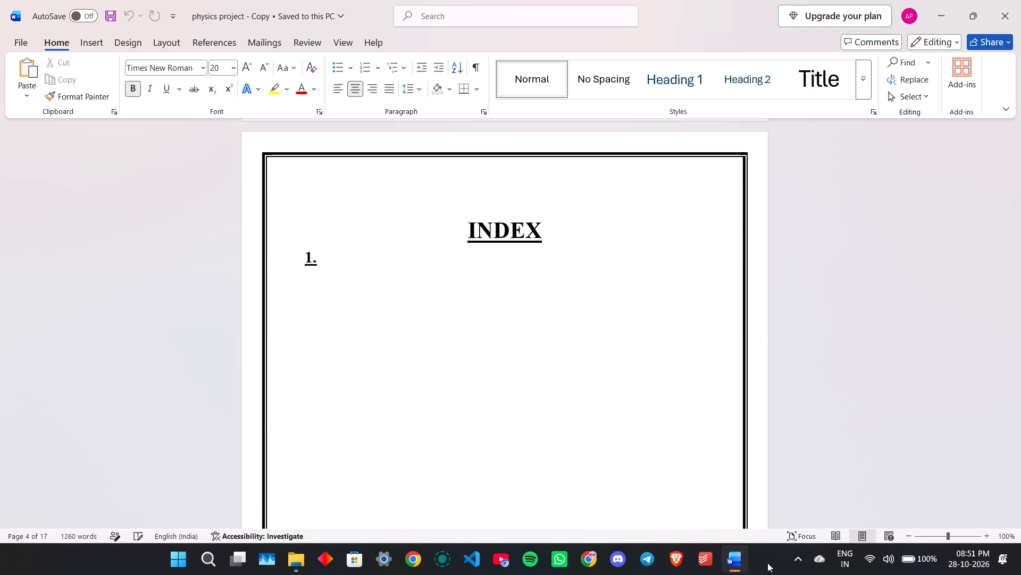
{"action": "left_click", "coordinate": [203, 558]}
{"action": "left_click", "coordinate": [420, 149]}
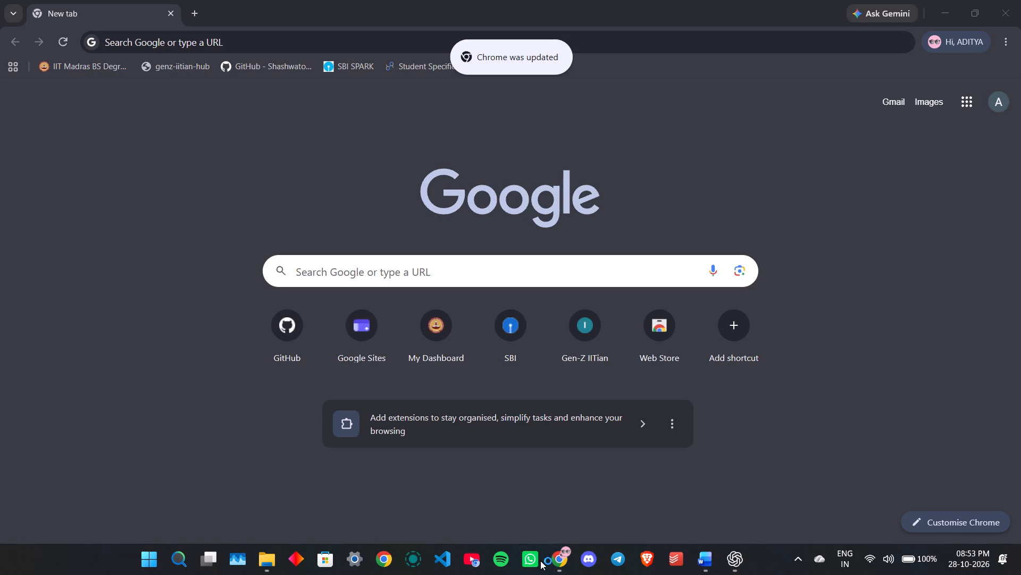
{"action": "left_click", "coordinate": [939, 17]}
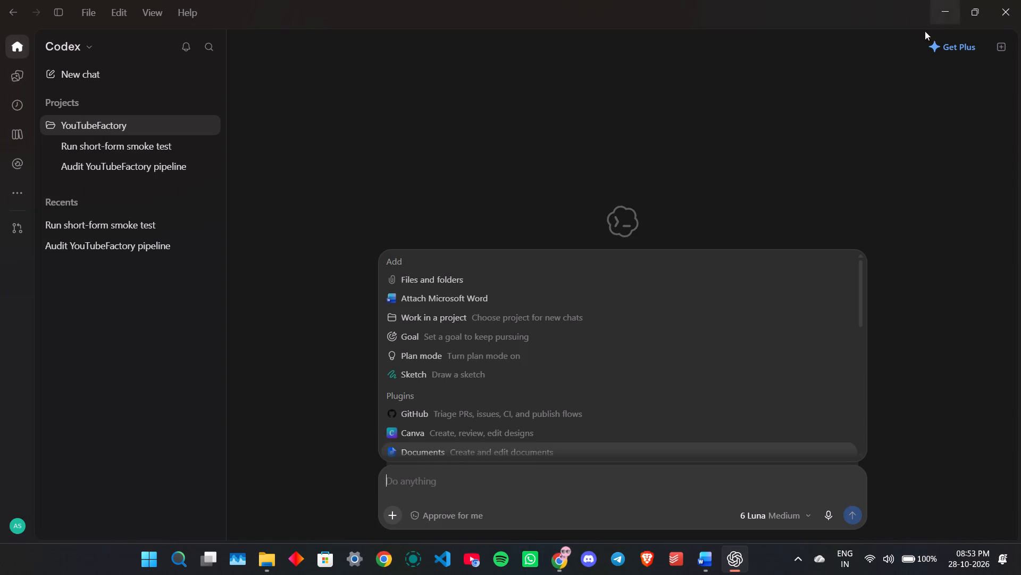
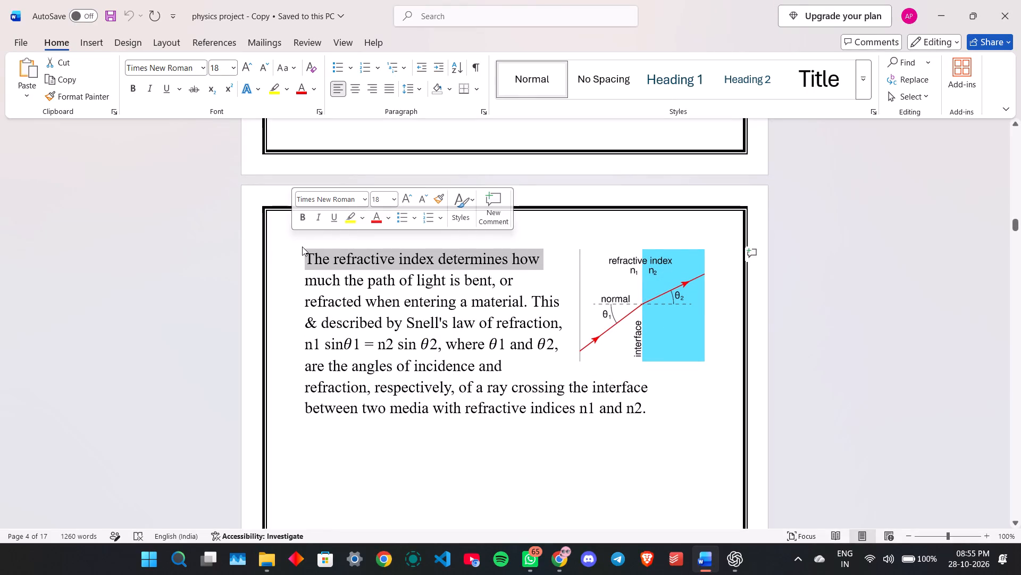
Delete the refractive index paragraph from its start through "n1 sinθ1 = n2 sin" and add three blank lines above the remaining text.
{"action": "left_click", "coordinate": [295, 252]}
{"action": "left_click", "coordinate": [302, 257]}
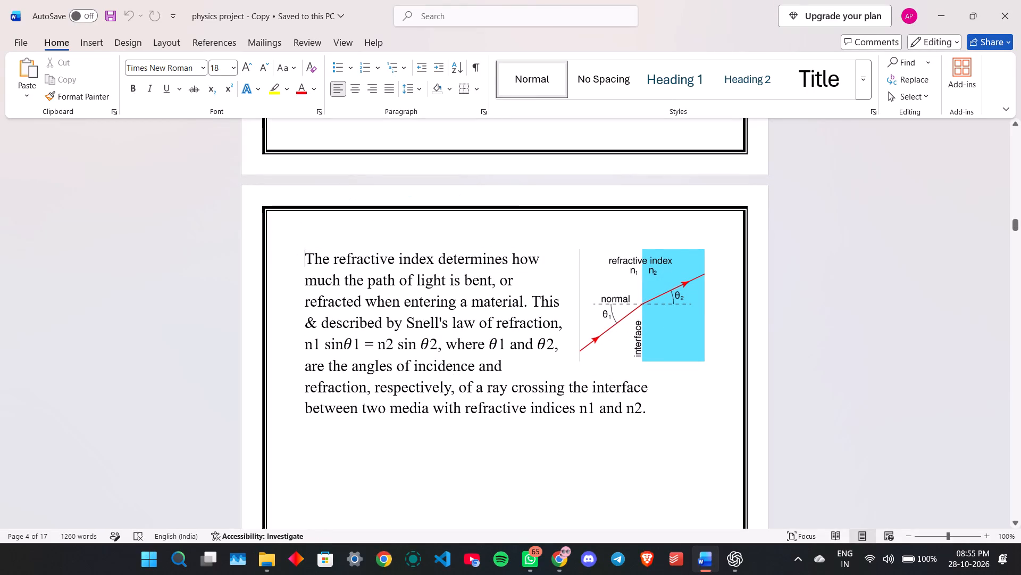
{"action": "left_click_drag", "start_coordinate": [310, 256], "coordinate": [409, 336]}
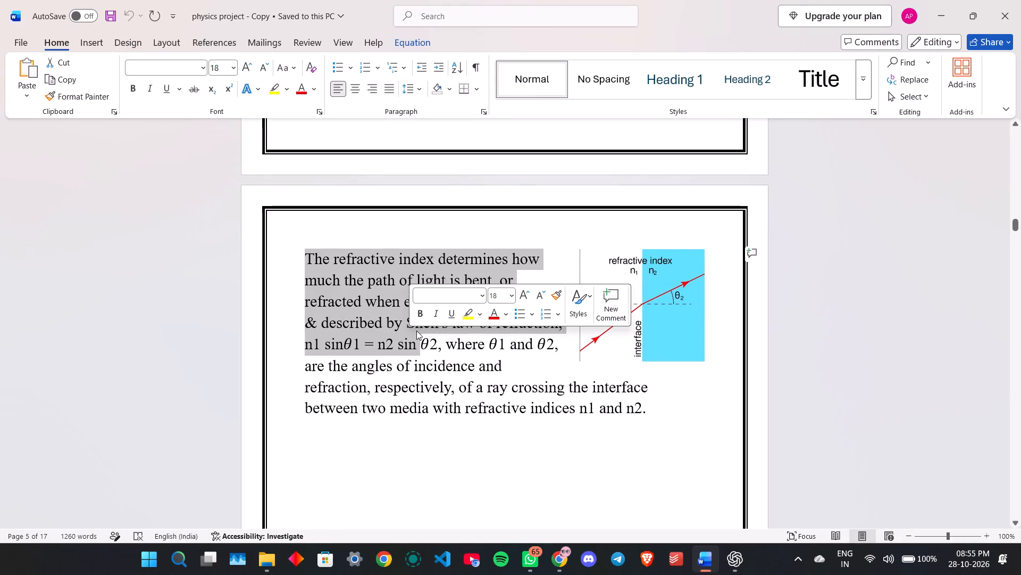
{"action": "key", "text": "BackSpace"}
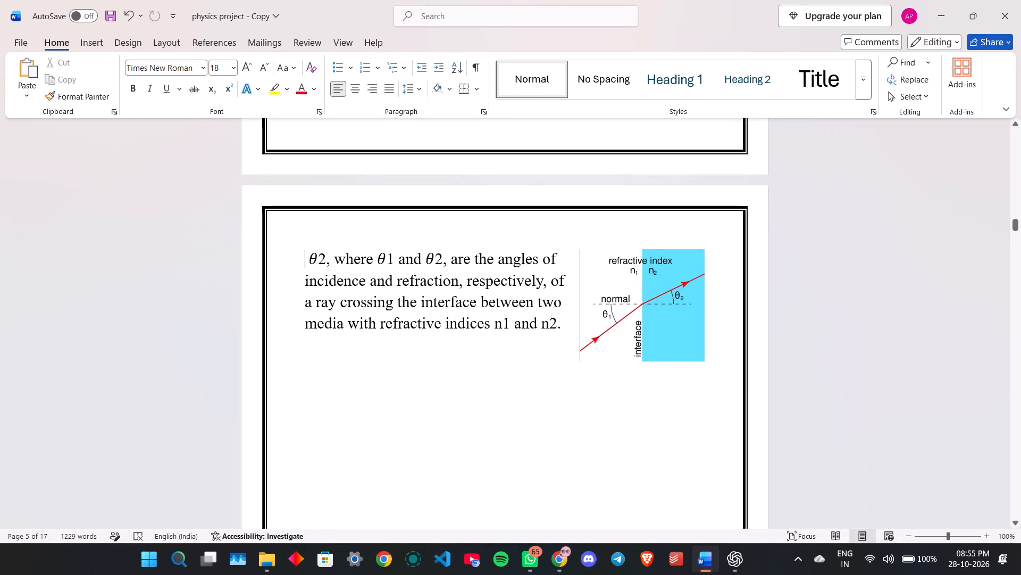
{"action": "key", "text": "Return"}
{"action": "key", "text": "Return"}
{"action": "key", "text": "Return"}
{"action": "left_click", "coordinate": [307, 244]}
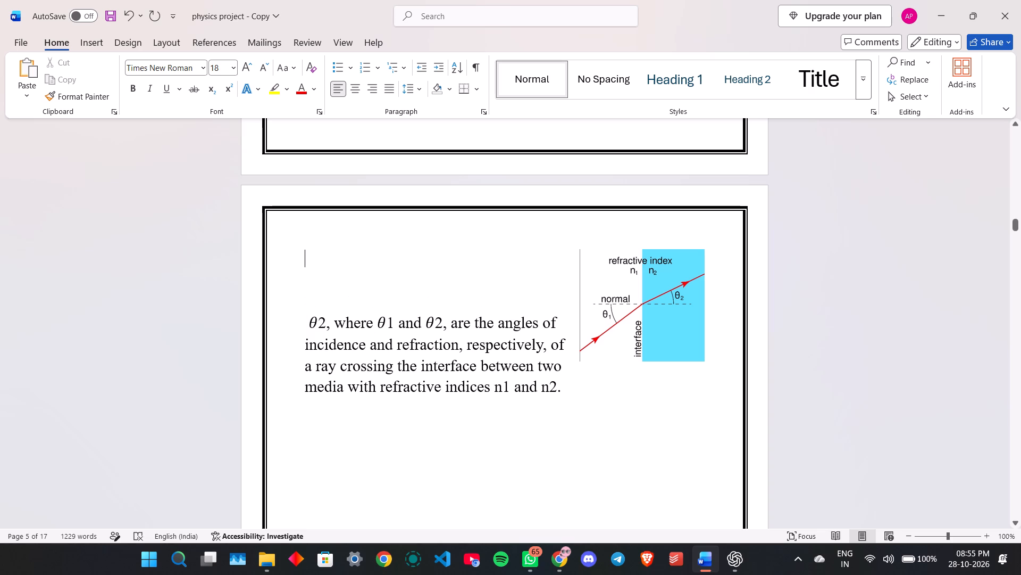
Delete the refractive index diagram beside the text.
{"action": "left_click", "coordinate": [601, 295]}
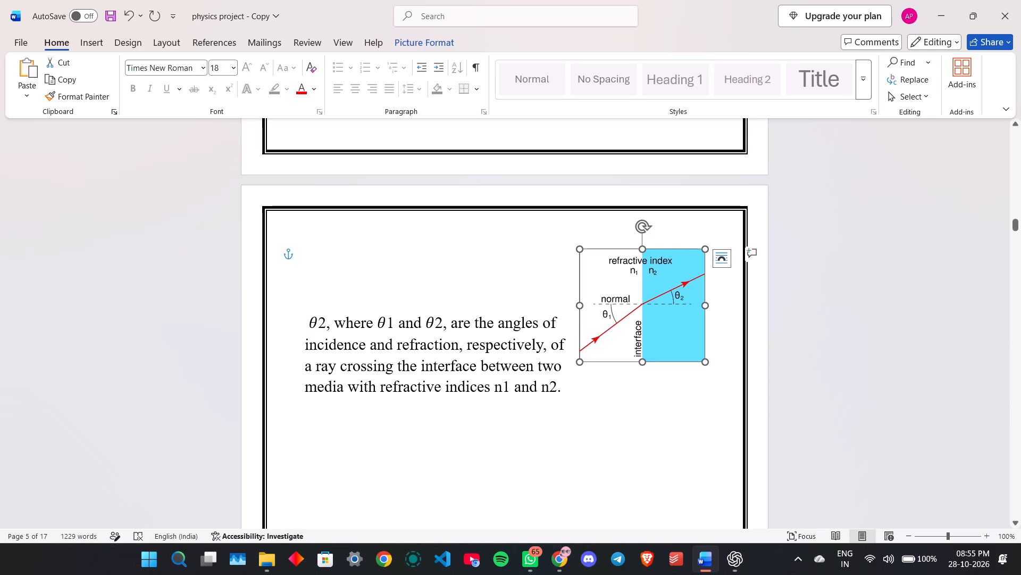
{"action": "key", "text": "Delete"}
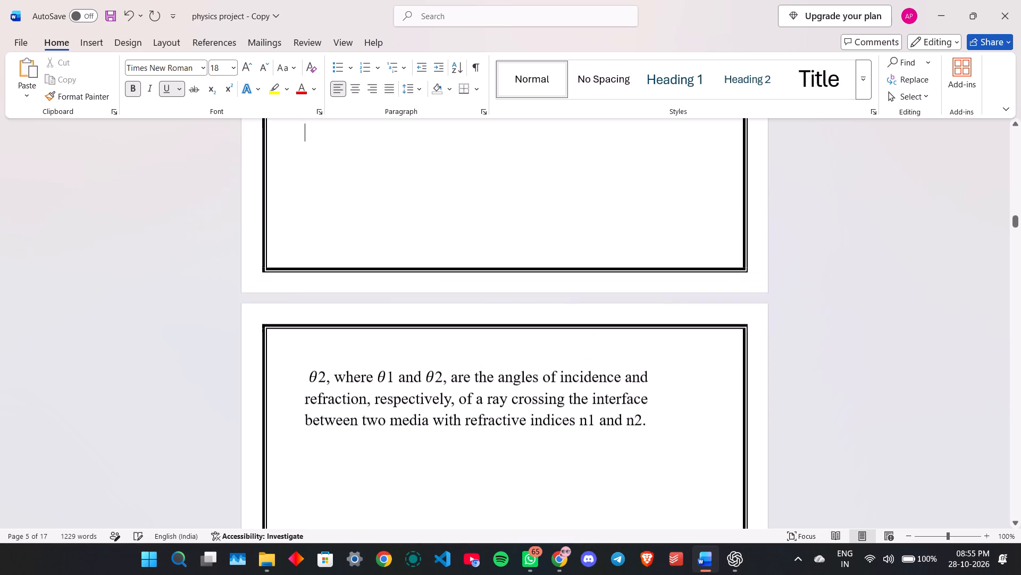
Add blank lines above the leftover refraction text and paste the copied Aim and Objectives text at the top of the page.
{"action": "left_click", "coordinate": [300, 387]}
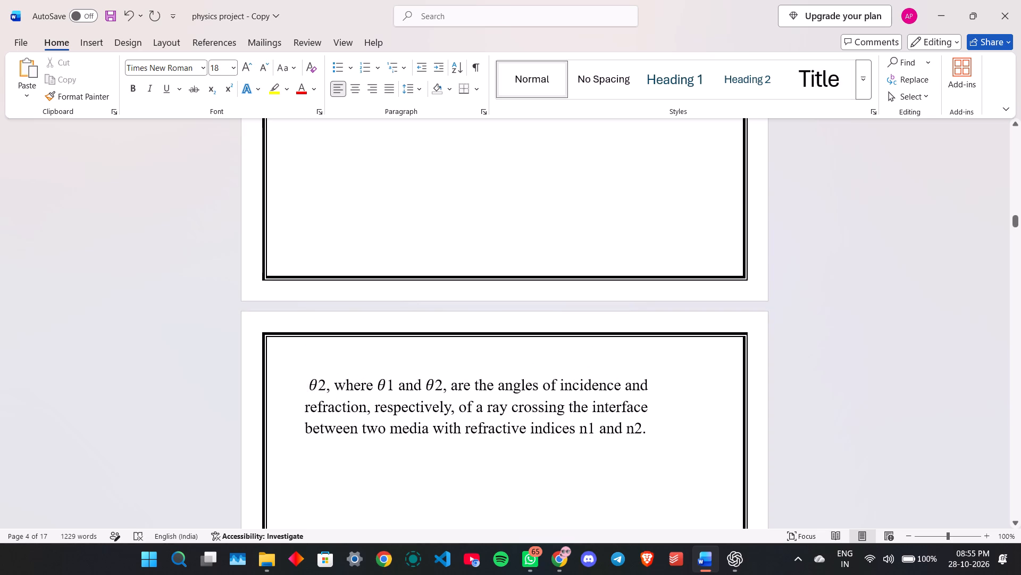
{"action": "key", "text": "Return"}
{"action": "key", "text": "Return"}
{"action": "key", "text": "Return"}
{"action": "key", "text": "Return"}
{"action": "key", "text": "Return"}
{"action": "left_click", "coordinate": [305, 367]}
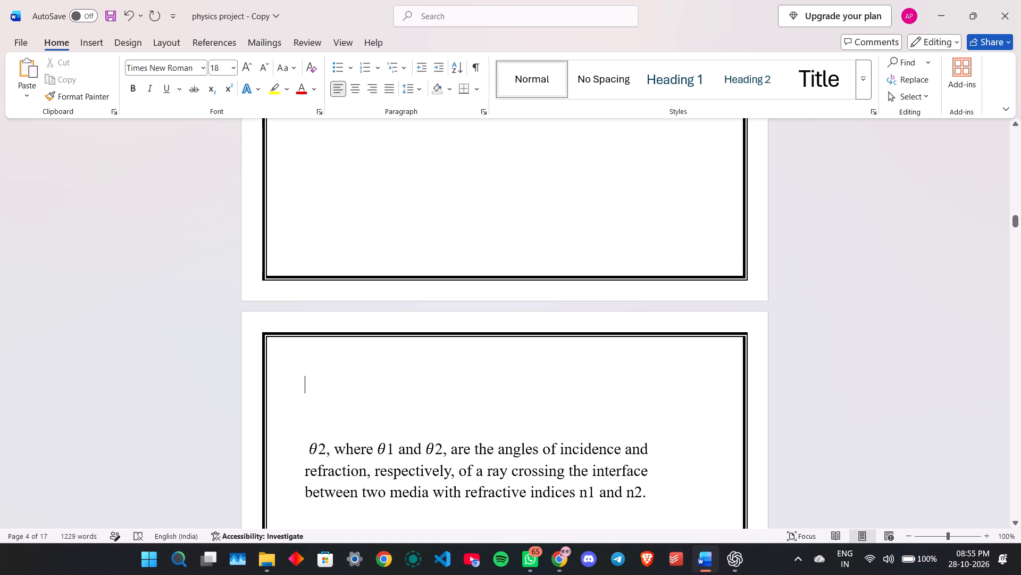
{"action": "scroll", "coordinate": [389, 385], "scroll_direction": "down", "scroll_amount": 6}
{"action": "right_click", "coordinate": [309, 193]}
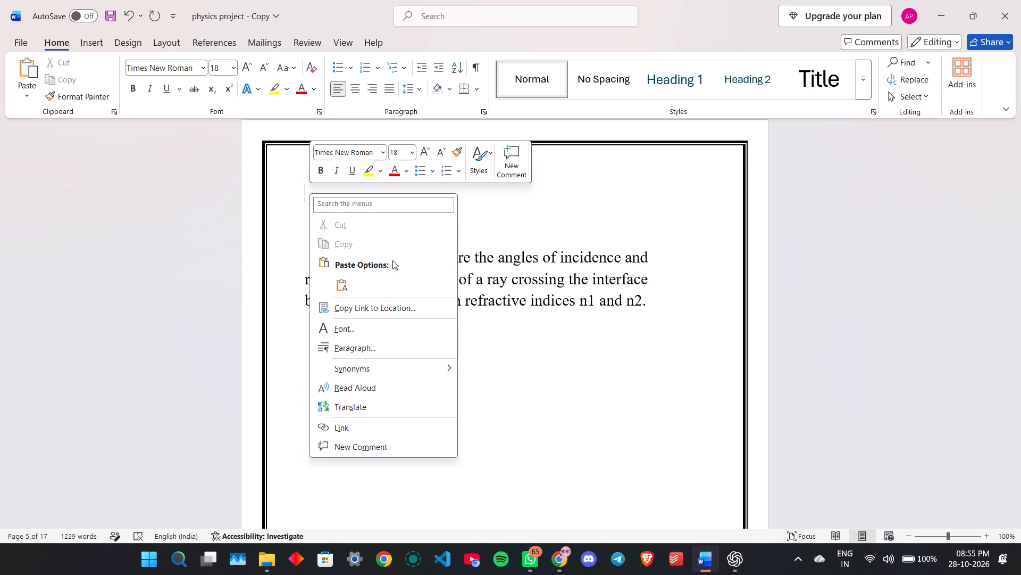
{"action": "left_click", "coordinate": [526, 214]}
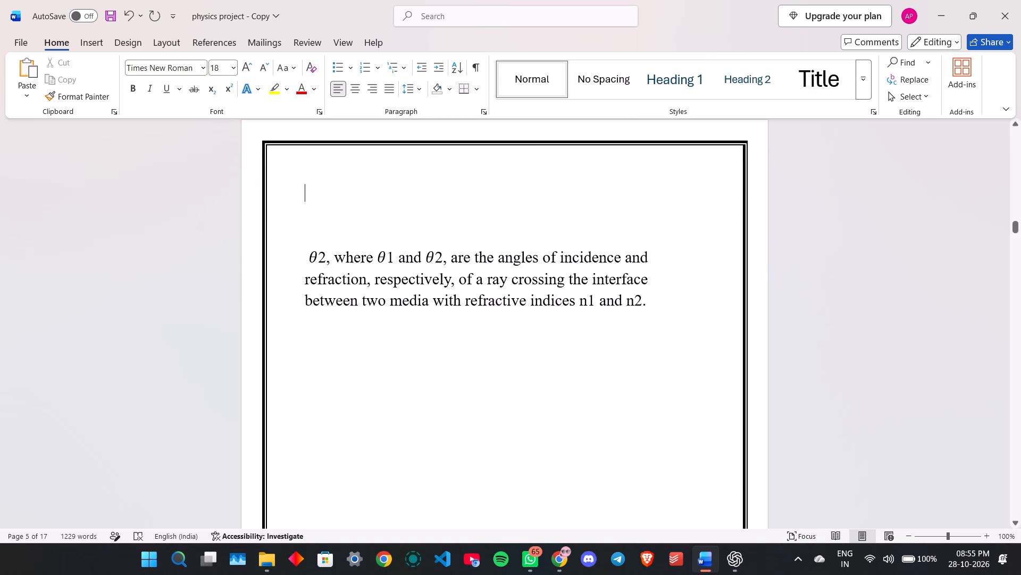
{"action": "key", "text": "ctrl+v"}
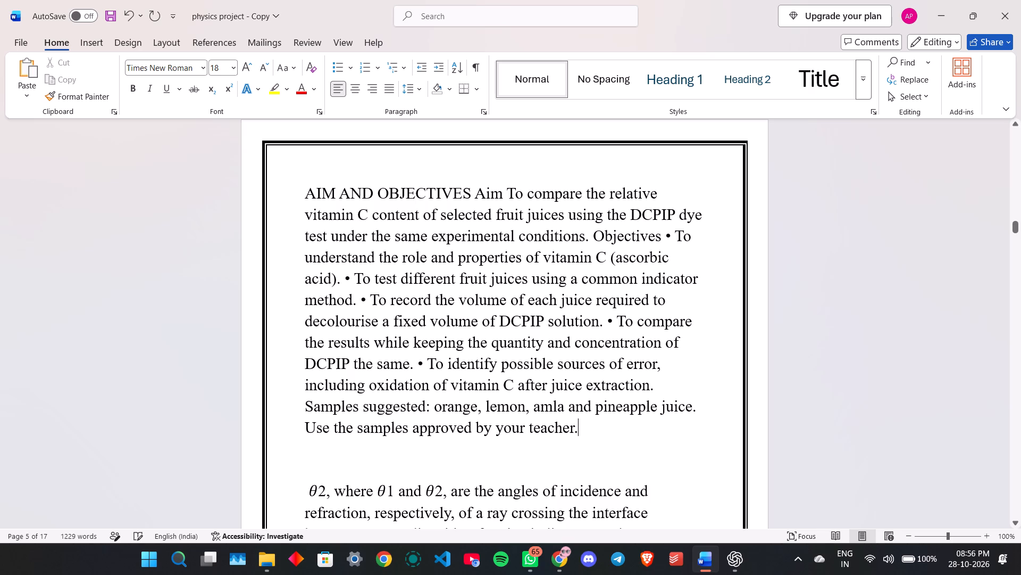
Delete the leftover refraction text about θ1, θ2 and the two media below the pasted content.
{"action": "left_click", "coordinate": [474, 191]}
{"action": "scroll", "coordinate": [440, 307], "scroll_direction": "down", "scroll_amount": 4}
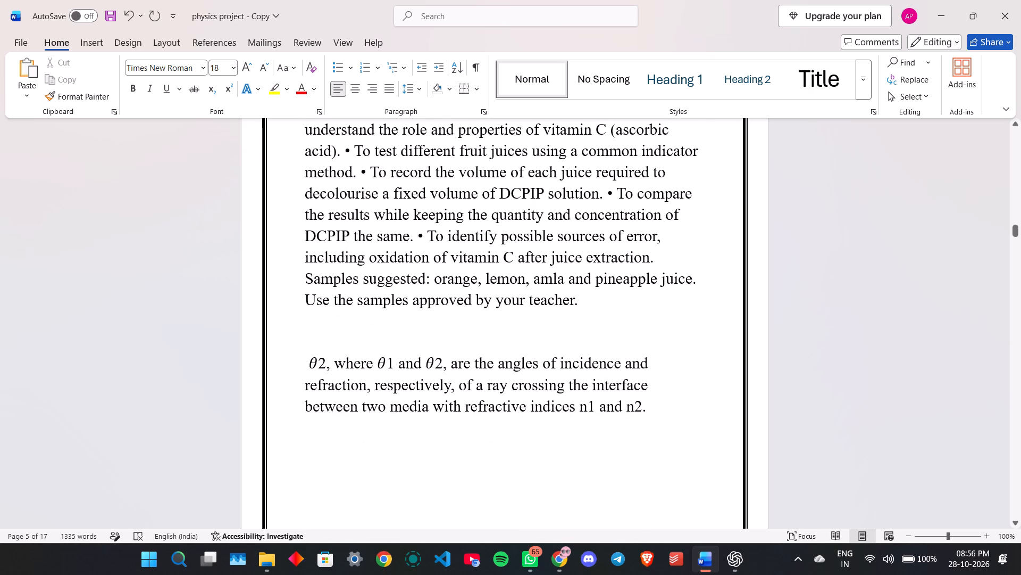
{"action": "left_click_drag", "start_coordinate": [295, 347], "coordinate": [602, 453]}
{"action": "key", "text": "BackSpace"}
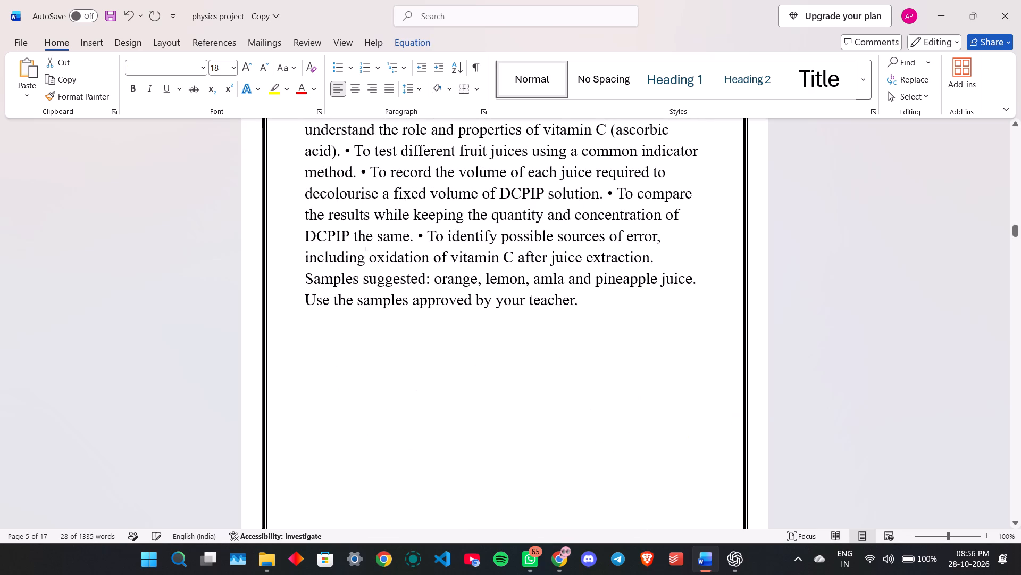
Put the AIM AND OBJECTIVES heading, the Aim label, the aim statement and the Objectives label each on a separate line.
{"action": "scroll", "coordinate": [564, 406], "scroll_direction": "up", "scroll_amount": 7}
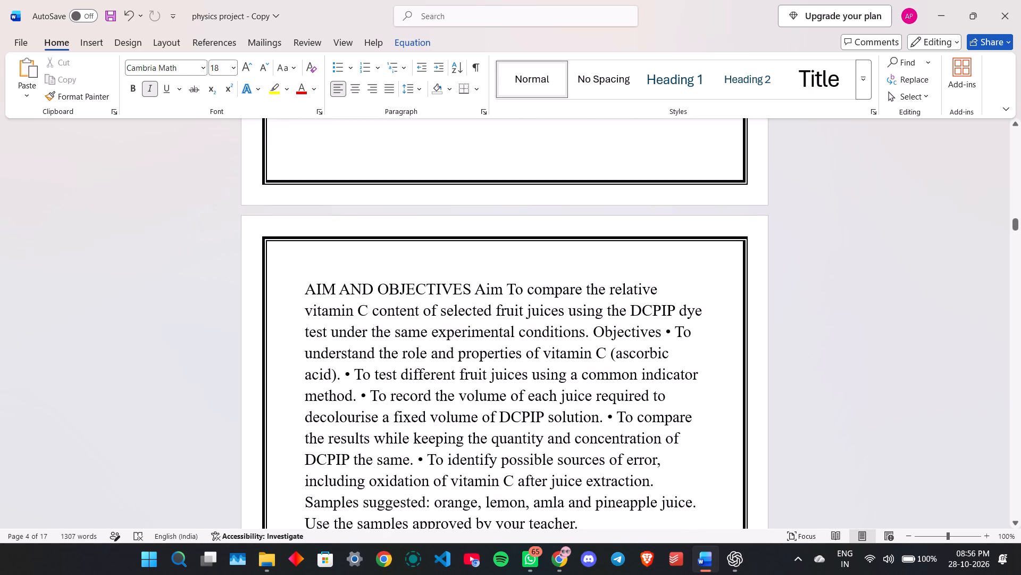
{"action": "left_click", "coordinate": [470, 287]}
{"action": "left_click", "coordinate": [476, 287]}
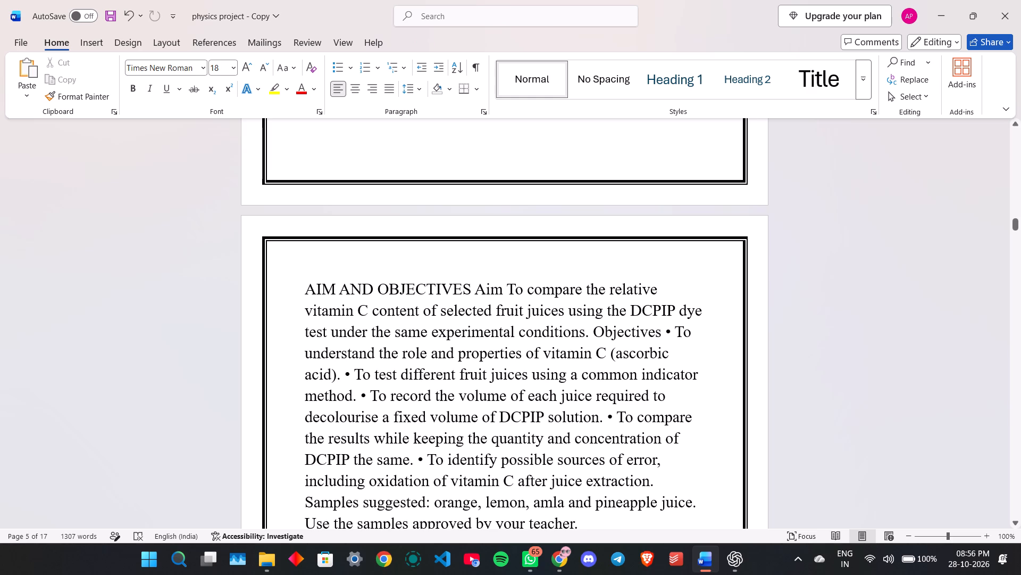
{"action": "key", "text": "Return"}
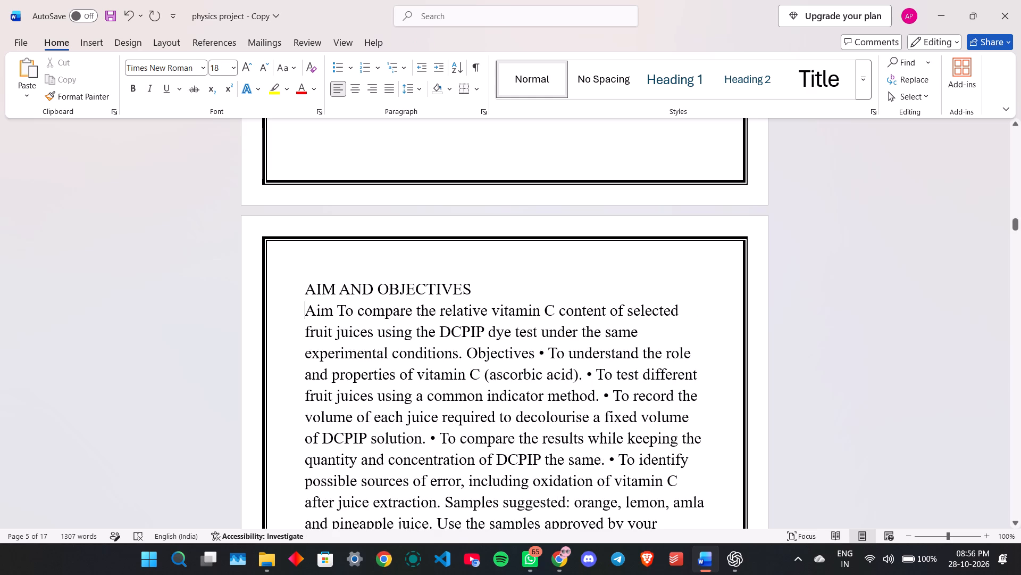
{"action": "left_click", "coordinate": [338, 308]}
{"action": "key", "text": "Return"}
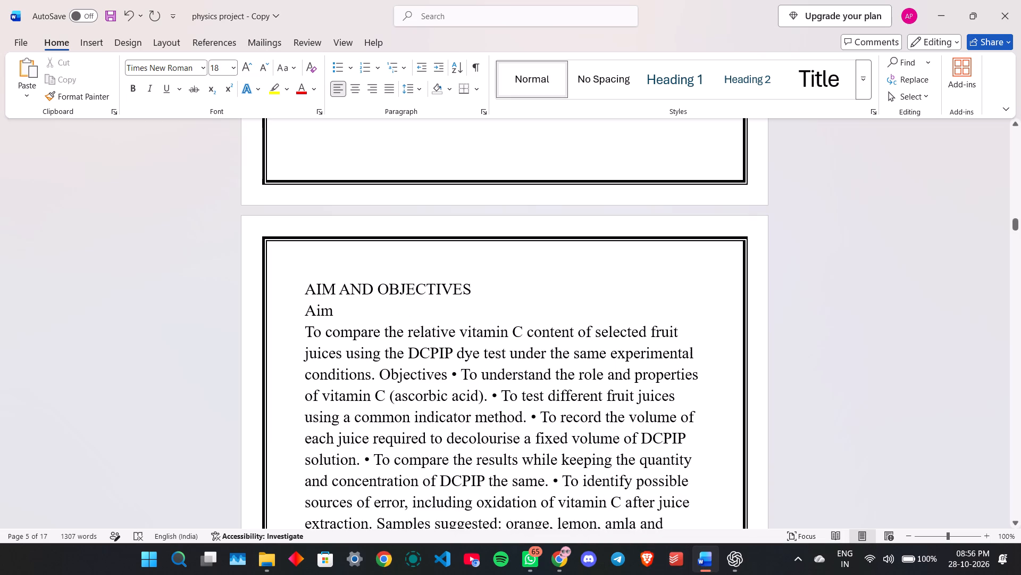
{"action": "left_click", "coordinate": [380, 374]}
{"action": "key", "text": "Return"}
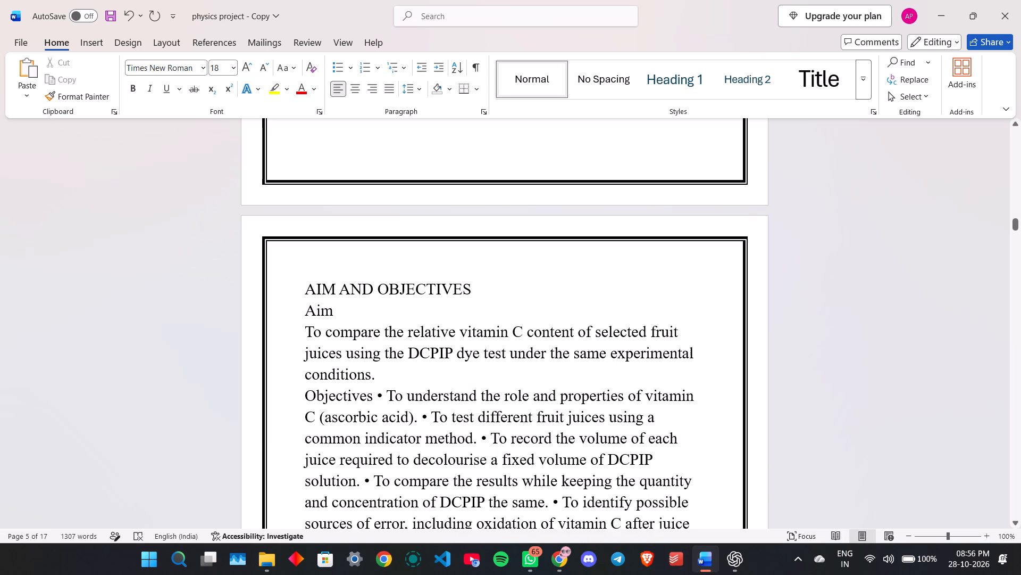
{"action": "left_click", "coordinate": [377, 395]}
{"action": "key", "text": "Return"}
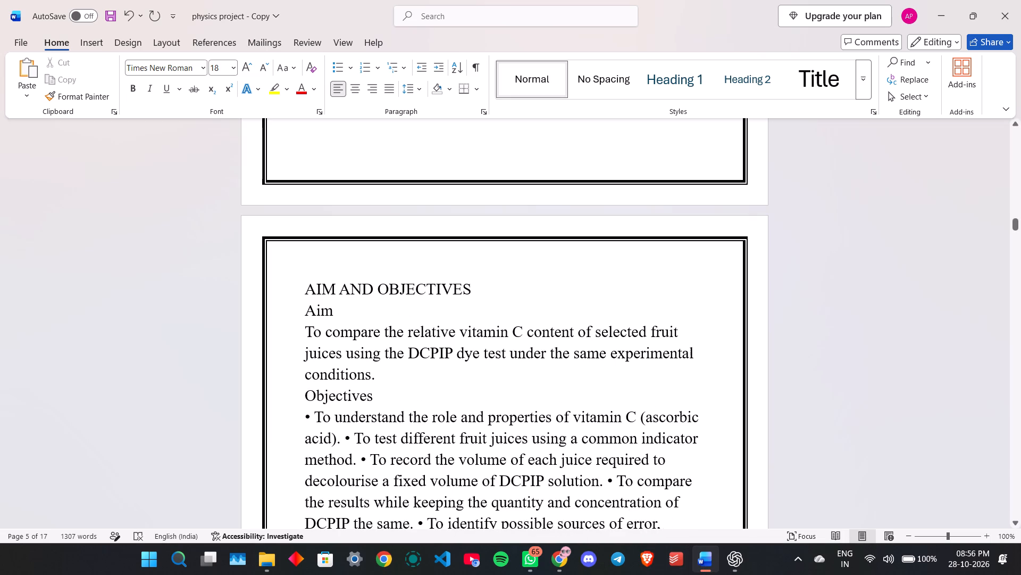
Break the run-on Objectives text so that each bullet point starts on its own line.
{"action": "left_click", "coordinate": [344, 437]}
{"action": "key", "text": "Return"}
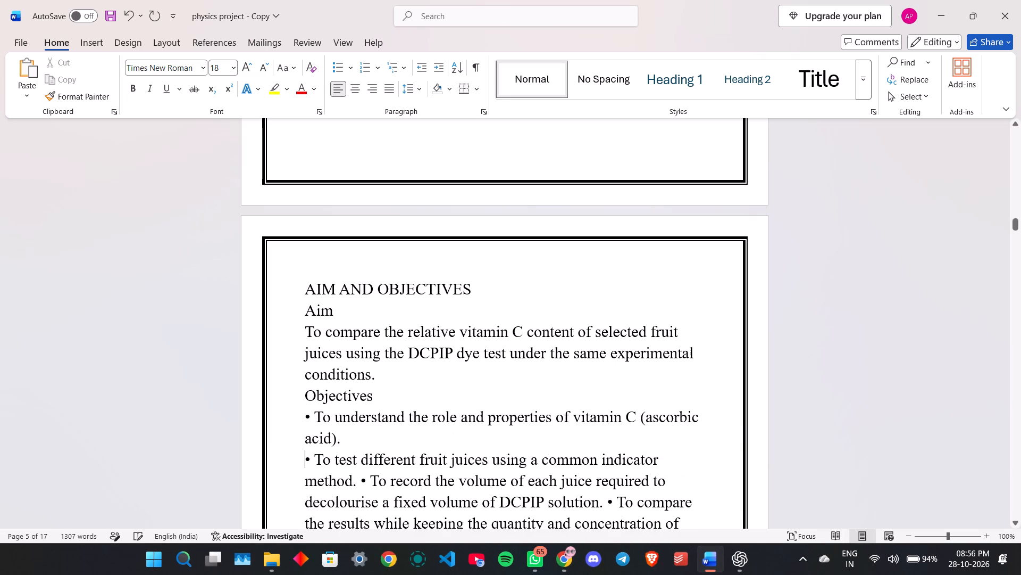
{"action": "scroll", "coordinate": [409, 424], "scroll_direction": "down", "scroll_amount": 4}
{"action": "left_click", "coordinate": [359, 351]}
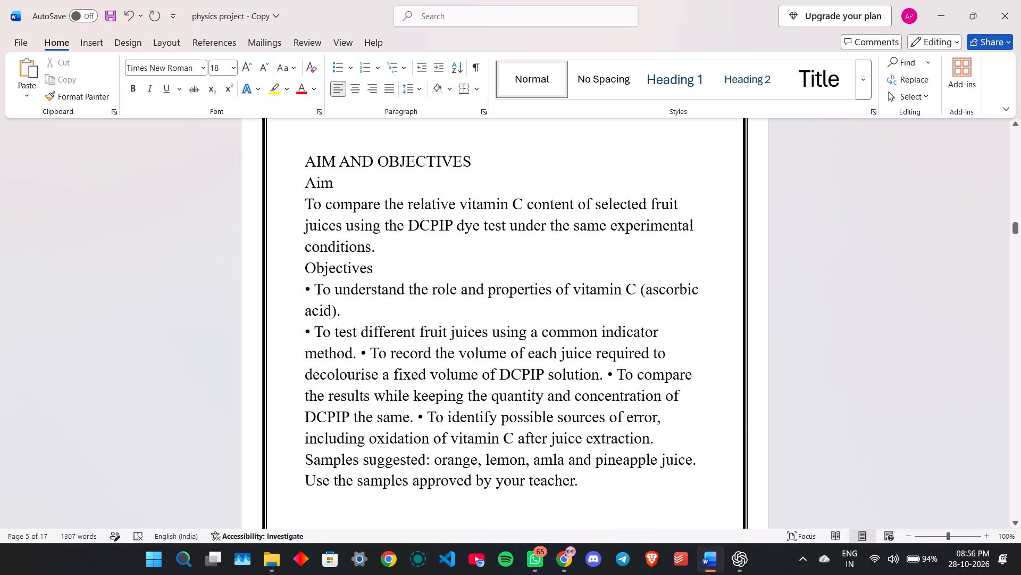
{"action": "key", "text": "Return"}
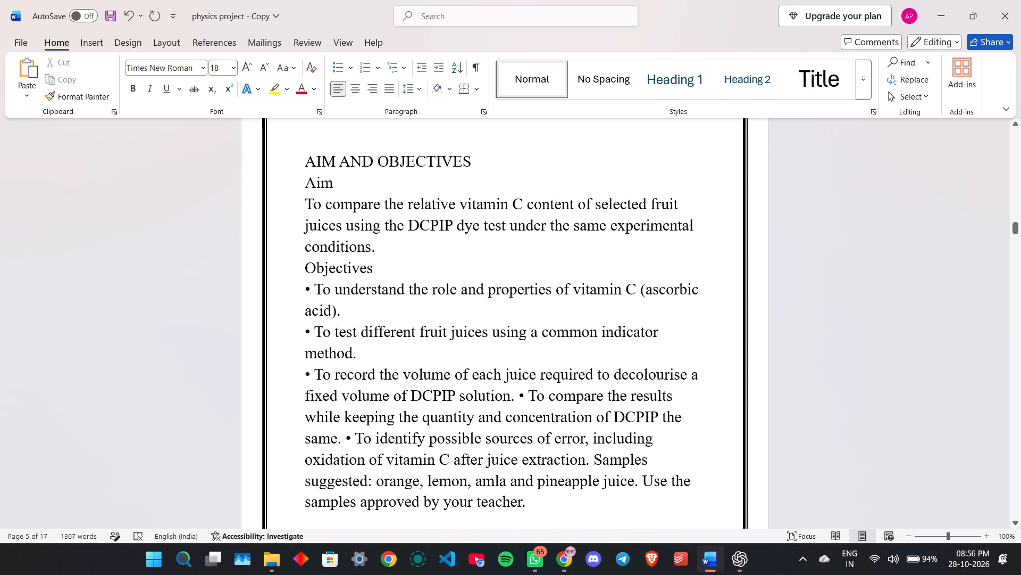
{"action": "left_click", "coordinate": [518, 395]}
{"action": "key", "text": "Return"}
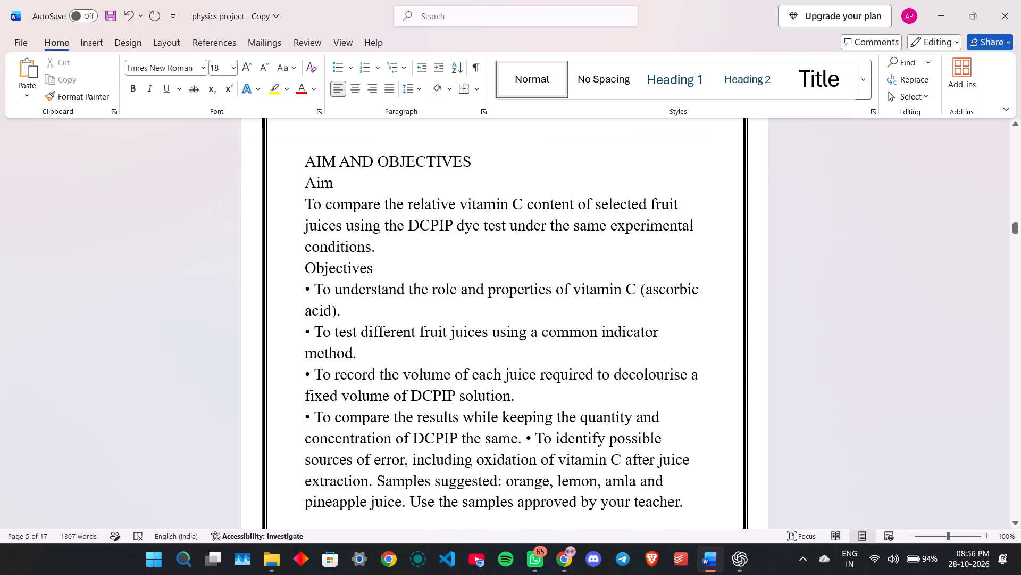
{"action": "left_click", "coordinate": [525, 440]}
{"action": "key", "text": "Return"}
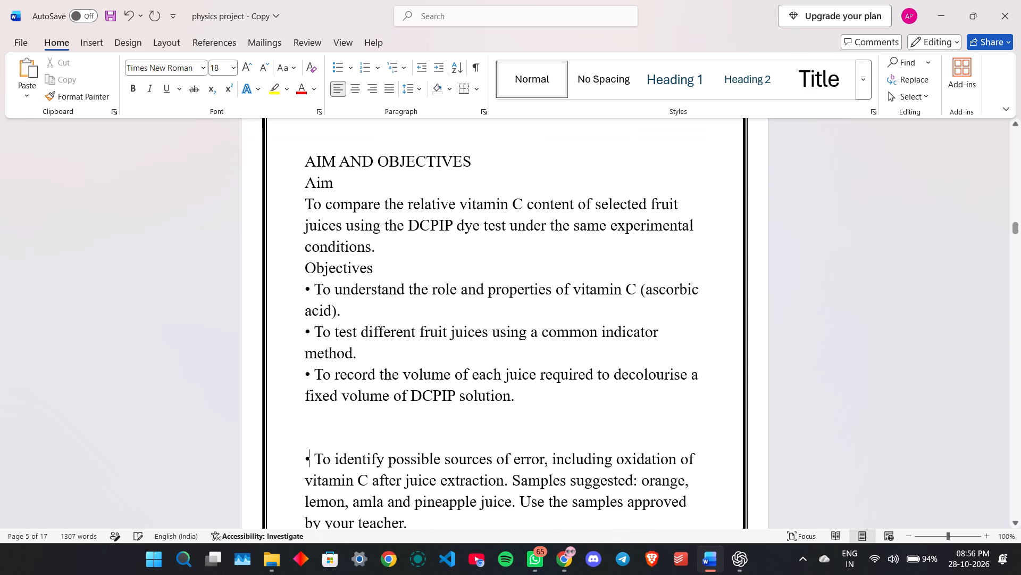
Separate the "Samples suggested" note from the last objective, leaving one blank line between them.
{"action": "scroll", "coordinate": [554, 433], "scroll_direction": "down", "scroll_amount": 4}
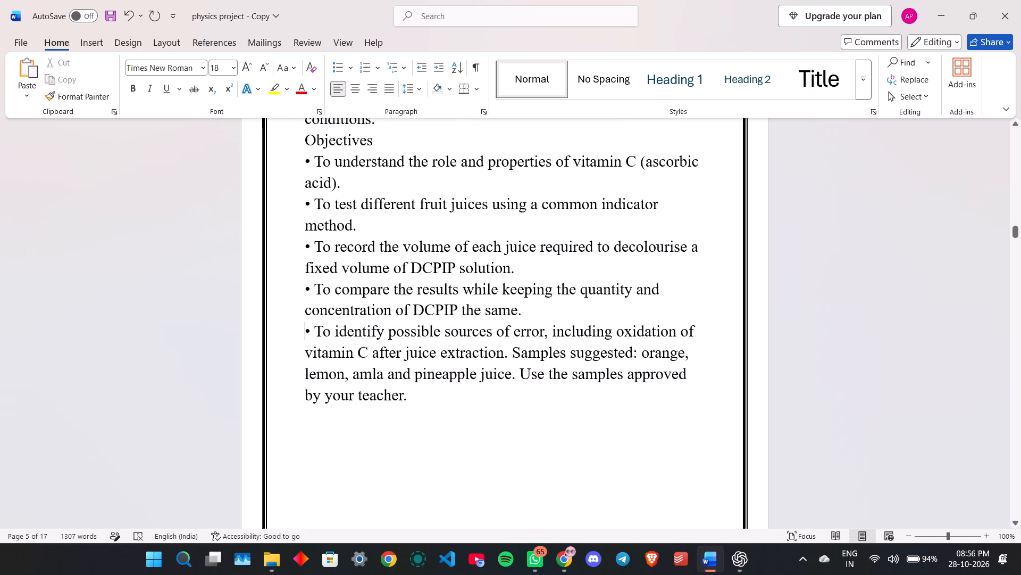
{"action": "left_click", "coordinate": [510, 351]}
{"action": "key", "text": "Return"}
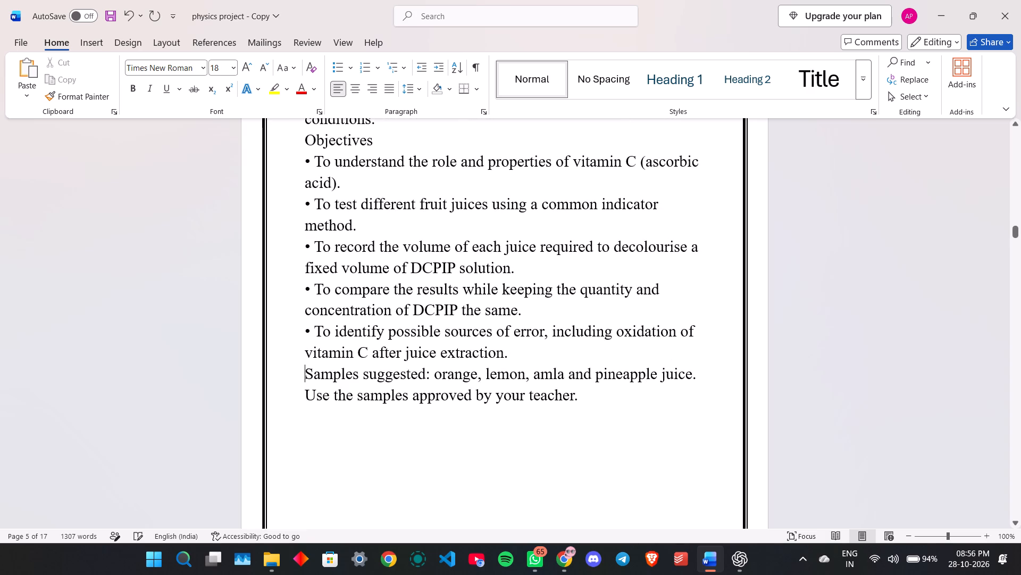
{"action": "key", "text": "Return"}
Set the font size of the two-sentence "Samples suggested" note to 14.
{"action": "left_click_drag", "start_coordinate": [302, 394], "coordinate": [579, 423]}
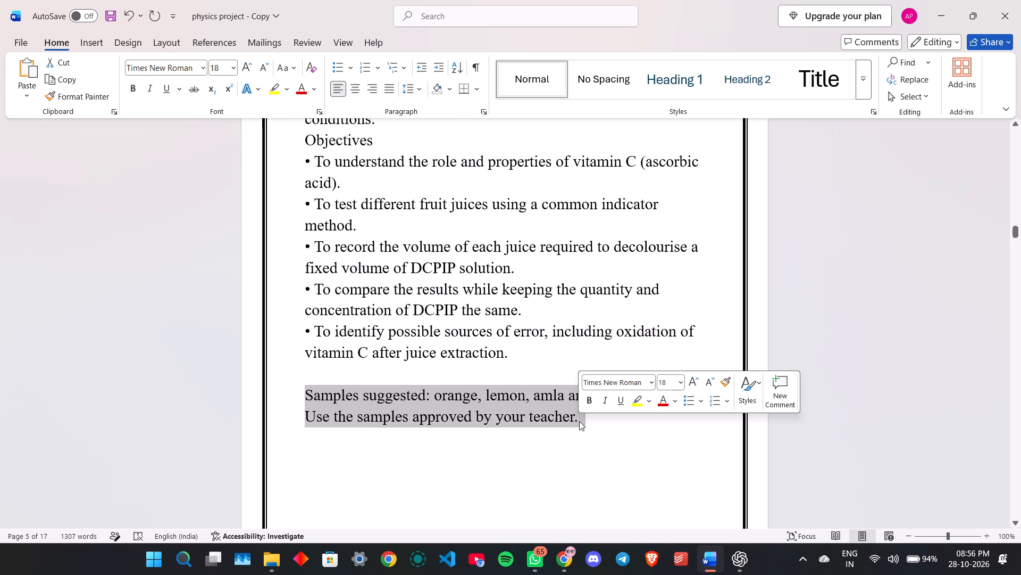
{"action": "left_click", "coordinate": [680, 383]}
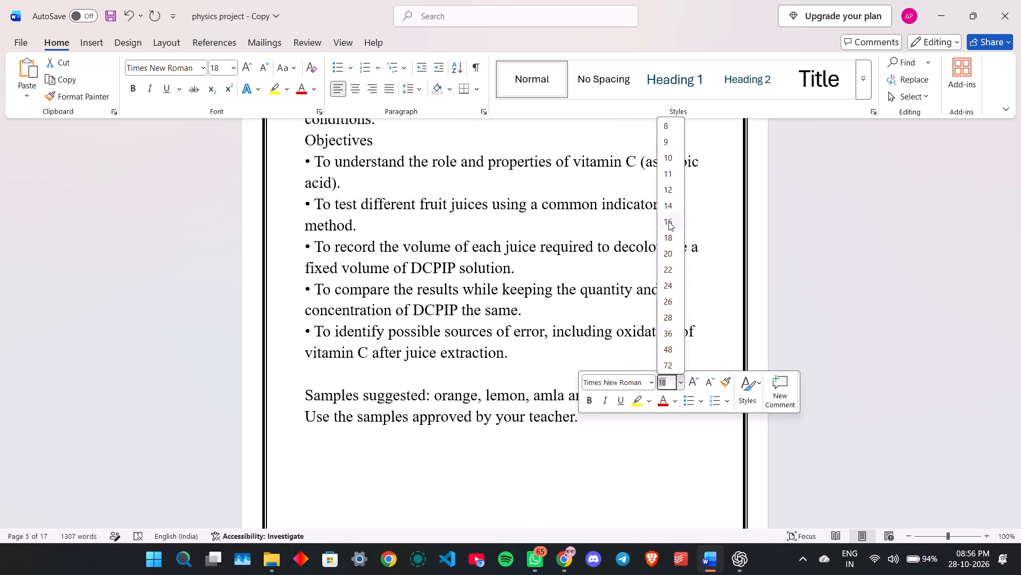
{"action": "left_click", "coordinate": [669, 204]}
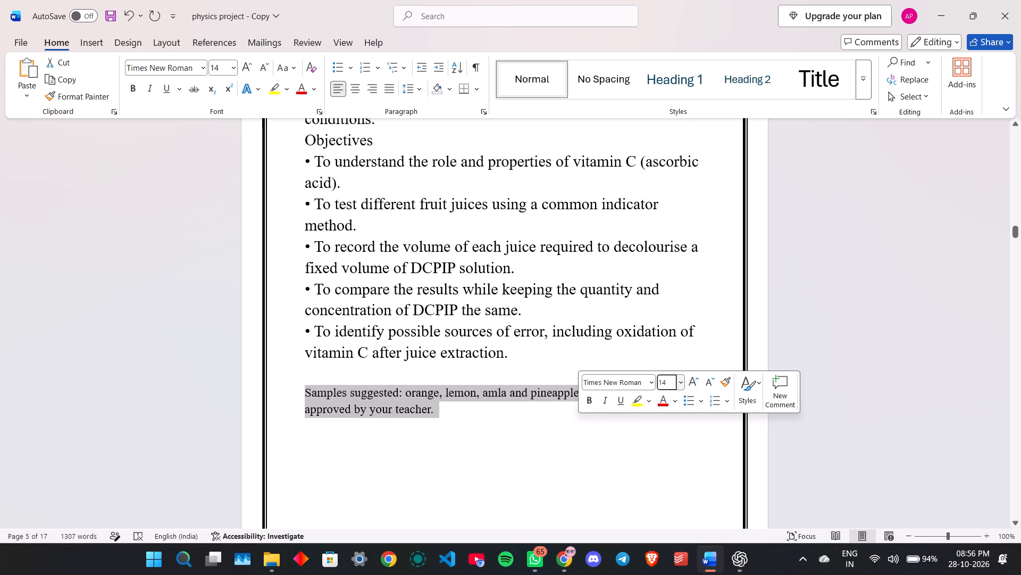
{"action": "left_click", "coordinate": [457, 441]}
Format the AIM AND OBJECTIVES heading in Arial Black at size 22 and centre it.
{"action": "scroll", "coordinate": [463, 350], "scroll_direction": "up", "scroll_amount": 4}
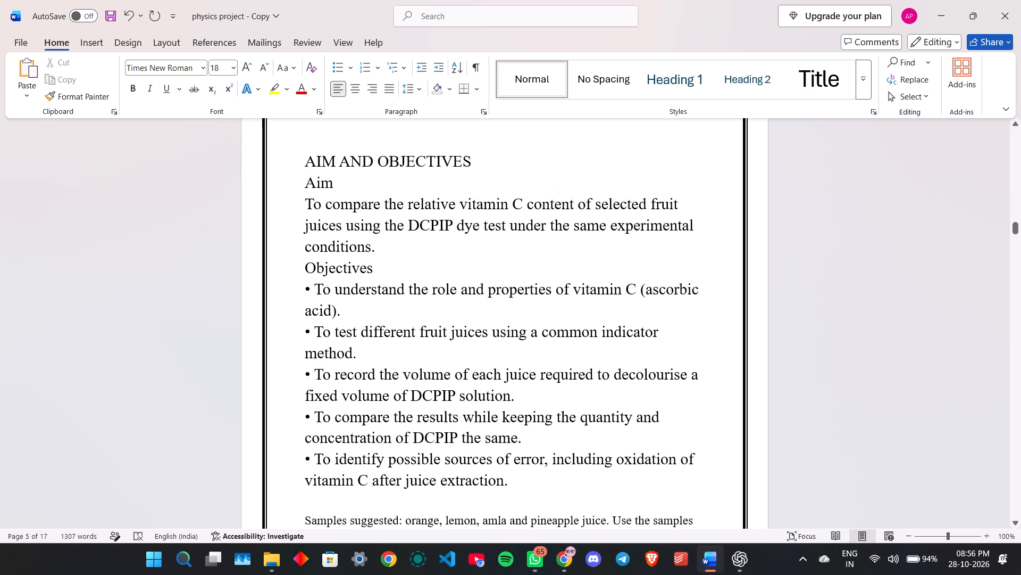
{"action": "left_click_drag", "start_coordinate": [304, 159], "coordinate": [453, 176]}
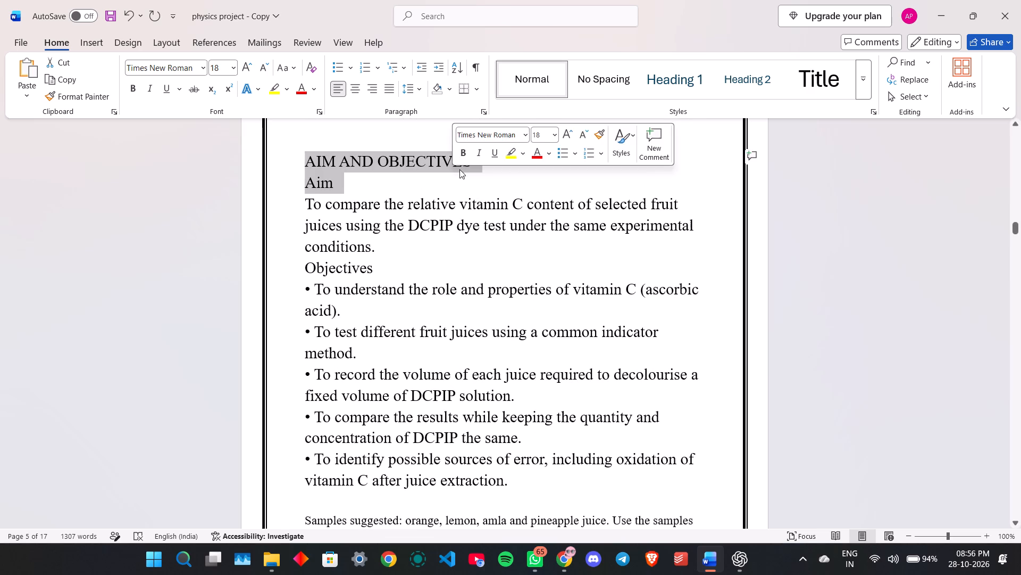
{"action": "left_click", "coordinate": [395, 179]}
{"action": "left_click", "coordinate": [304, 160]}
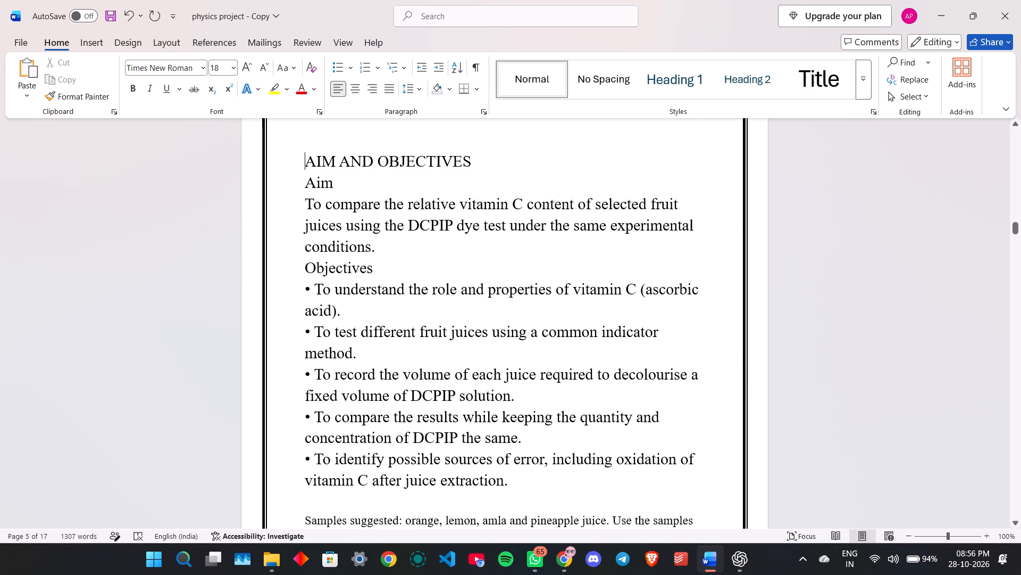
{"action": "left_click_drag", "start_coordinate": [304, 160], "coordinate": [454, 167]}
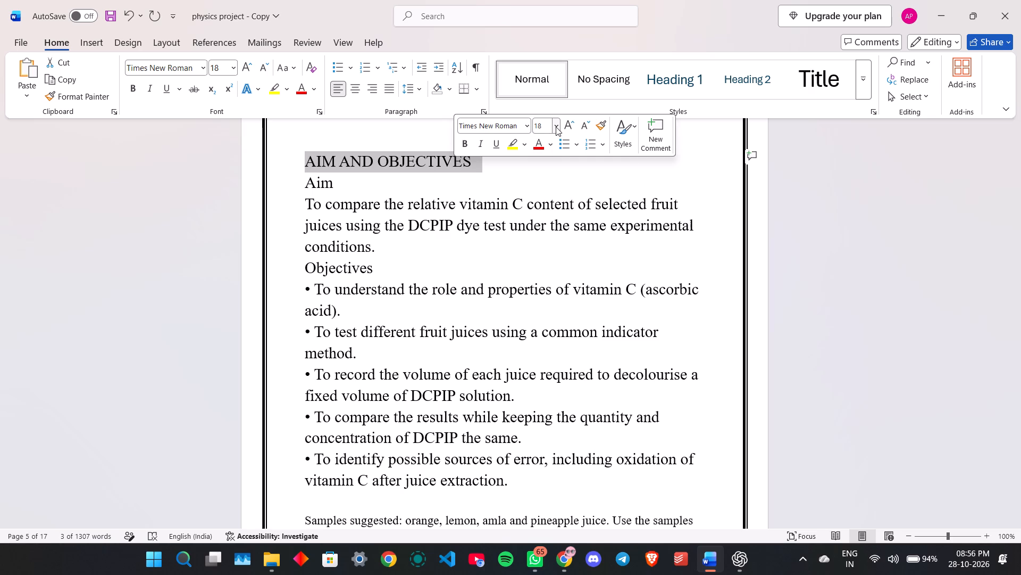
{"action": "left_click", "coordinate": [556, 127]}
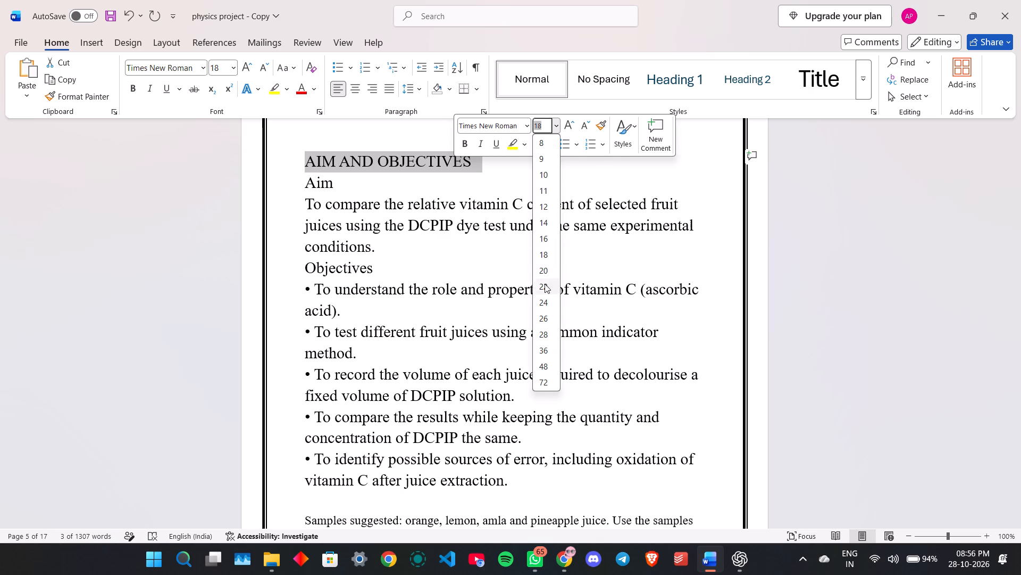
{"action": "left_click", "coordinate": [549, 282]}
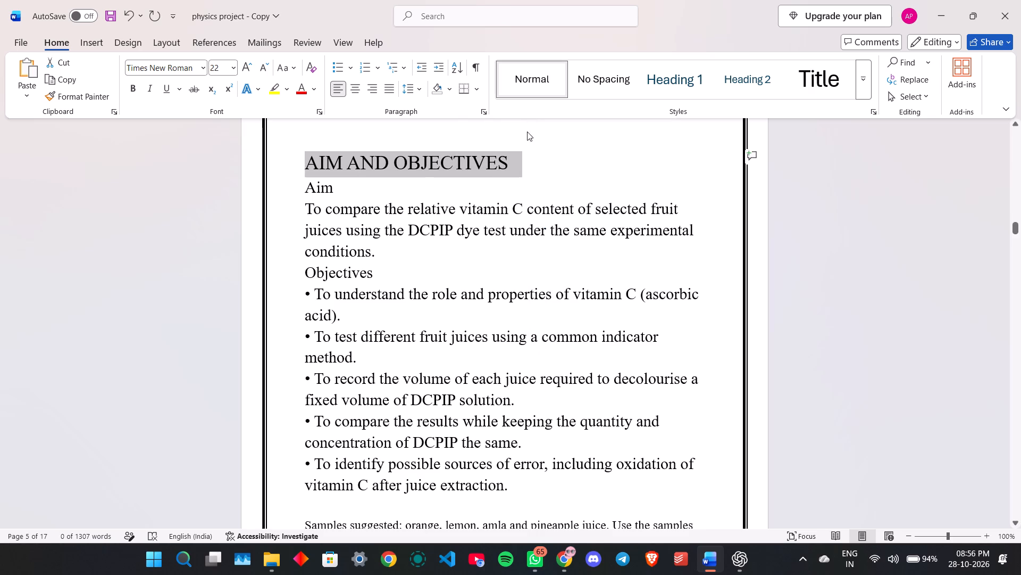
{"action": "right_click", "coordinate": [493, 168]}
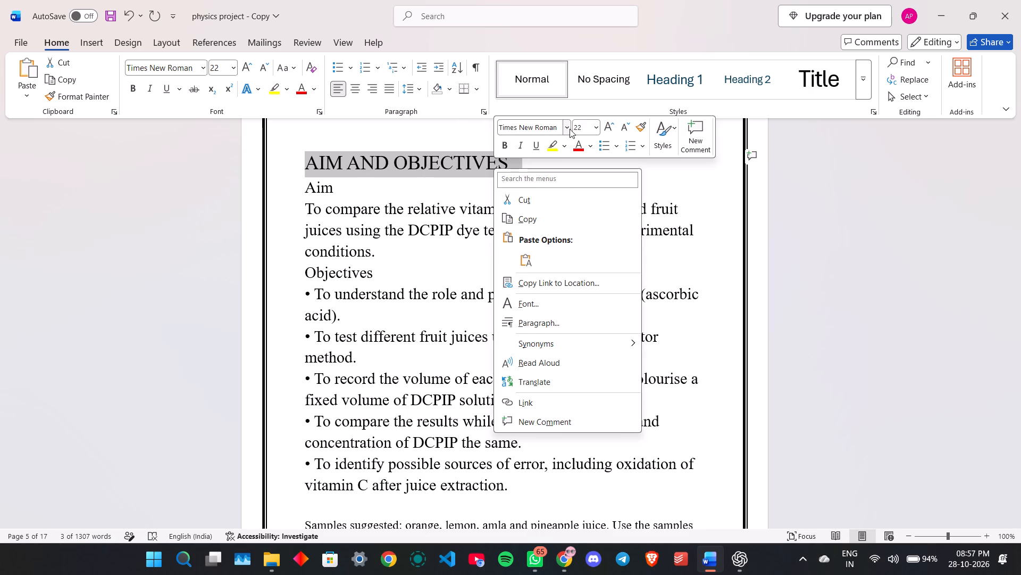
{"action": "left_click", "coordinate": [568, 129]}
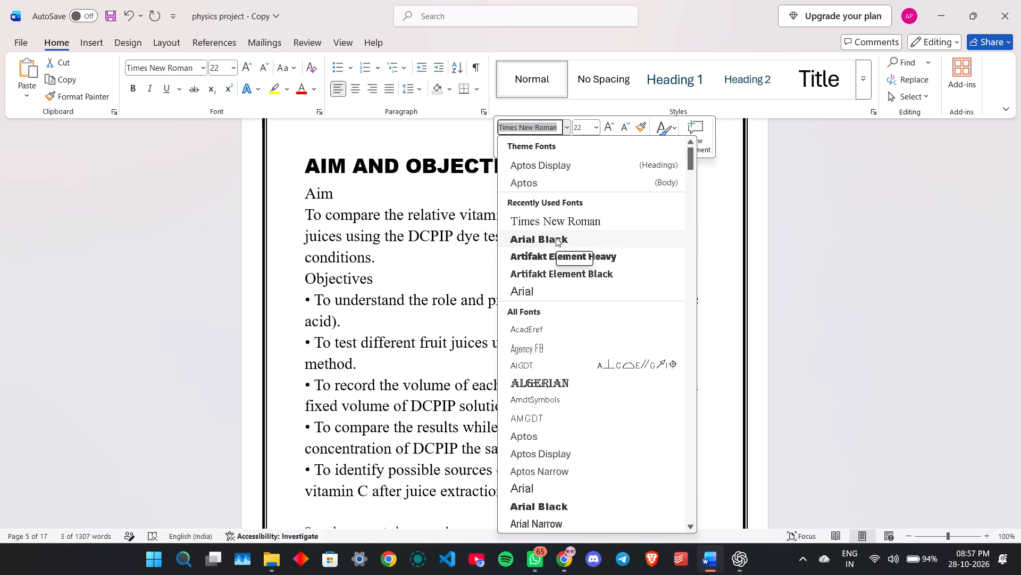
{"action": "left_click", "coordinate": [556, 237]}
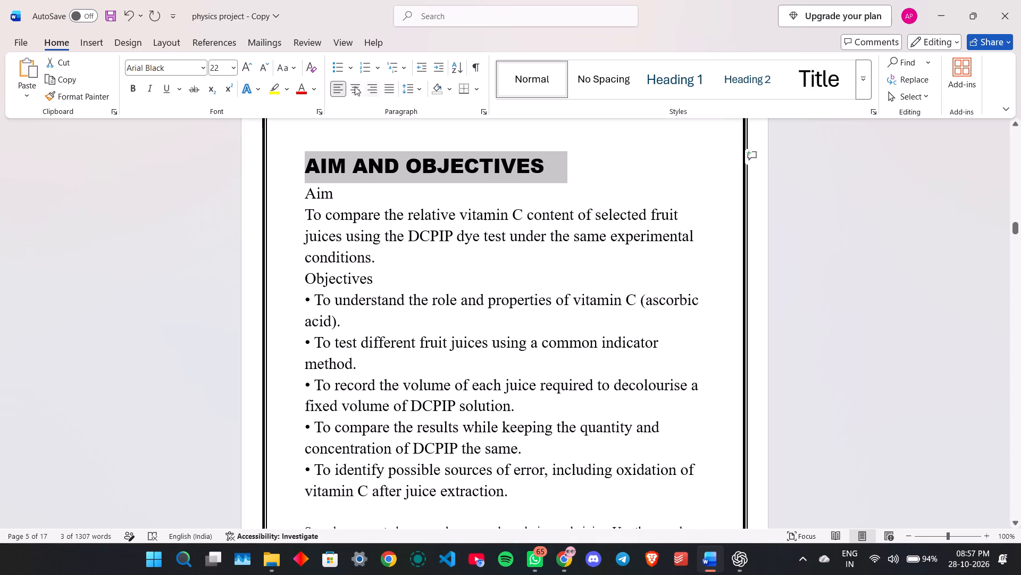
{"action": "left_click", "coordinate": [353, 86]}
Change the font of the Aim label below the heading to Arial Black.
{"action": "left_click_drag", "start_coordinate": [337, 195], "coordinate": [317, 195]}
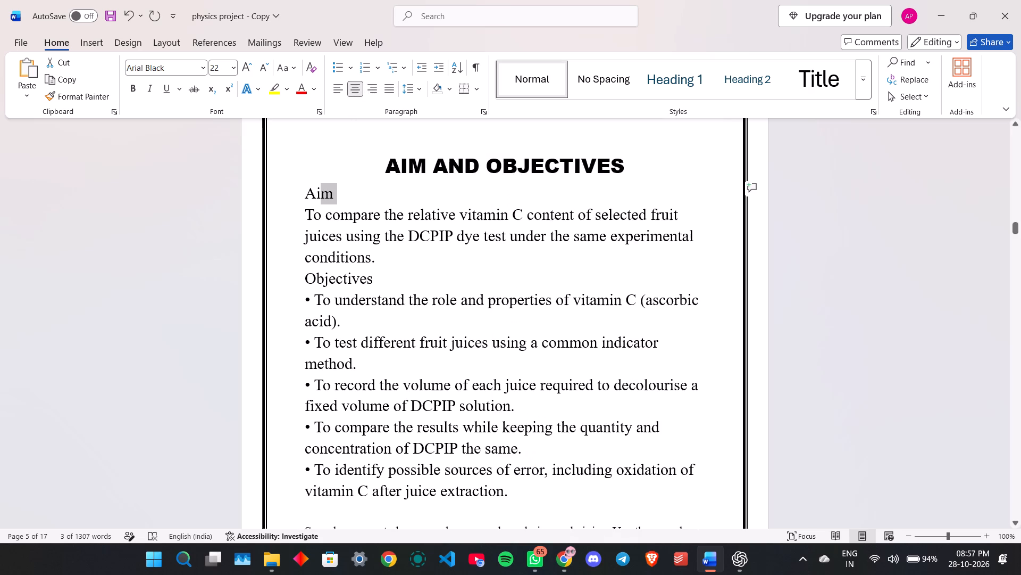
{"action": "left_click_drag", "start_coordinate": [317, 195], "coordinate": [296, 194]}
{"action": "left_click", "coordinate": [396, 153]}
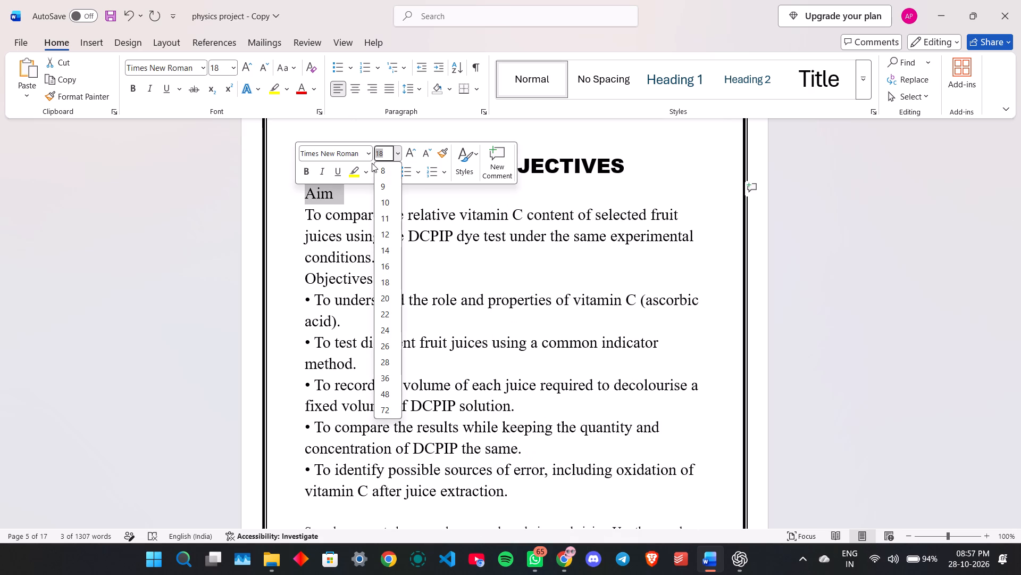
{"action": "left_click", "coordinate": [367, 149]}
{"action": "left_click", "coordinate": [375, 253]}
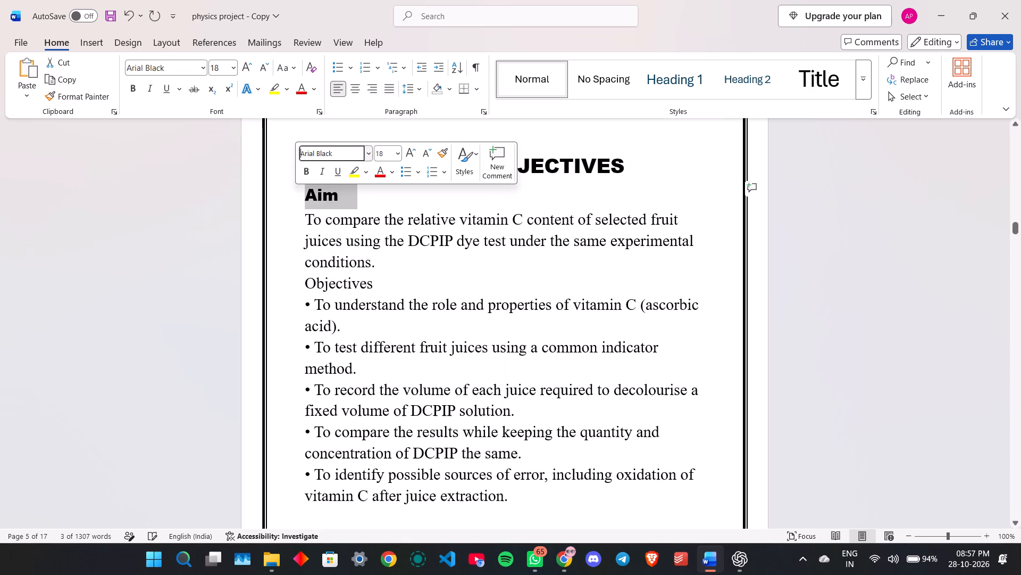
{"action": "left_click", "coordinate": [364, 196]}
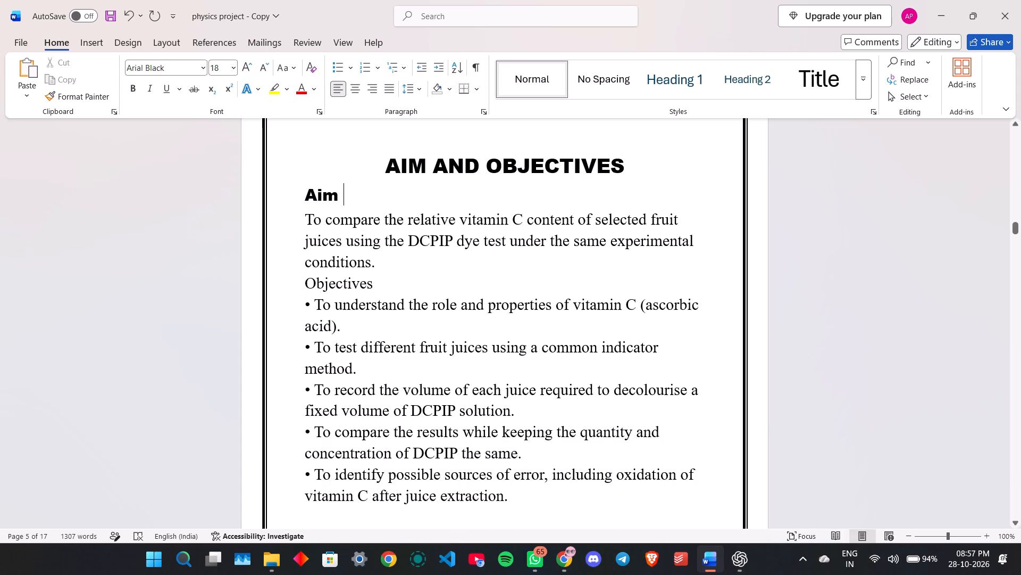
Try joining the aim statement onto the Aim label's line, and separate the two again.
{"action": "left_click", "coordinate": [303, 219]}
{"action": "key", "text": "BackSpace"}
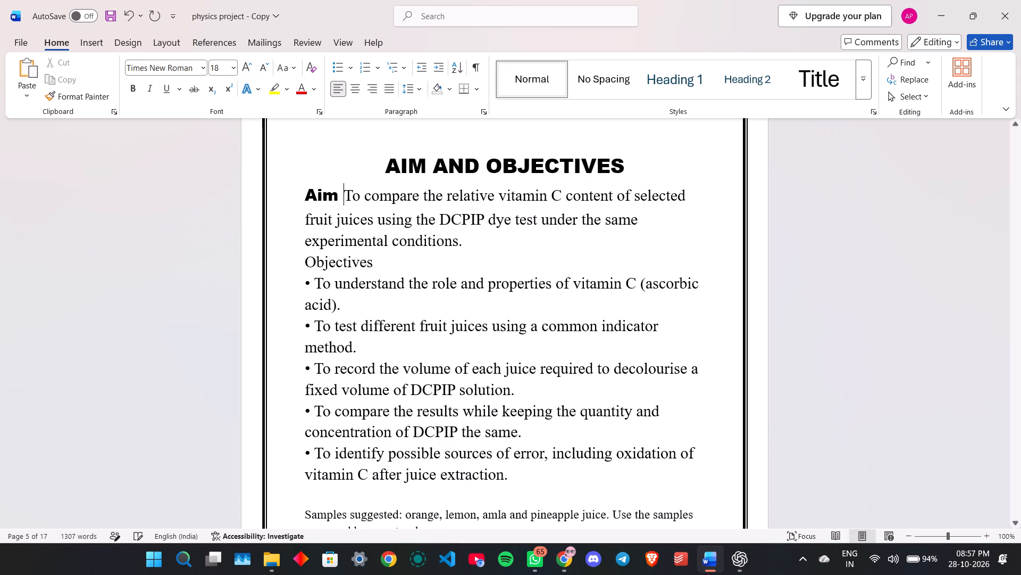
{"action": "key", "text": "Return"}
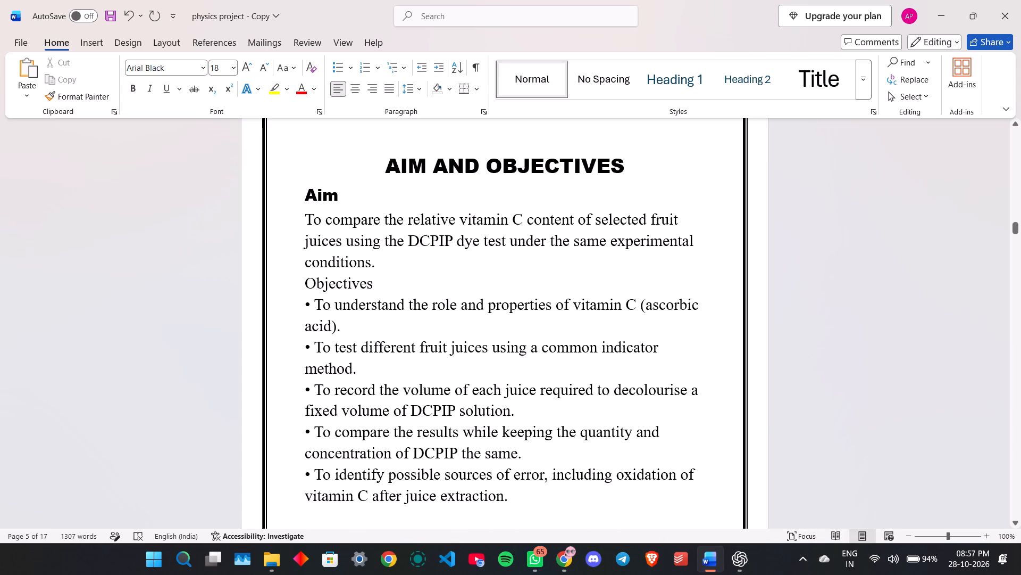
Insert a blank line between the aim statement and the Objectives label.
{"action": "left_click", "coordinate": [376, 262]}
{"action": "key", "text": "Return"}
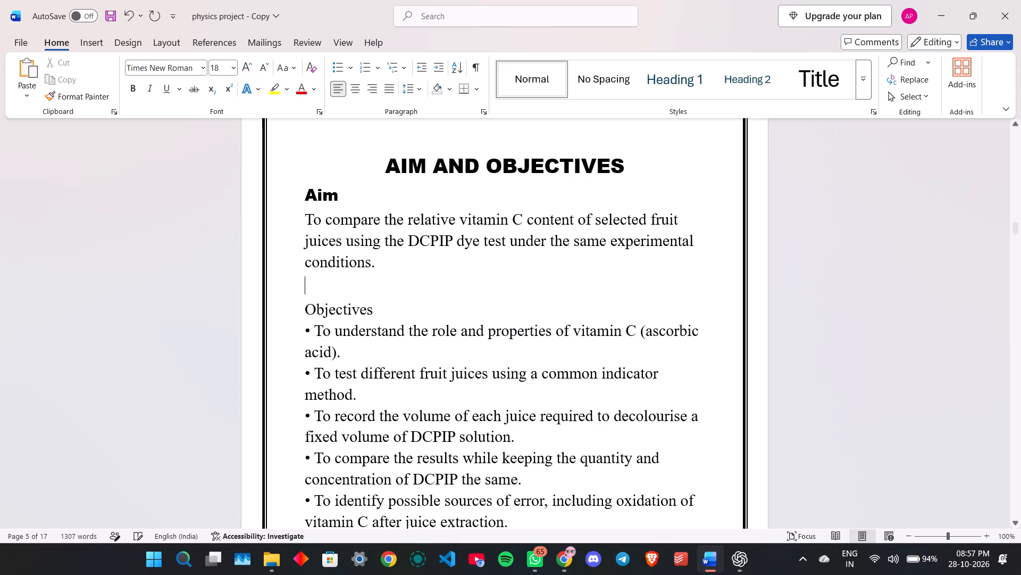
Change the font of the Objectives label above the bullet points to Arial Black.
{"action": "left_click_drag", "start_coordinate": [375, 308], "coordinate": [295, 310]}
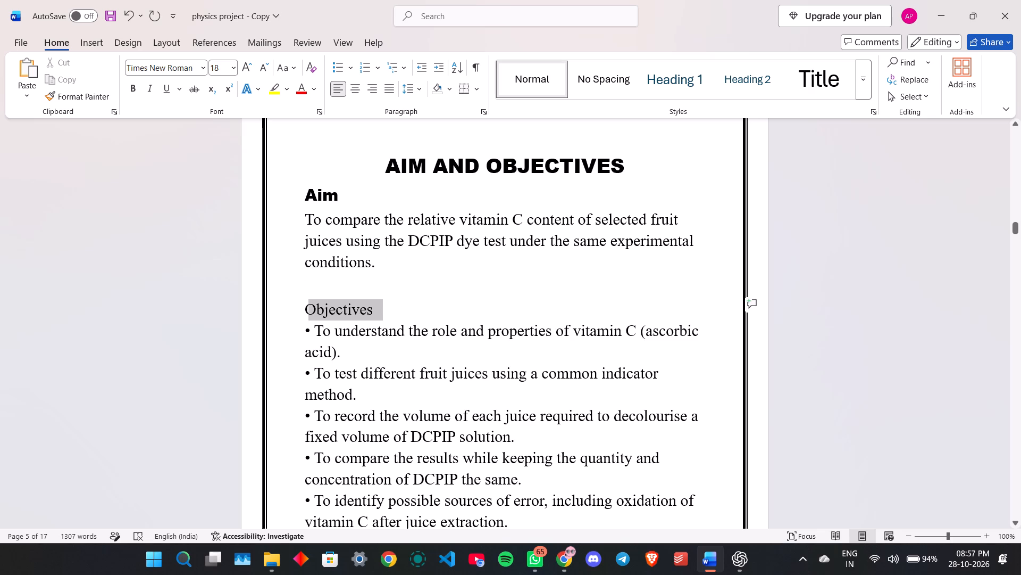
{"action": "left_click_drag", "start_coordinate": [295, 310], "coordinate": [292, 310]}
{"action": "left_click", "coordinate": [361, 269]}
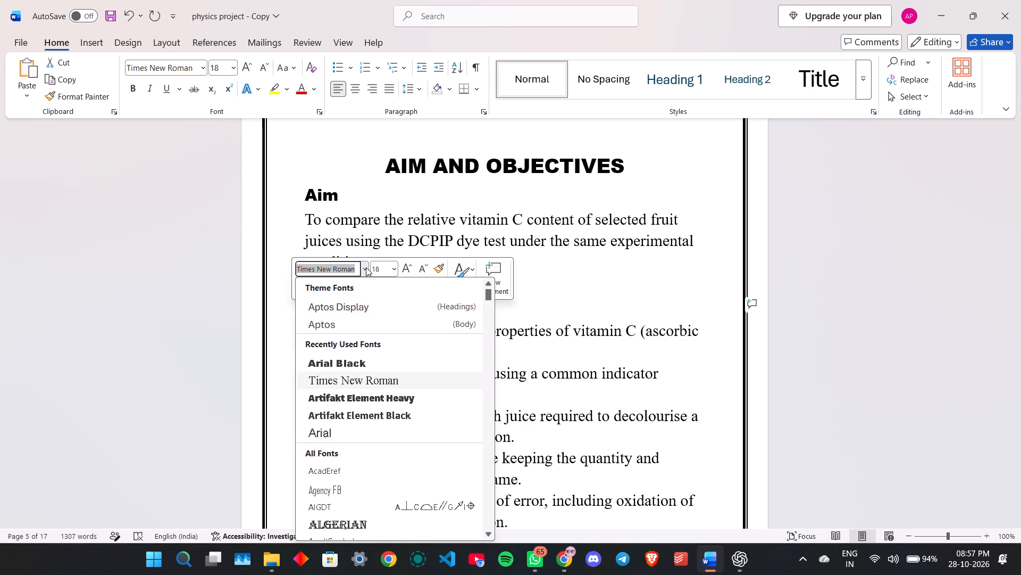
{"action": "left_click", "coordinate": [352, 359]}
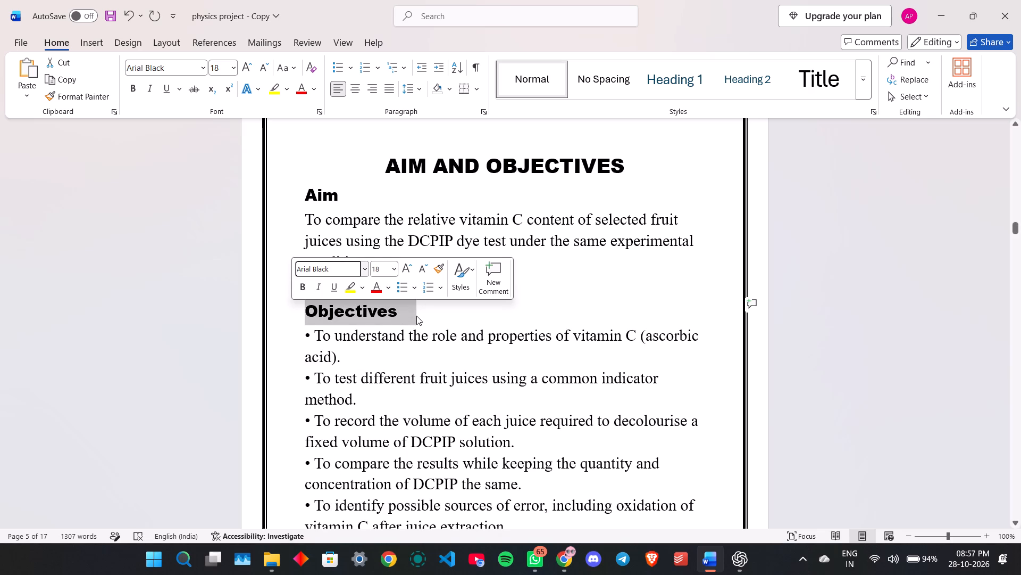
{"action": "left_click", "coordinate": [433, 314]}
Review the reformatted aim and objectives page and the old OBJECTIVES OF THE PROJECT page that follows it.
{"action": "scroll", "coordinate": [434, 314], "scroll_direction": "down", "scroll_amount": 3}
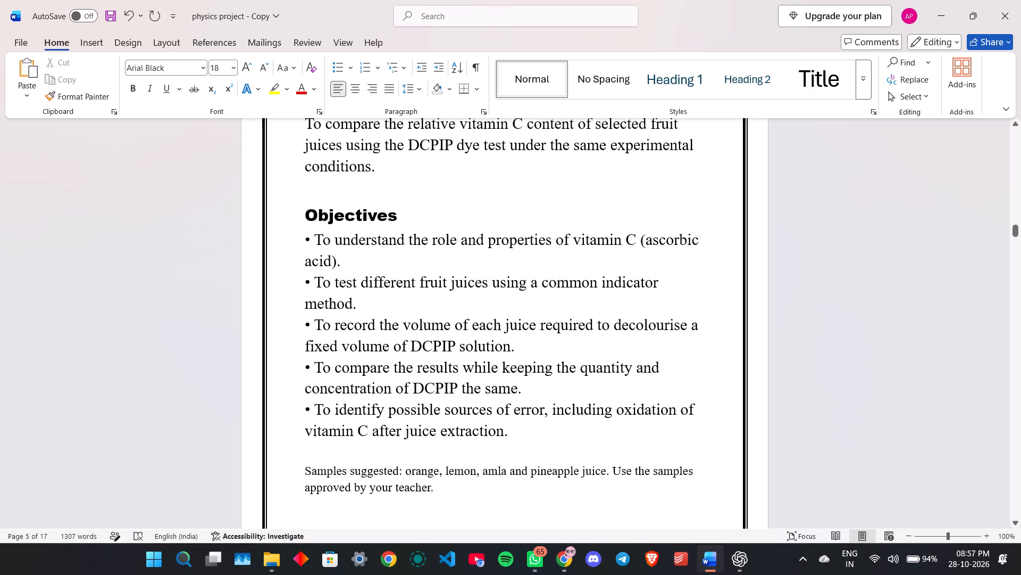
{"action": "scroll", "coordinate": [363, 238], "scroll_direction": "down", "scroll_amount": 1}
{"action": "scroll", "coordinate": [363, 238], "scroll_direction": "up", "scroll_amount": 3}
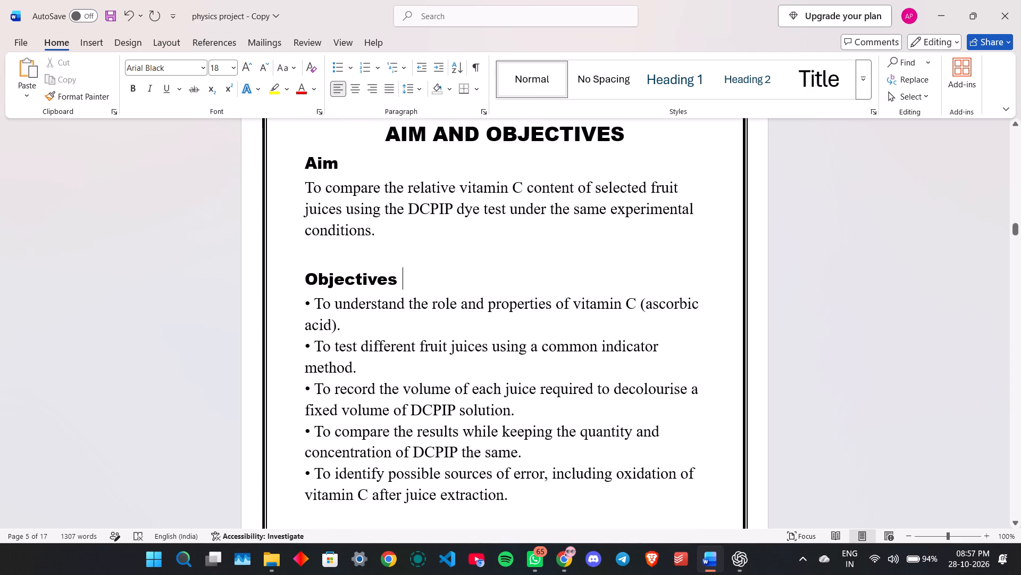
{"action": "scroll", "coordinate": [354, 266], "scroll_direction": "down", "scroll_amount": 12}
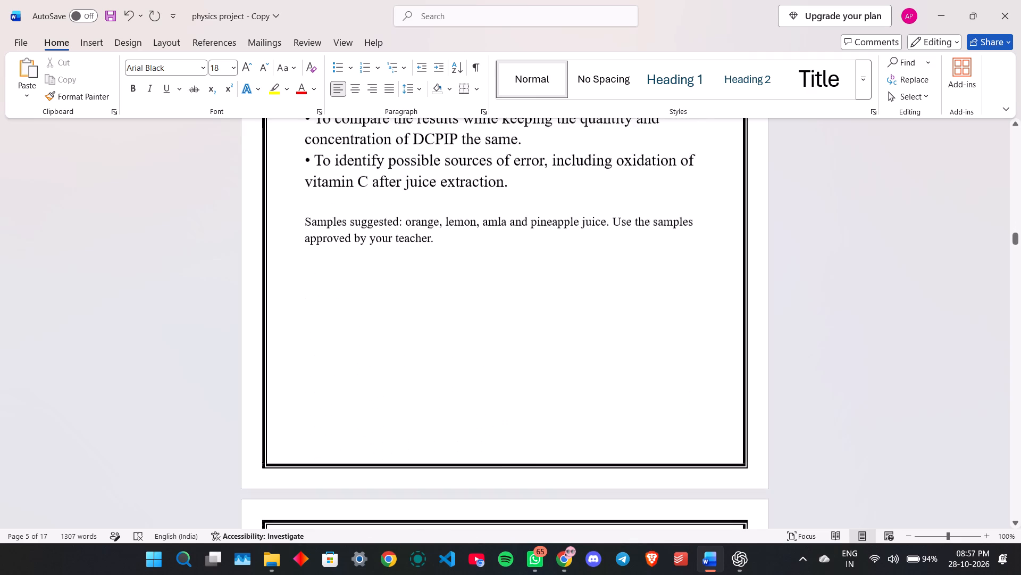
{"action": "scroll", "coordinate": [412, 272], "scroll_direction": "down", "scroll_amount": 13}
{"action": "scroll", "coordinate": [425, 286], "scroll_direction": "up", "scroll_amount": 3}
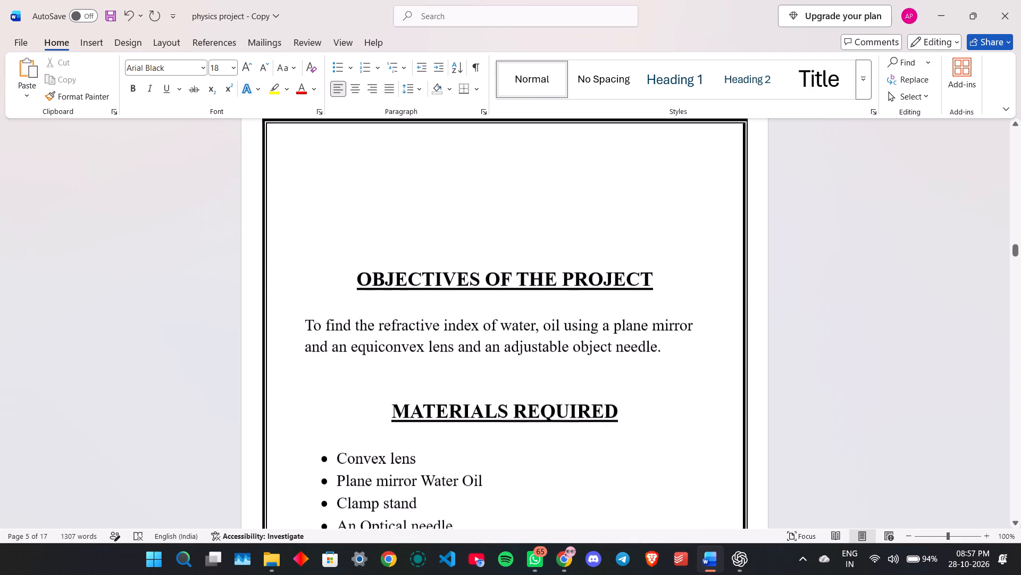
Switch to WhatsApp to consult the vitamin C investigatory project PDF.
{"action": "left_click", "coordinate": [538, 490]}
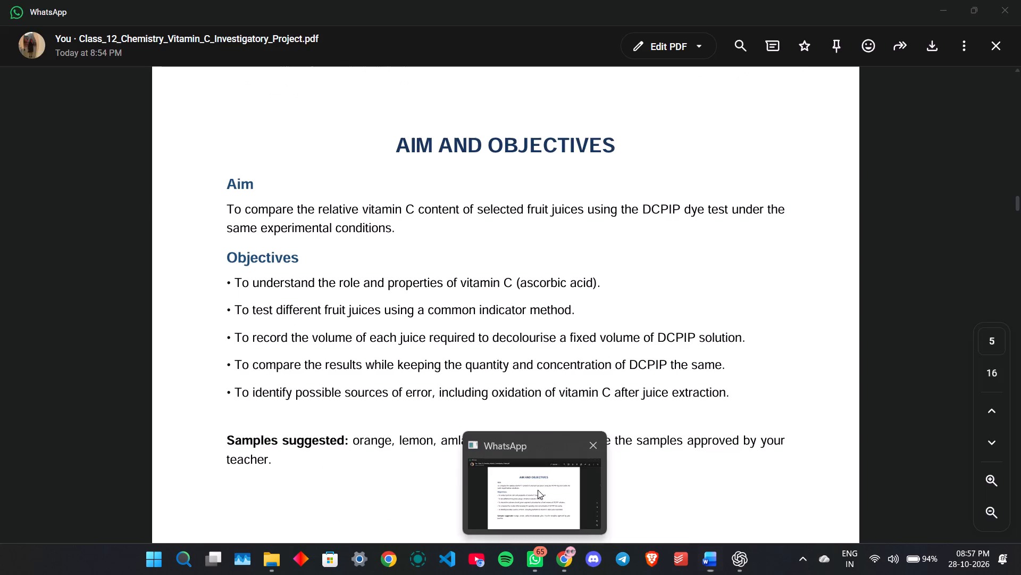
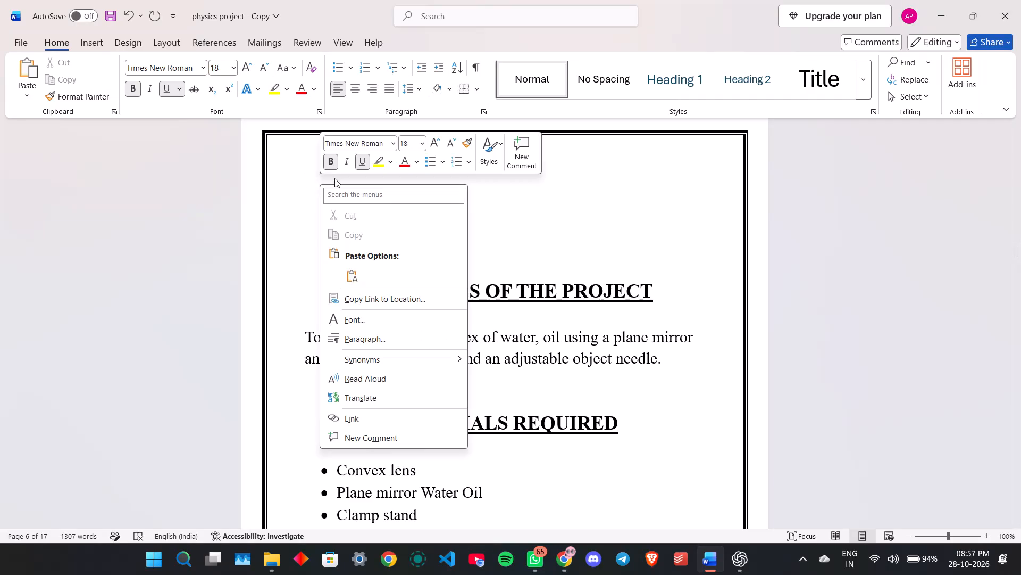
Paste the copied INTRODUCTION text about vitamins and vitamin C at the top of the page, above OBJECTIVES OF THE PROJECT.
{"action": "left_click", "coordinate": [309, 177]}
{"action": "key", "text": "ctrl+v"}
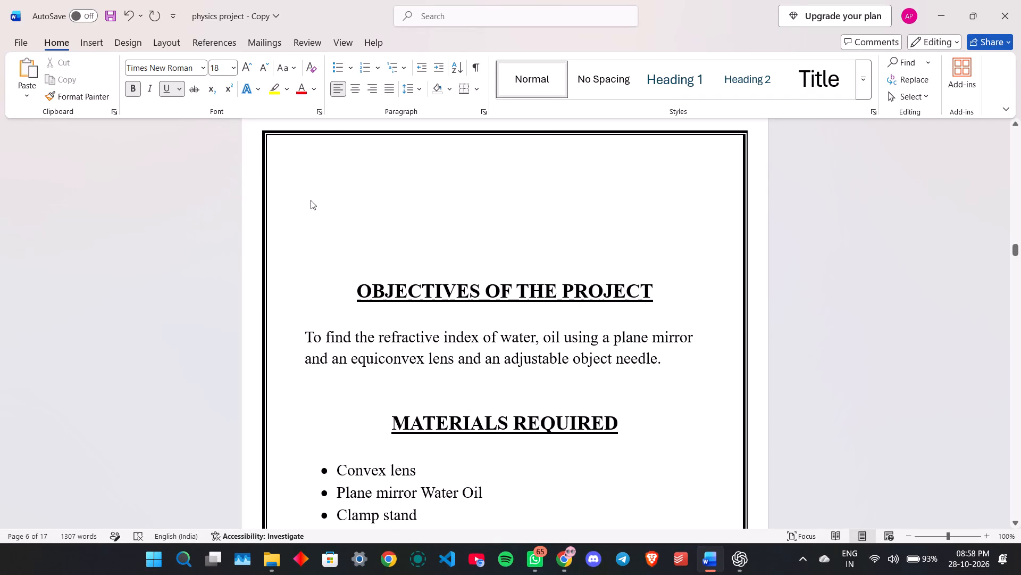
{"action": "left_click", "coordinate": [311, 200], "text": "ctrl"}
{"action": "left_click", "coordinate": [380, 299]}
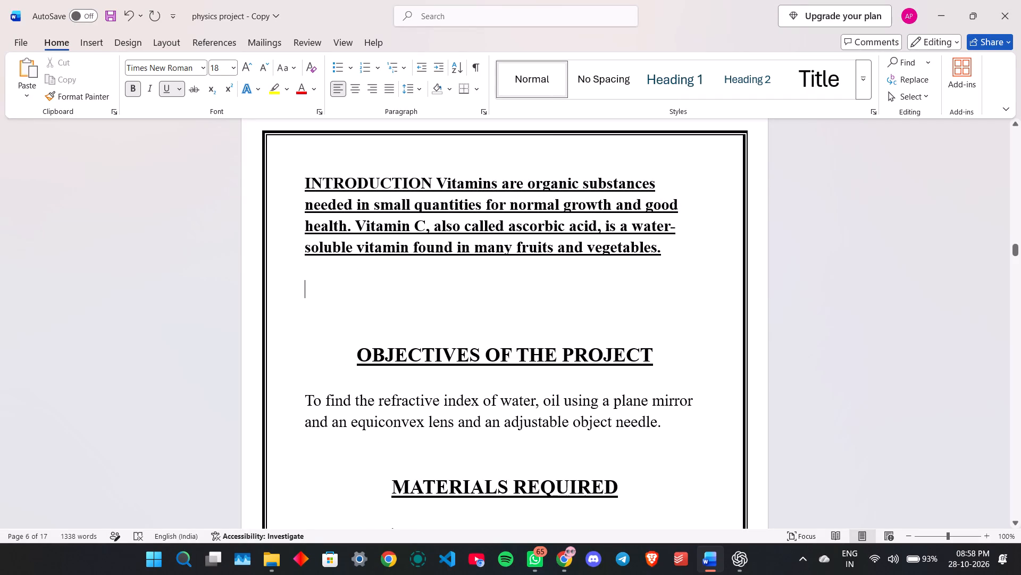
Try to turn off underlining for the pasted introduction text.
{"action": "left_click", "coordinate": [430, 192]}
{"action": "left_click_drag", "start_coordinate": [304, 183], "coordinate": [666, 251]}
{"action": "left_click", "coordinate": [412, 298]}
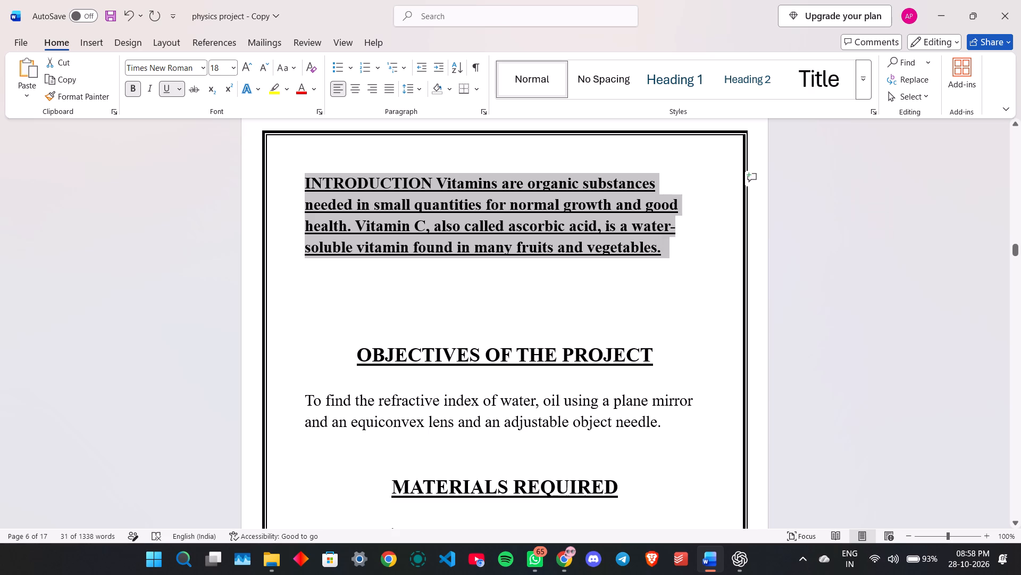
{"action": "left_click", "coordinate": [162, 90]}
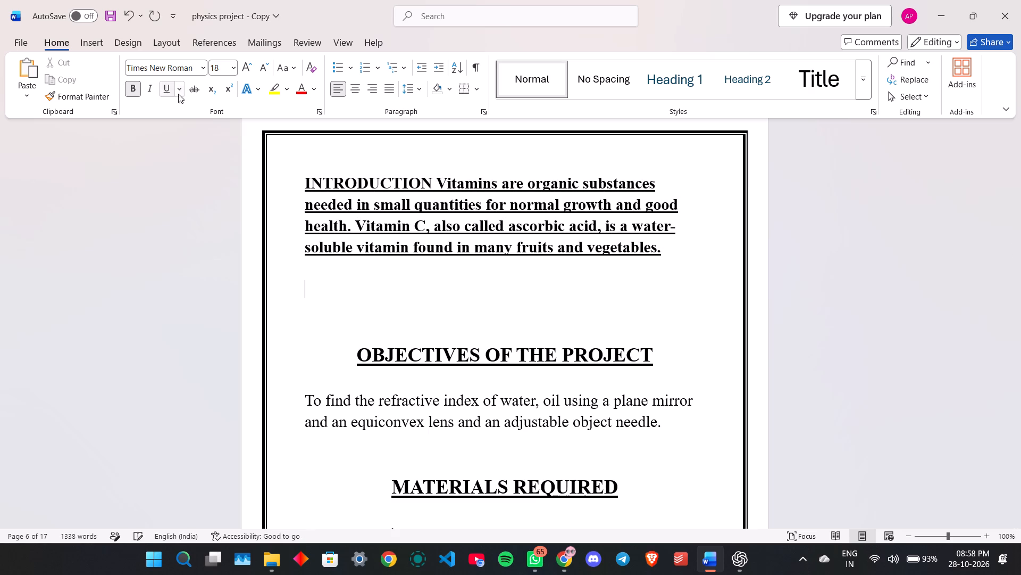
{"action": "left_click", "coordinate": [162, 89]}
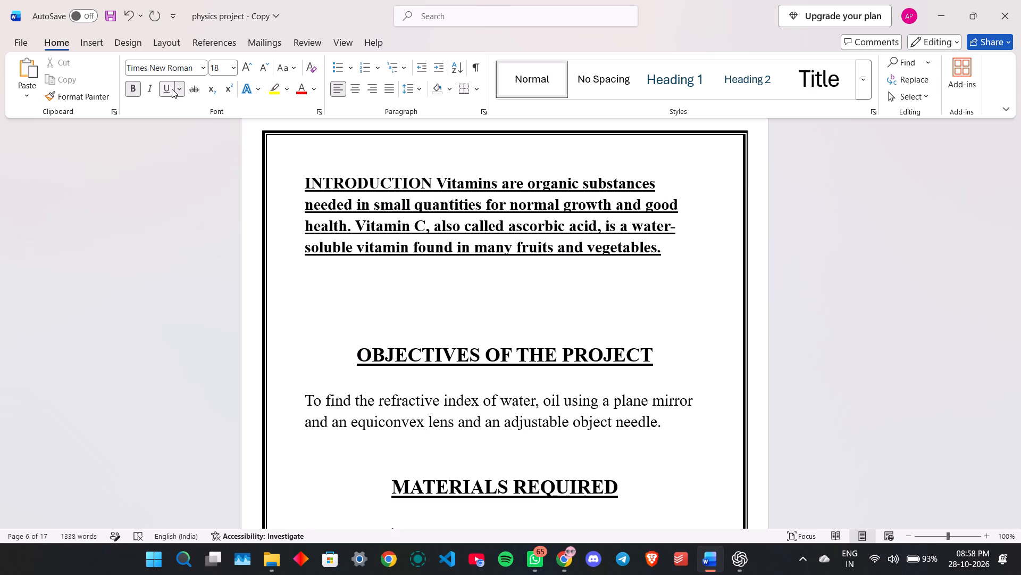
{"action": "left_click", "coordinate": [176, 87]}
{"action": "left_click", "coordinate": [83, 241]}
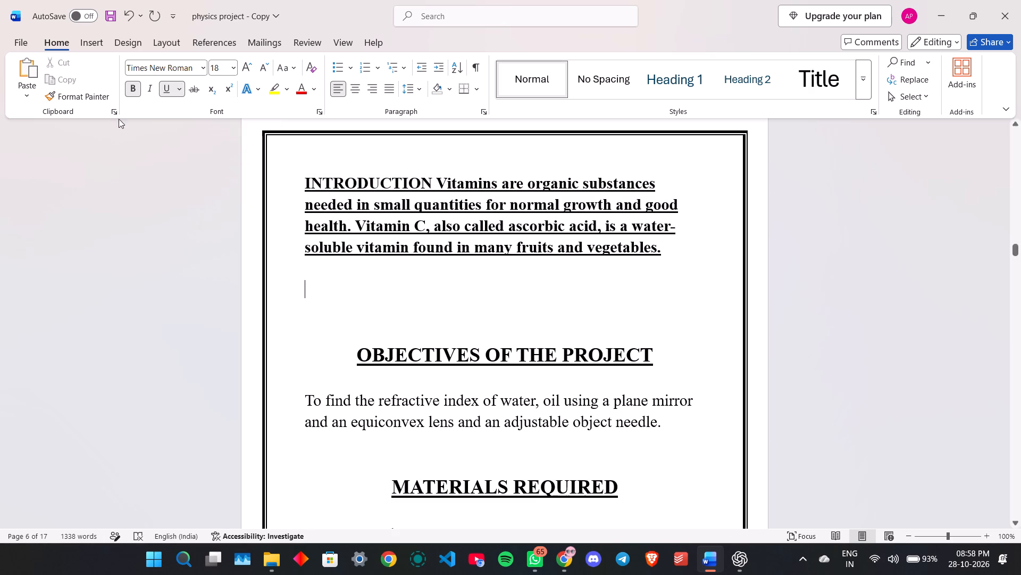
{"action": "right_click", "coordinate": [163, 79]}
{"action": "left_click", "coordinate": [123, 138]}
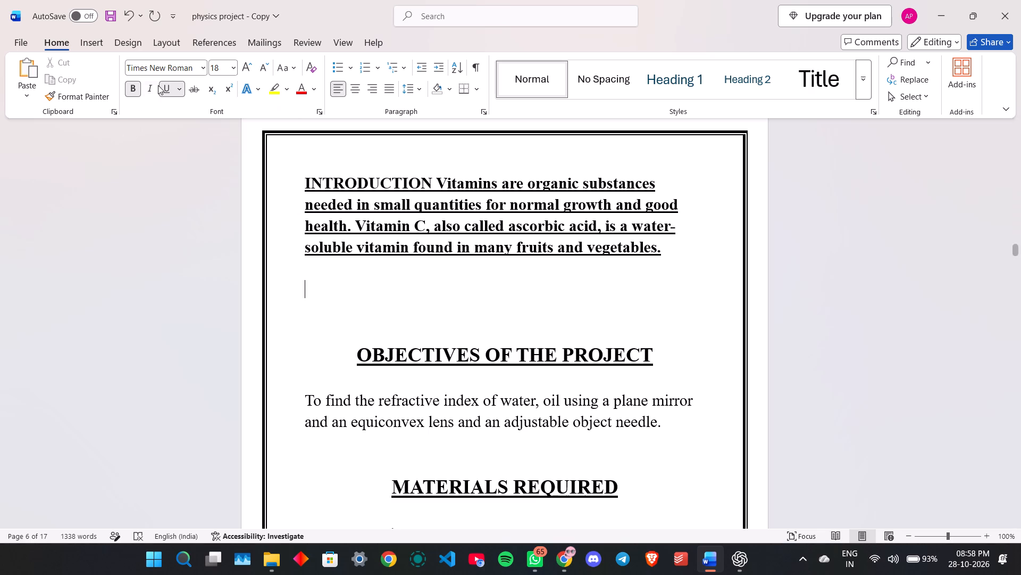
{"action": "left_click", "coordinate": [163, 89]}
Remove the underline from the whole pasted introduction passage.
{"action": "left_click_drag", "start_coordinate": [303, 182], "coordinate": [670, 251]}
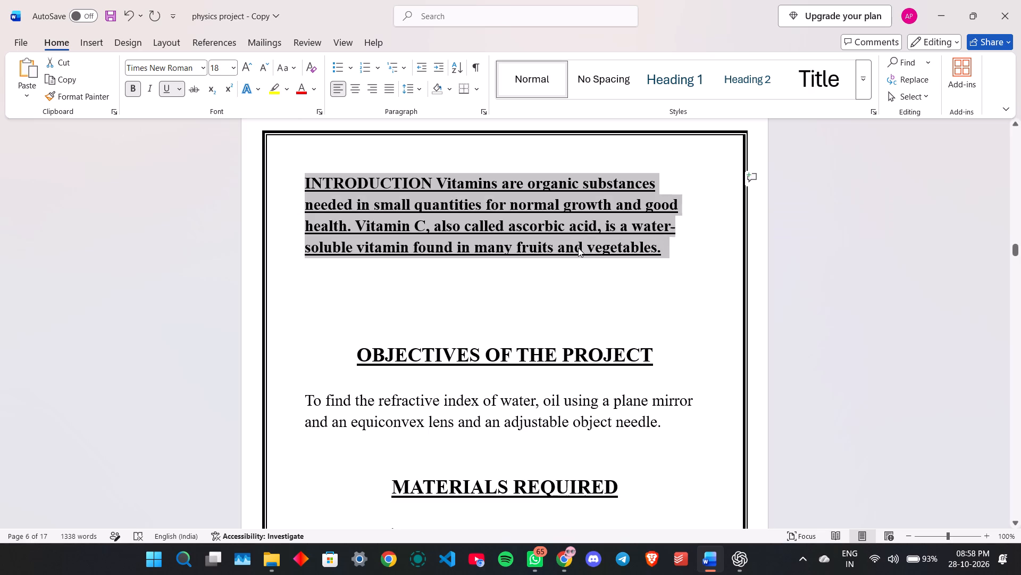
{"action": "right_click", "coordinate": [614, 212]}
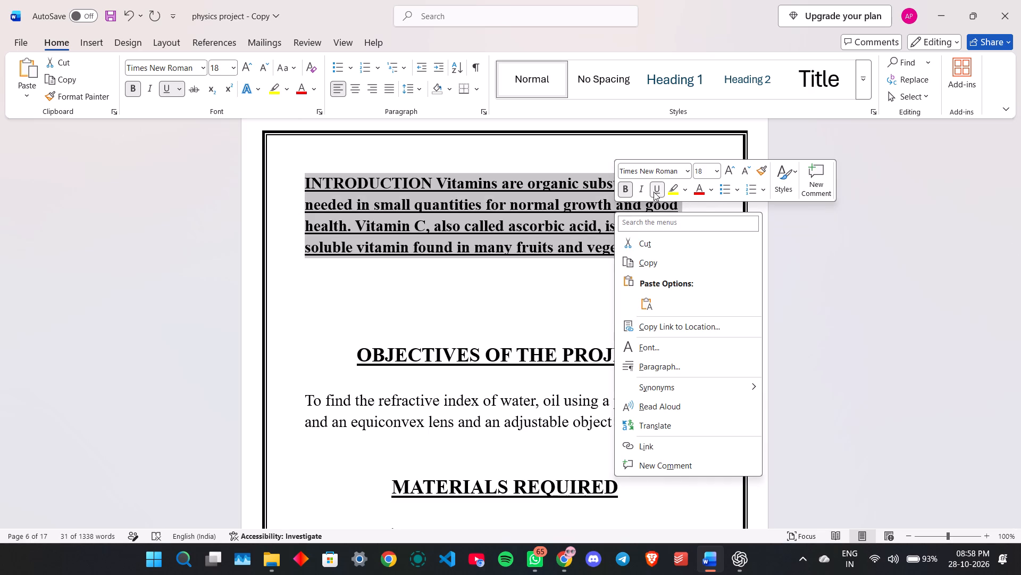
{"action": "left_click", "coordinate": [654, 192]}
{"action": "left_click", "coordinate": [418, 273]}
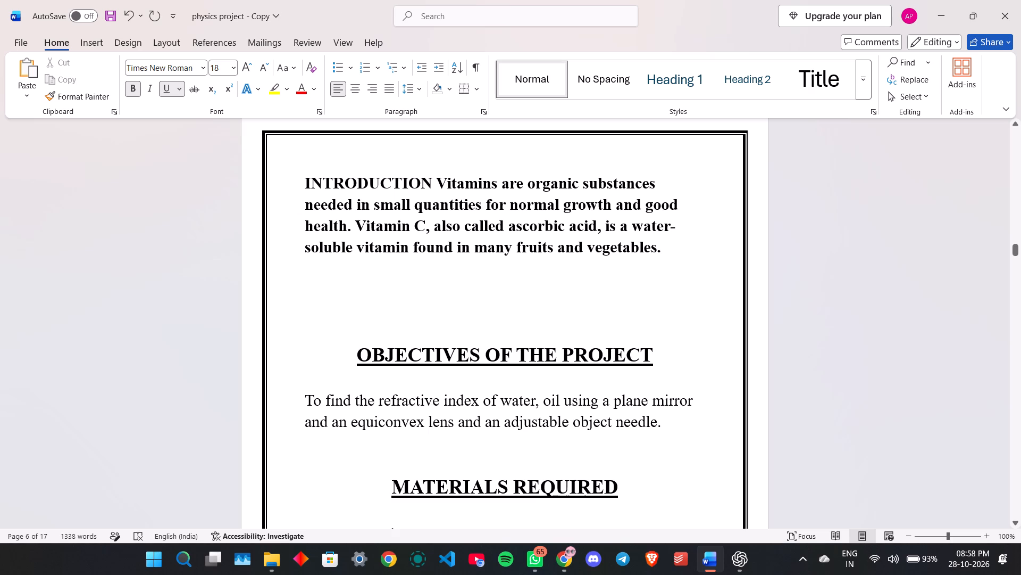
Split the passage after the word INTRODUCTION so the heading stands on its own line above the paragraph.
{"action": "left_click", "coordinate": [435, 180]}
{"action": "key", "text": "Return"}
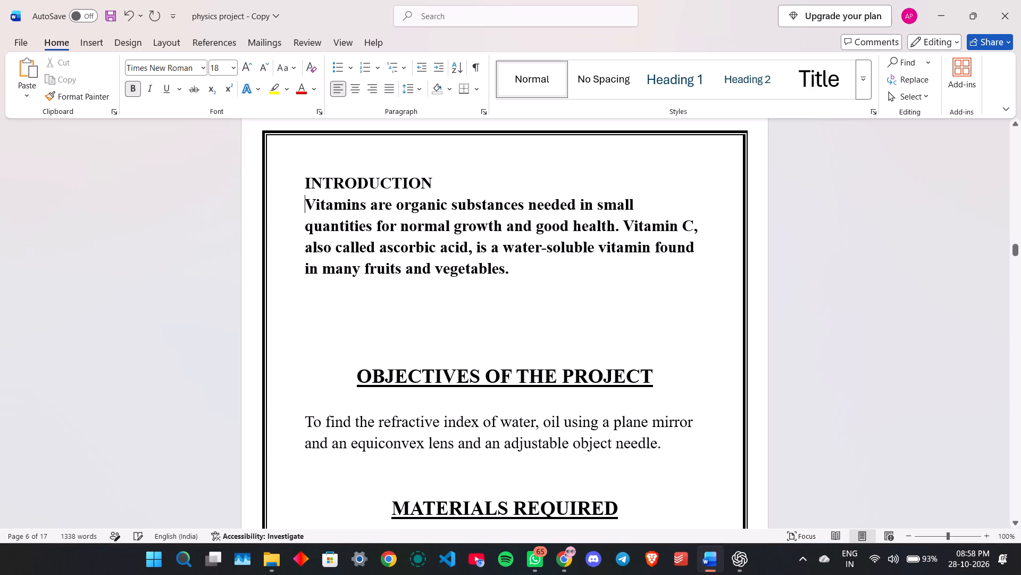
Format the INTRODUCTION heading in Arial Black at size 22.
{"action": "left_click_drag", "start_coordinate": [325, 178], "coordinate": [342, 182]}
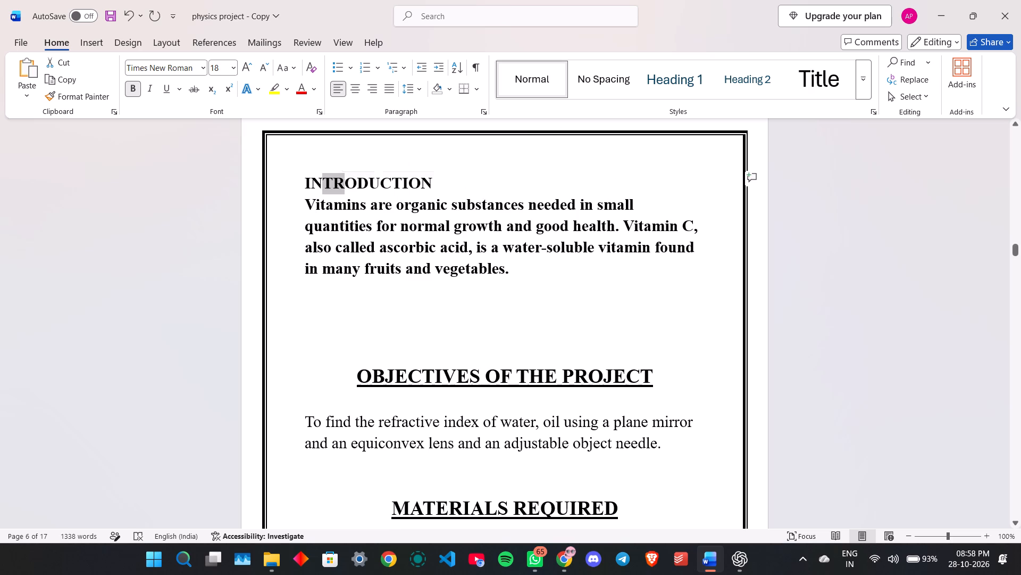
{"action": "left_click_drag", "start_coordinate": [304, 183], "coordinate": [309, 180]}
{"action": "left_click_drag", "start_coordinate": [309, 180], "coordinate": [395, 184]}
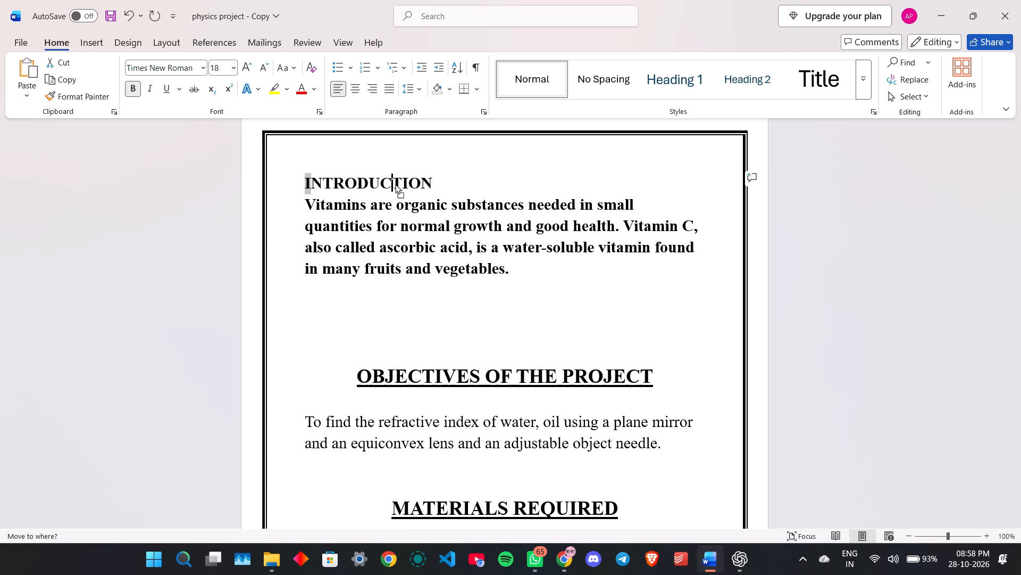
{"action": "left_click_drag", "start_coordinate": [395, 184], "coordinate": [286, 193]}
{"action": "left_click_drag", "start_coordinate": [301, 180], "coordinate": [454, 183]}
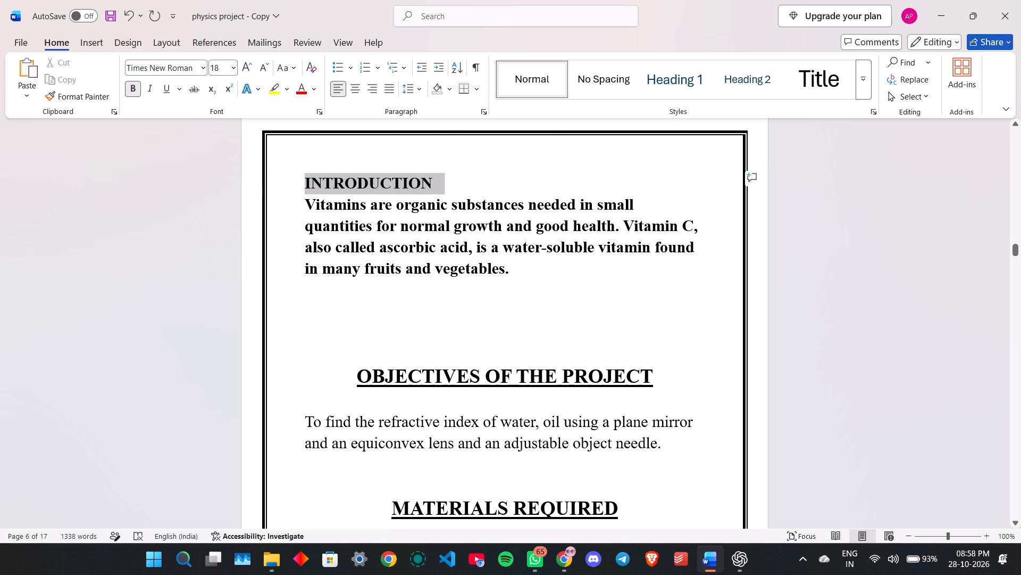
{"action": "left_click_drag", "start_coordinate": [454, 183], "coordinate": [460, 183]}
{"action": "left_click", "coordinate": [564, 138]}
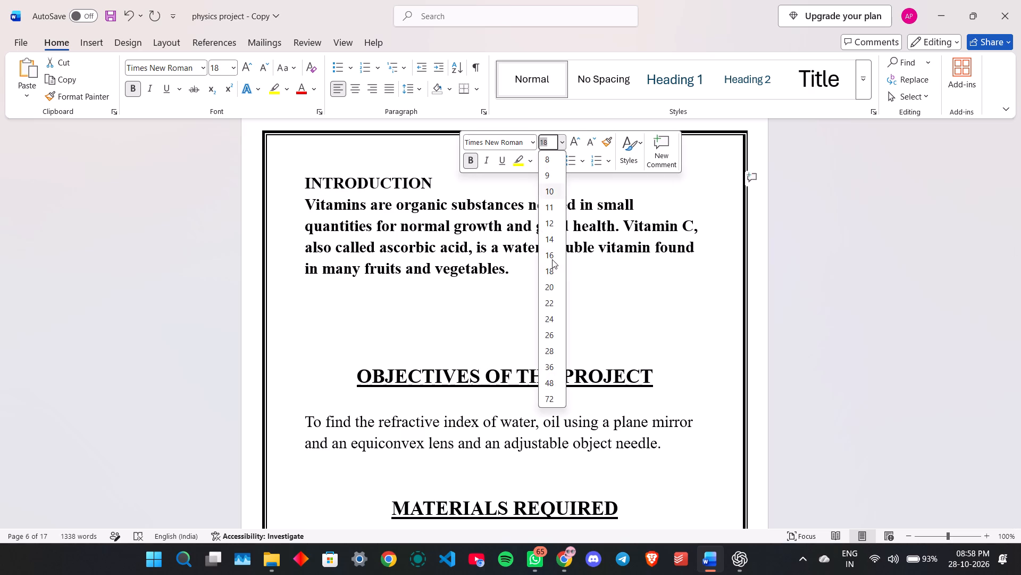
{"action": "left_click", "coordinate": [549, 300]}
{"action": "left_click", "coordinate": [535, 140]}
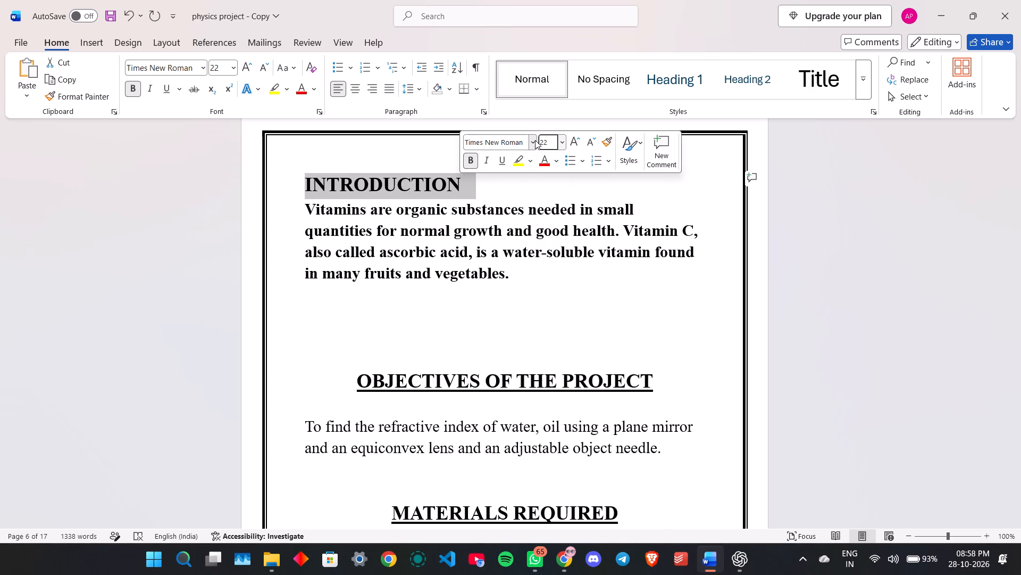
{"action": "left_click", "coordinate": [524, 241]}
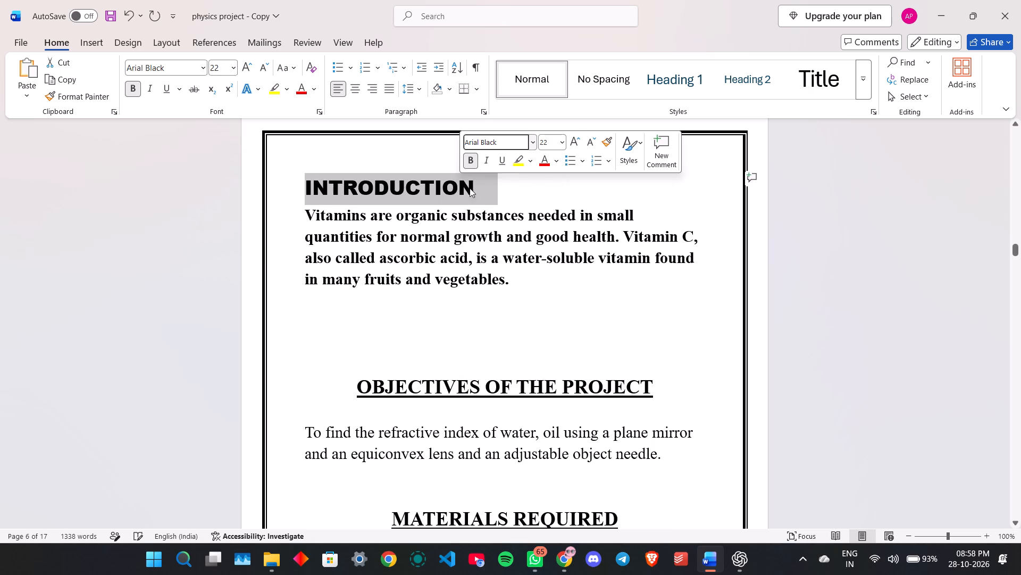
Add two blank lines below the introduction paragraph that ends with "fruits and vegetables.".
{"action": "left_click", "coordinate": [516, 285]}
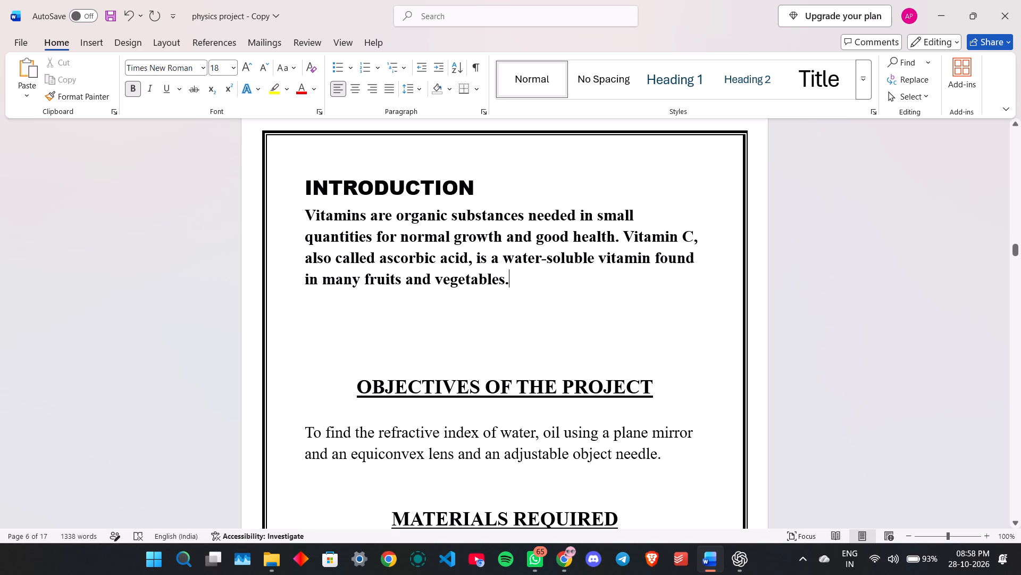
{"action": "key", "text": "Return"}
{"action": "key", "text": "Return"}
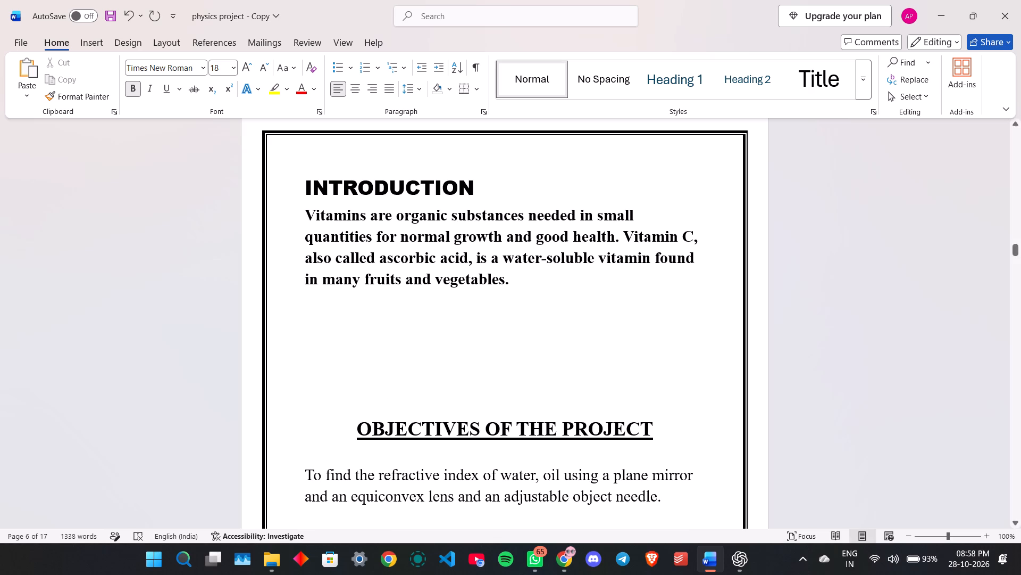
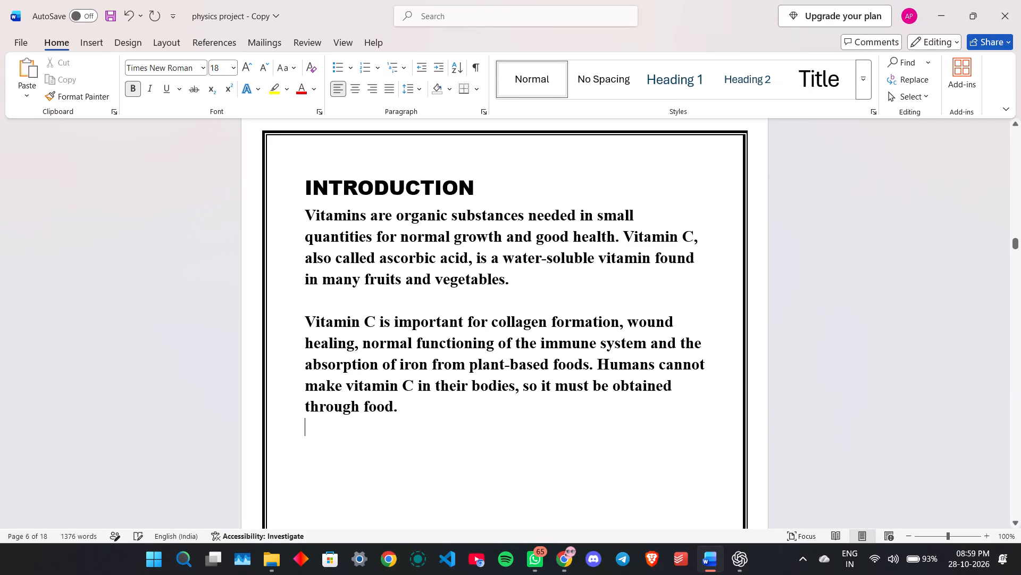
Delete the Objectives of the Project section together with the Materials Required heading and its first items, Convex lens through Clamp stand.
{"action": "scroll", "coordinate": [629, 426], "scroll_direction": "down", "scroll_amount": 7}
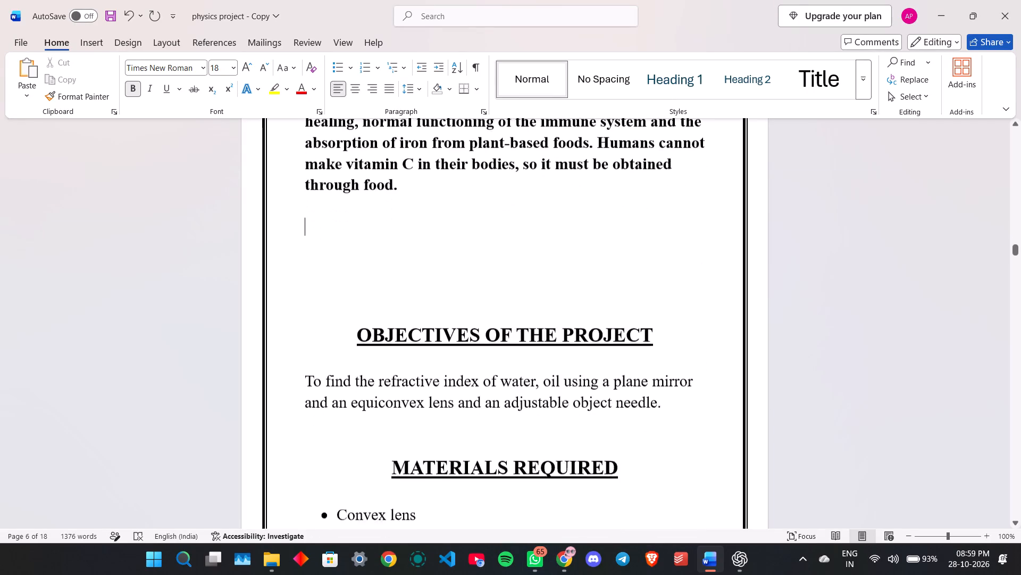
{"action": "scroll", "coordinate": [612, 357], "scroll_direction": "down", "scroll_amount": 3}
{"action": "left_click_drag", "start_coordinate": [357, 235], "coordinate": [449, 367]}
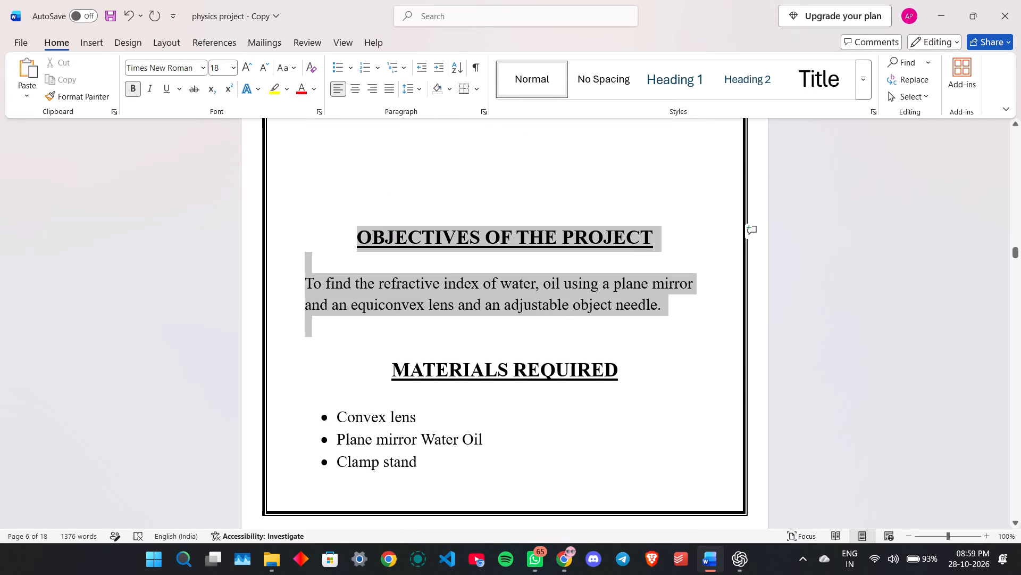
{"action": "left_click_drag", "start_coordinate": [449, 367], "coordinate": [442, 468]}
{"action": "key", "text": "BackSpace"}
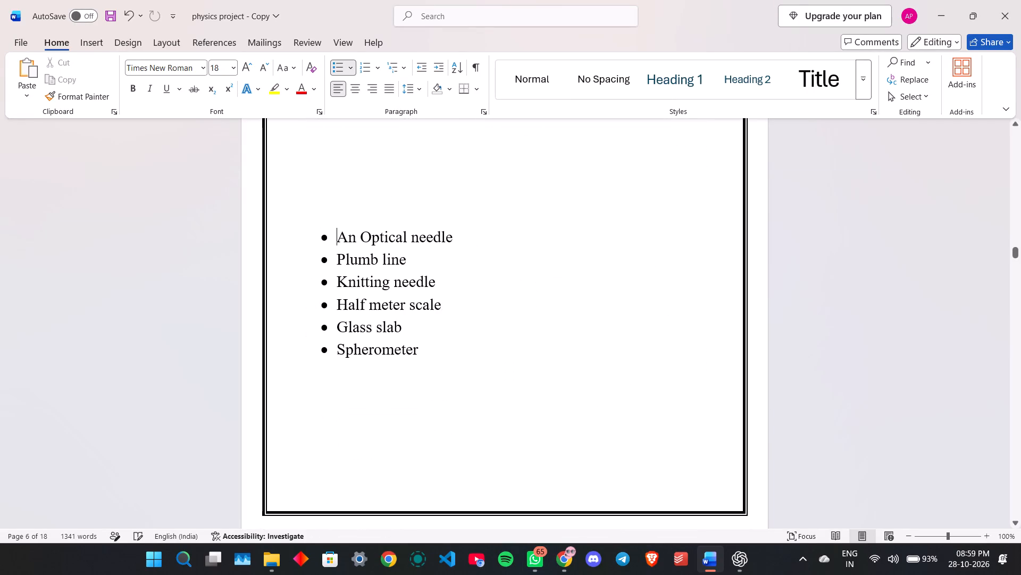
Delete the rest of the materials list, from An Optical needle to Spherometer, including the blank lines.
{"action": "left_click_drag", "start_coordinate": [303, 232], "coordinate": [339, 249]}
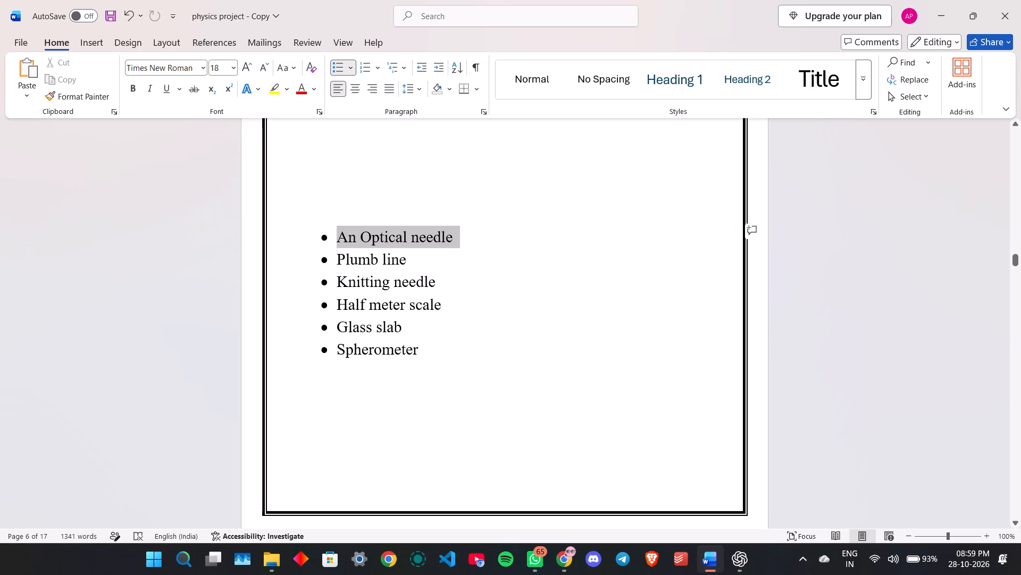
{"action": "left_click_drag", "start_coordinate": [339, 249], "coordinate": [337, 247]}
{"action": "left_click_drag", "start_coordinate": [318, 234], "coordinate": [333, 225]}
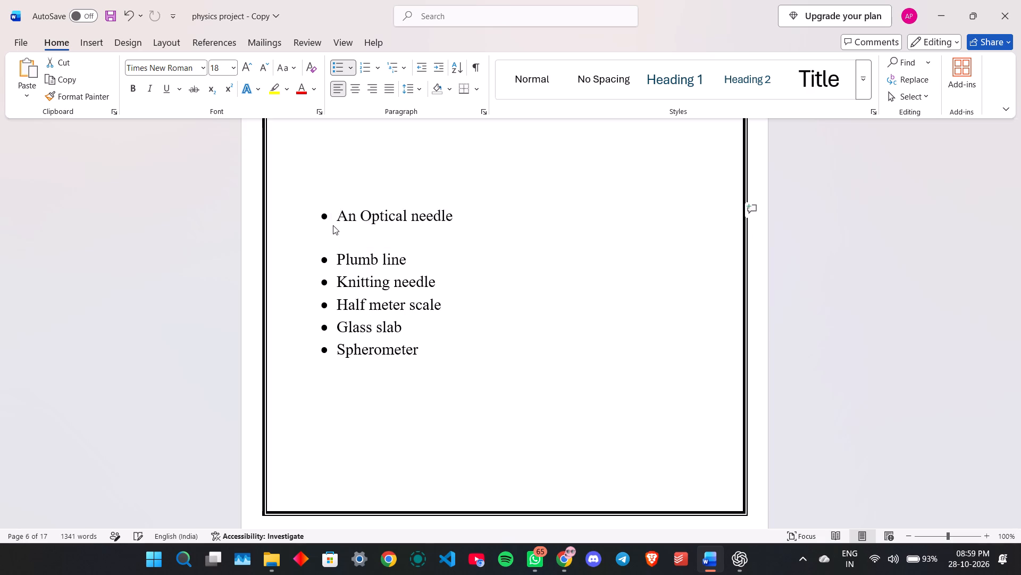
{"action": "left_click_drag", "start_coordinate": [333, 231], "coordinate": [339, 235]}
{"action": "left_click_drag", "start_coordinate": [338, 215], "coordinate": [412, 369]}
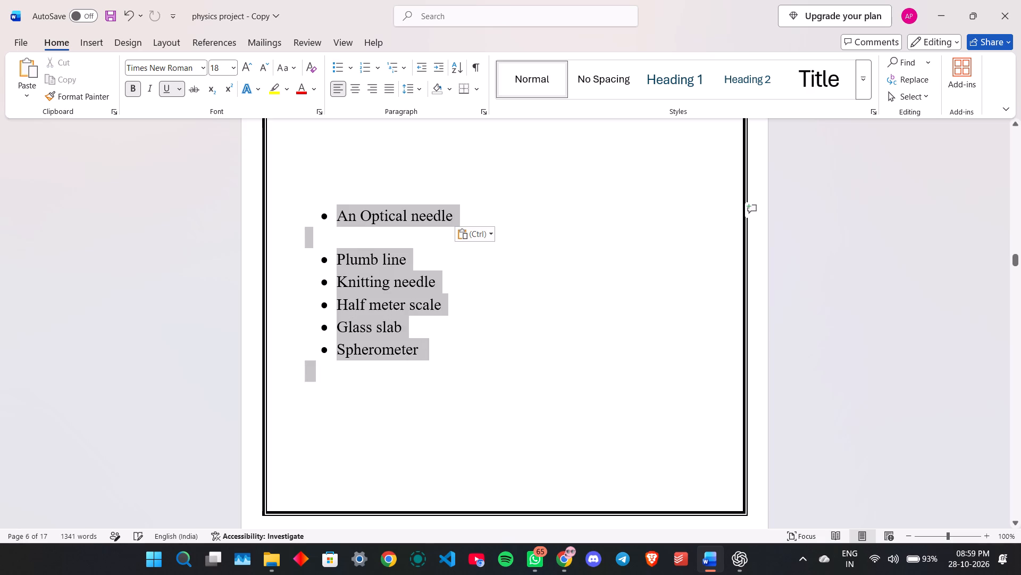
{"action": "key", "text": "BackSpace"}
Place the insertion point on the blank line below the introduction's closing paragraph about Vitamin C.
{"action": "scroll", "coordinate": [412, 289], "scroll_direction": "up", "scroll_amount": 9}
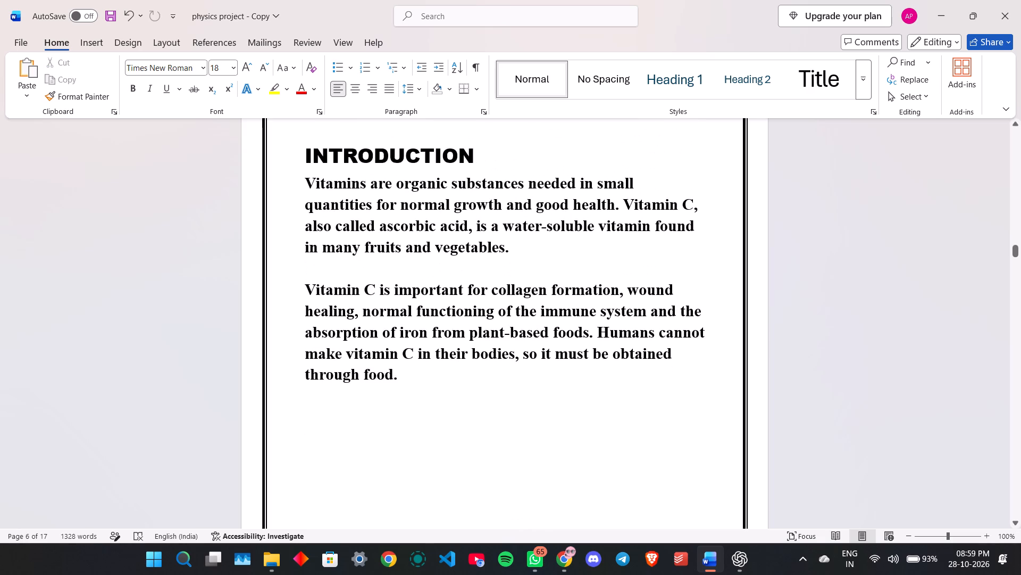
{"action": "left_click", "coordinate": [309, 422]}
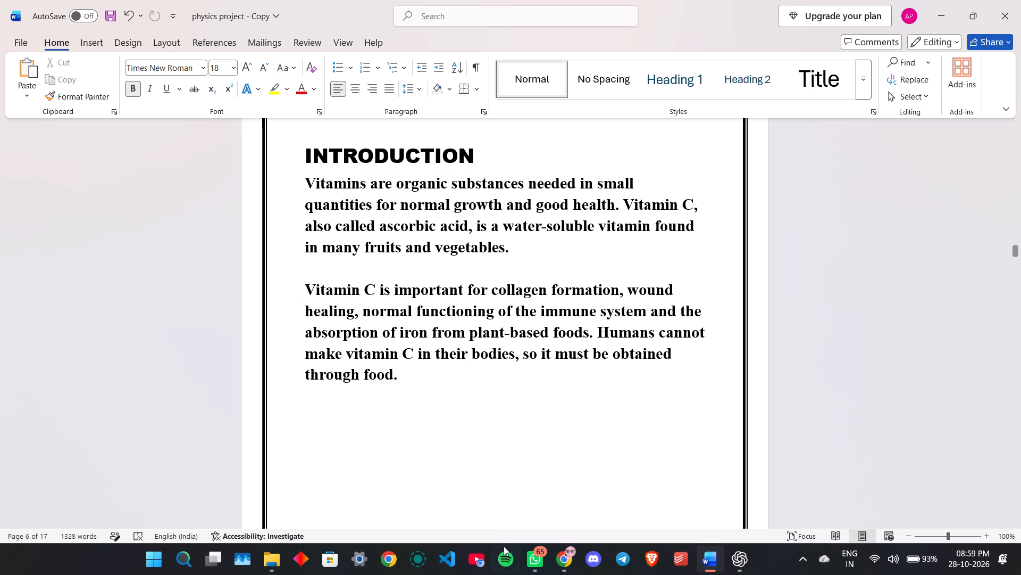
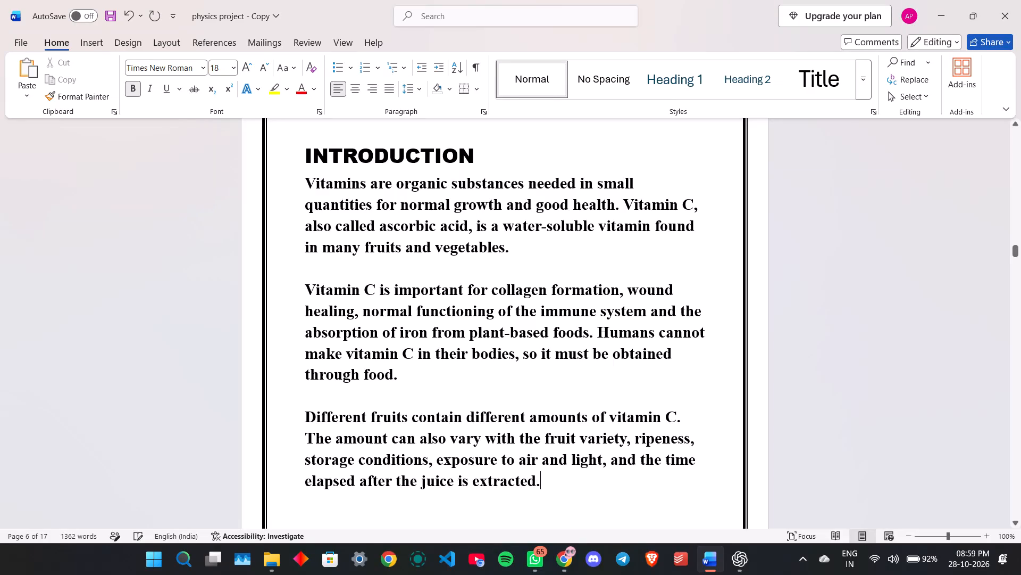
Add two new lines after the introduction's final paragraph, which ends with "after the juice is extracted.".
{"action": "key", "text": "Return"}
{"action": "key", "text": "Return"}
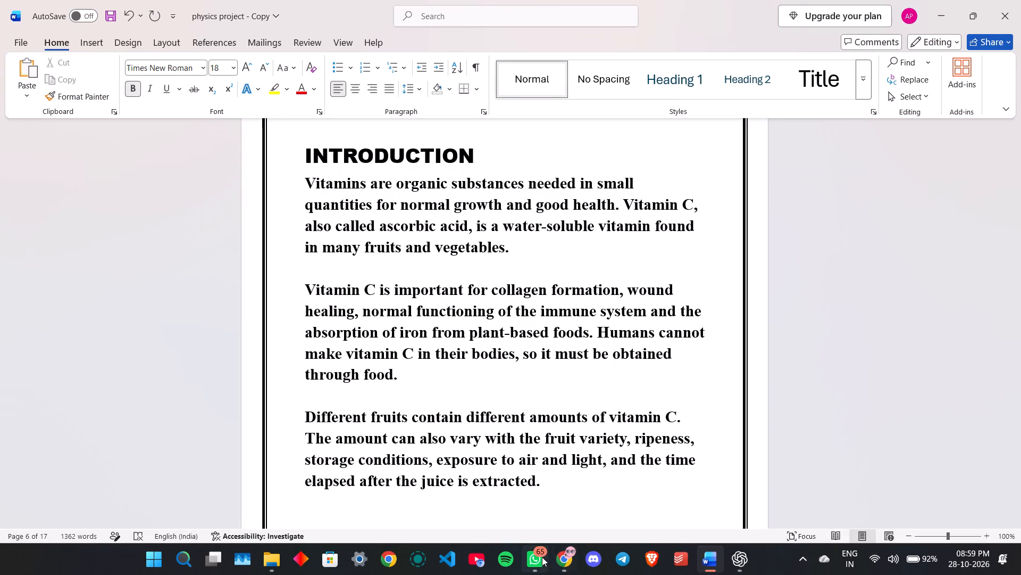
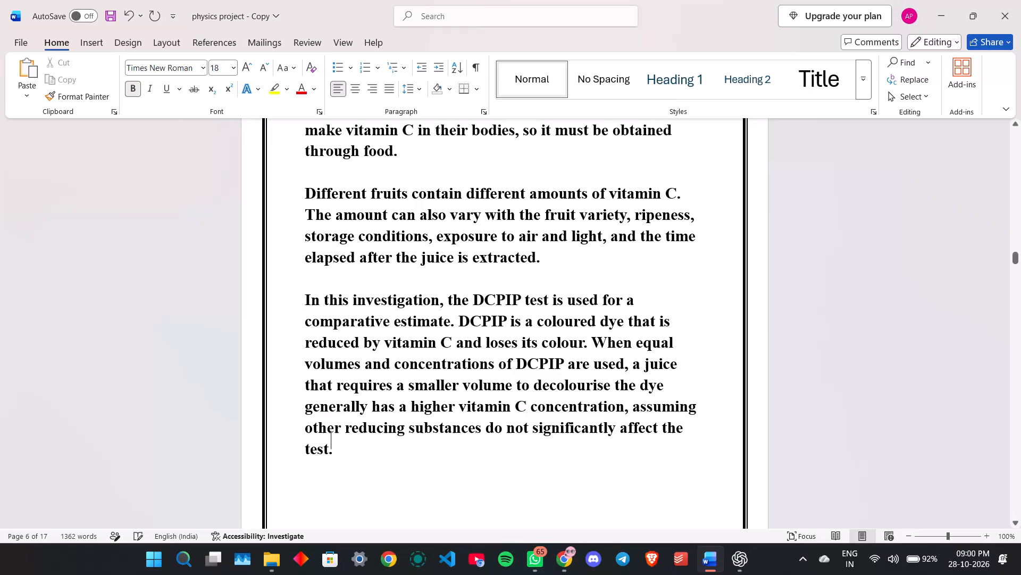
Center the INTRODUCTION heading above the Vitamin C introduction text.
{"action": "scroll", "coordinate": [458, 331], "scroll_direction": "up", "scroll_amount": 5}
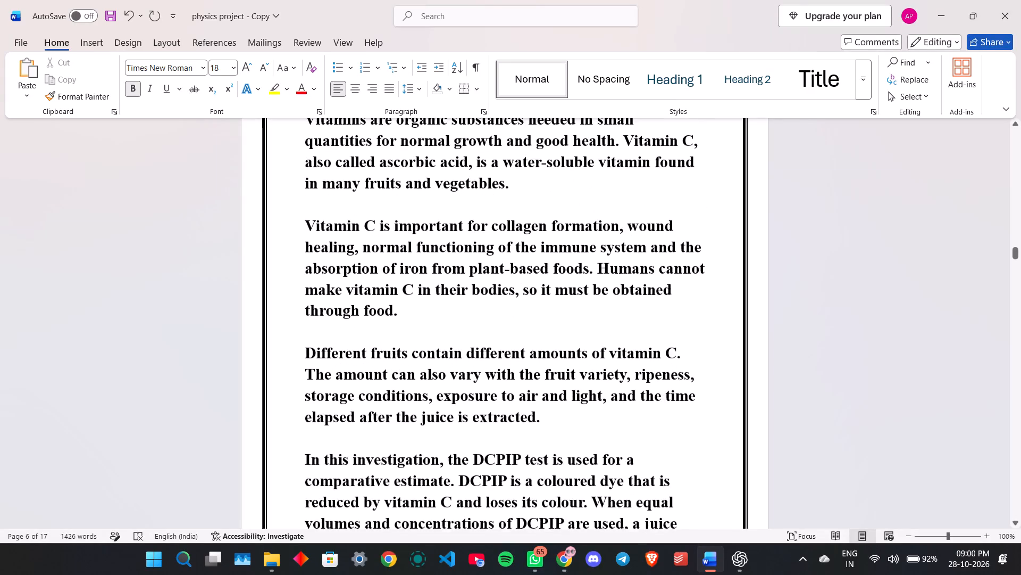
{"action": "scroll", "coordinate": [461, 342], "scroll_direction": "up", "scroll_amount": 3}
{"action": "scroll", "coordinate": [461, 342], "scroll_direction": "down", "scroll_amount": 9}
{"action": "scroll", "coordinate": [428, 295], "scroll_direction": "up", "scroll_amount": 5}
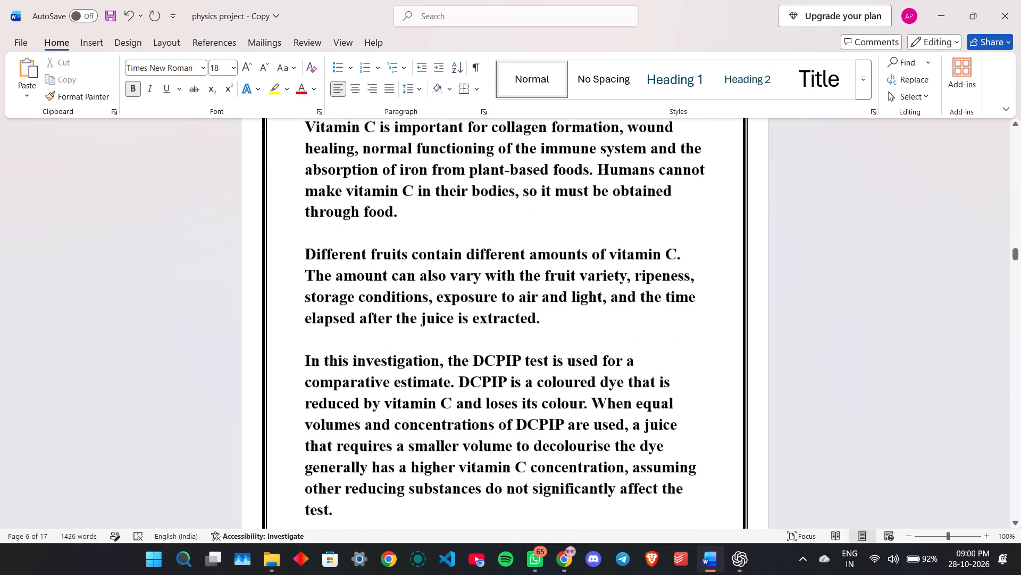
{"action": "scroll", "coordinate": [439, 383], "scroll_direction": "up", "scroll_amount": 4}
{"action": "left_click_drag", "start_coordinate": [302, 186], "coordinate": [419, 182]}
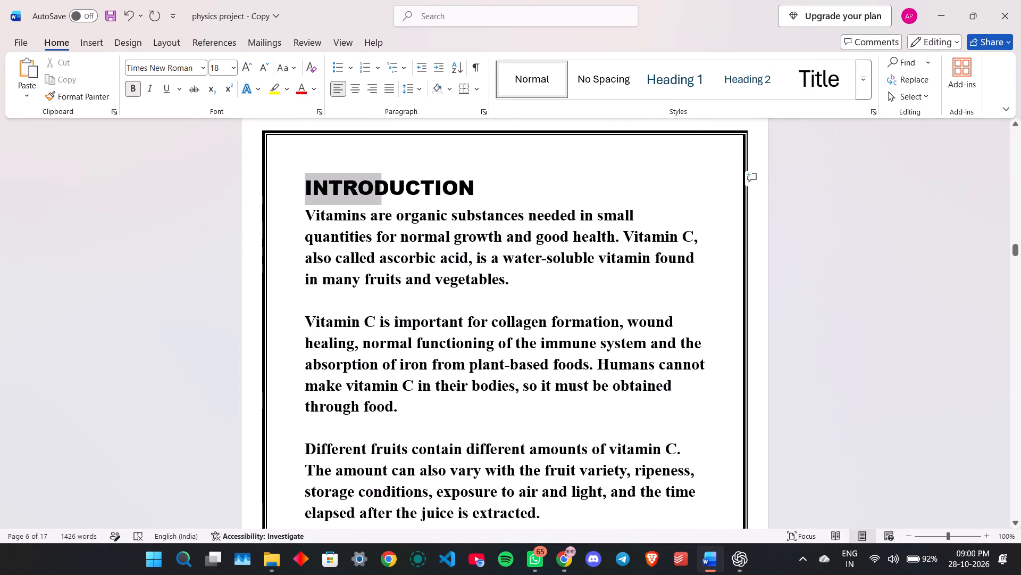
{"action": "left_click_drag", "start_coordinate": [419, 182], "coordinate": [478, 184]}
{"action": "left_click", "coordinate": [351, 90]}
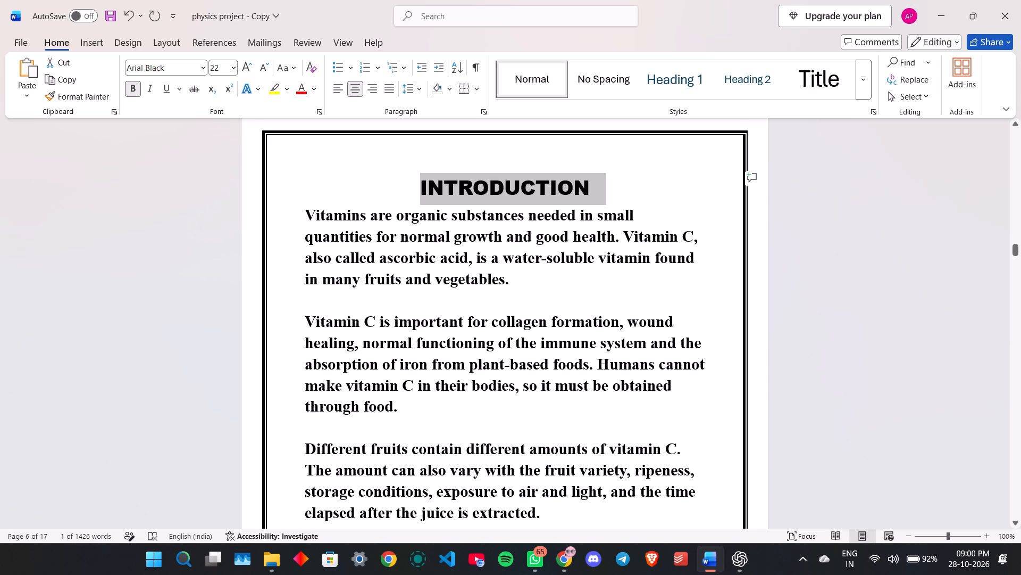
Place the text cursor on the empty line at the top of page 7, above the THEORY heading.
{"action": "scroll", "coordinate": [579, 438], "scroll_direction": "down", "scroll_amount": 20}
{"action": "scroll", "coordinate": [579, 438], "scroll_direction": "down", "scroll_amount": 2}
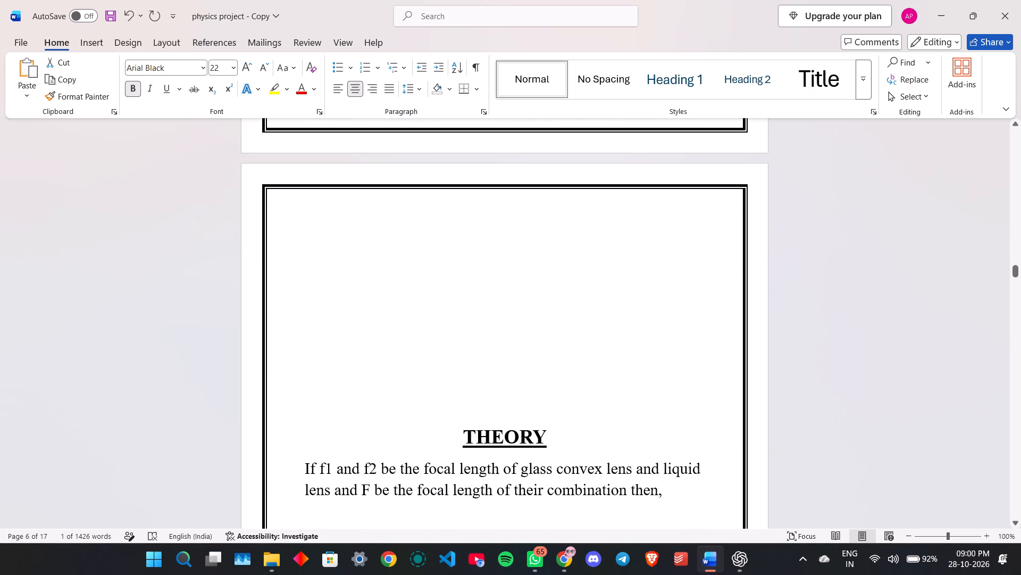
{"action": "left_click", "coordinate": [291, 216]}
{"action": "left_click", "coordinate": [308, 242]}
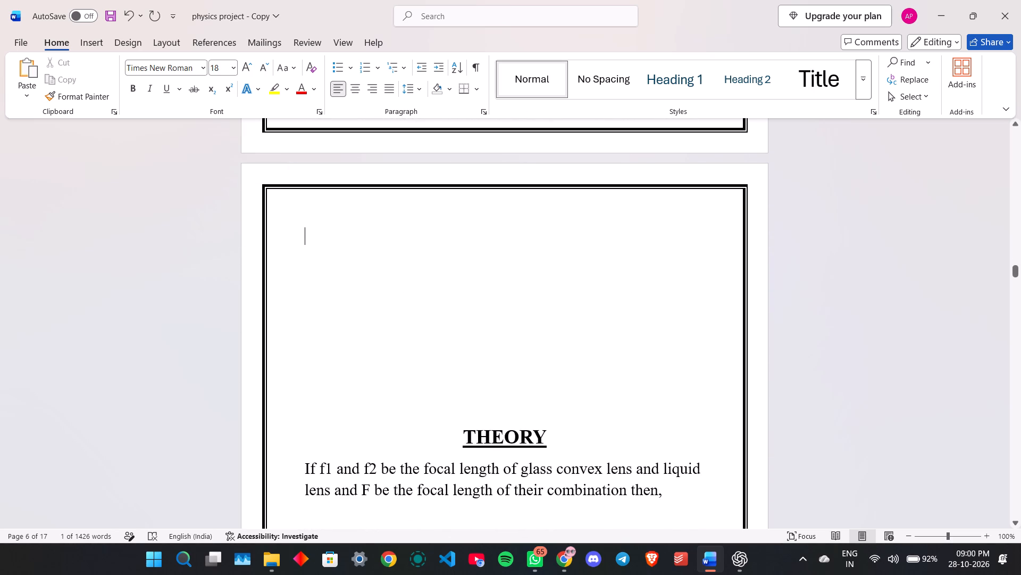
{"action": "left_click", "coordinate": [299, 228]}
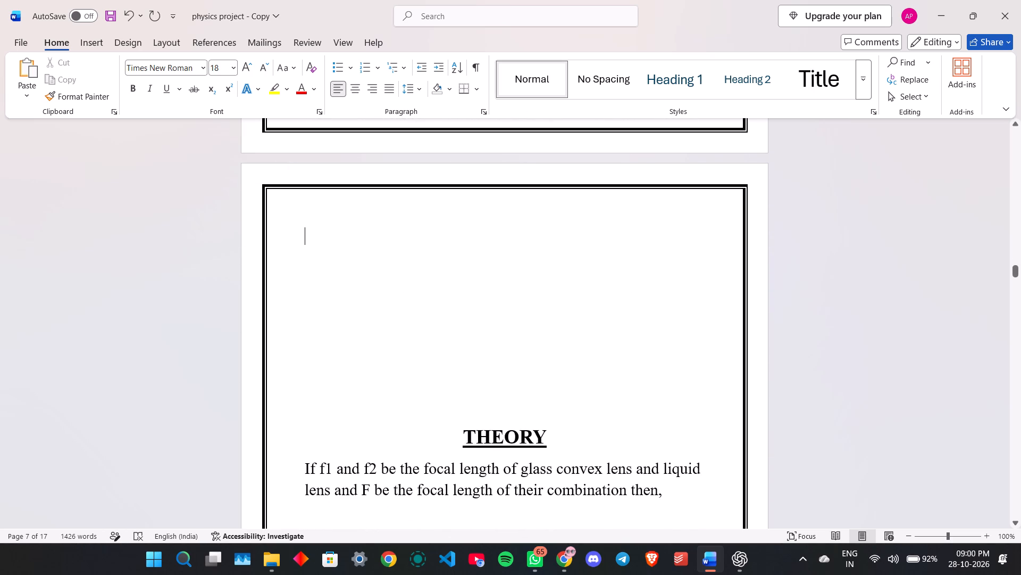
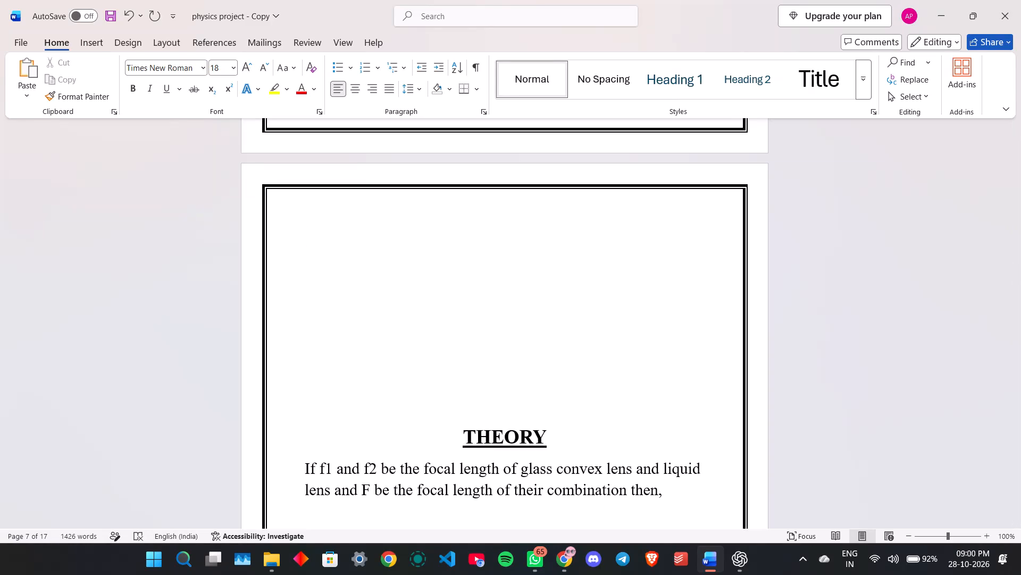
Paste the copied theory text on page 7 and split "THEORY / PRINCIPLE", "Vitamin C (ascorbic acid)" and the description into separate paragraphs.
{"action": "key", "text": "ctrl+v"}
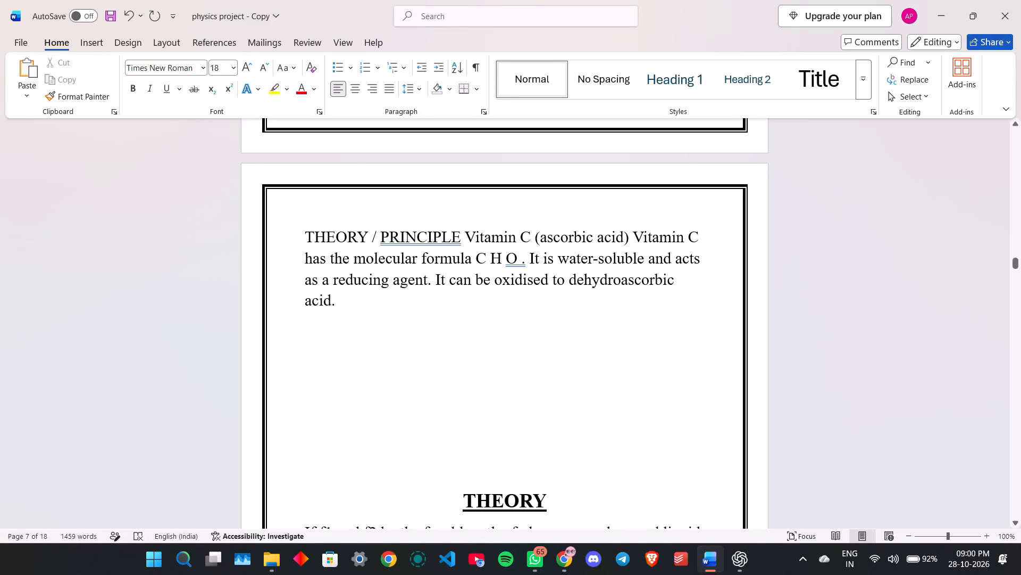
{"action": "left_click", "coordinate": [465, 238]}
{"action": "key", "text": "Return"}
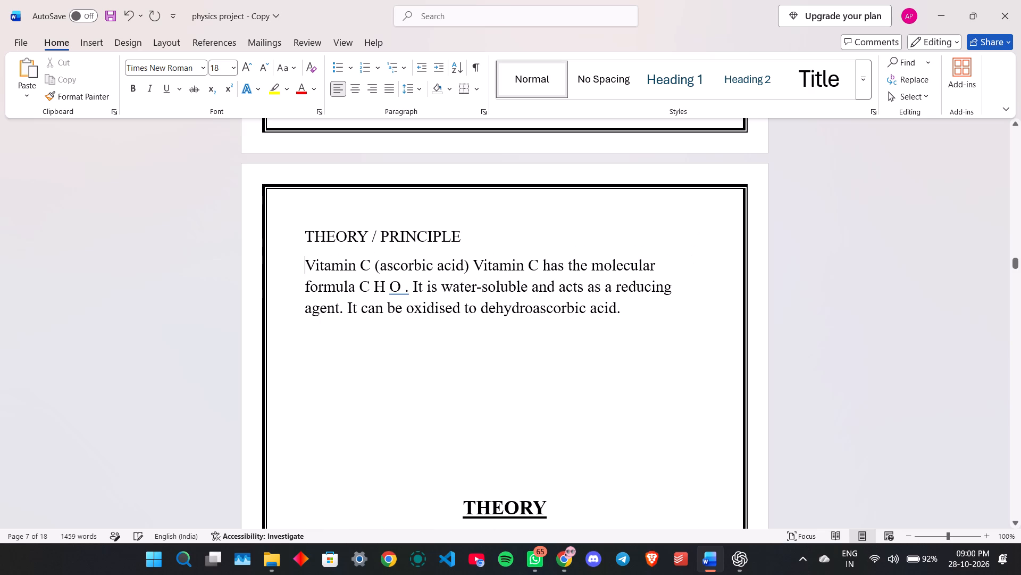
{"action": "left_click", "coordinate": [474, 266]}
{"action": "key", "text": "Return"}
Format the "THEORY / PRINCIPLE" heading as 22 pt Arial Black and centre it.
{"action": "left_click_drag", "start_coordinate": [300, 235], "coordinate": [439, 231]}
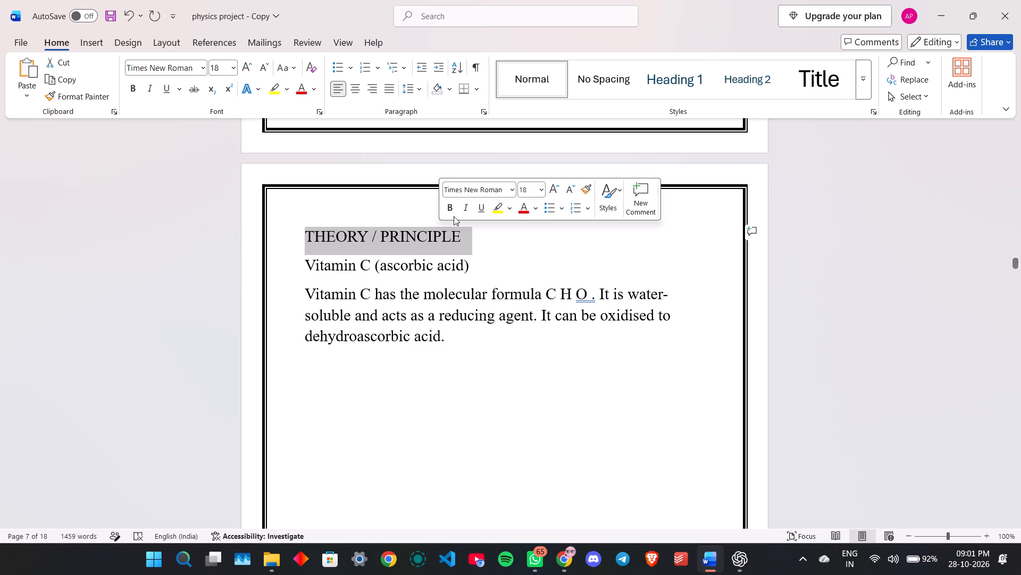
{"action": "left_click", "coordinate": [535, 192]}
{"action": "left_click", "coordinate": [544, 190]}
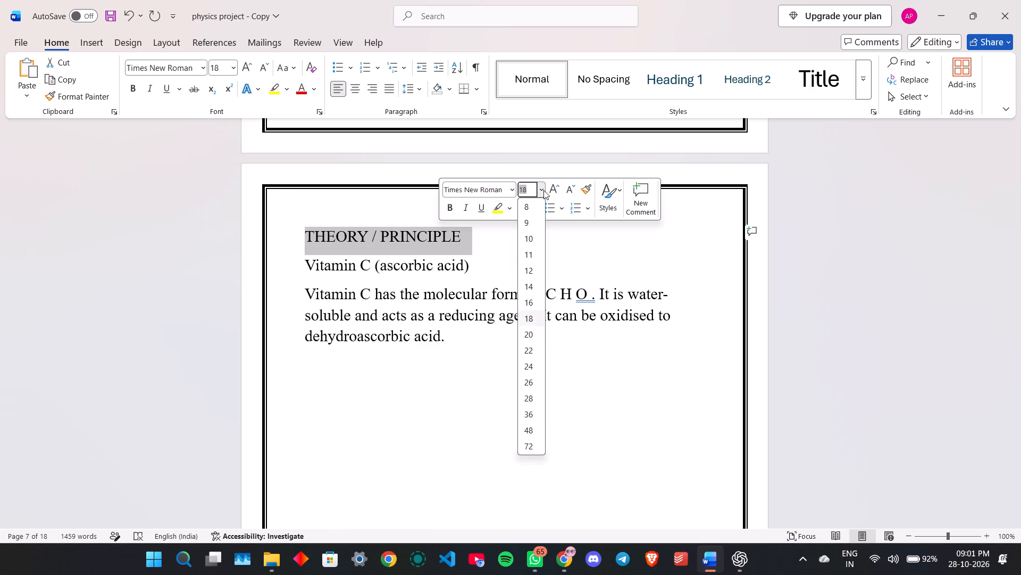
{"action": "left_click", "coordinate": [532, 347]}
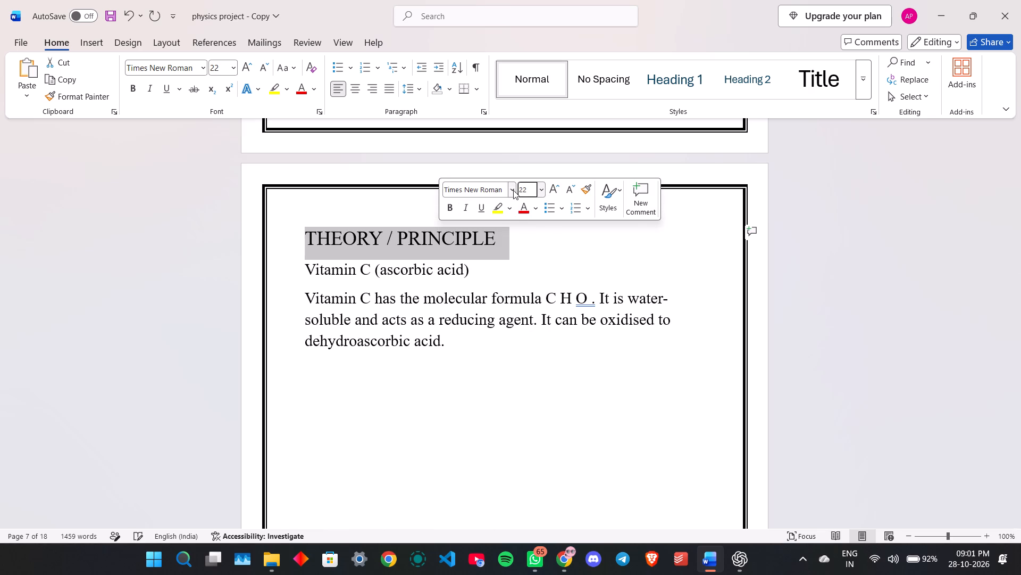
{"action": "left_click", "coordinate": [513, 190]}
{"action": "left_click", "coordinate": [497, 281]}
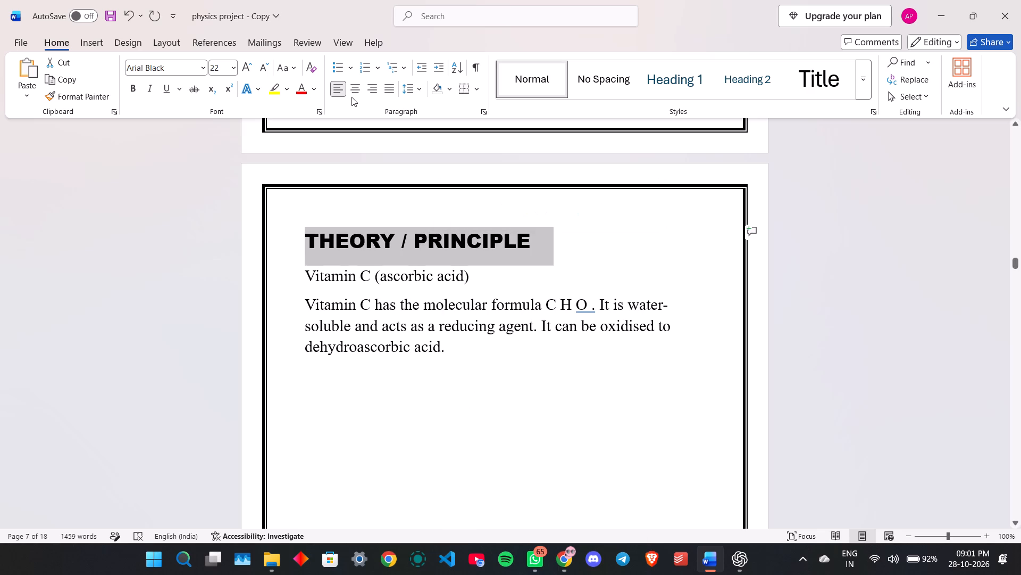
{"action": "left_click", "coordinate": [352, 87]}
Change the font of the "Vitamin C (ascorbic acid)" subheading to Arial Black.
{"action": "left_click_drag", "start_coordinate": [306, 274], "coordinate": [307, 274]}
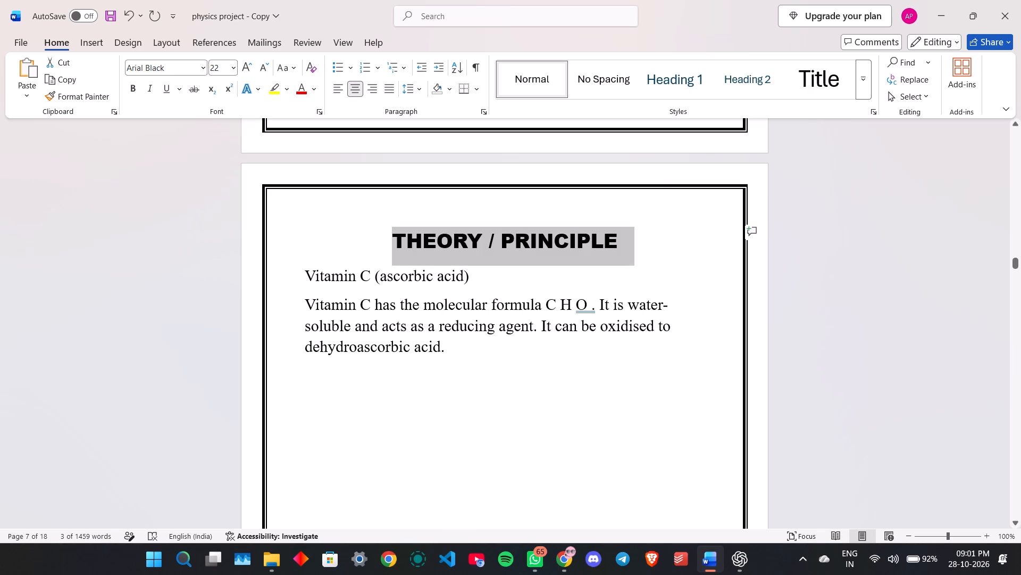
{"action": "left_click_drag", "start_coordinate": [307, 274], "coordinate": [469, 274]}
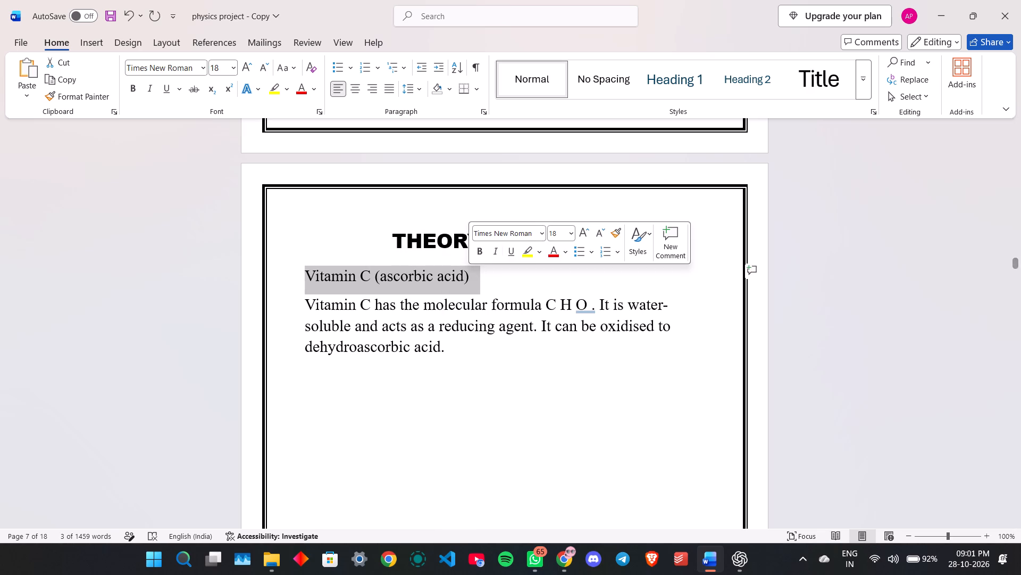
{"action": "left_click", "coordinate": [542, 236]}
{"action": "left_click", "coordinate": [515, 329]}
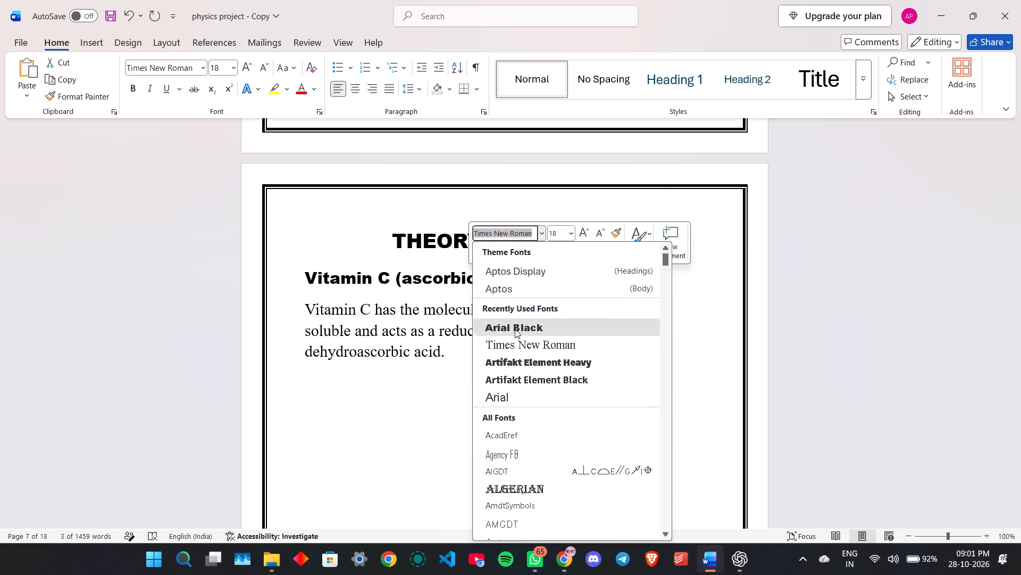
{"action": "left_click", "coordinate": [462, 366]}
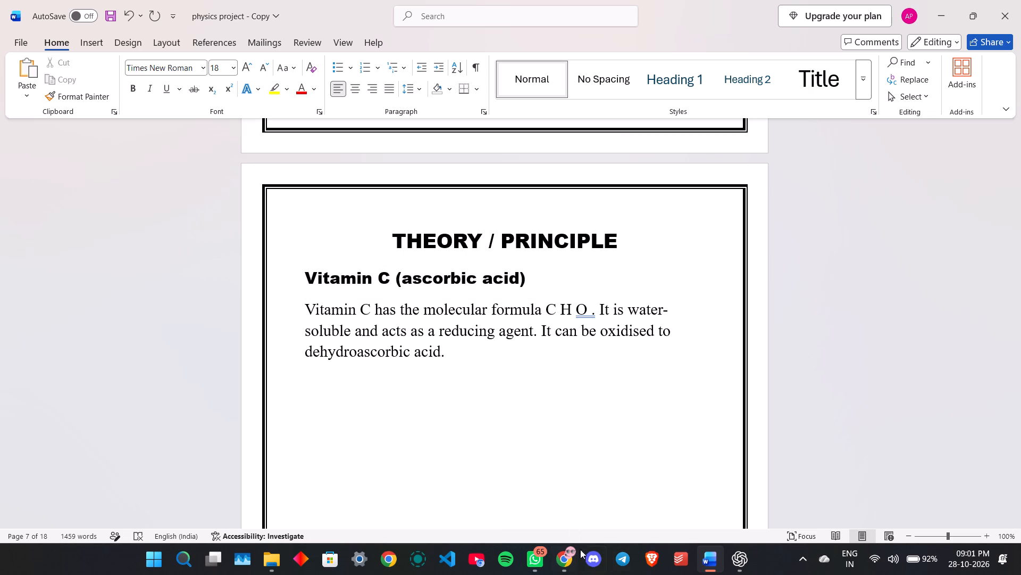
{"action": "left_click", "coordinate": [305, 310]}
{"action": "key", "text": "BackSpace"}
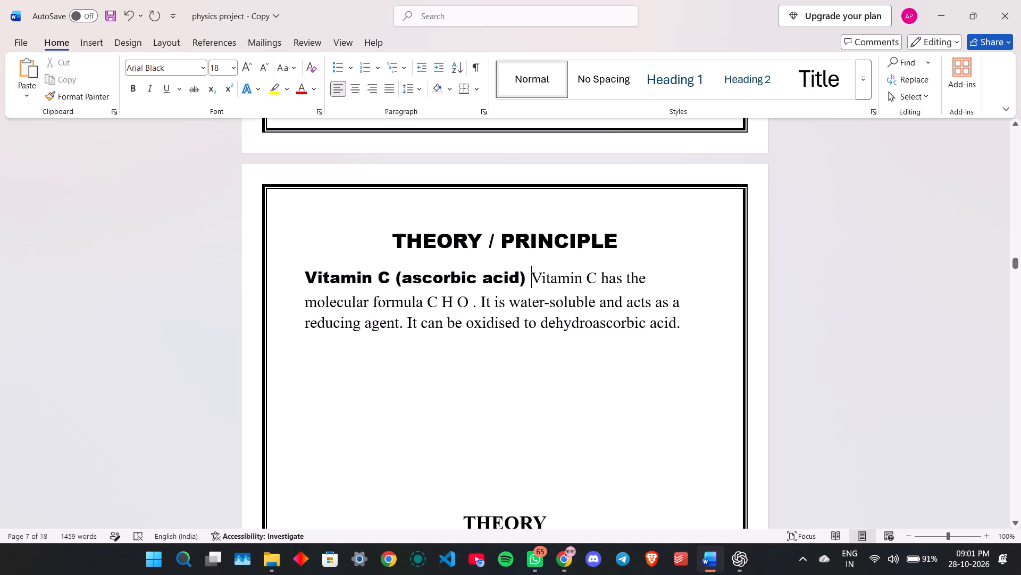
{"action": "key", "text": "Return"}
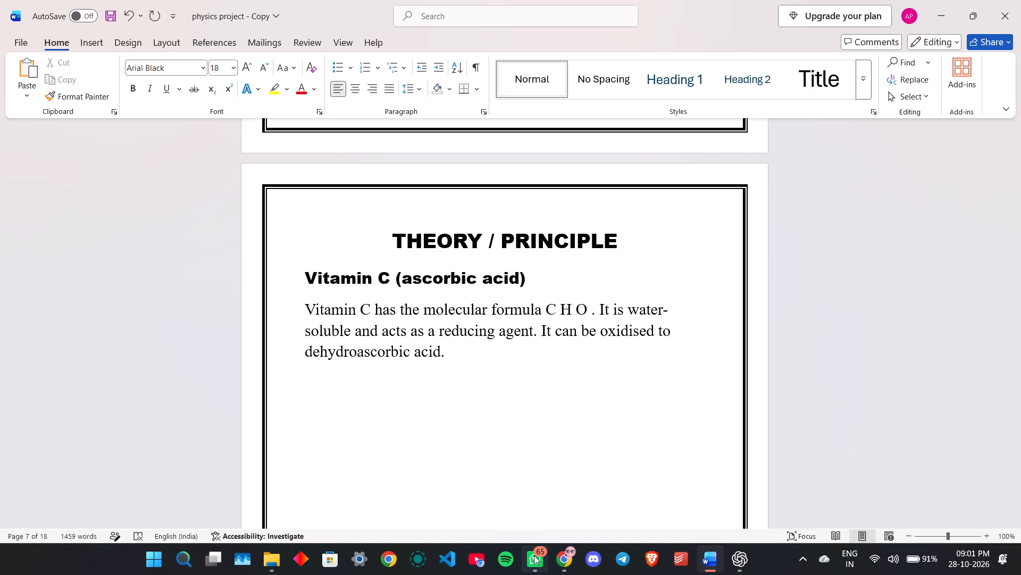
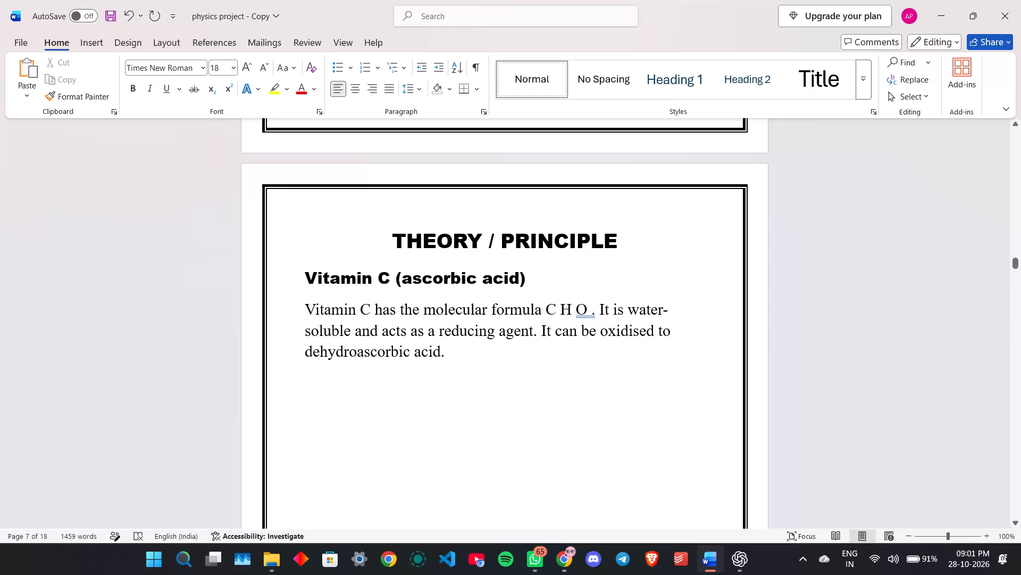
Paste the copied DCPIP text below the vitamin C description and split "Principle of the DCPIP test" into its own paragraph.
{"action": "key", "text": "Return"}
{"action": "key", "text": "Return"}
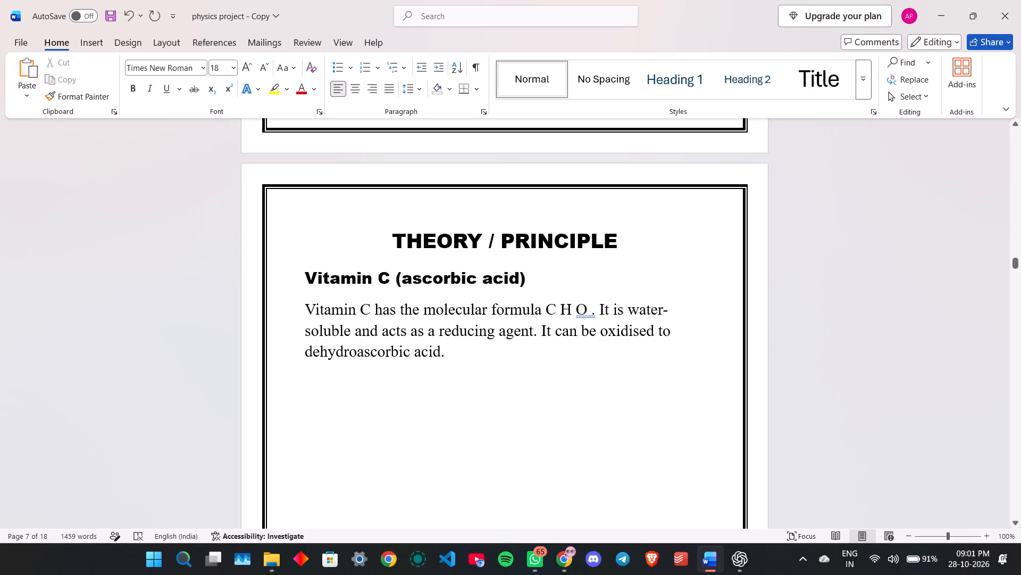
{"action": "key", "text": "ctrl+v"}
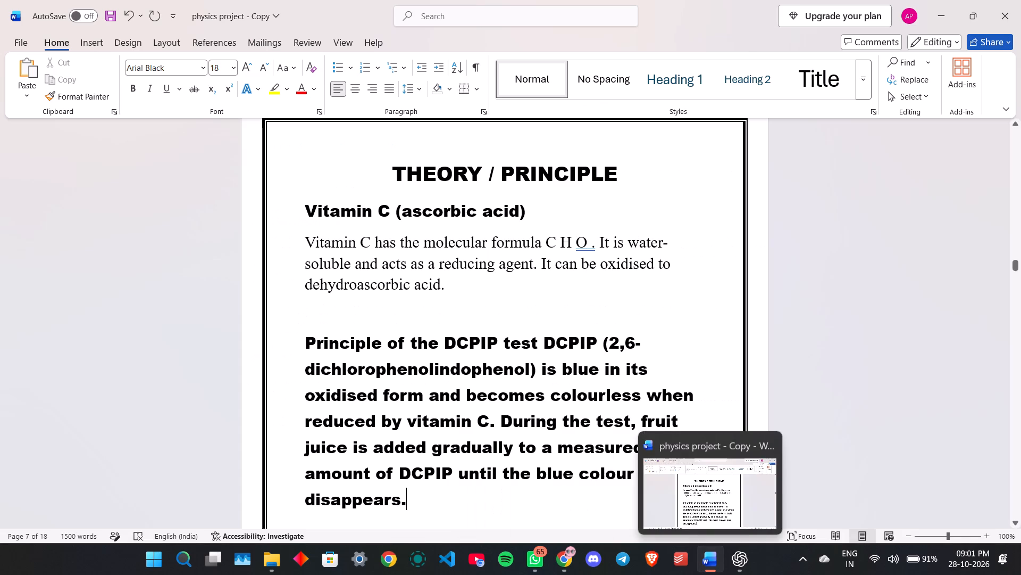
{"action": "left_click", "coordinate": [544, 342]}
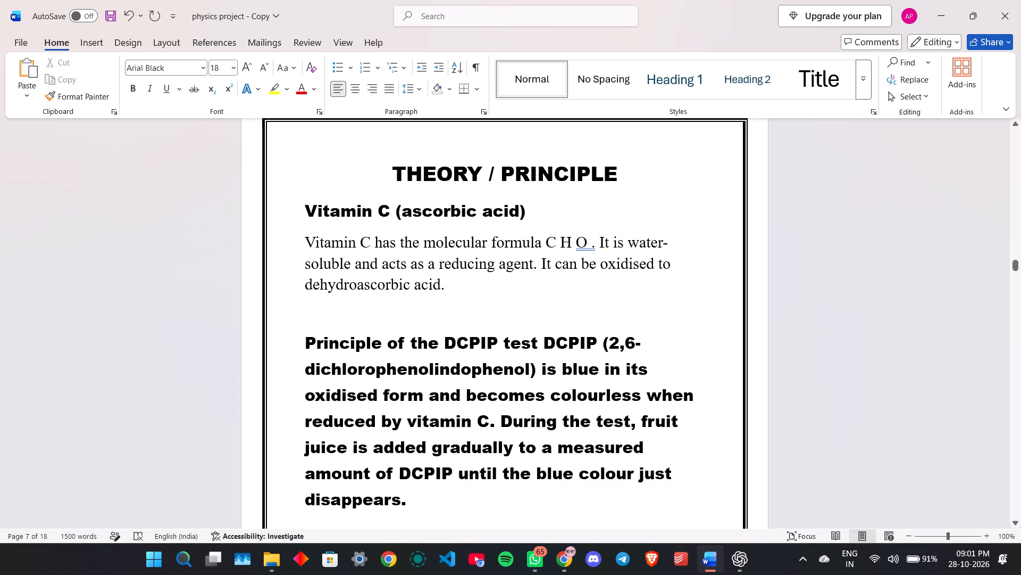
{"action": "key", "text": "Return"}
Select the whole DCPIP description paragraph under the "Principle of the DCPIP test" subheading.
{"action": "left_click_drag", "start_coordinate": [306, 374], "coordinate": [400, 508]}
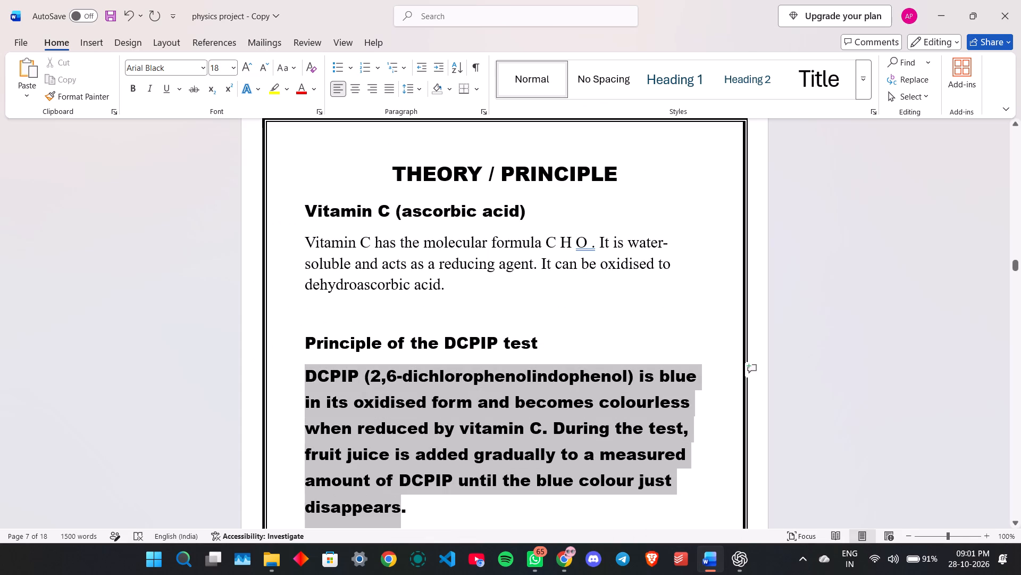
{"action": "left_click_drag", "start_coordinate": [400, 508], "coordinate": [414, 508]}
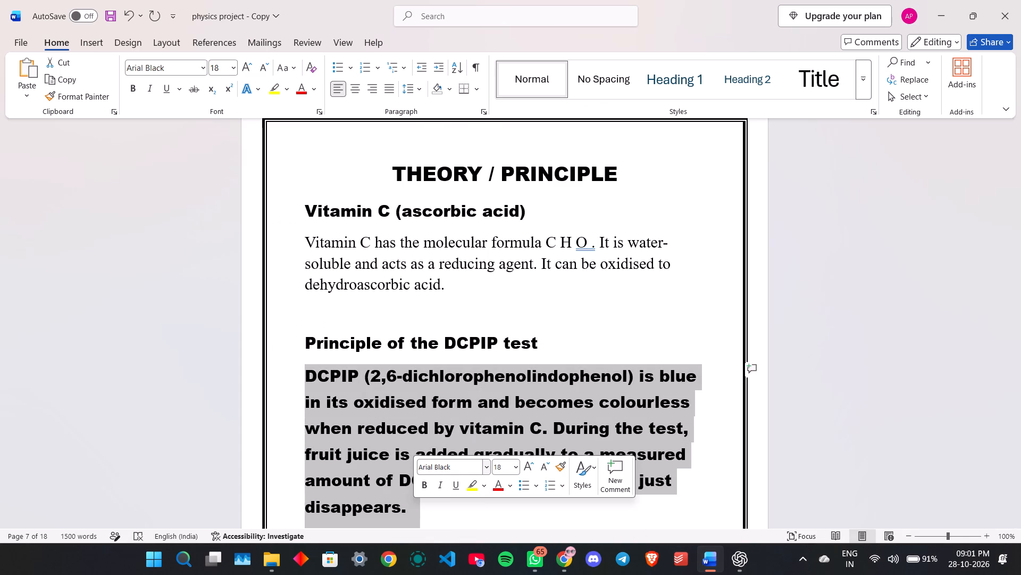
Change the font of the DCPIP description paragraph under "Principle of the DCPIP test" to Times New Roman.
{"action": "left_click", "coordinate": [484, 466]}
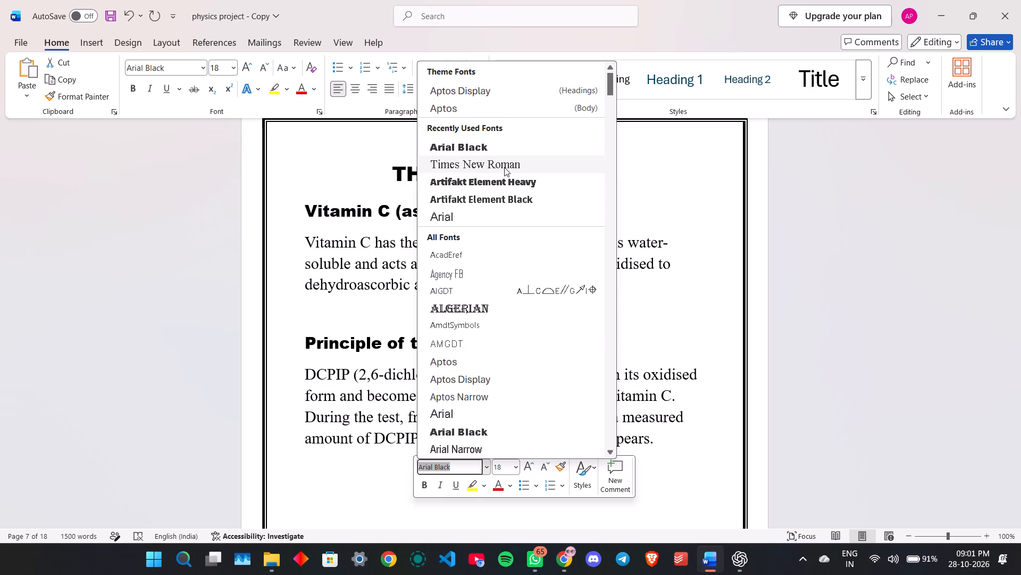
{"action": "left_click", "coordinate": [504, 167]}
{"action": "left_click", "coordinate": [677, 449]}
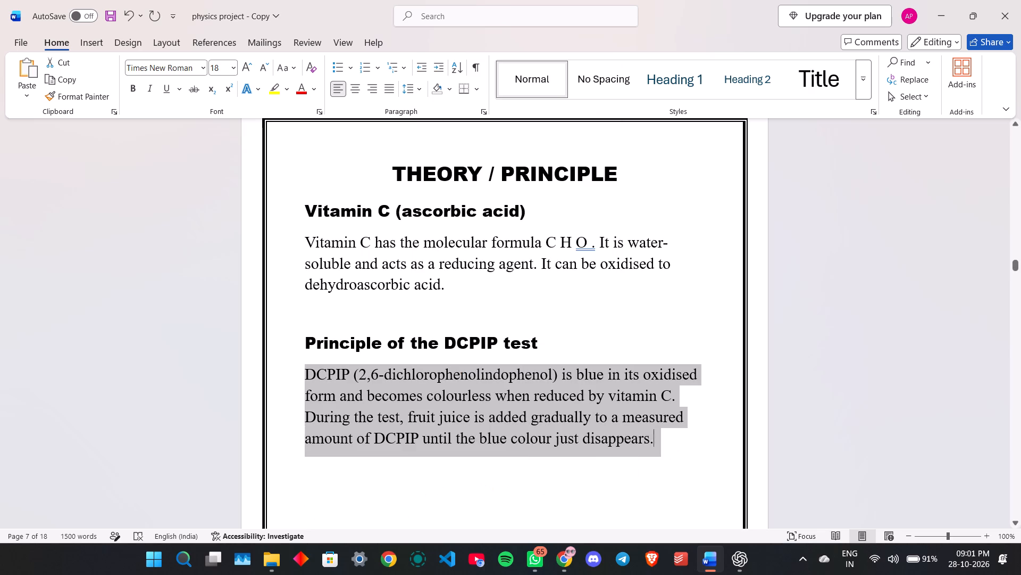
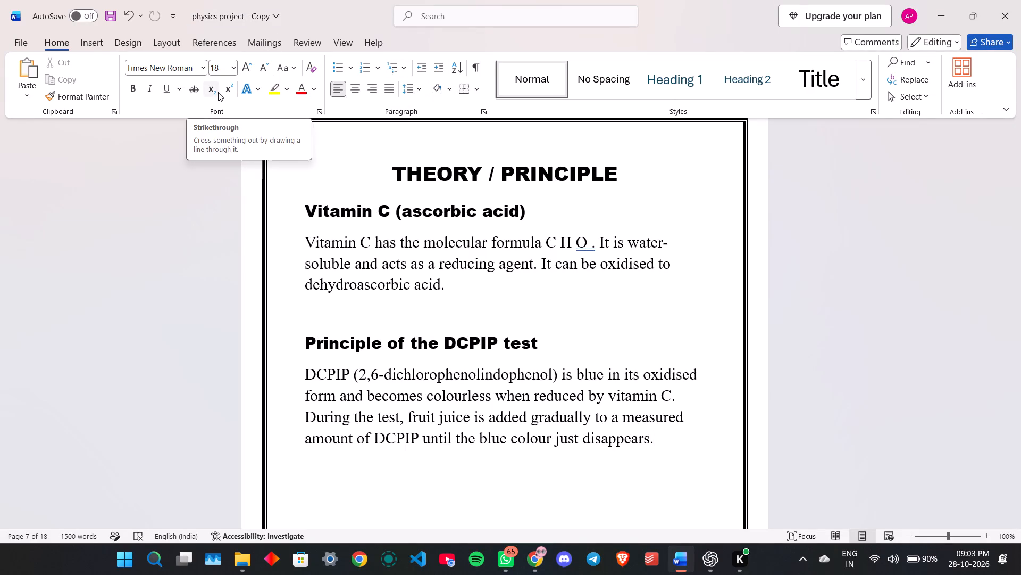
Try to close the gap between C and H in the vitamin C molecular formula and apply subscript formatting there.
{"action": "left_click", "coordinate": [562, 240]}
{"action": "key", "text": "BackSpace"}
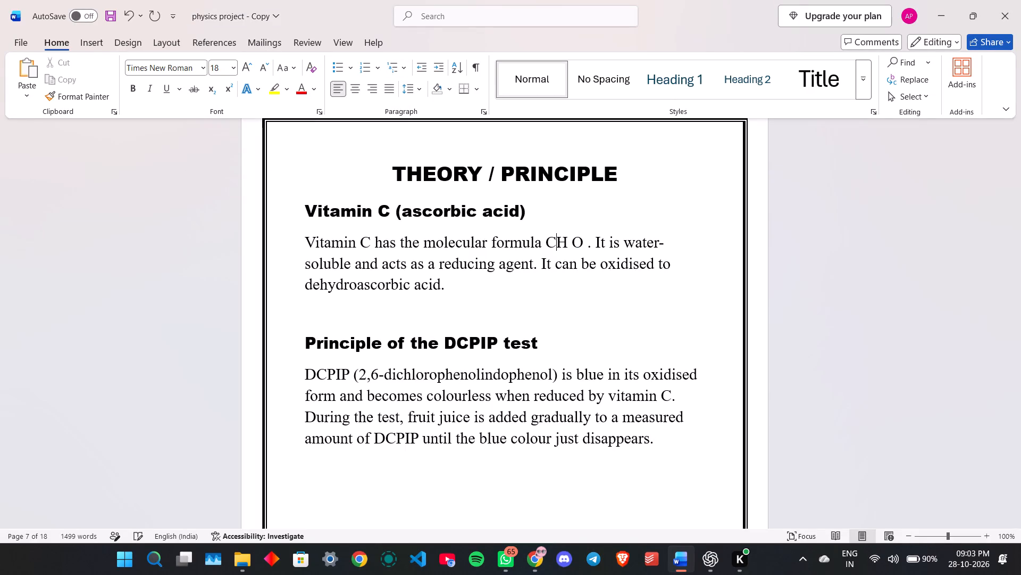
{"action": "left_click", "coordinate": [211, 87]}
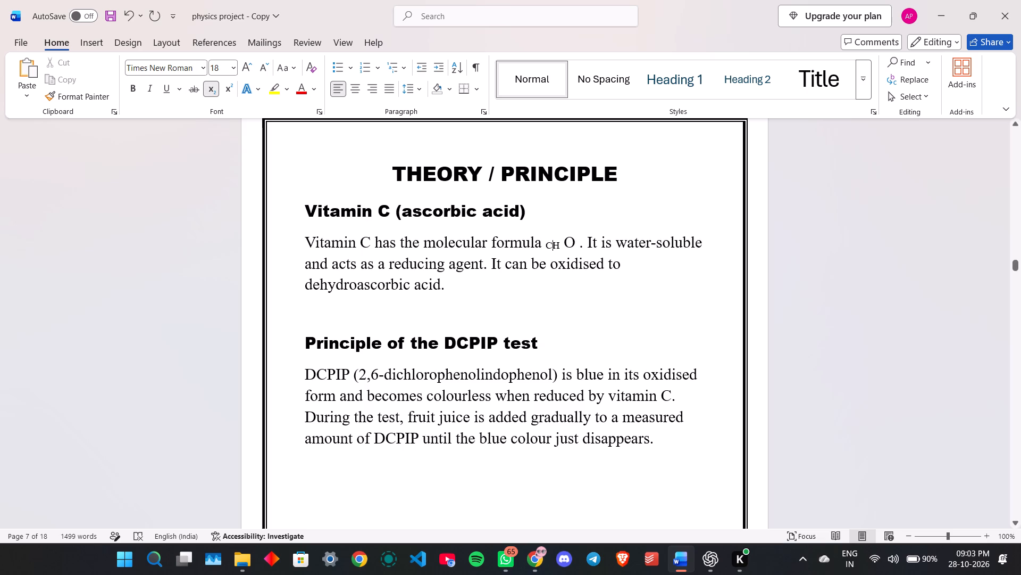
Delete the letters C, H and O of the molecular formula from the vitamin C description.
{"action": "left_click", "coordinate": [561, 248]}
{"action": "key", "text": "BackSpace"}
{"action": "key", "text": "BackSpace"}
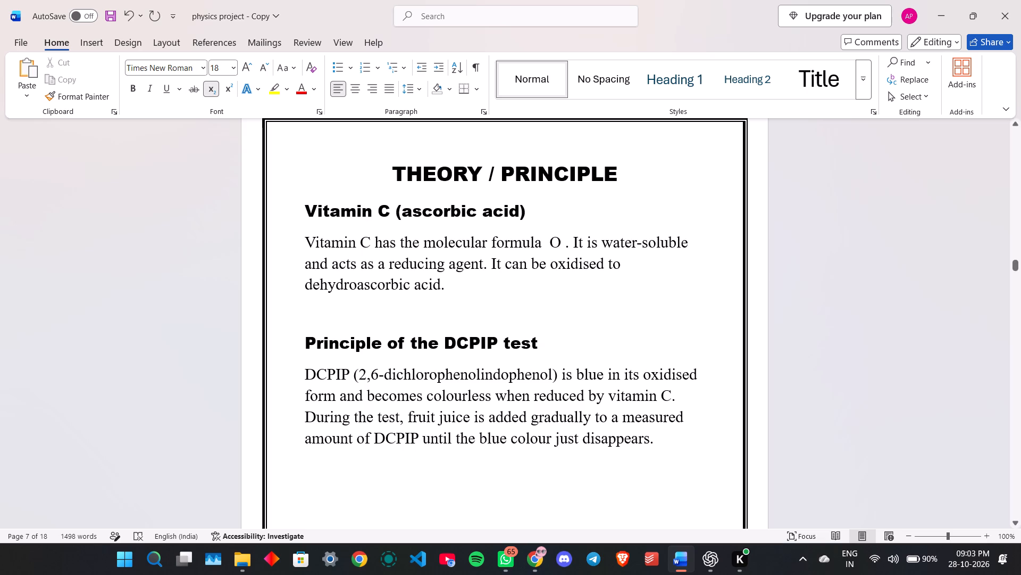
{"action": "left_click", "coordinate": [560, 241]}
{"action": "key", "text": "BackSpace"}
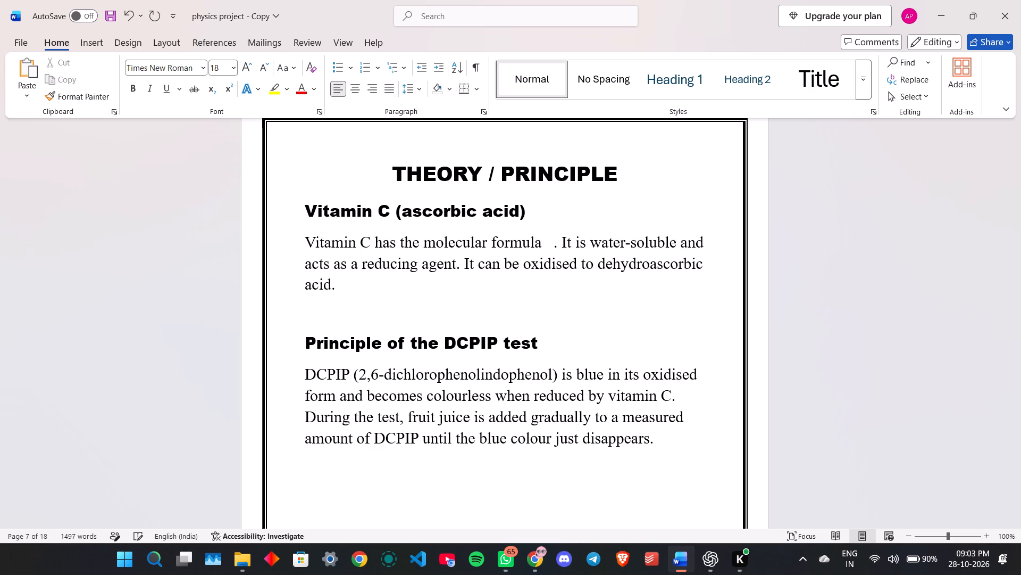
Begin the molecular formula in the vitamin C sentence with C and a subscript 6.
{"action": "key", "text": "c"}
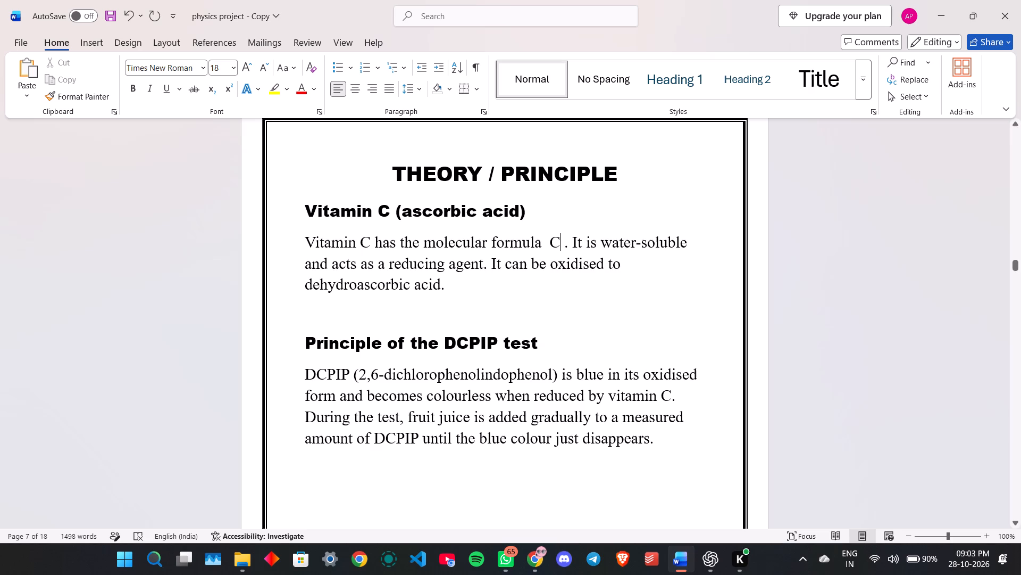
{"action": "key", "text": "6"}
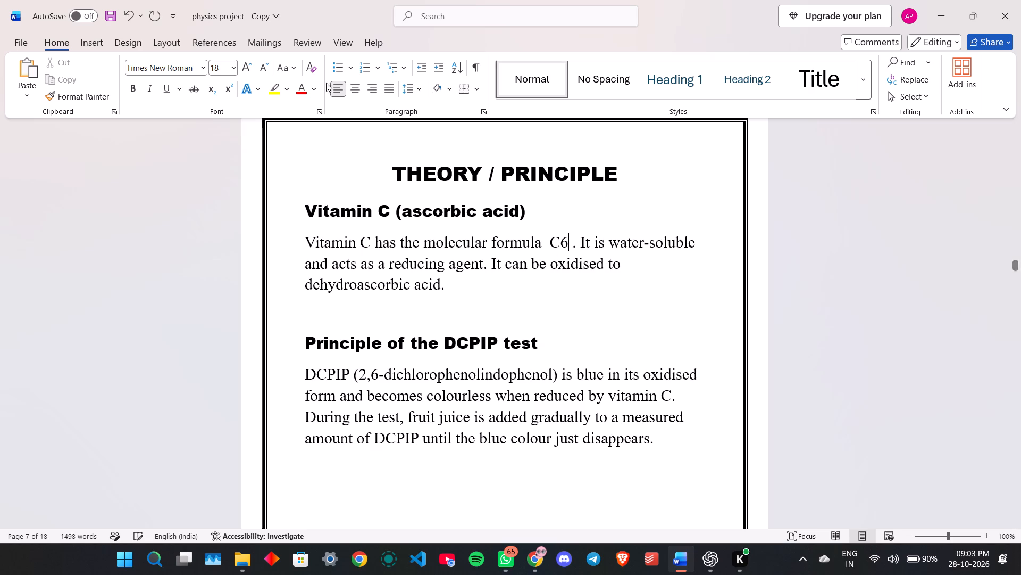
{"action": "left_click", "coordinate": [214, 88]}
{"action": "key", "text": "BackSpace"}
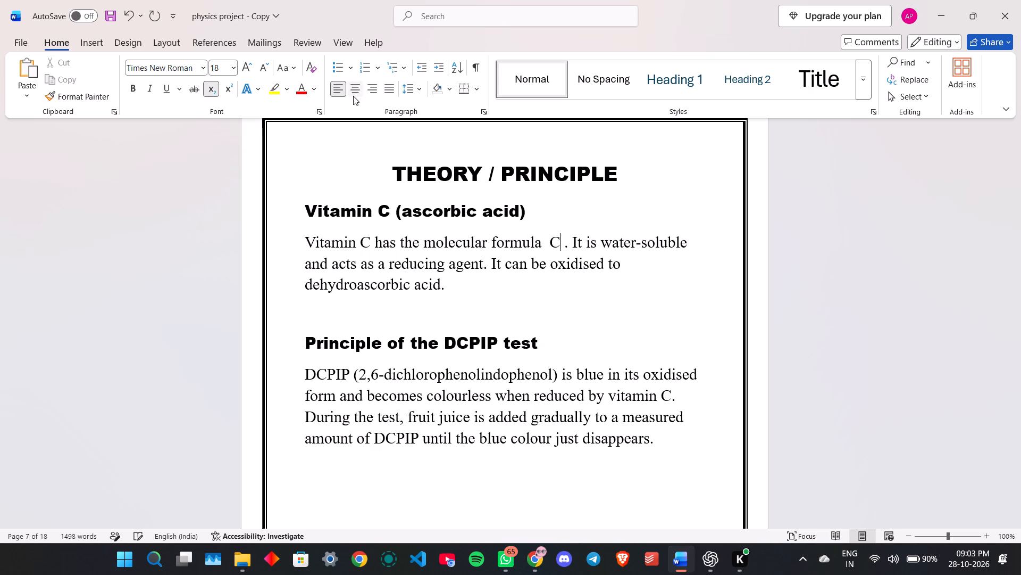
{"action": "left_click", "coordinate": [214, 88]}
{"action": "key", "text": "6"}
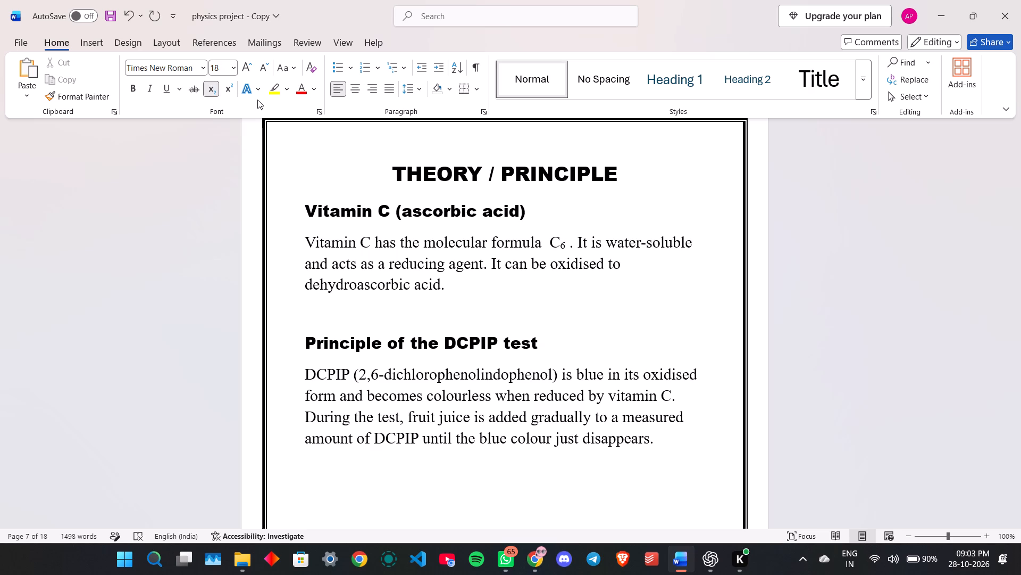
Continue the vitamin C formula with a space, a normal-size H and a subscript 8.
{"action": "key", "text": "h"}
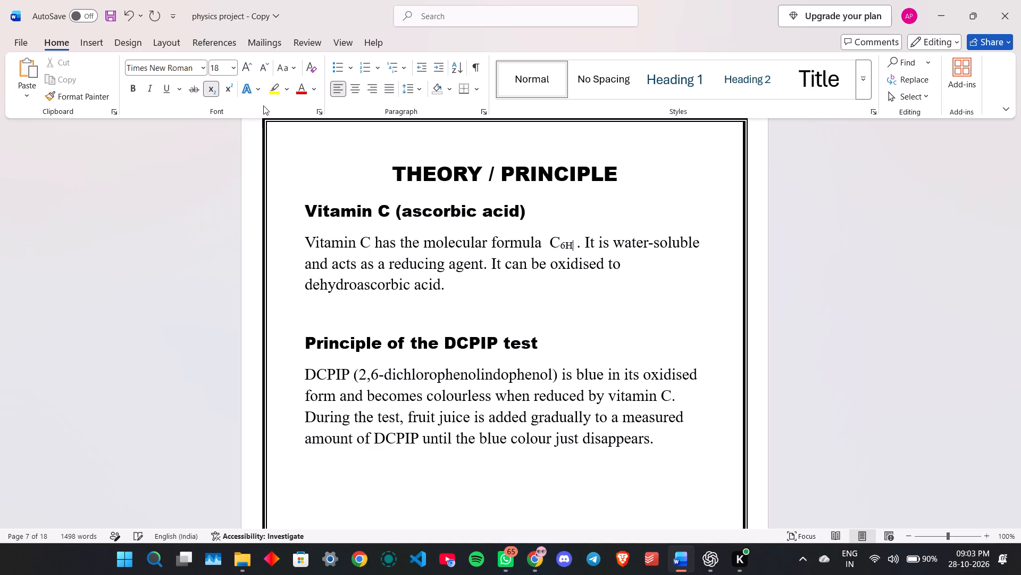
{"action": "left_click", "coordinate": [215, 88]}
{"action": "key", "text": "8"}
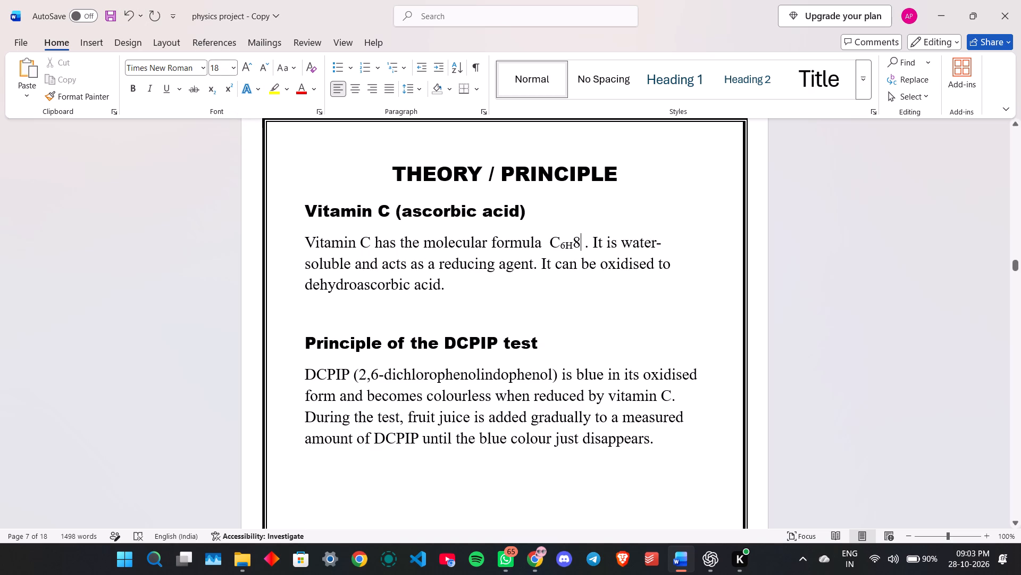
{"action": "key", "text": "BackSpace"}
{"action": "key", "text": "BackSpace"}
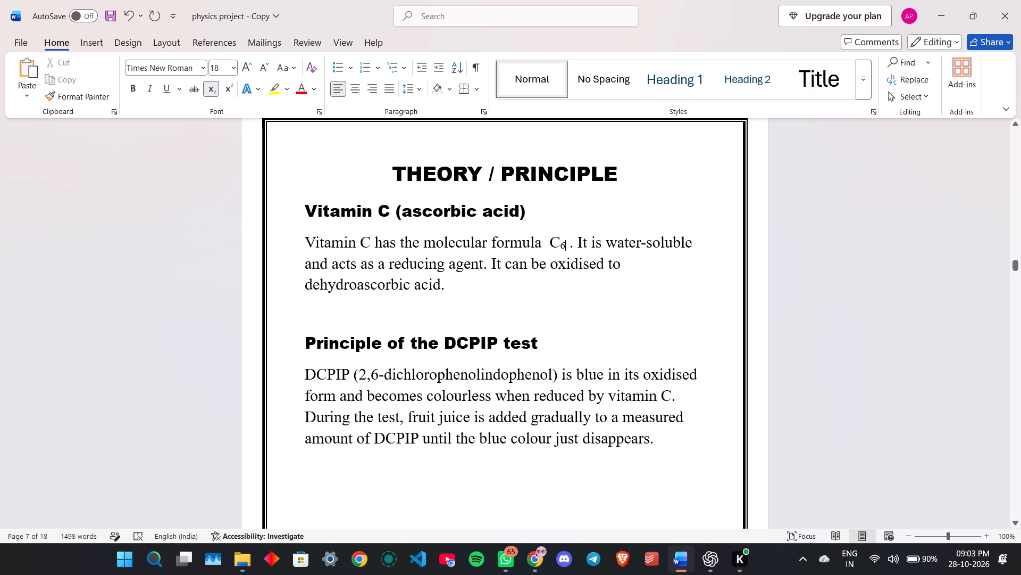
{"action": "key", "text": "space"}
{"action": "key", "text": "h"}
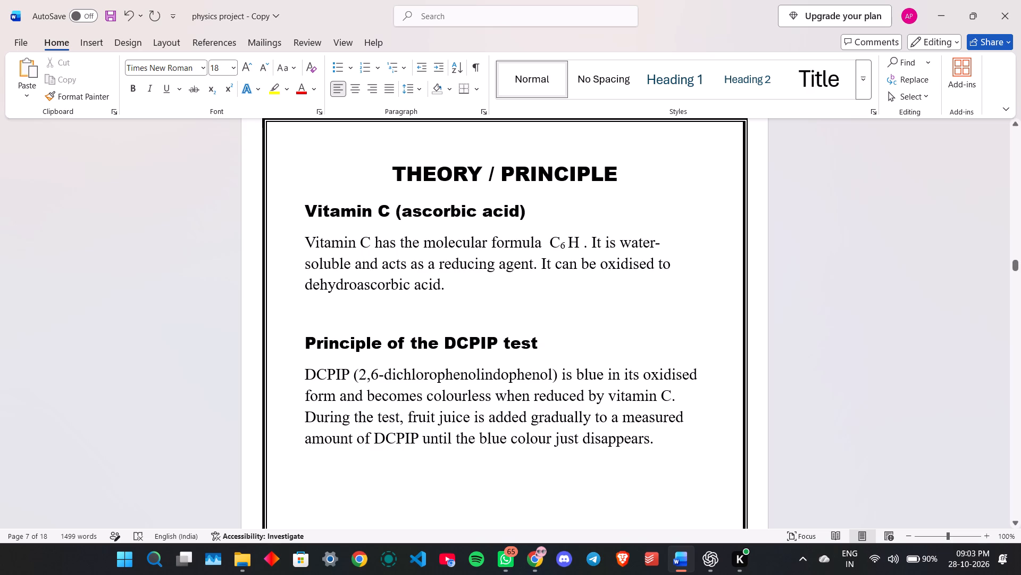
{"action": "left_click", "coordinate": [212, 86]}
{"action": "key", "text": "8"}
Complete the vitamin C formula with a space, a normal-size O and a subscript 6, and return to normal text.
{"action": "key", "text": "space"}
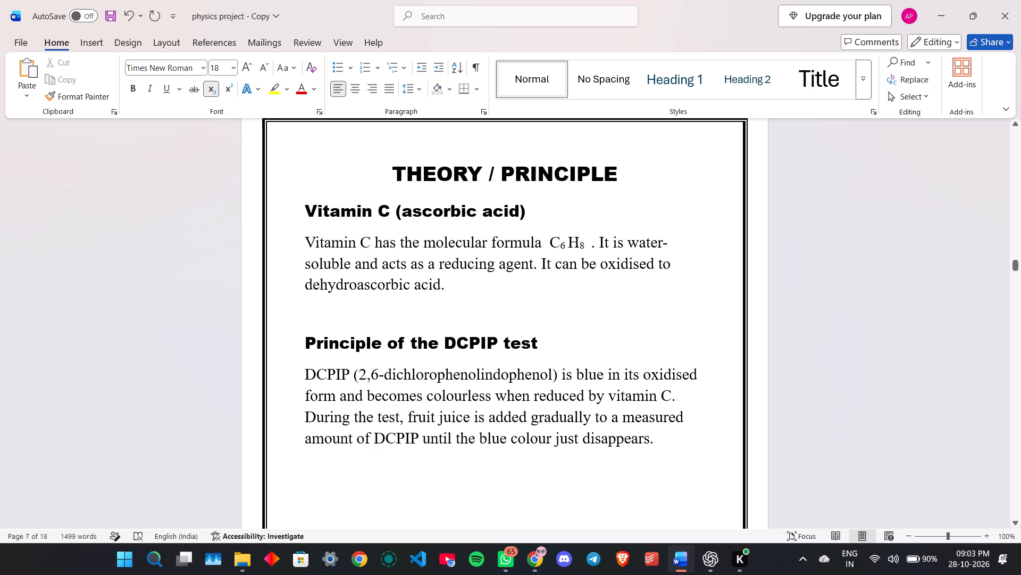
{"action": "key", "text": "o"}
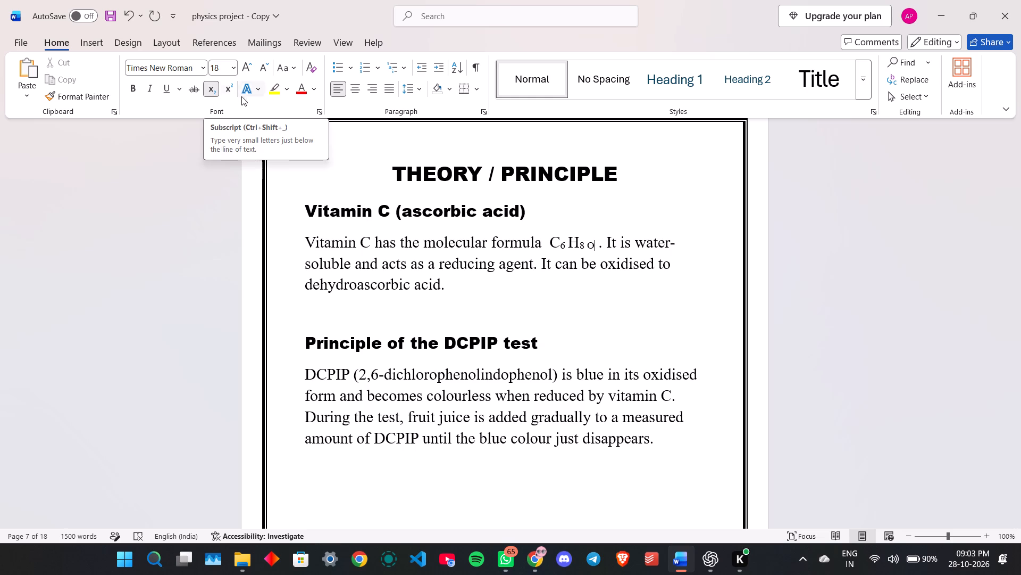
{"action": "key", "text": "BackSpace"}
{"action": "left_click", "coordinate": [207, 93]}
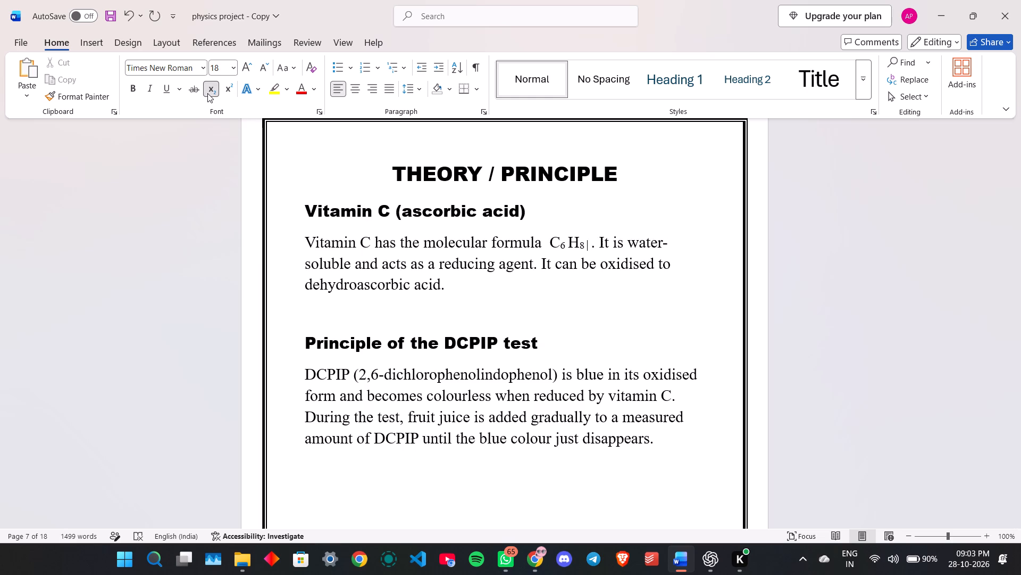
{"action": "key", "text": "o"}
{"action": "left_click", "coordinate": [207, 96]}
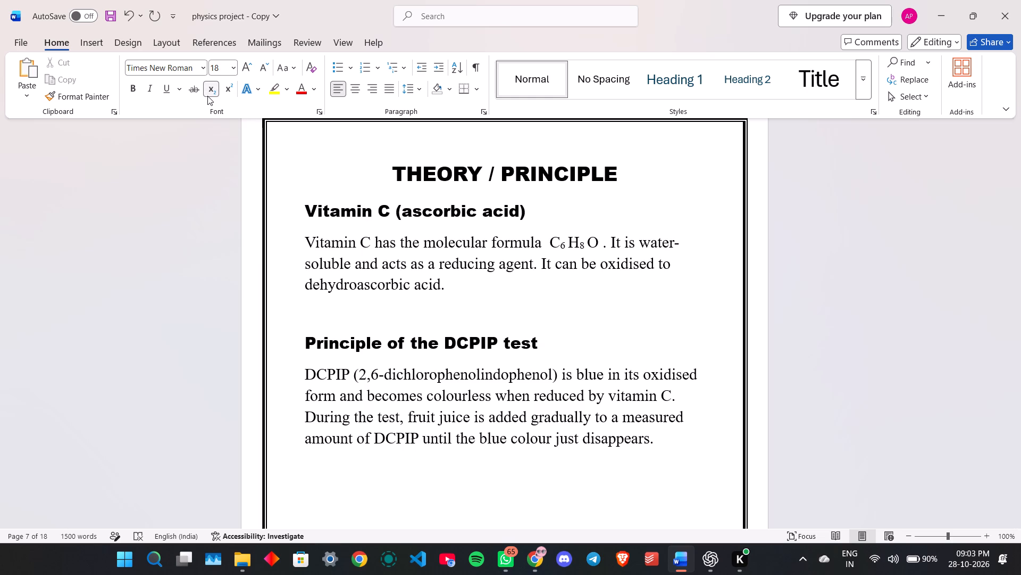
{"action": "key", "text": "6"}
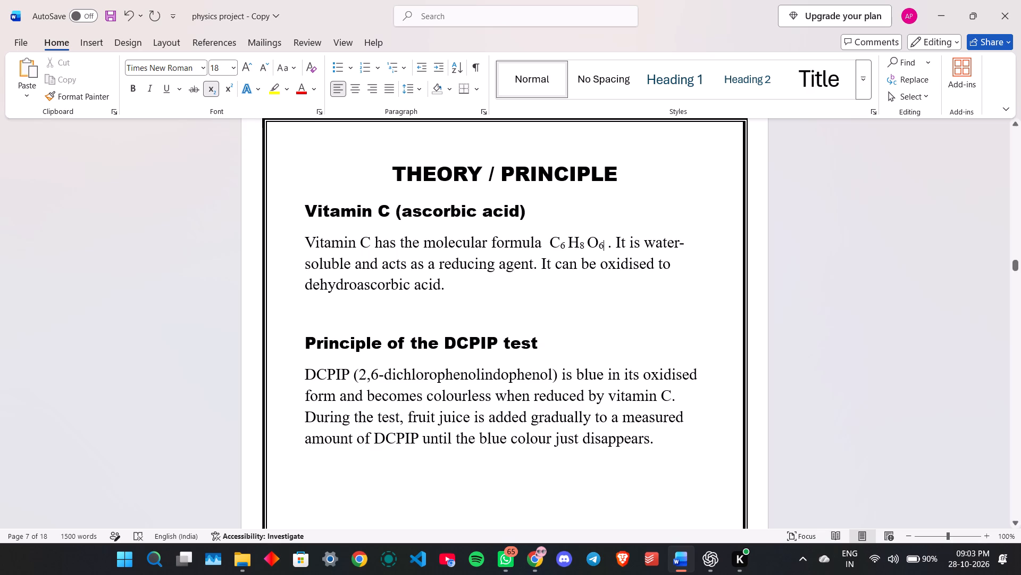
{"action": "left_click", "coordinate": [212, 89]}
Add two empty paragraphs after the DCPIP description that ends with "just disappears.".
{"action": "scroll", "coordinate": [607, 303], "scroll_direction": "down", "scroll_amount": 5}
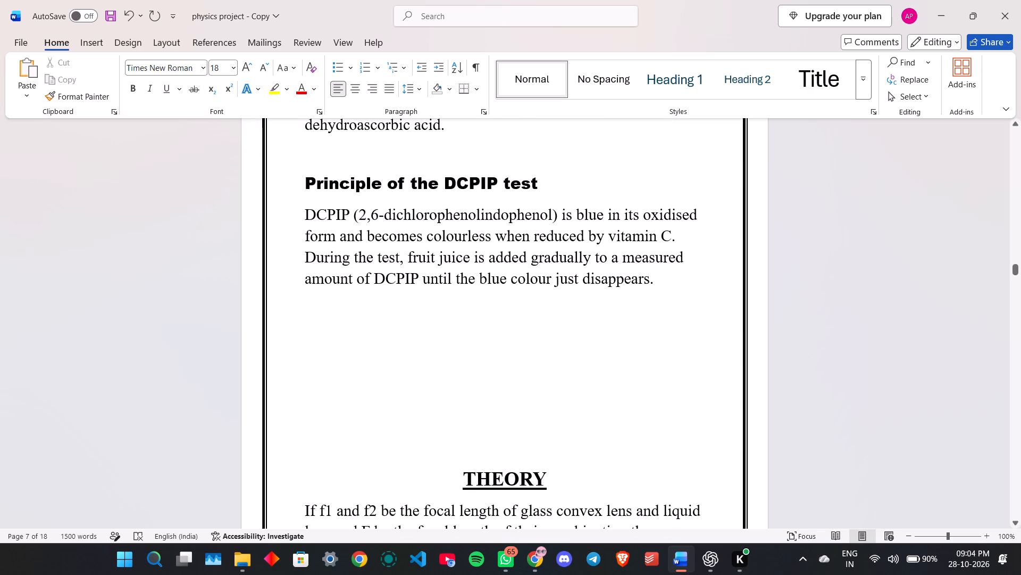
{"action": "left_click", "coordinate": [654, 283]}
{"action": "key", "text": "Return"}
{"action": "key", "text": "Return"}
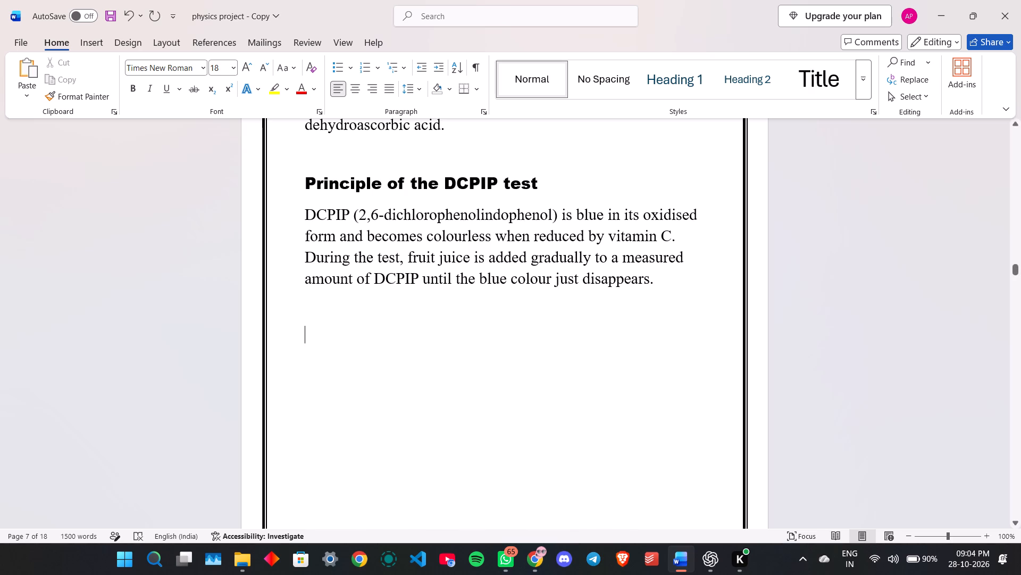
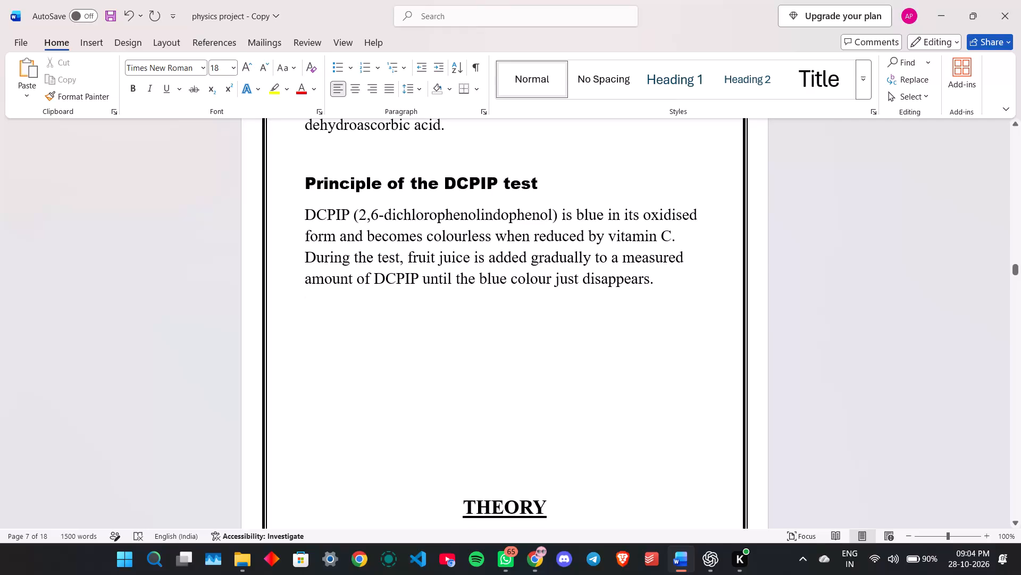
Paste the copied fair-comparison paragraph below the DCPIP test description and add two empty paragraphs after it.
{"action": "key", "text": "ctrl+v"}
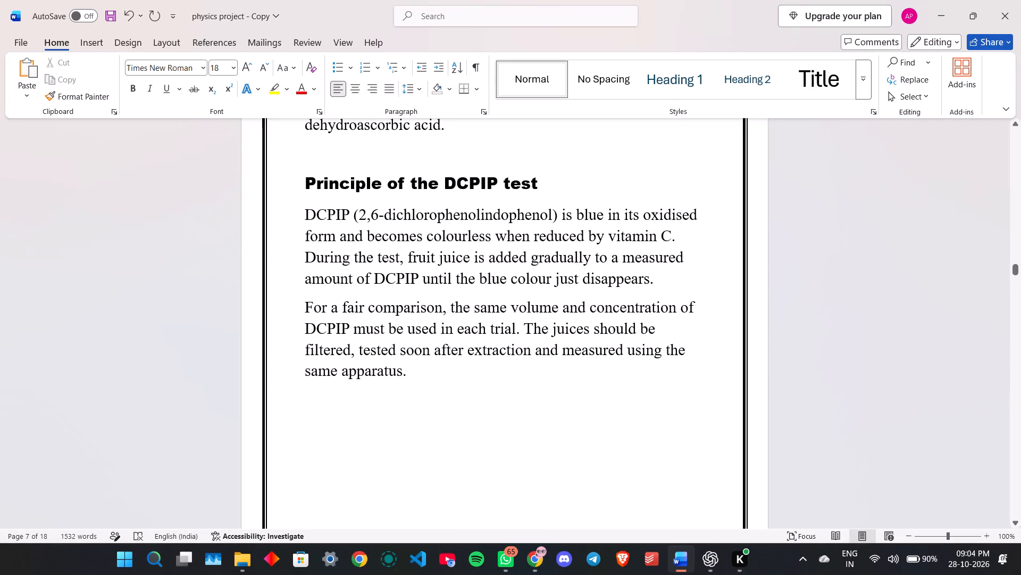
{"action": "key", "text": "Return"}
{"action": "key", "text": "Return"}
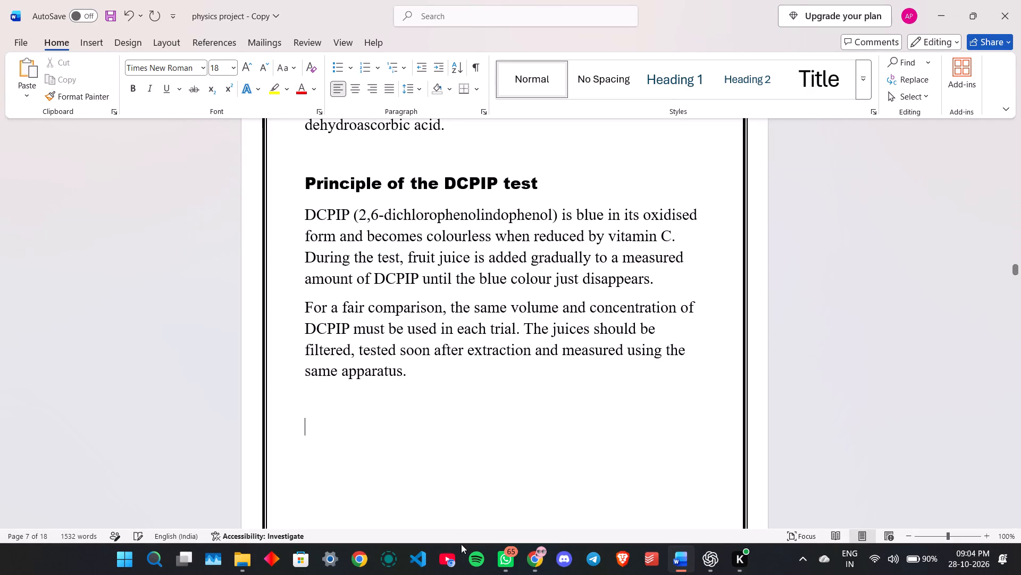
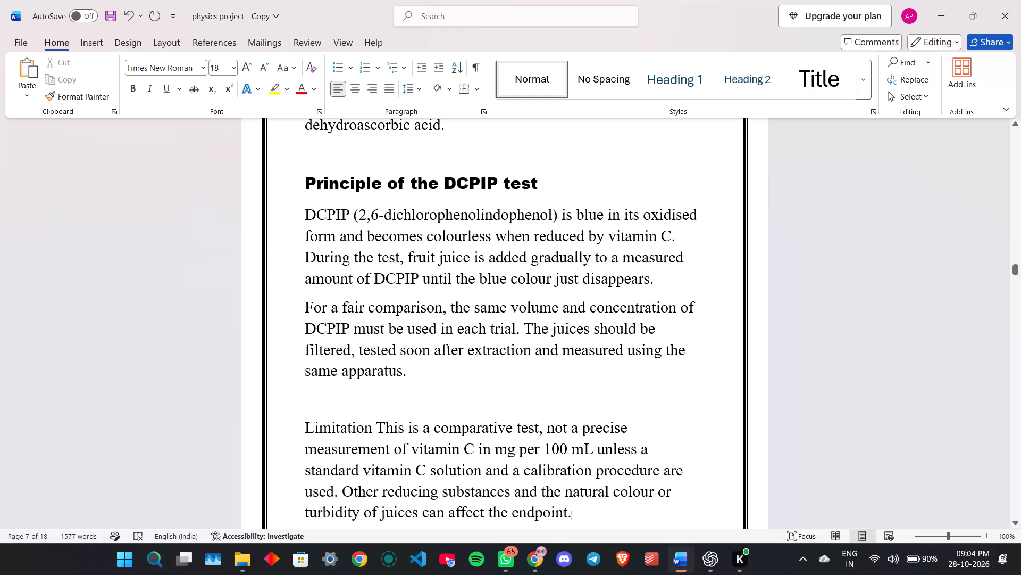
Move the word "Limitation" onto its own line above the comparative-test paragraph and set that heading's font to Arial Black.
{"action": "left_click", "coordinate": [376, 428]}
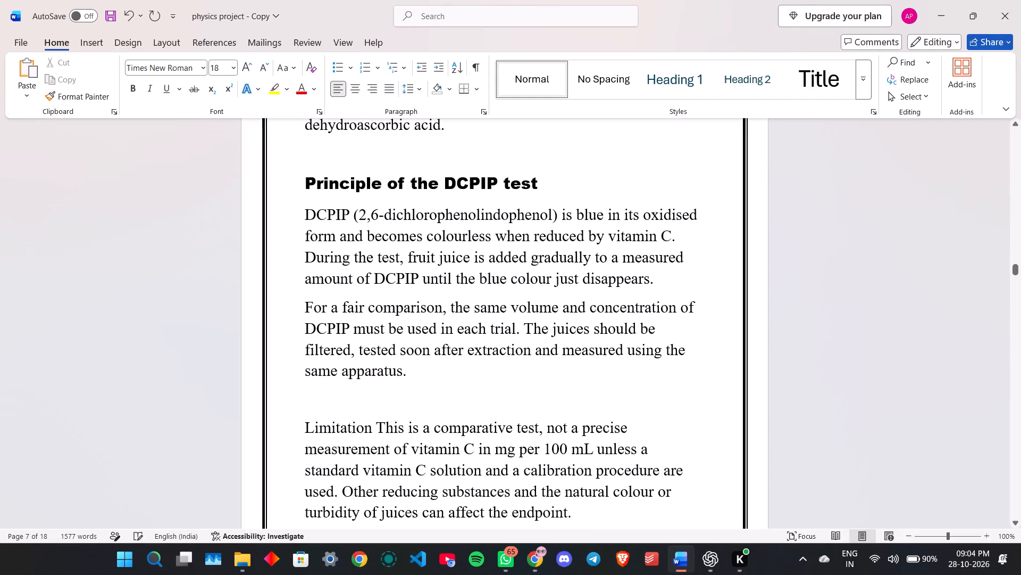
{"action": "key", "text": "Return"}
{"action": "scroll", "coordinate": [379, 412], "scroll_direction": "down", "scroll_amount": 3}
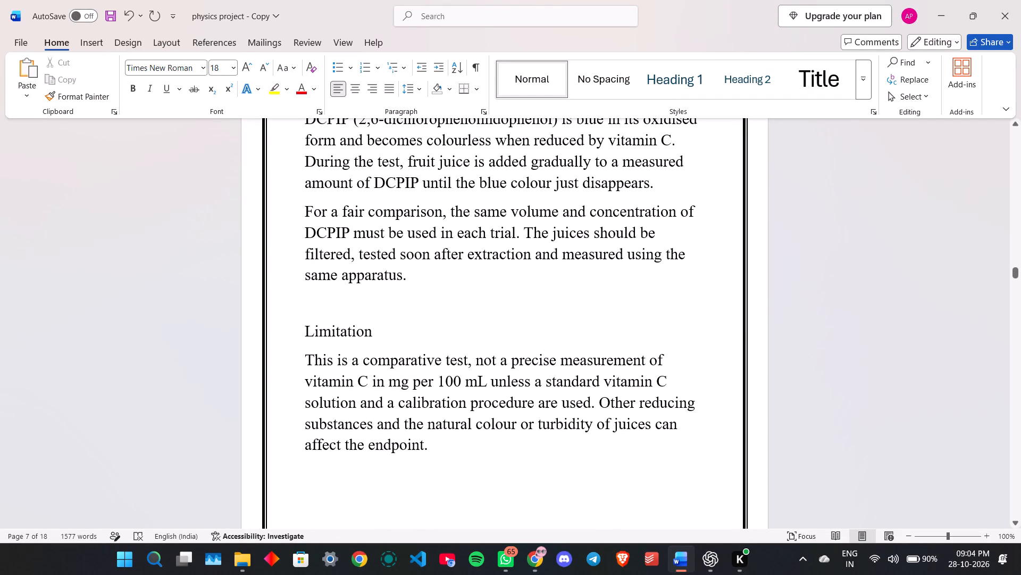
{"action": "left_click_drag", "start_coordinate": [302, 331], "coordinate": [378, 324]}
{"action": "left_click", "coordinate": [446, 284]}
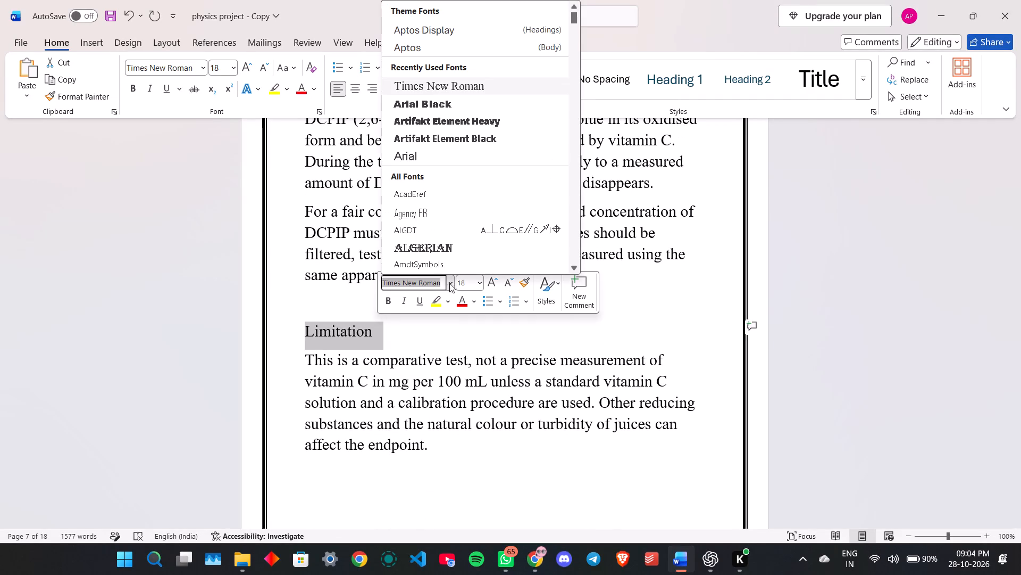
{"action": "left_click", "coordinate": [431, 109]}
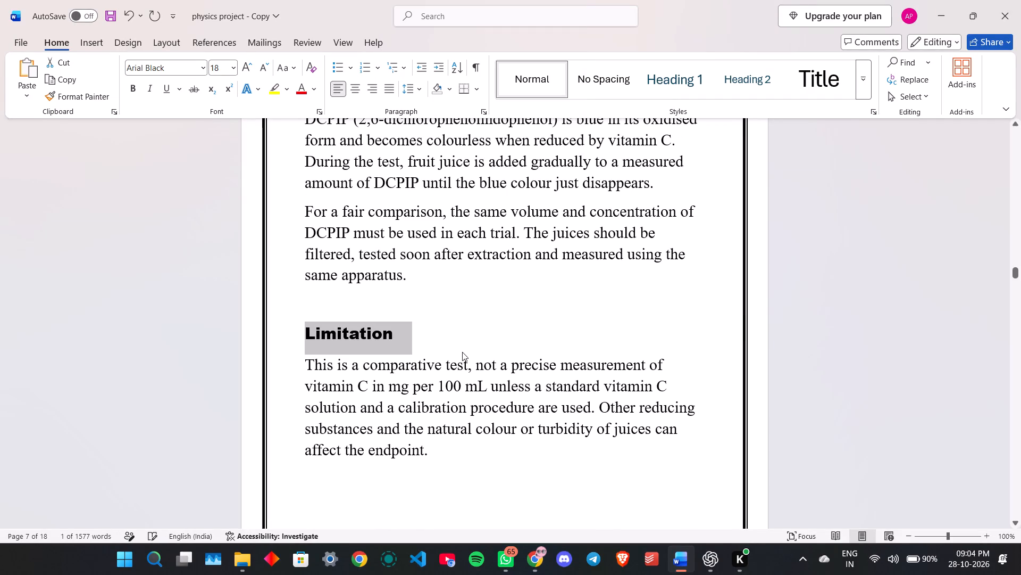
{"action": "left_click", "coordinate": [449, 324]}
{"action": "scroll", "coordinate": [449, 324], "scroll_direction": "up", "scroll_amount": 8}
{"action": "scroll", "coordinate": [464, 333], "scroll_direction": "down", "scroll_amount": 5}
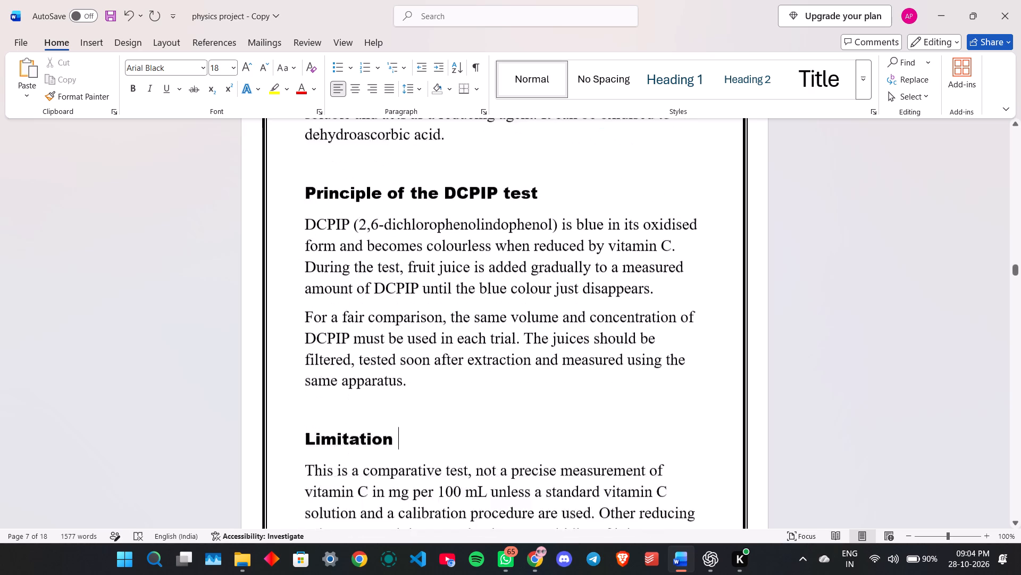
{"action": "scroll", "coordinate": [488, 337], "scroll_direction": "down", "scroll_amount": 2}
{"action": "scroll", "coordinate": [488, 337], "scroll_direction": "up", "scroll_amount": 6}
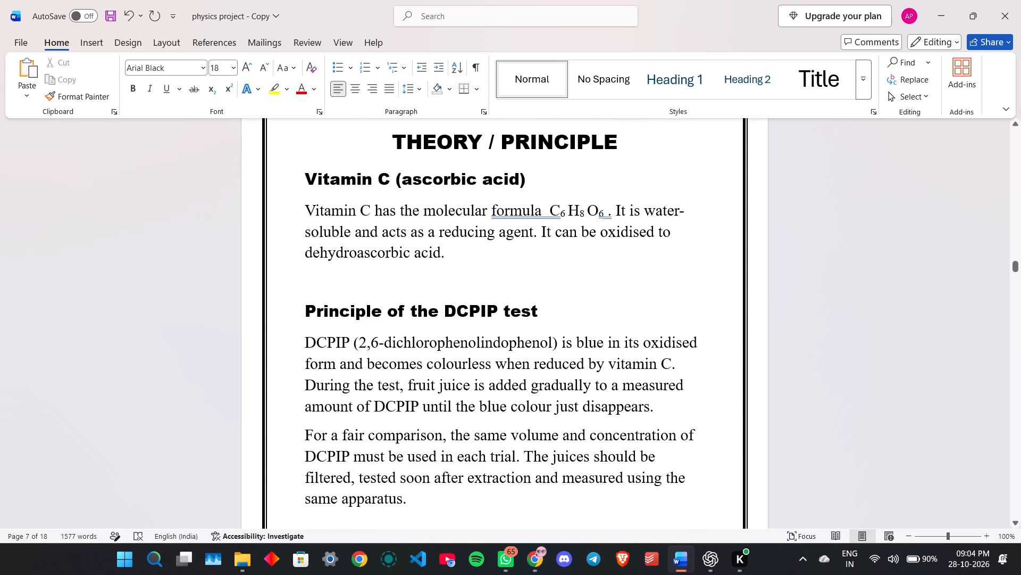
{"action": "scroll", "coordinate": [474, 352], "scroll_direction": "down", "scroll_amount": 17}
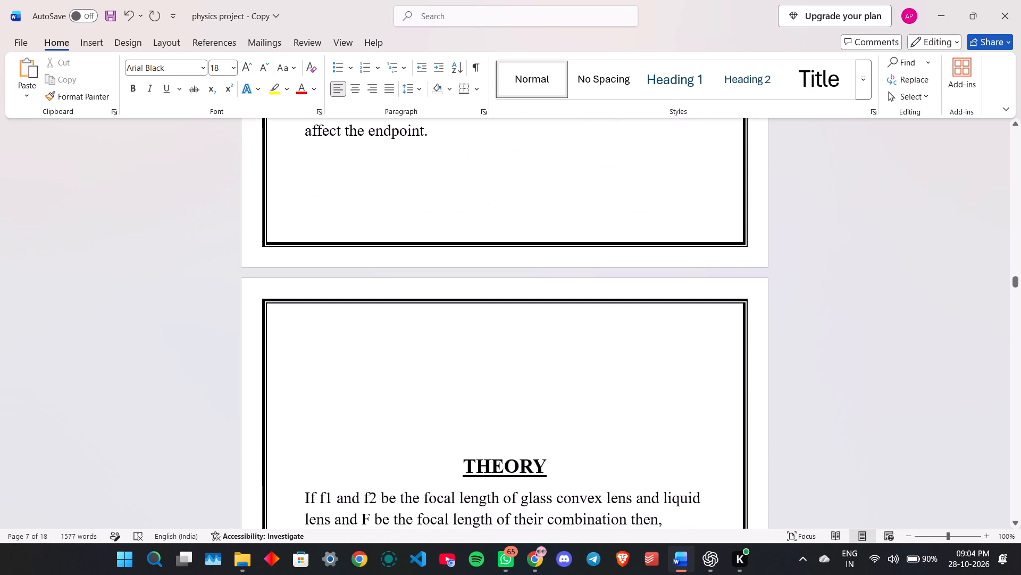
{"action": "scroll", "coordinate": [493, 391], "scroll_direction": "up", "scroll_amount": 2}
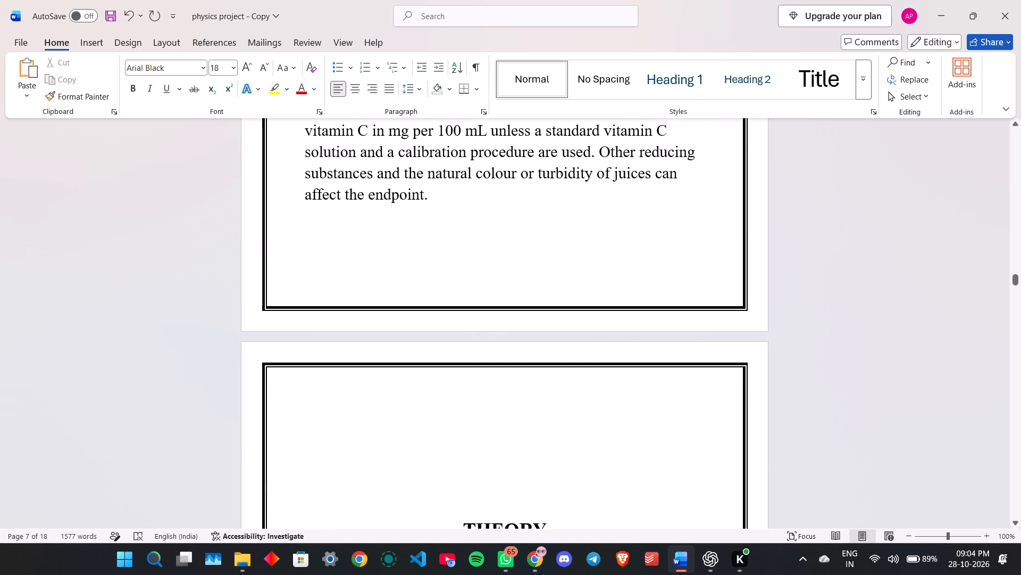
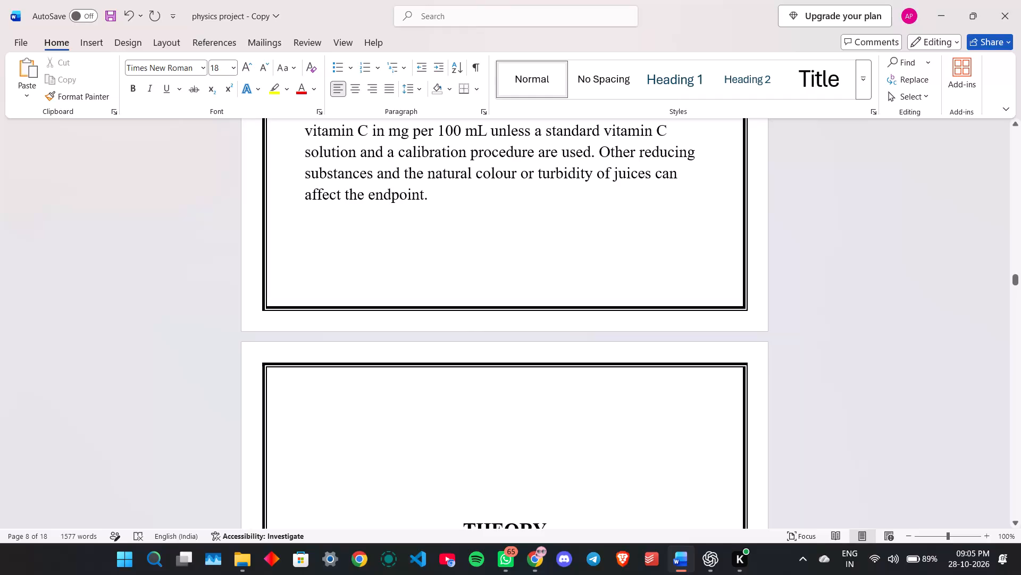
Paste the copied Materials Required text on the page before Theory and put its heading on its own line.
{"action": "key", "text": "ctrl+v"}
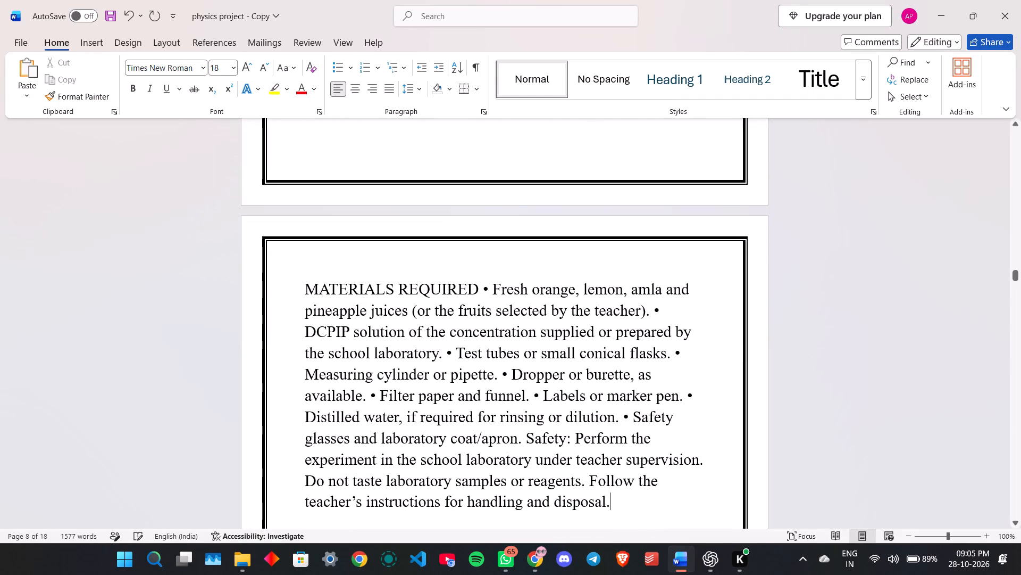
{"action": "left_click", "coordinate": [481, 289]}
{"action": "key", "text": "Return"}
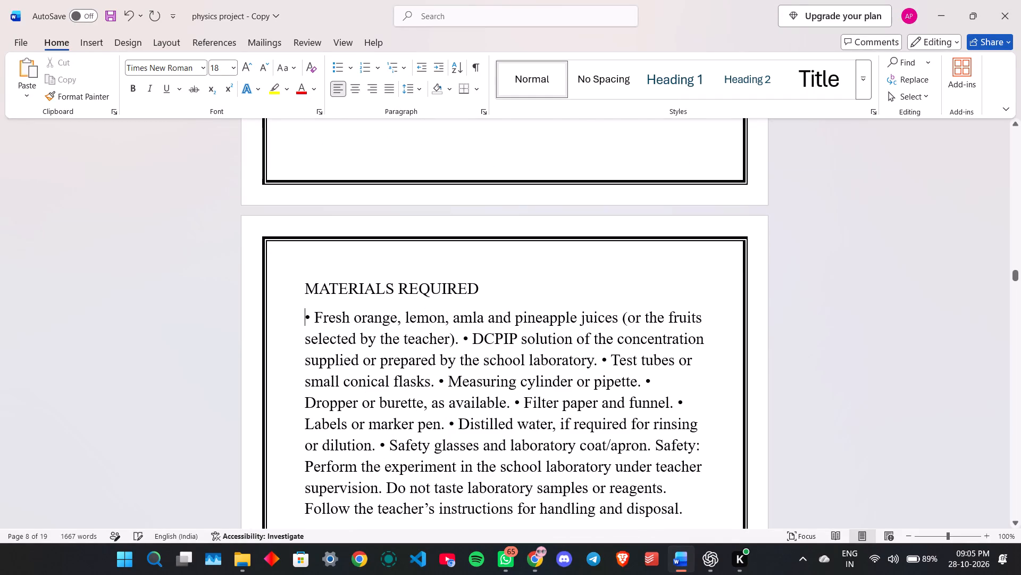
Format the "MATERIALS REQUIRED" heading as 22 pt Arial Black and centre it.
{"action": "left_click_drag", "start_coordinate": [304, 285], "coordinate": [438, 277]}
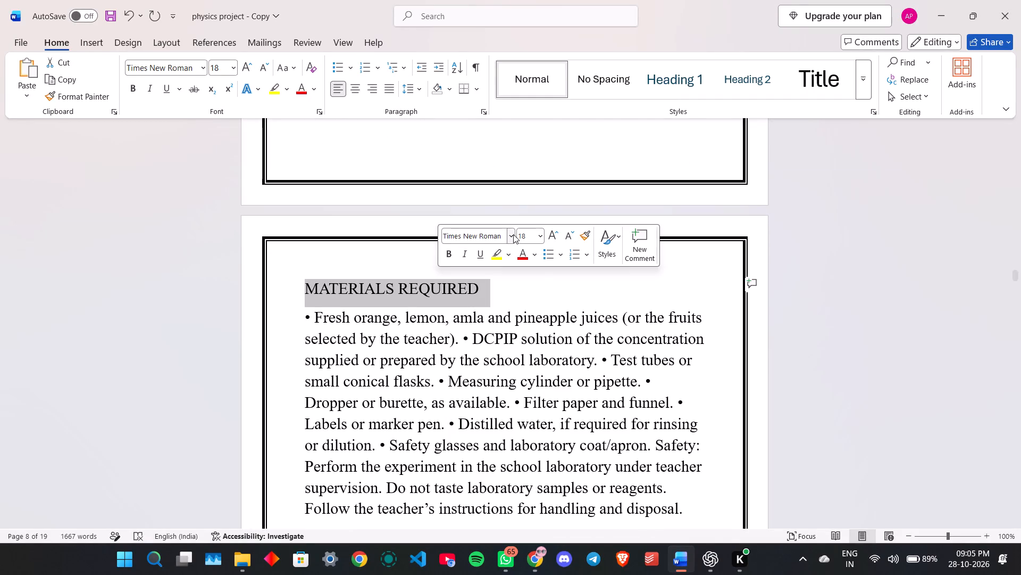
{"action": "left_click", "coordinate": [538, 237]}
{"action": "left_click", "coordinate": [527, 394]}
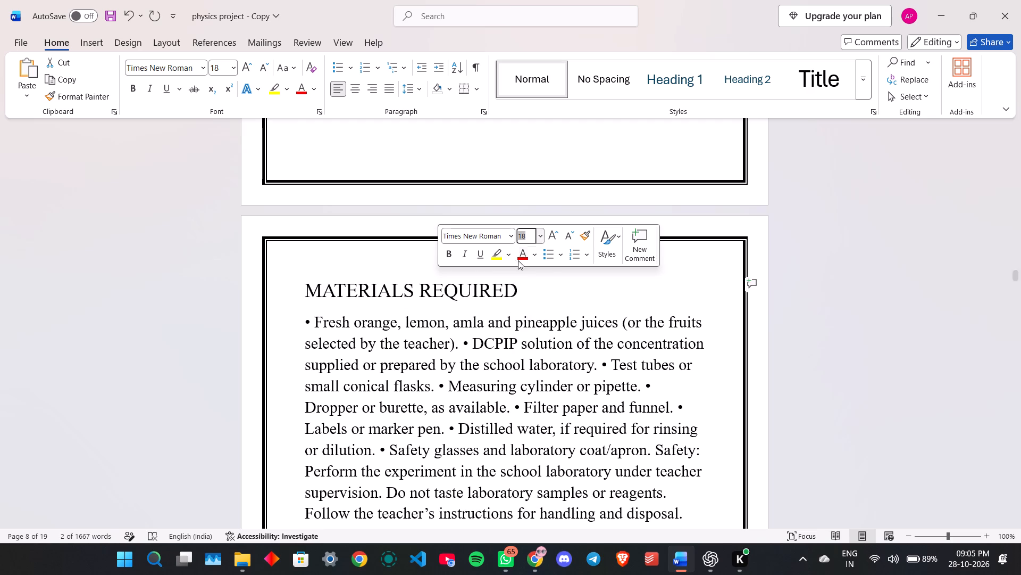
{"action": "left_click", "coordinate": [513, 231]}
{"action": "left_click", "coordinate": [478, 330]}
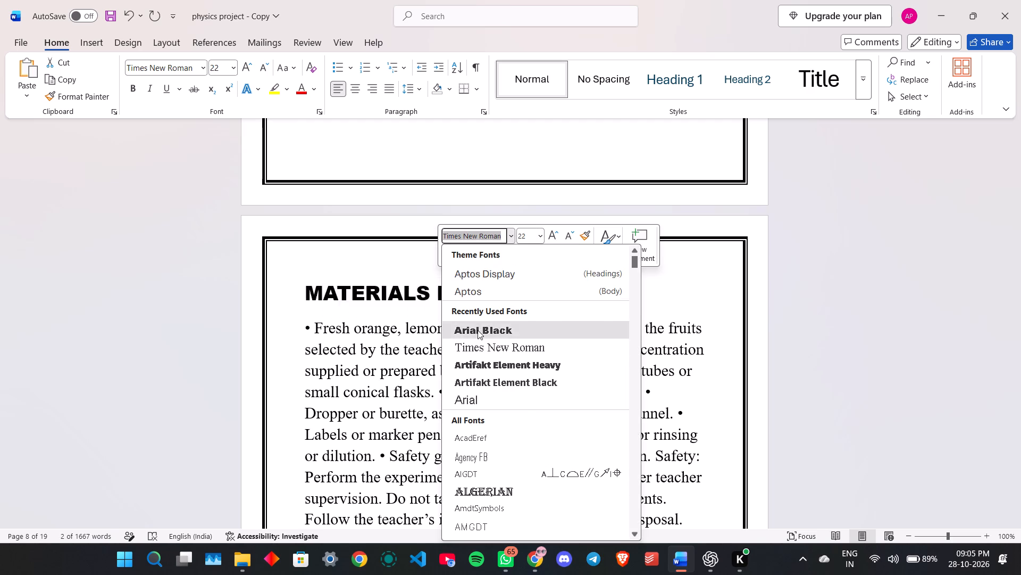
{"action": "left_click", "coordinate": [357, 91]}
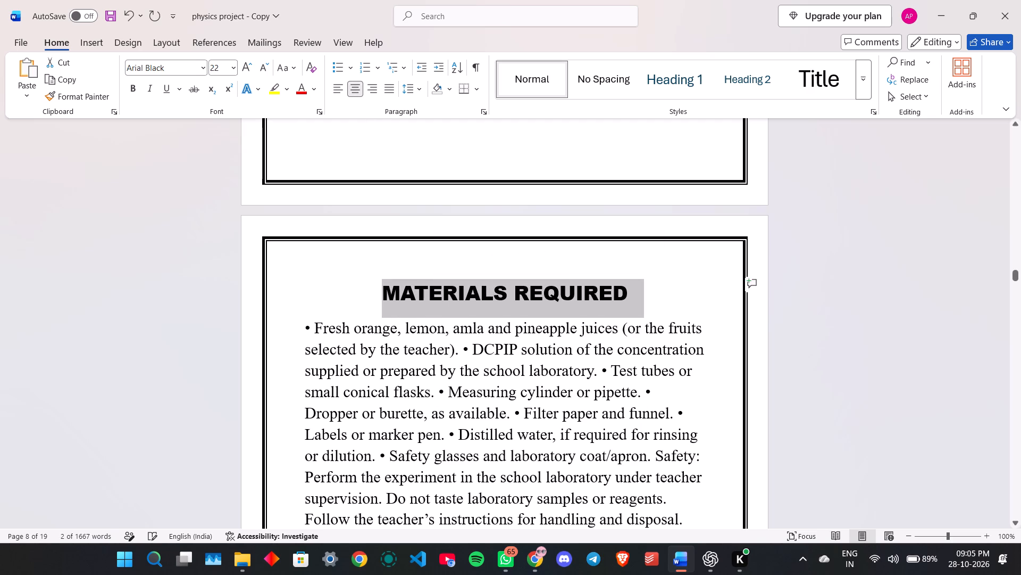
Split the materials text so the bullets from fresh juices through dropper or burette each stand on their own line.
{"action": "left_click", "coordinate": [462, 350]}
{"action": "key", "text": "Return"}
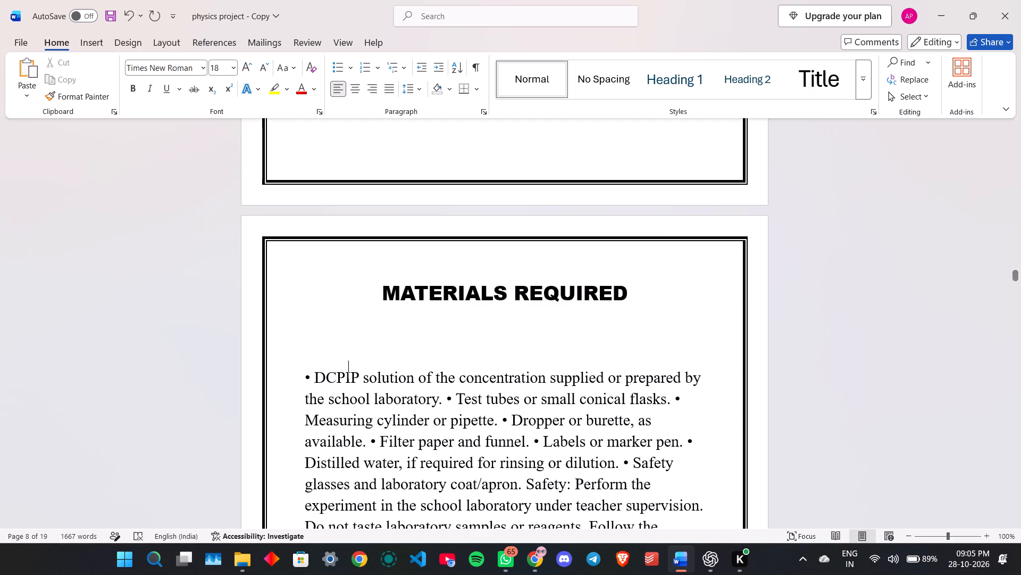
{"action": "left_click", "coordinate": [447, 397]}
{"action": "key", "text": "Return"}
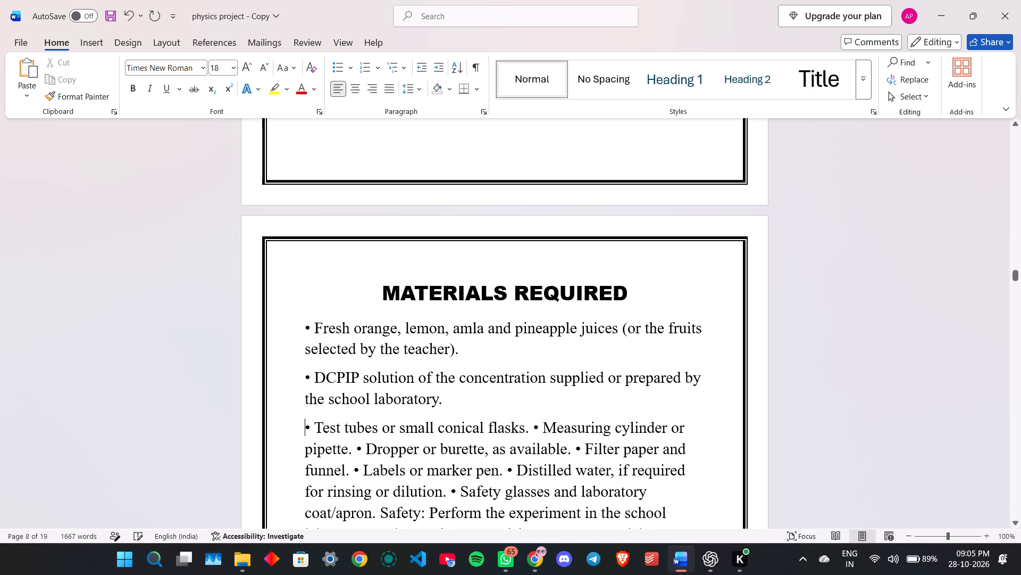
{"action": "scroll", "coordinate": [454, 398], "scroll_direction": "down", "scroll_amount": 3}
{"action": "left_click", "coordinate": [531, 331]}
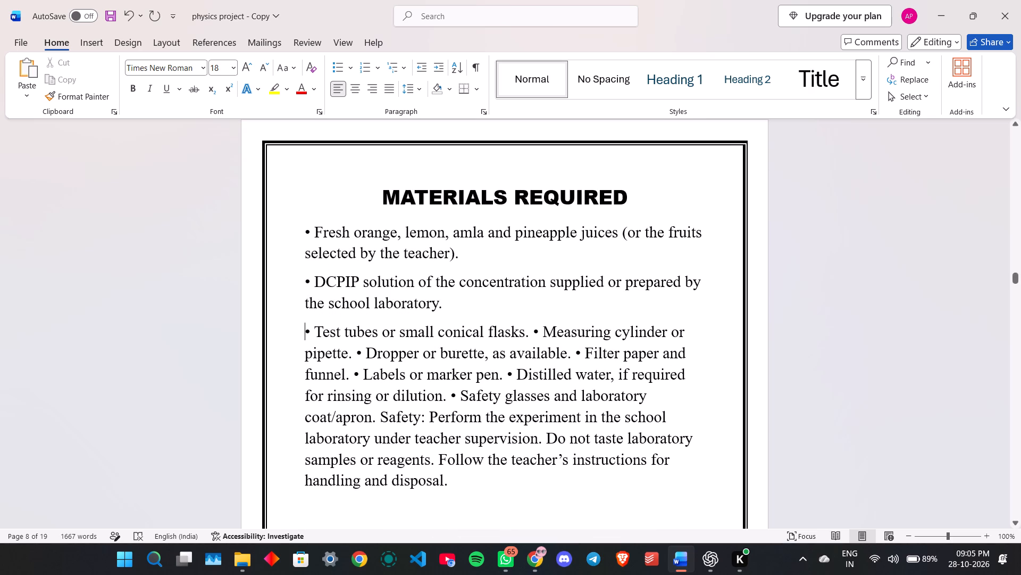
{"action": "key", "text": "Return"}
{"action": "left_click", "coordinate": [510, 360]}
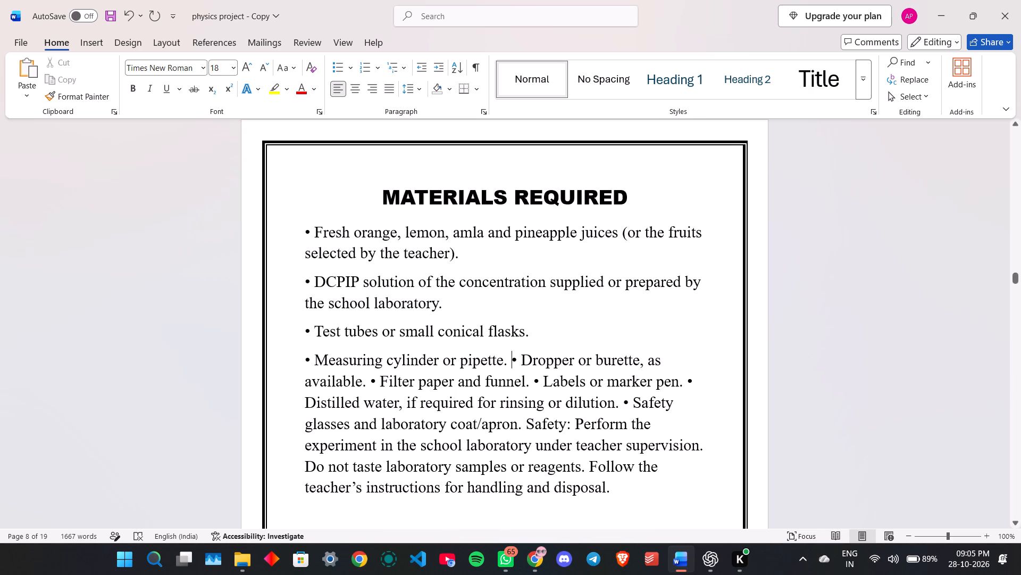
{"action": "key", "text": "Return"}
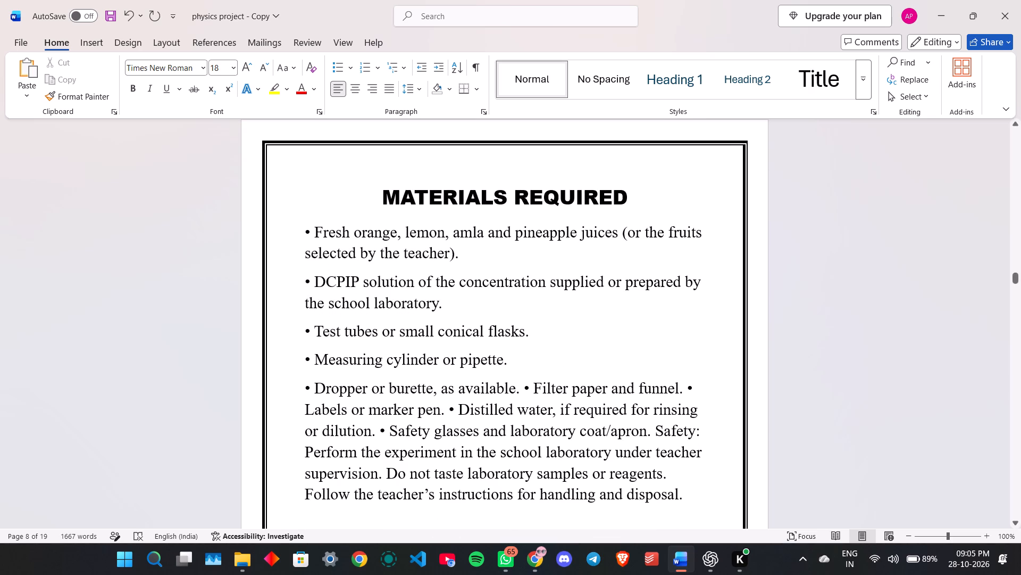
{"action": "left_click", "coordinate": [524, 388]}
{"action": "key", "text": "Return"}
Put the filter paper, labels, distilled water and safety glasses bullets on separate lines, without a stray leading space before the labels bullet.
{"action": "scroll", "coordinate": [520, 404], "scroll_direction": "down", "scroll_amount": 5}
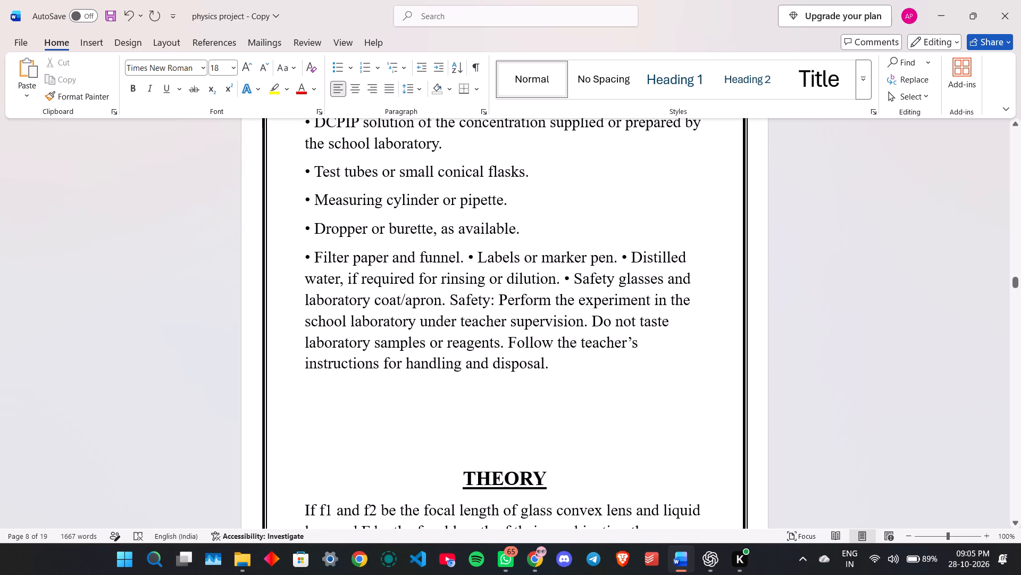
{"action": "left_click", "coordinate": [466, 257]}
{"action": "key", "text": "Return"}
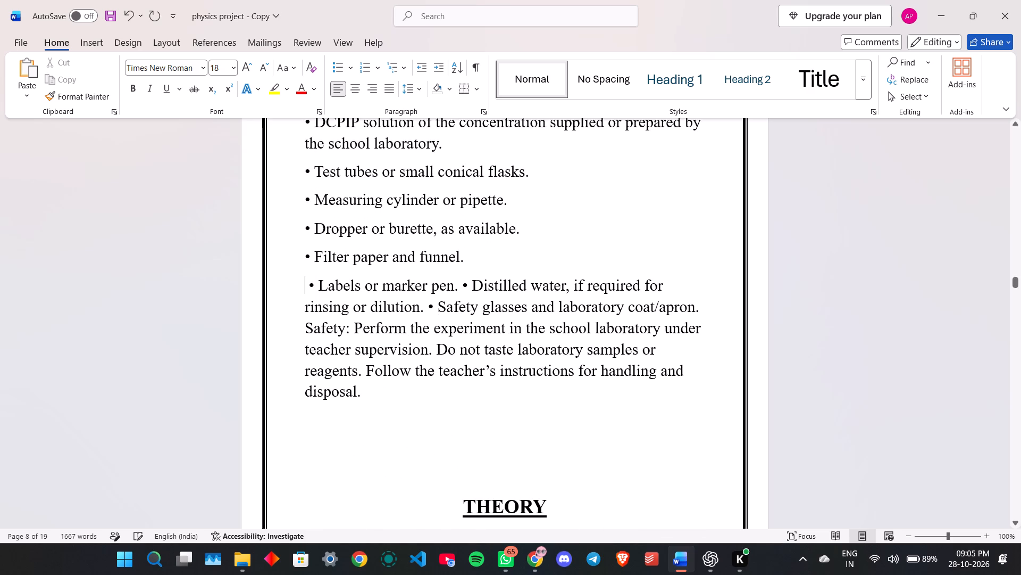
{"action": "left_click", "coordinate": [307, 283]}
{"action": "key", "text": "BackSpace"}
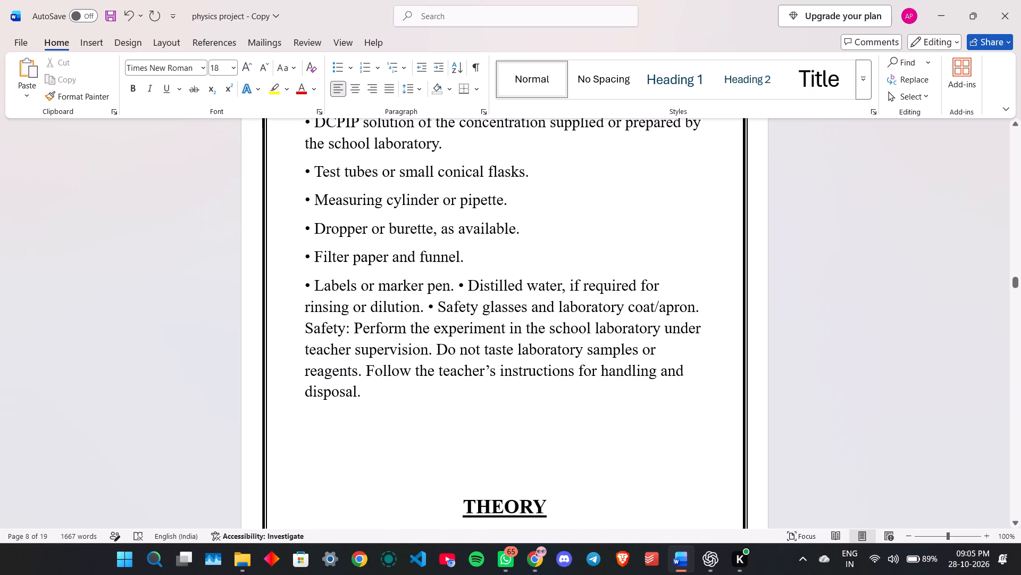
{"action": "left_click", "coordinate": [458, 288]}
{"action": "key", "text": "Return"}
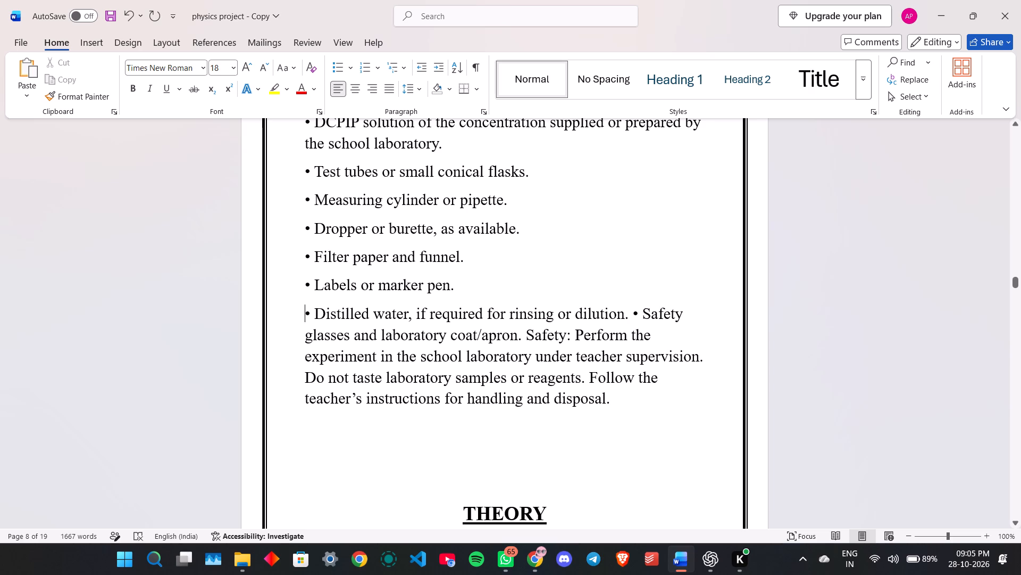
{"action": "left_click", "coordinate": [631, 314]}
{"action": "key", "text": "Return"}
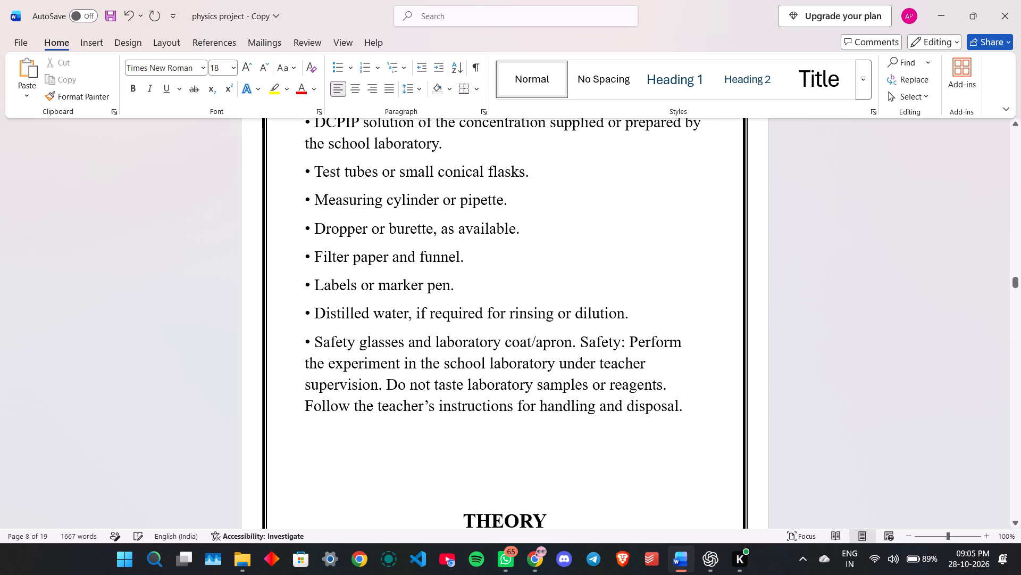
Separate the "Safety:" note from the last bullet with a blank line and set its font size to 14.
{"action": "left_click", "coordinate": [580, 342]}
{"action": "key", "text": "Return"}
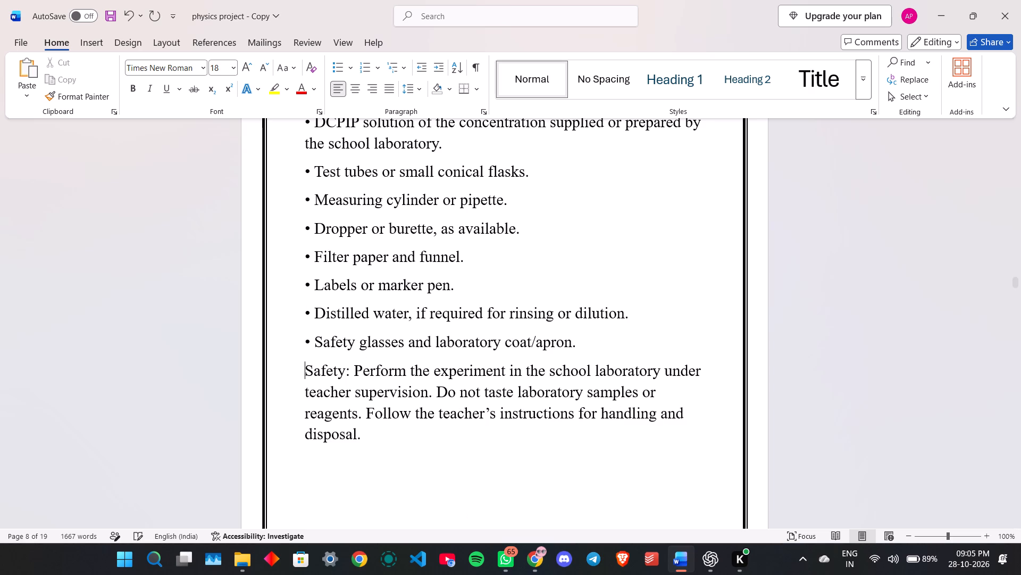
{"action": "key", "text": "Return"}
{"action": "left_click_drag", "start_coordinate": [305, 395], "coordinate": [357, 458]}
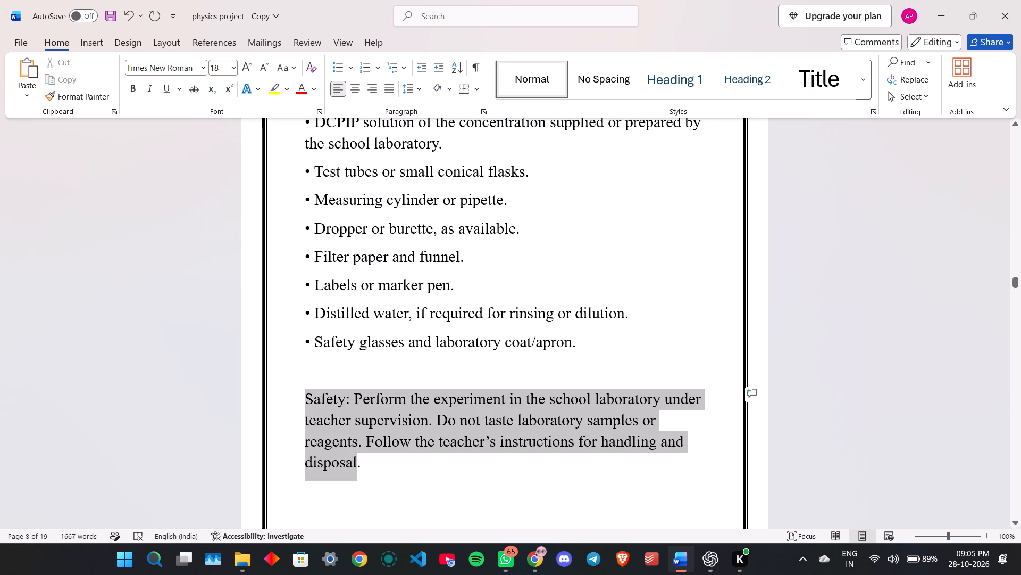
{"action": "left_click_drag", "start_coordinate": [357, 458], "coordinate": [369, 459]}
{"action": "left_click", "coordinate": [471, 413]}
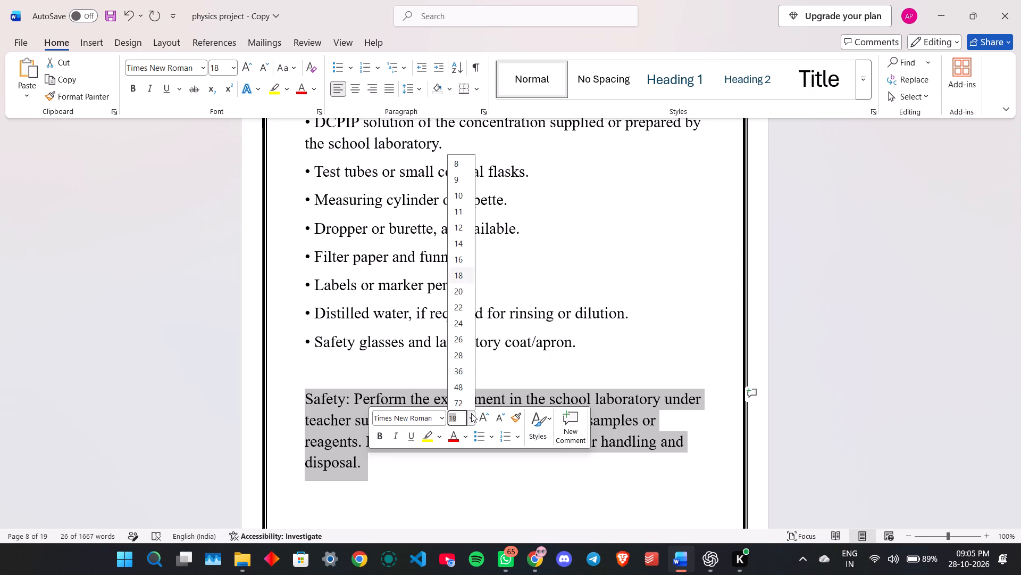
{"action": "left_click", "coordinate": [462, 242]}
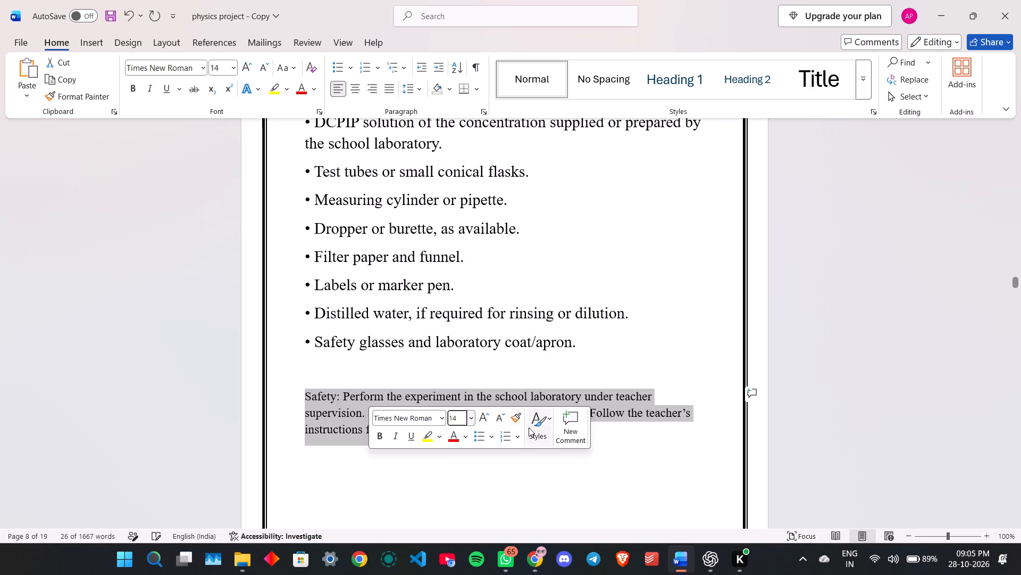
{"action": "left_click", "coordinate": [522, 488]}
Delete the old "THEORY" heading, its focal length sentence and the 1/f equation line below the safety note.
{"action": "scroll", "coordinate": [514, 471], "scroll_direction": "down", "scroll_amount": 1}
{"action": "scroll", "coordinate": [514, 470], "scroll_direction": "up", "scroll_amount": 3}
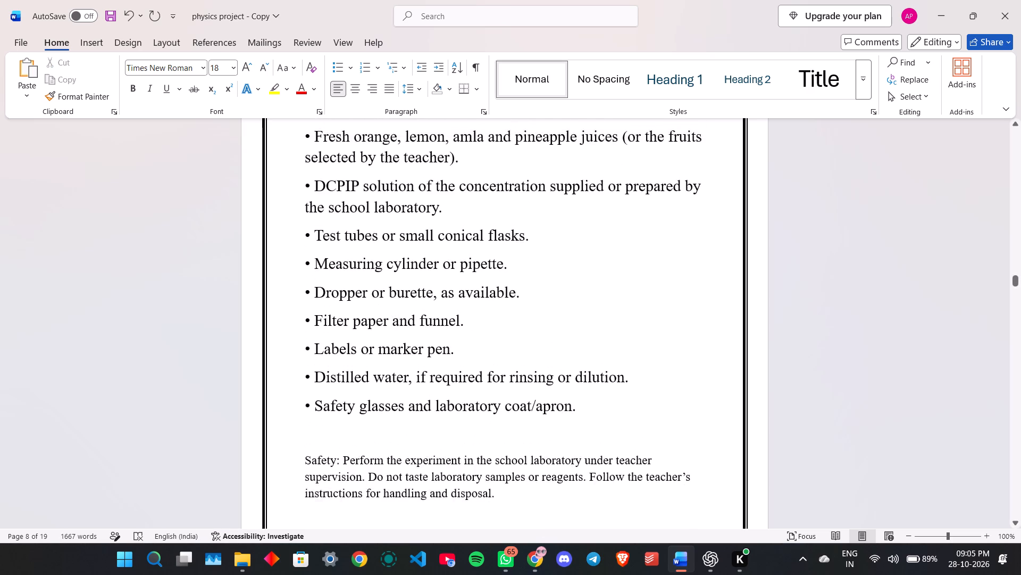
{"action": "scroll", "coordinate": [520, 471], "scroll_direction": "down", "scroll_amount": 5}
{"action": "scroll", "coordinate": [521, 421], "scroll_direction": "down", "scroll_amount": 3}
{"action": "left_click_drag", "start_coordinate": [459, 343], "coordinate": [524, 373]}
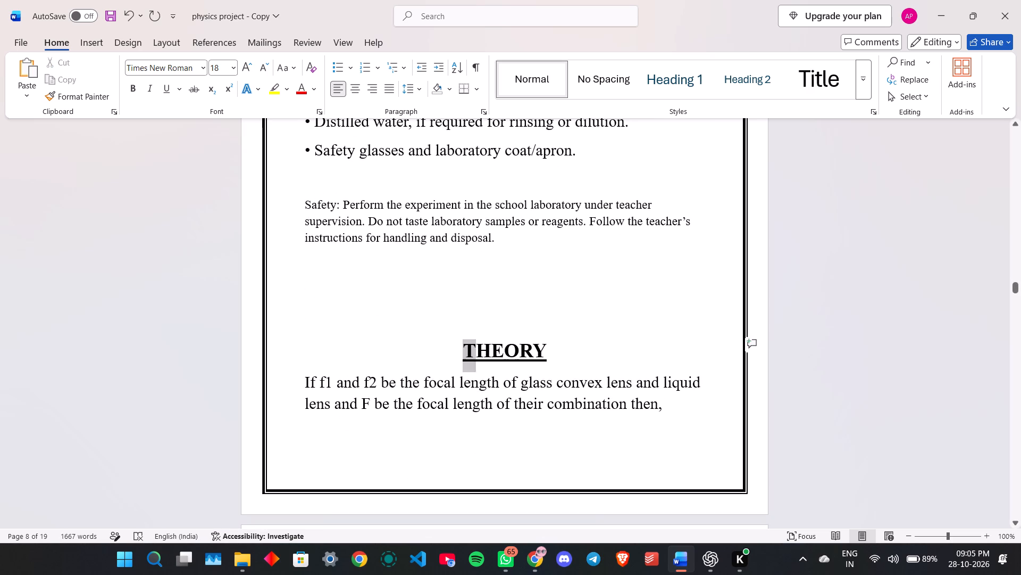
{"action": "left_click_drag", "start_coordinate": [524, 373], "coordinate": [672, 403]}
{"action": "key", "text": "BackSpace"}
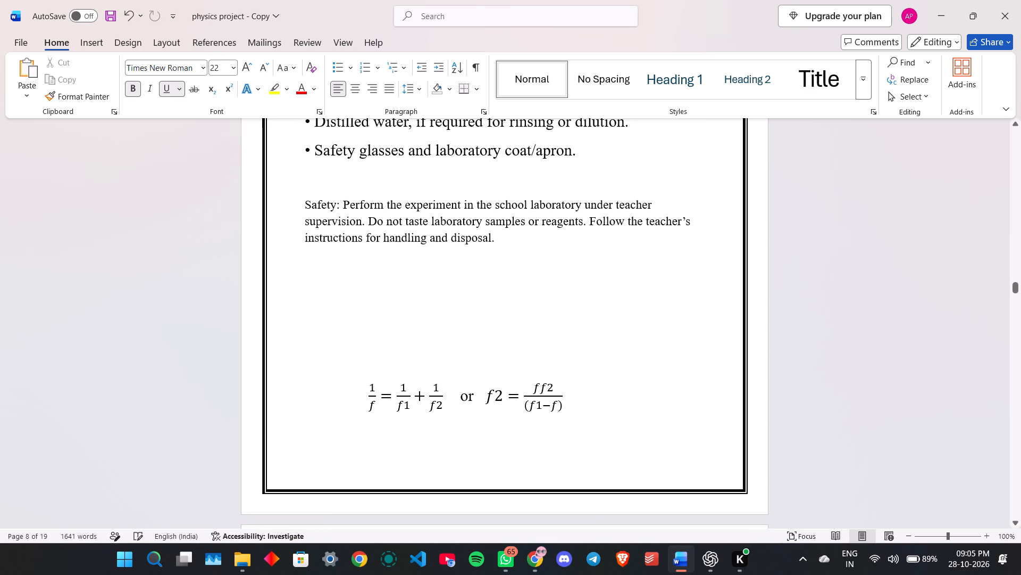
{"action": "left_click_drag", "start_coordinate": [340, 381], "coordinate": [572, 397]}
{"action": "key", "text": "BackSpace"}
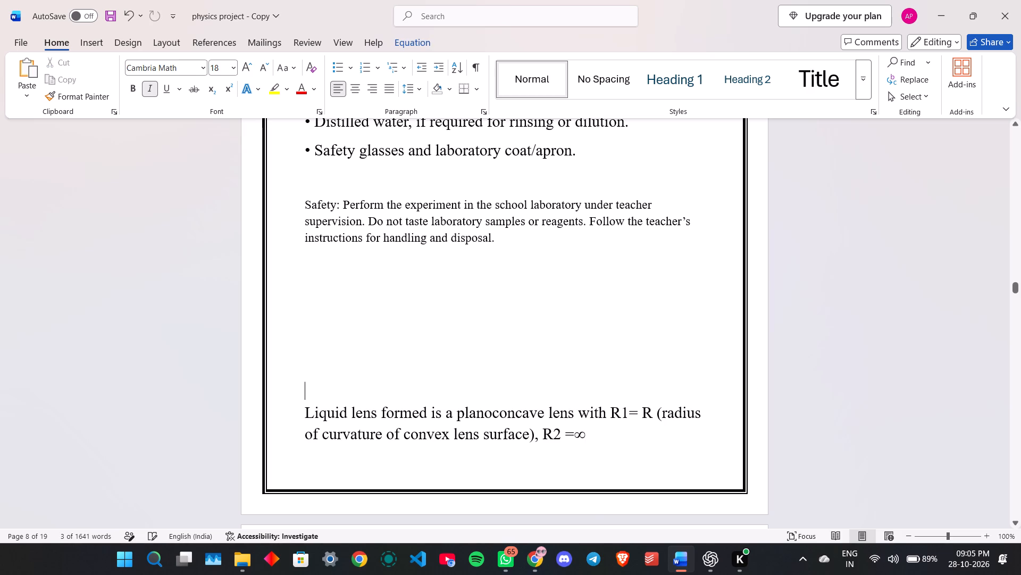
Delete the block of lens equations from 1/f2 down to n = R/f2 + 1 above the "Where n" line.
{"action": "scroll", "coordinate": [386, 391], "scroll_direction": "down", "scroll_amount": 5}
{"action": "scroll", "coordinate": [396, 383], "scroll_direction": "up", "scroll_amount": 1}
{"action": "scroll", "coordinate": [396, 383], "scroll_direction": "down", "scroll_amount": 3}
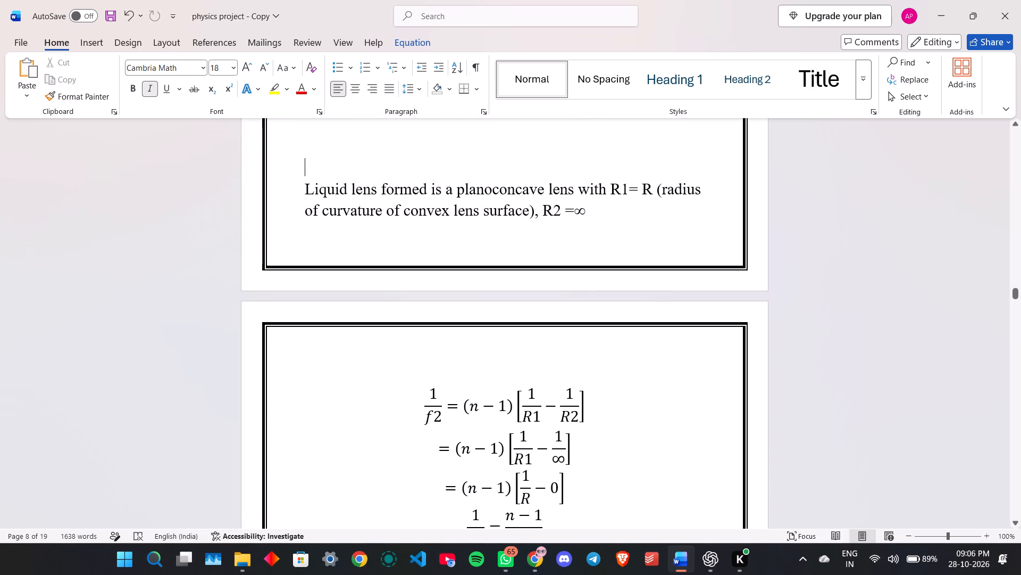
{"action": "scroll", "coordinate": [453, 375], "scroll_direction": "down", "scroll_amount": 7}
{"action": "left_click_drag", "start_coordinate": [414, 186], "coordinate": [536, 379]}
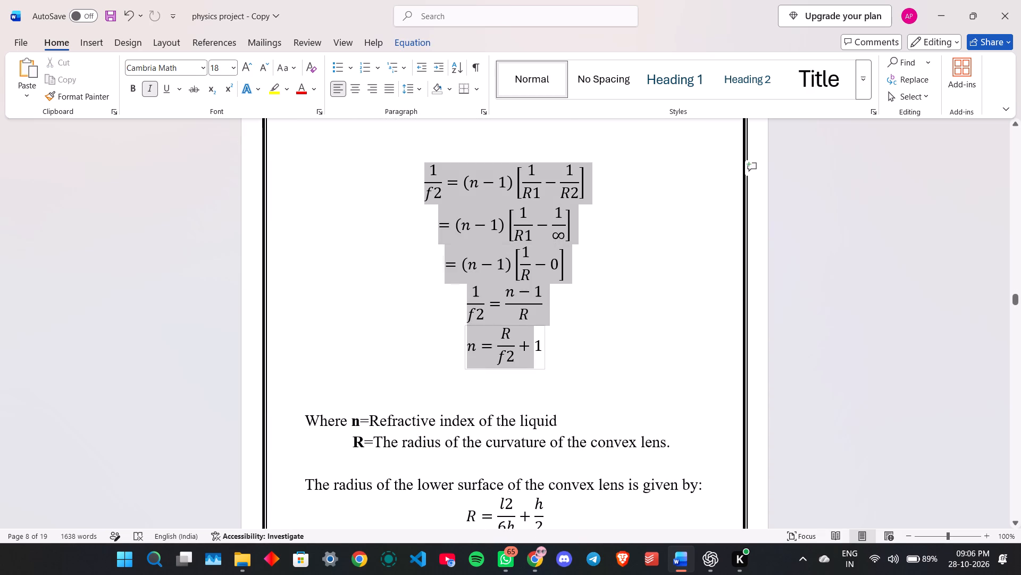
{"action": "left_click_drag", "start_coordinate": [536, 379], "coordinate": [545, 396]}
{"action": "key", "text": "BackSpace"}
Insert four blank lines above "Where n=Refractive index of the liquid" and place the insertion point at the top of that page.
{"action": "scroll", "coordinate": [503, 354], "scroll_direction": "up", "scroll_amount": 7}
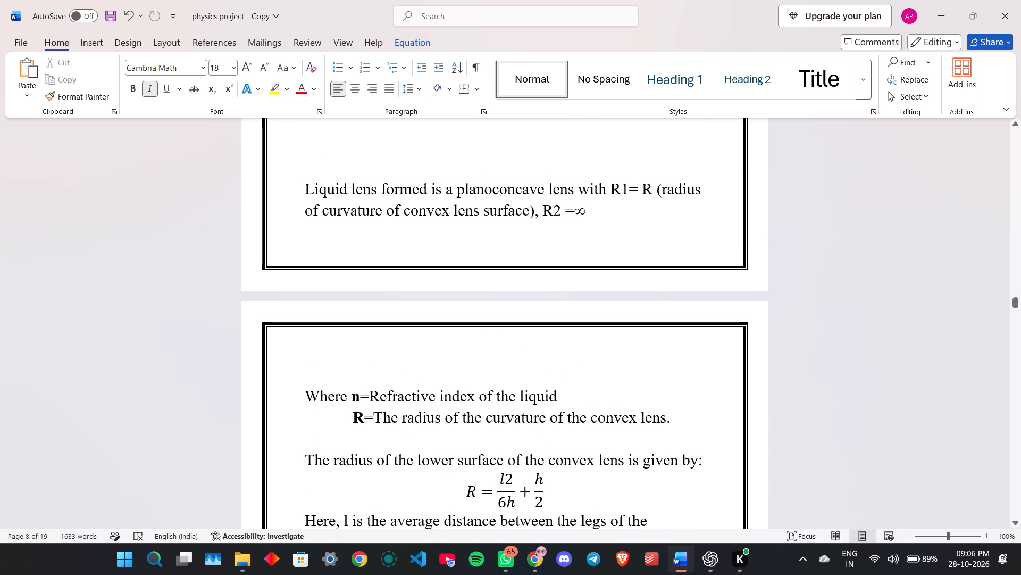
{"action": "left_click", "coordinate": [299, 351]}
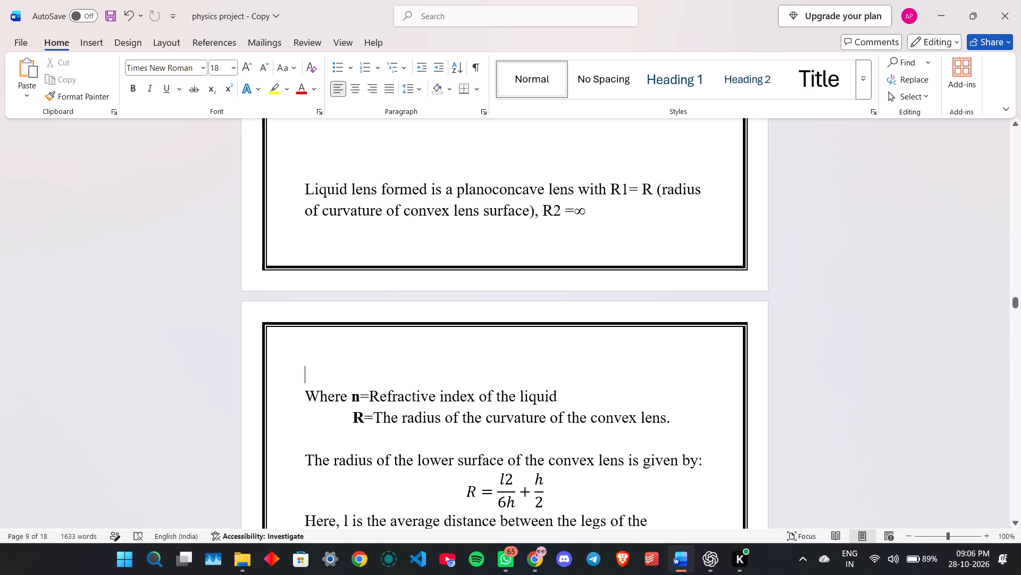
{"action": "key", "text": "Return"}
{"action": "key", "text": "Return"}
{"action": "key", "text": "Return"}
{"action": "key", "text": "Return"}
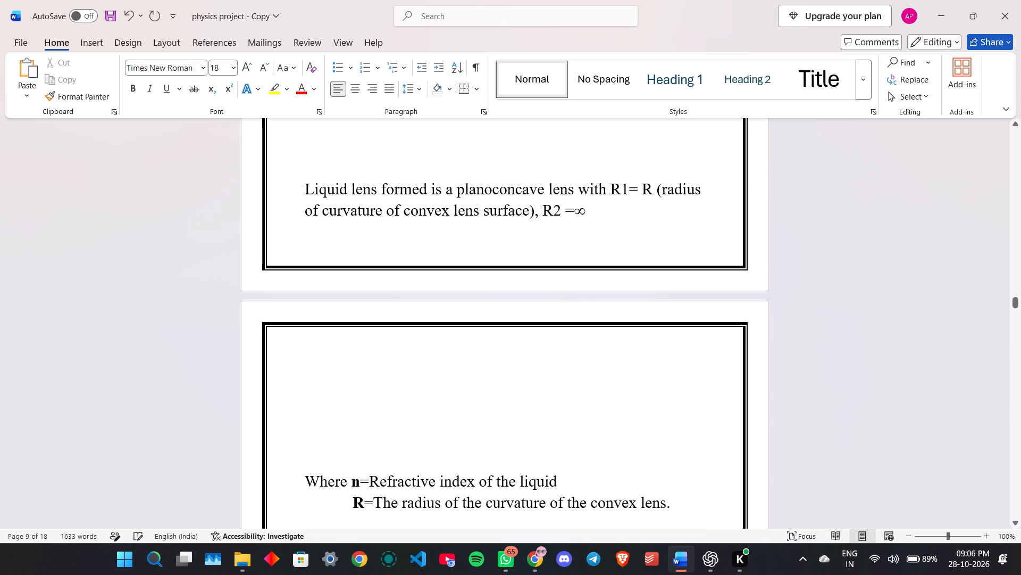
{"action": "left_click", "coordinate": [306, 361]}
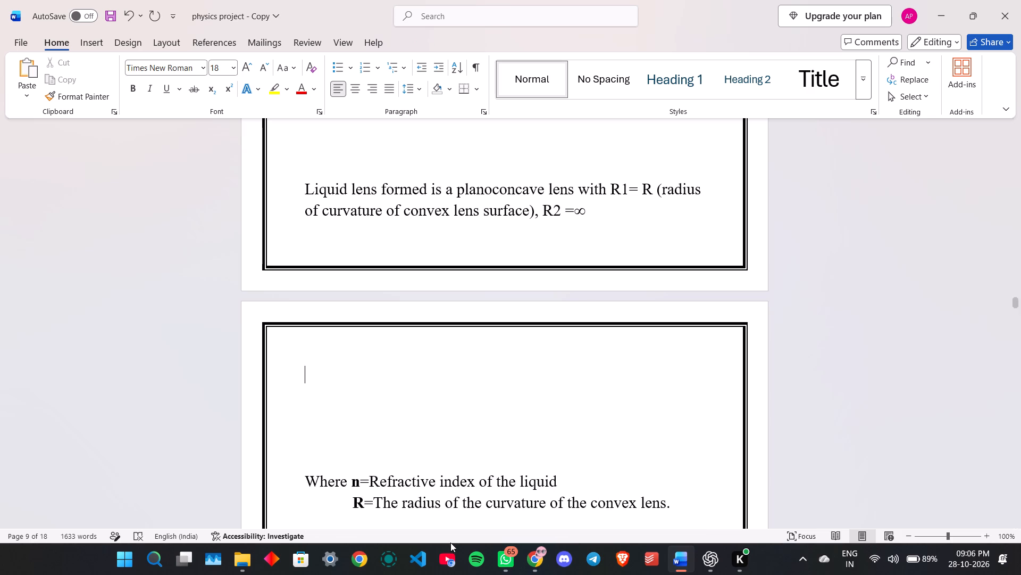
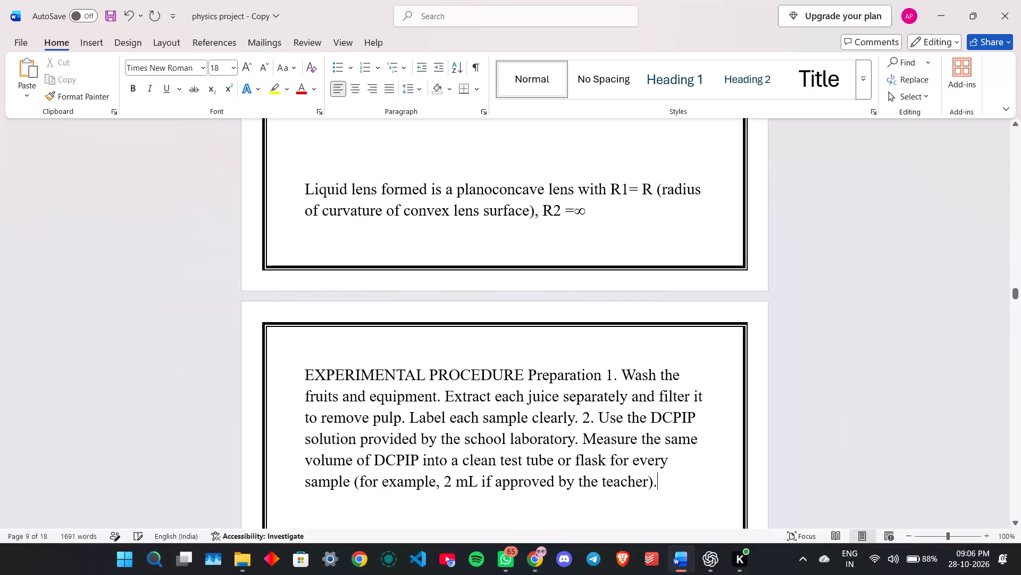
Put "EXPERIMENTAL PROCEDURE" and "Preparation" each on their own line above item 1 of the procedure text.
{"action": "left_click", "coordinate": [530, 374]}
{"action": "key", "text": "Return"}
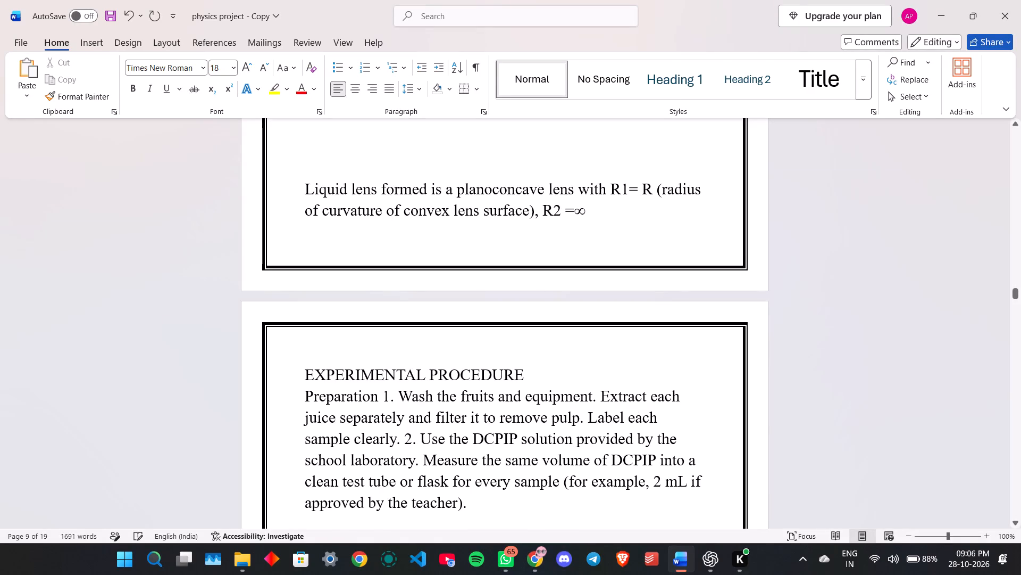
{"action": "left_click", "coordinate": [382, 397]}
{"action": "key", "text": "Return"}
Format the "EXPERIMENTAL PROCEDURE" heading in Arial Black at size 22.
{"action": "left_click_drag", "start_coordinate": [299, 377], "coordinate": [422, 371]}
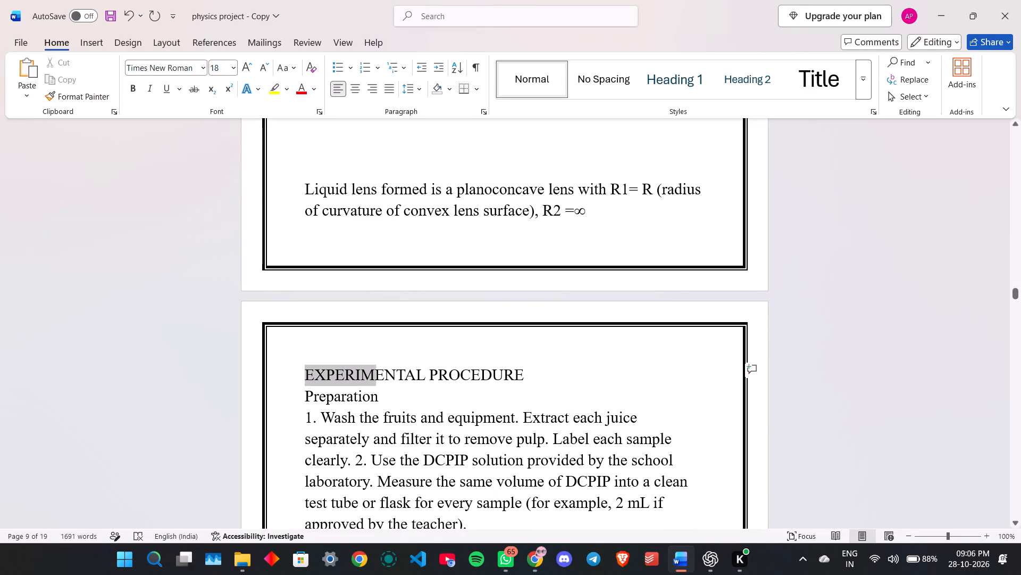
{"action": "left_click_drag", "start_coordinate": [422, 371], "coordinate": [483, 365]}
{"action": "left_click", "coordinate": [585, 323]}
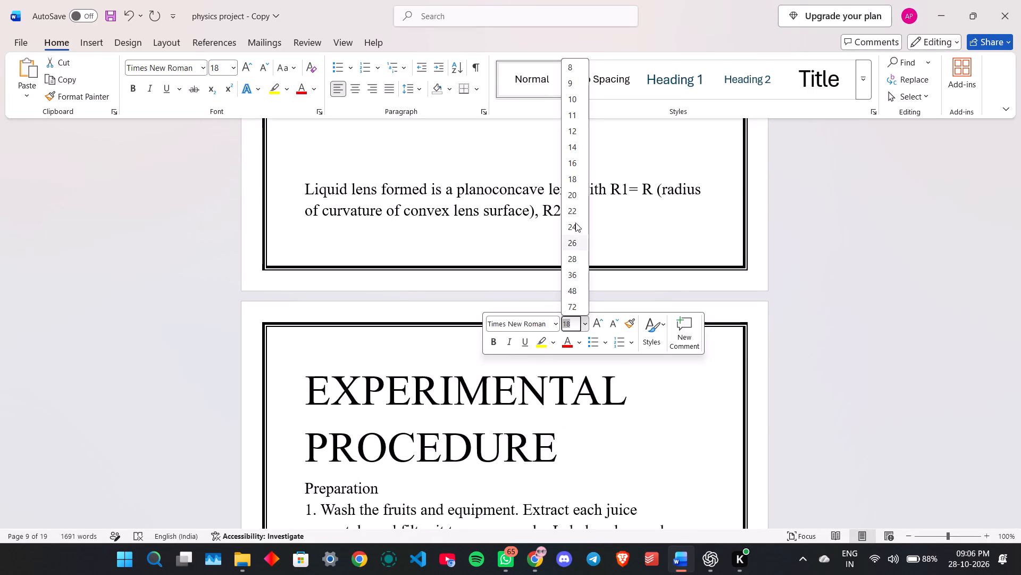
{"action": "left_click", "coordinate": [575, 208]}
{"action": "left_click", "coordinate": [554, 322]}
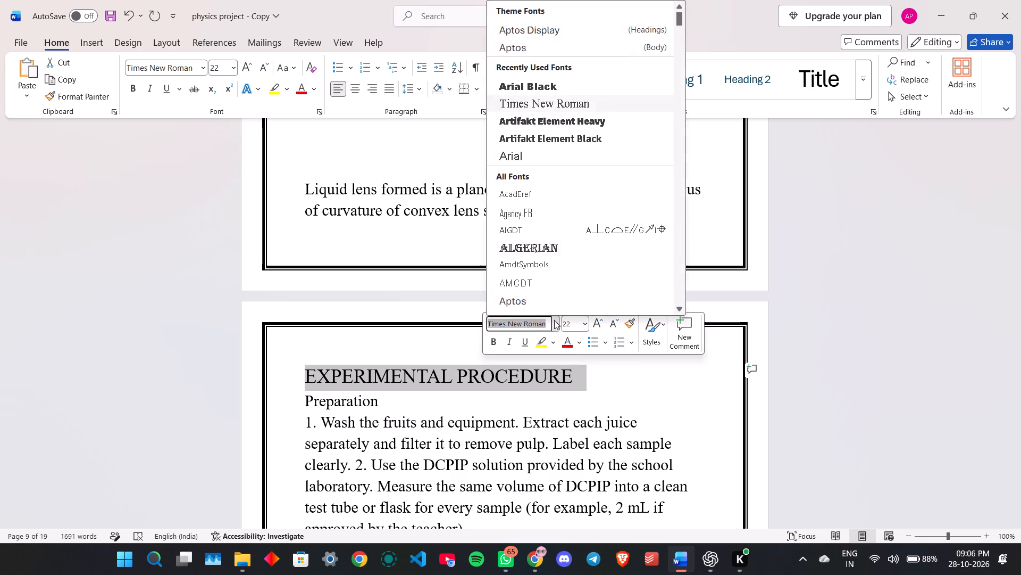
{"action": "left_click", "coordinate": [553, 87]}
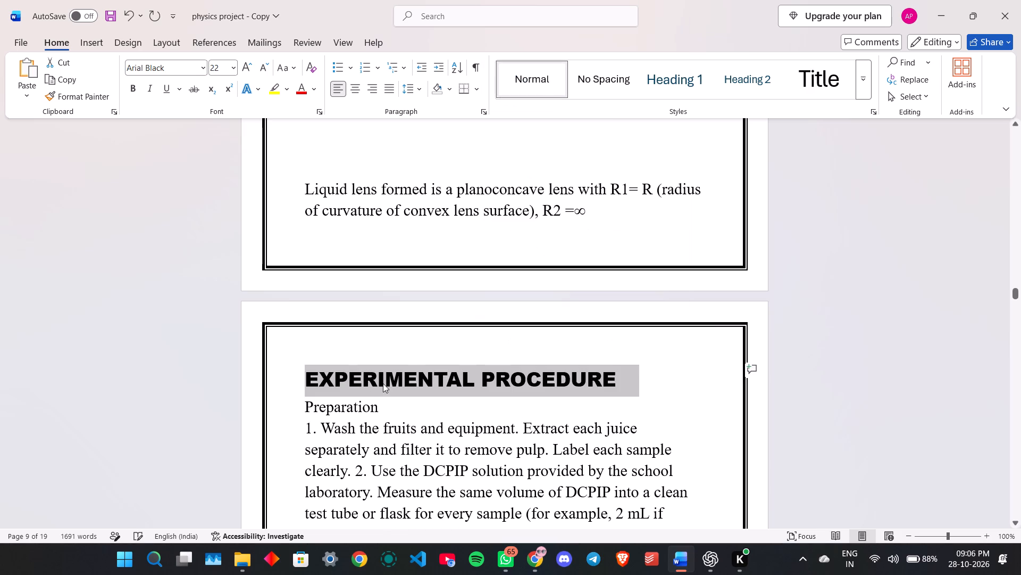
Set the font of the "Preparation" subheading to Arial Black.
{"action": "left_click_drag", "start_coordinate": [303, 404], "coordinate": [375, 399]}
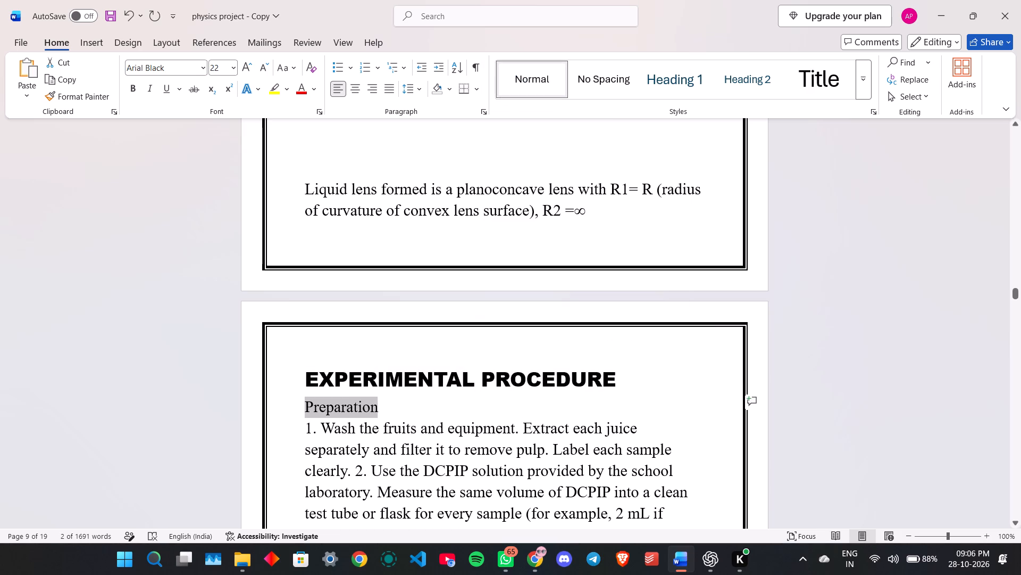
{"action": "left_click_drag", "start_coordinate": [375, 399], "coordinate": [377, 398]}
{"action": "left_click", "coordinate": [447, 359]}
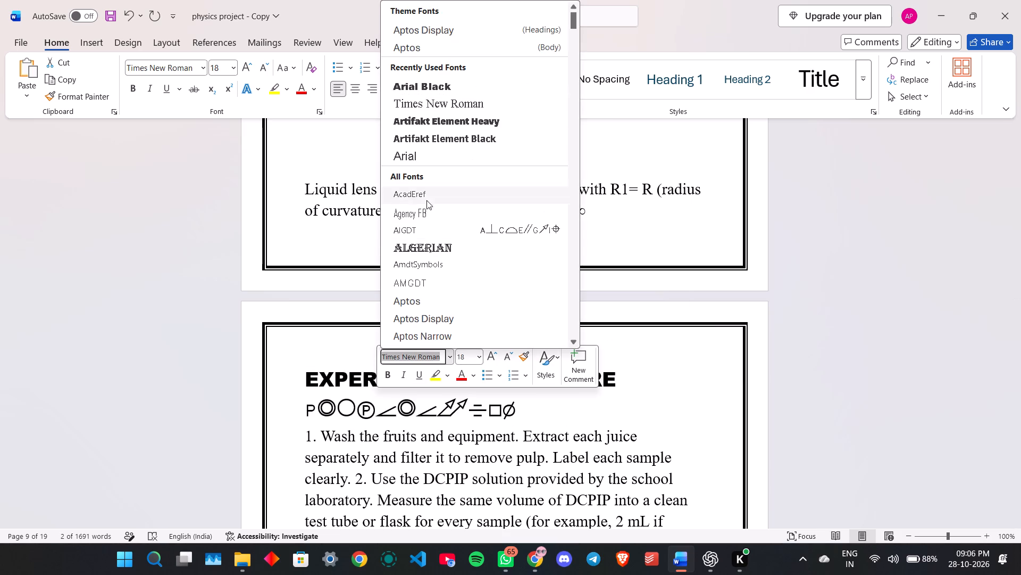
{"action": "left_click", "coordinate": [439, 84]}
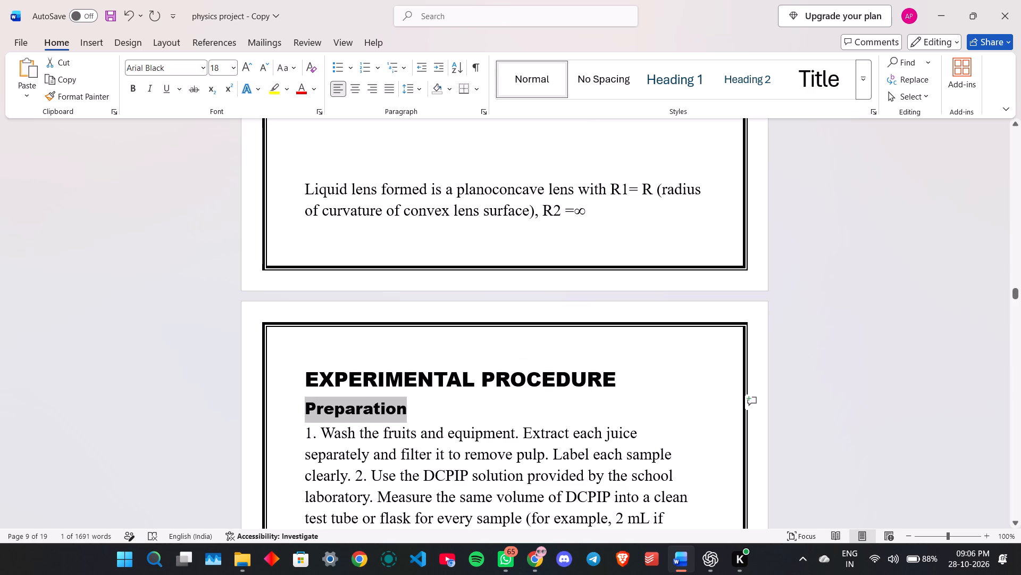
{"action": "left_click", "coordinate": [408, 415]}
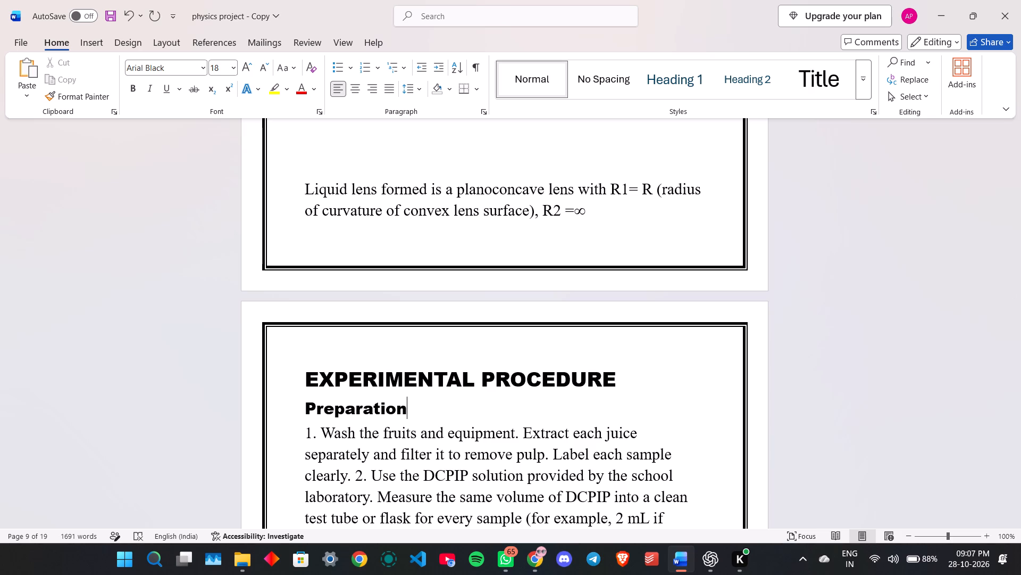
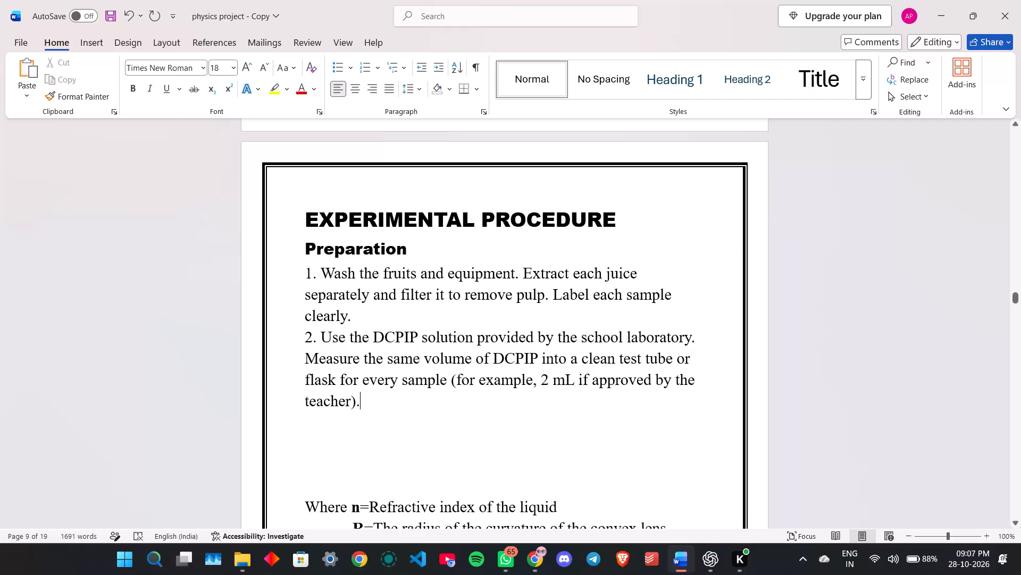
Paste the copied "Testing" procedure text, items 3 to 7 with the closing note, below item 2, leaving one blank line between.
{"action": "key", "text": "Return"}
{"action": "key", "text": "Return"}
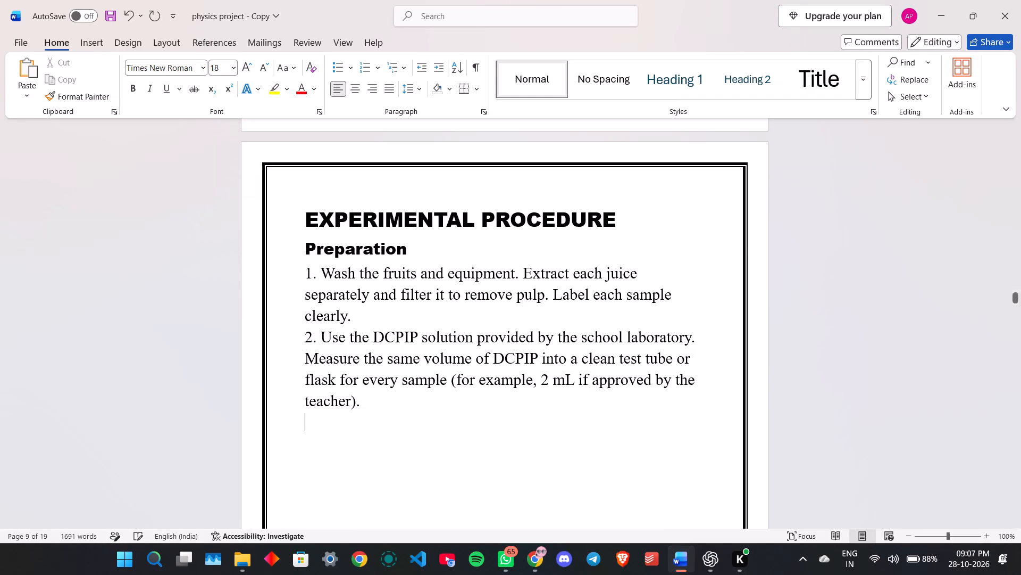
{"action": "key", "text": "ctrl+v"}
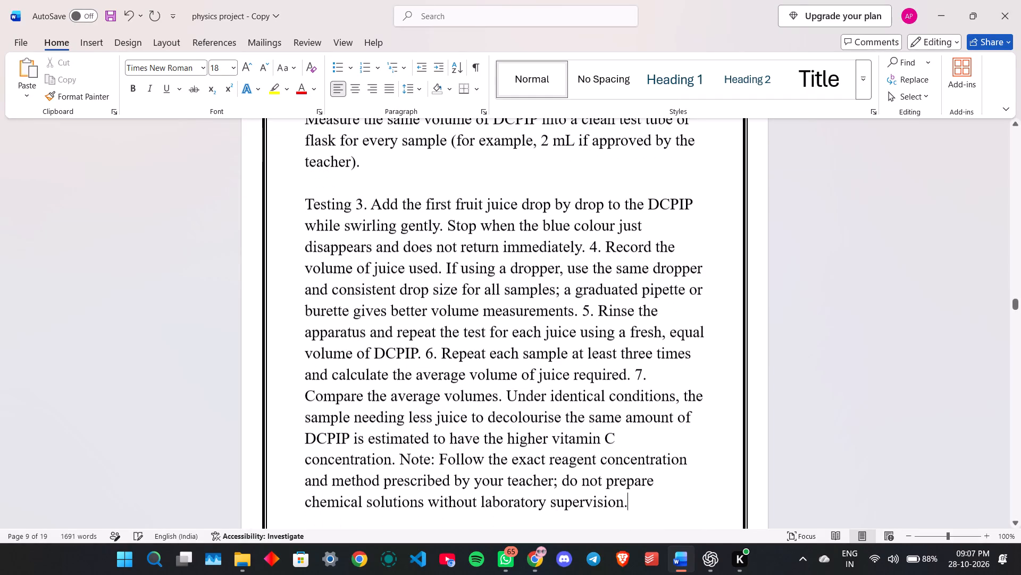
Put "Testing" on its own line above item 3 of the procedure text.
{"action": "left_click", "coordinate": [353, 203]}
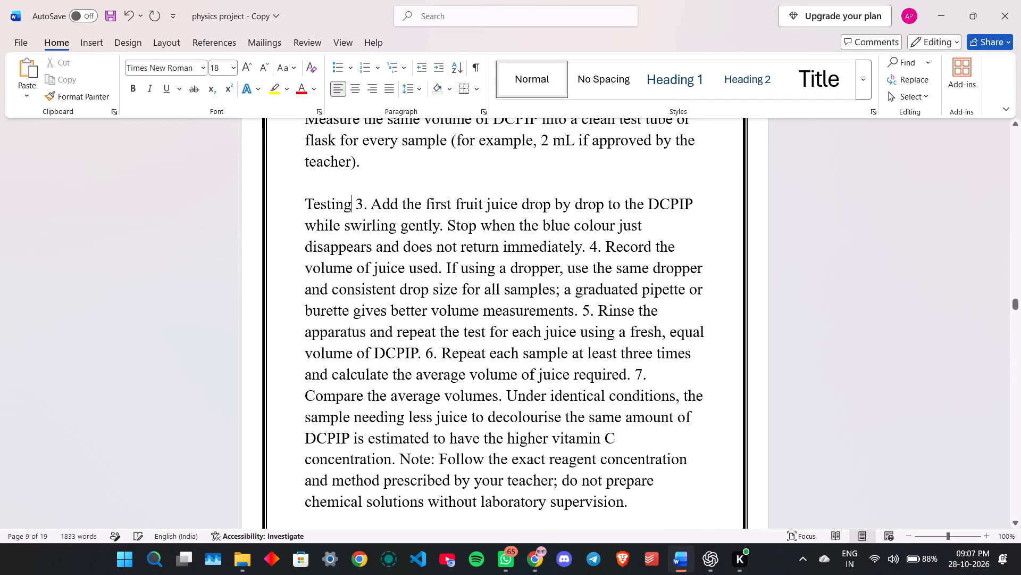
{"action": "left_click", "coordinate": [356, 199]}
{"action": "key", "text": "Return"}
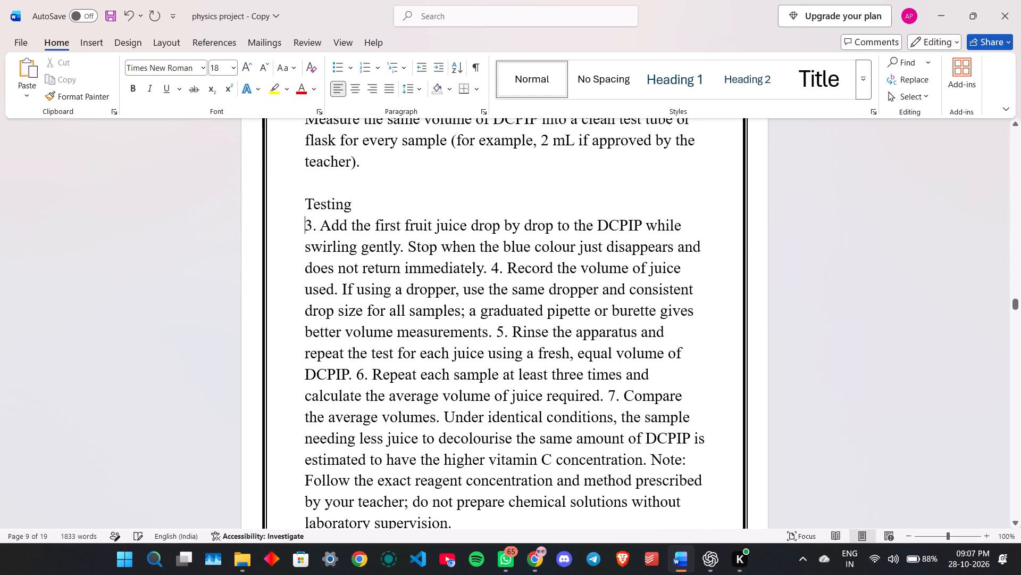
Set the font of the "Testing" subheading to Arial Black.
{"action": "left_click_drag", "start_coordinate": [308, 202], "coordinate": [350, 194]}
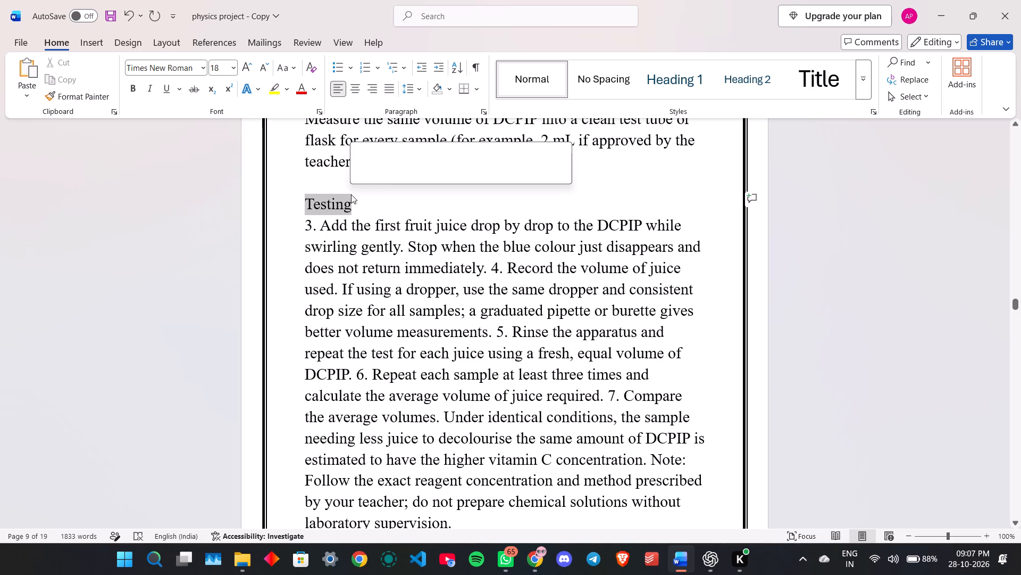
{"action": "left_click", "coordinate": [420, 154]}
{"action": "left_click", "coordinate": [387, 246]}
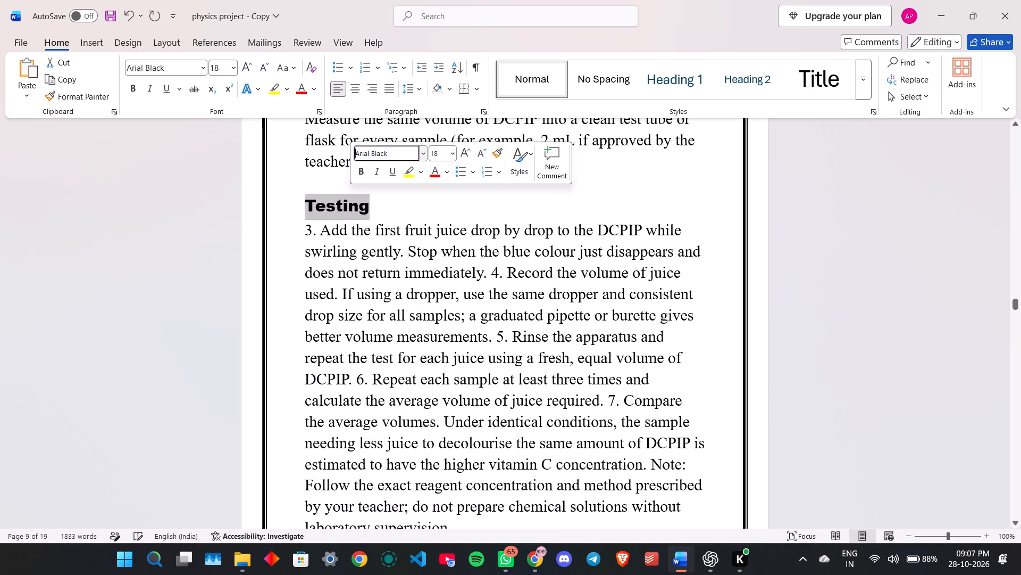
Start items 4, 5, 6 and 7 of the Testing procedure each on their own line.
{"action": "left_click", "coordinate": [490, 277]}
{"action": "key", "text": "Return"}
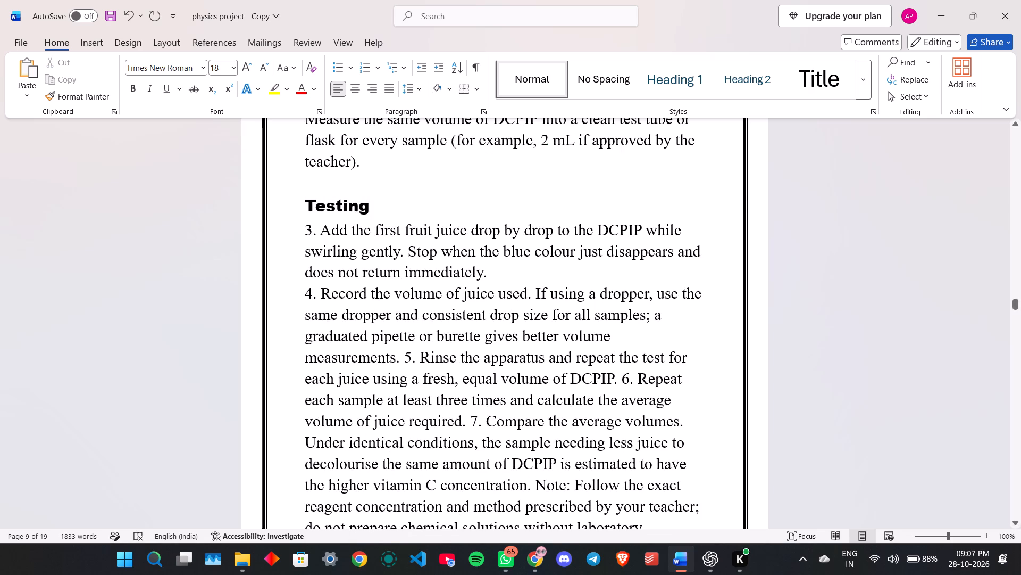
{"action": "left_click", "coordinate": [404, 357]}
{"action": "key", "text": "Return"}
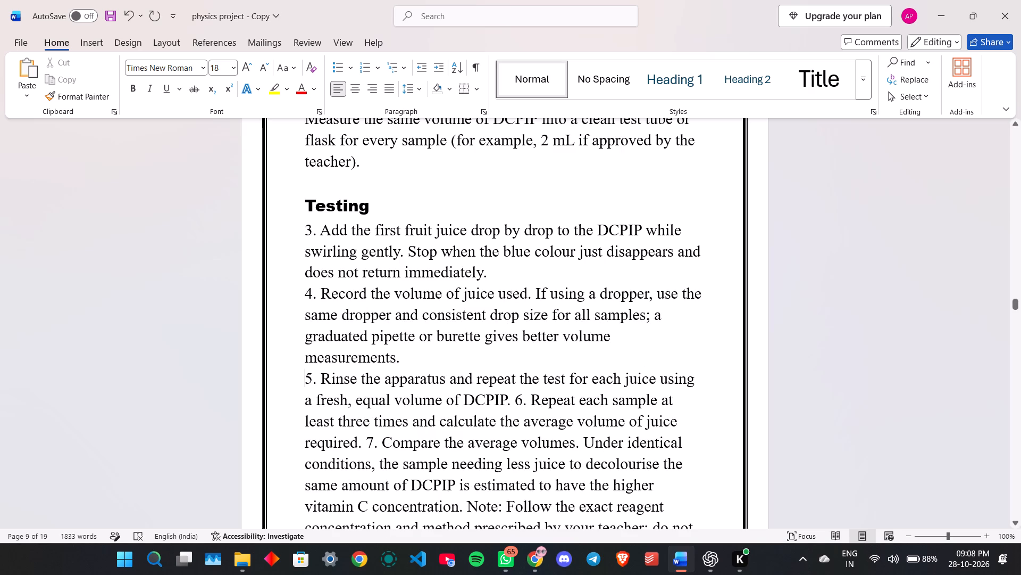
{"action": "left_click", "coordinate": [513, 399]}
{"action": "key", "text": "Return"}
{"action": "scroll", "coordinate": [521, 382], "scroll_direction": "down", "scroll_amount": 5}
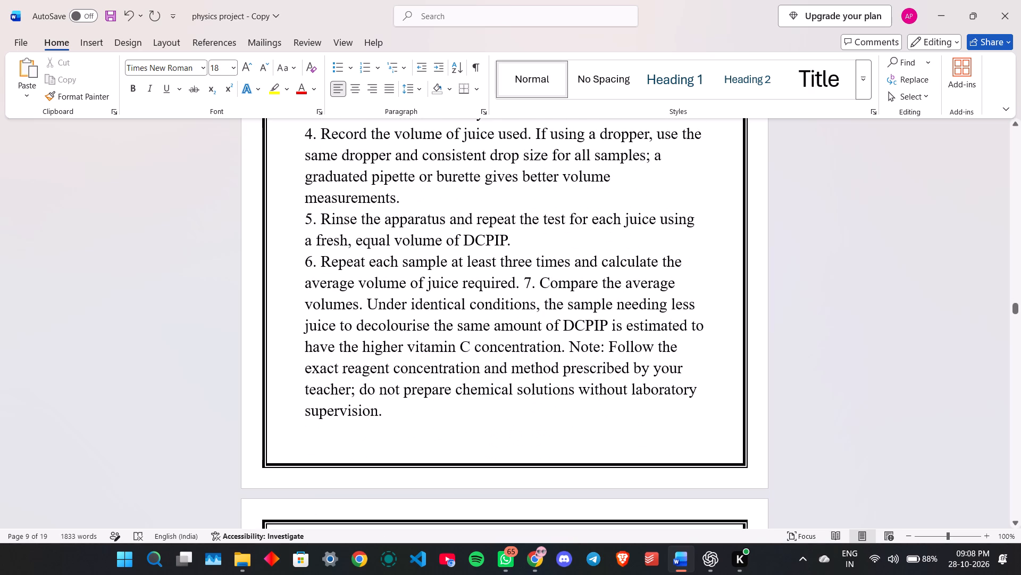
{"action": "left_click", "coordinate": [525, 285]}
{"action": "key", "text": "Return"}
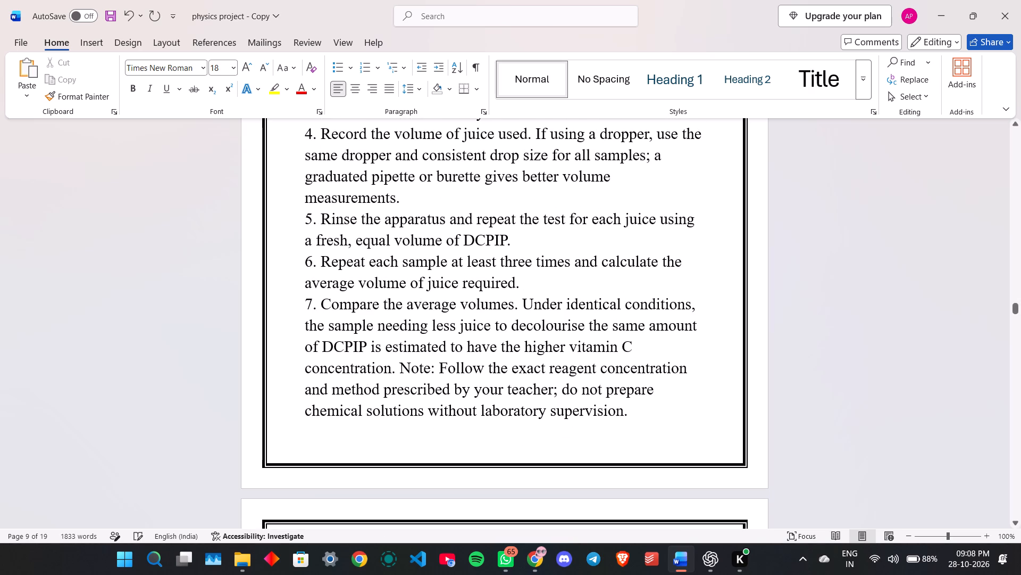
Select the "Note:" text about reagent concentration and laboratory supervision at the end of item 7.
{"action": "left_click", "coordinate": [397, 368]}
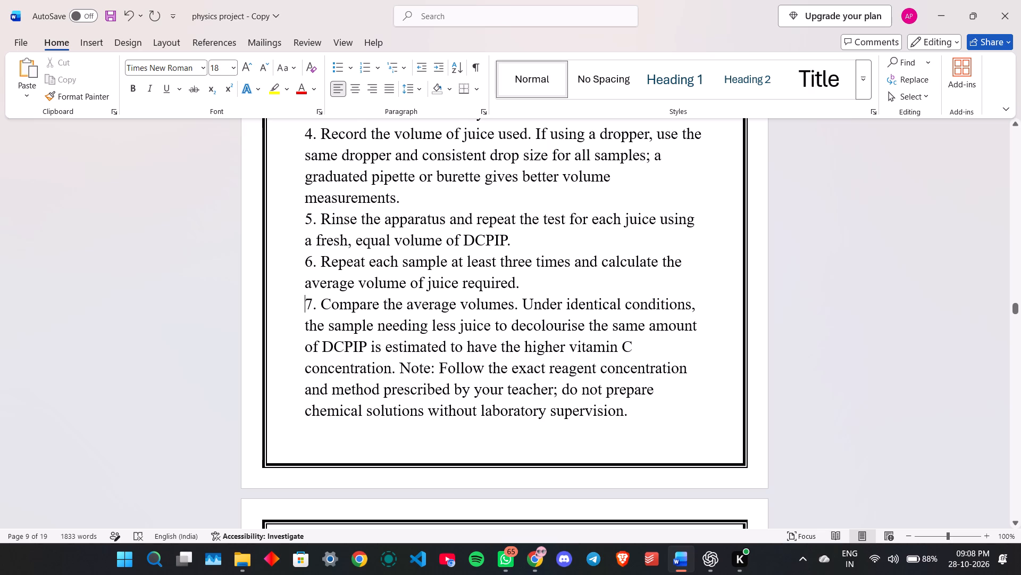
{"action": "left_click", "coordinate": [399, 369]}
{"action": "left_click_drag", "start_coordinate": [400, 369], "coordinate": [614, 406]}
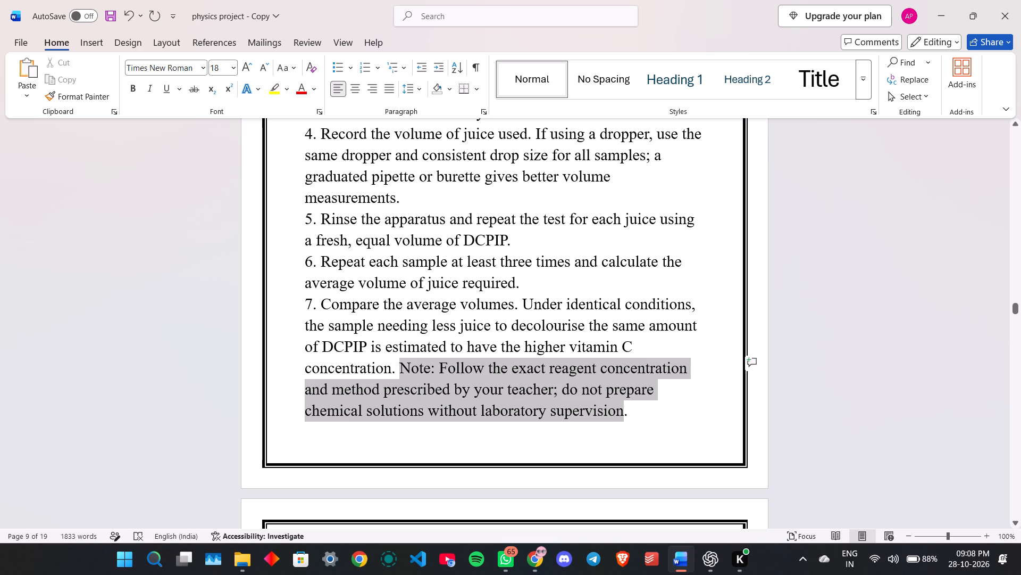
Set the whole "Note:" passage at the end of Testing item 7, including its final full stop, to font size 14.
{"action": "left_click_drag", "start_coordinate": [614, 406], "coordinate": [626, 406]}
{"action": "left_click", "coordinate": [730, 364]}
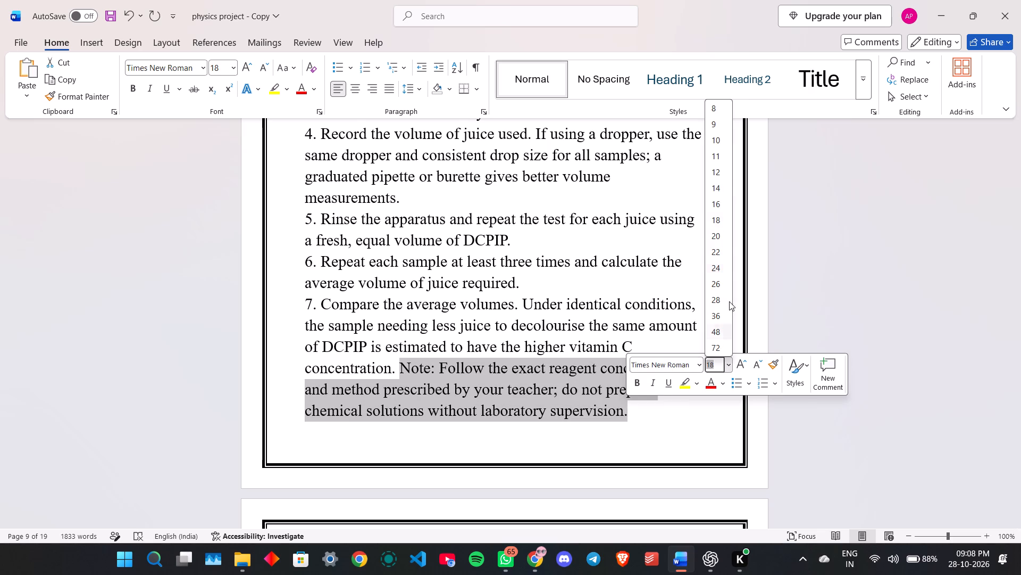
{"action": "left_click", "coordinate": [711, 188]}
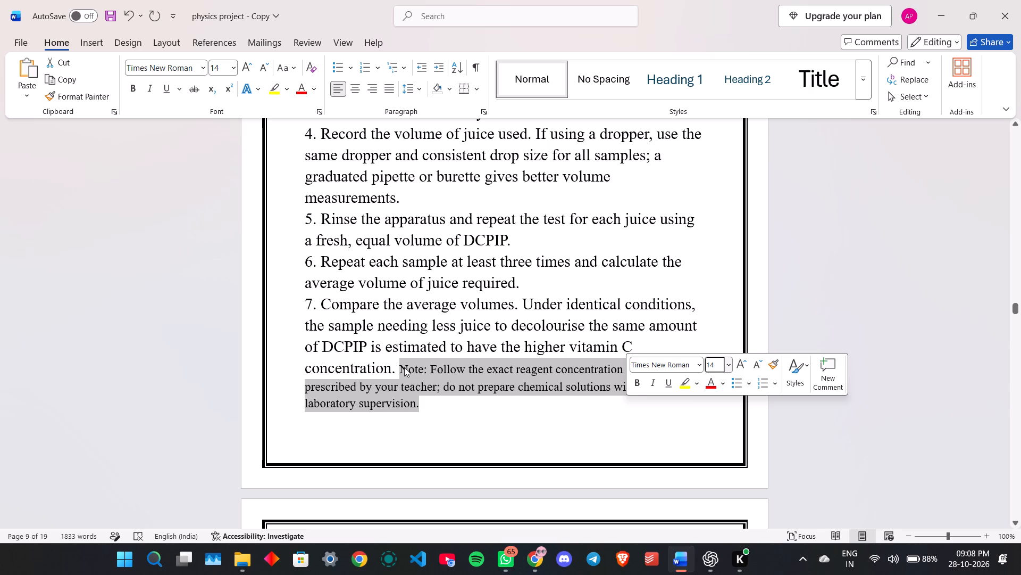
Start the "Note:" passage on its own line directly below item 7 of the Testing procedure.
{"action": "left_click", "coordinate": [400, 367]}
{"action": "key", "text": "Return"}
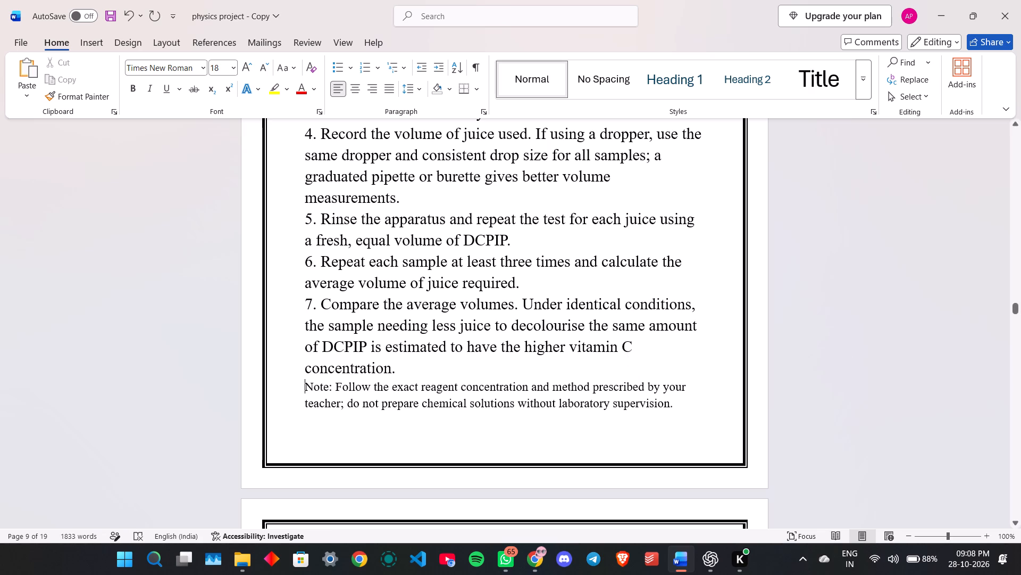
{"action": "key", "text": "Return"}
{"action": "key", "text": "BackSpace"}
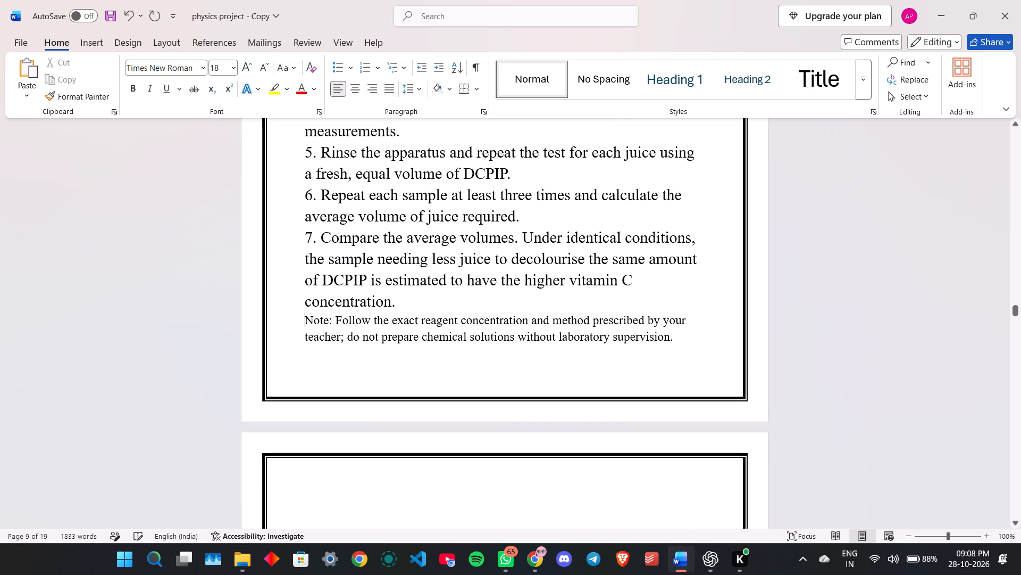
Place the text cursor on the blank line at the start of the page after the experimental procedure, above the leftover refractive index text.
{"action": "scroll", "coordinate": [358, 401], "scroll_direction": "up", "scroll_amount": 8}
{"action": "scroll", "coordinate": [361, 505], "scroll_direction": "up", "scroll_amount": 5}
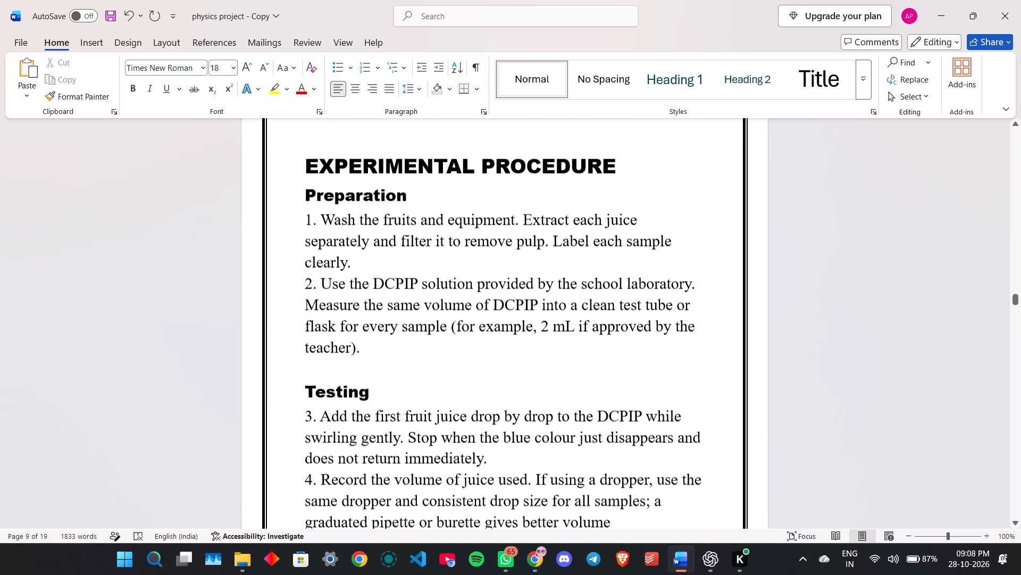
{"action": "scroll", "coordinate": [365, 497], "scroll_direction": "up", "scroll_amount": 1}
{"action": "scroll", "coordinate": [369, 498], "scroll_direction": "down", "scroll_amount": 12}
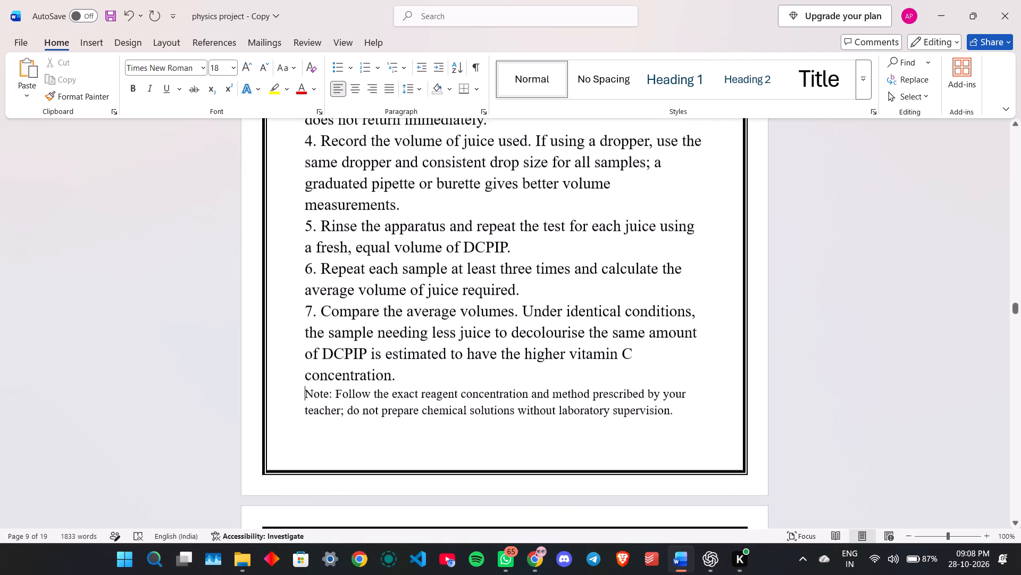
{"action": "scroll", "coordinate": [376, 462], "scroll_direction": "down", "scroll_amount": 7}
{"action": "left_click", "coordinate": [297, 333]}
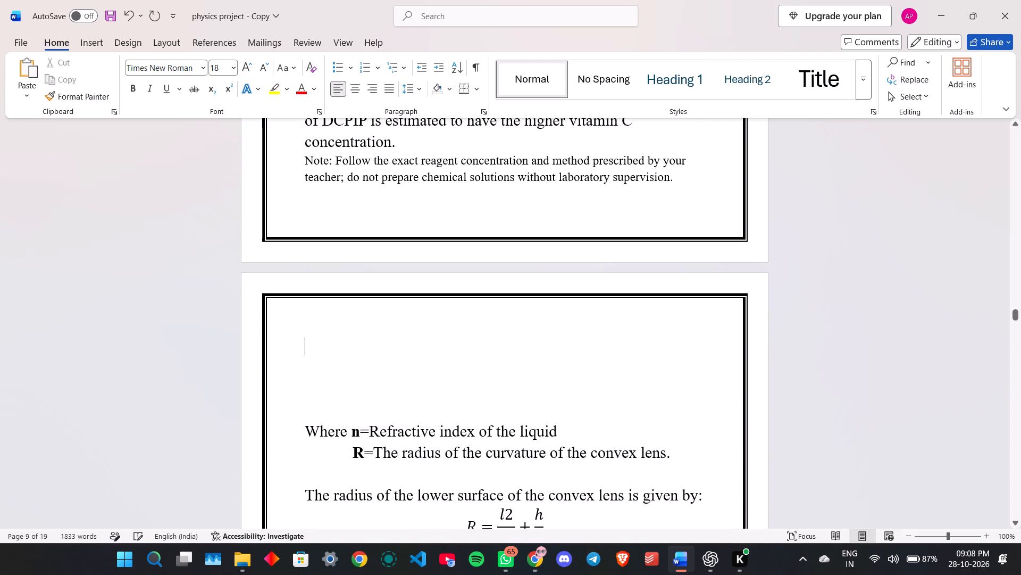
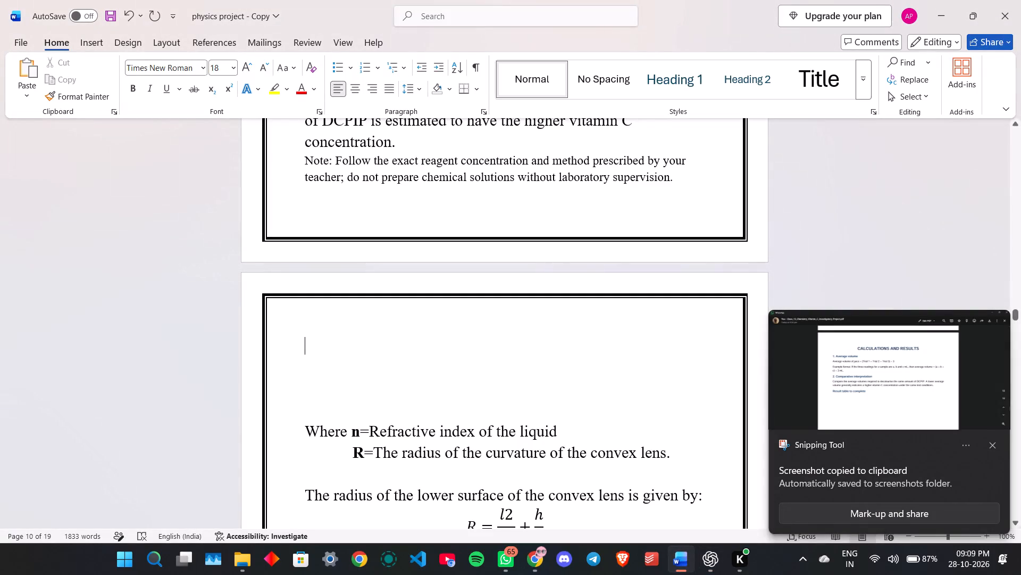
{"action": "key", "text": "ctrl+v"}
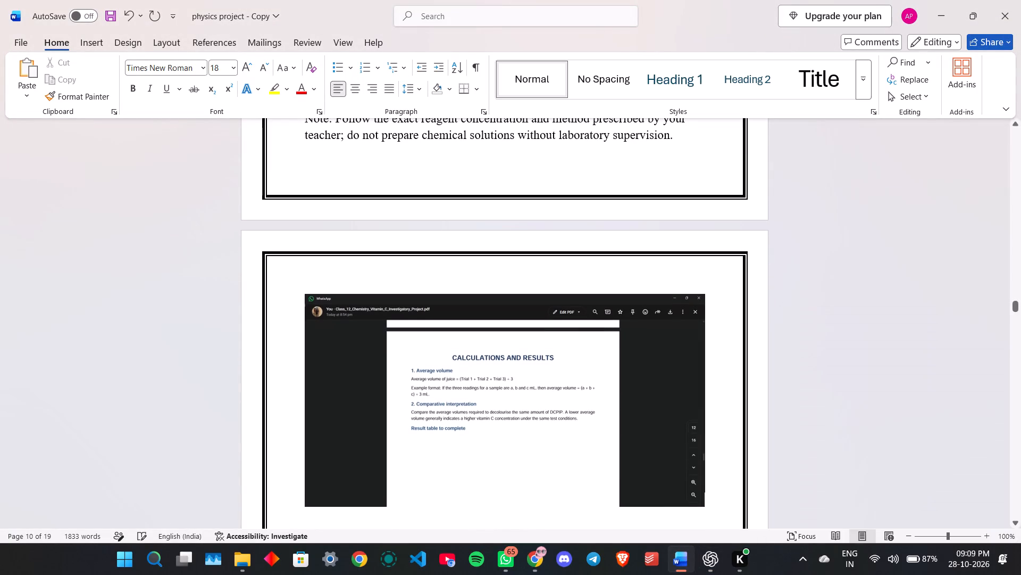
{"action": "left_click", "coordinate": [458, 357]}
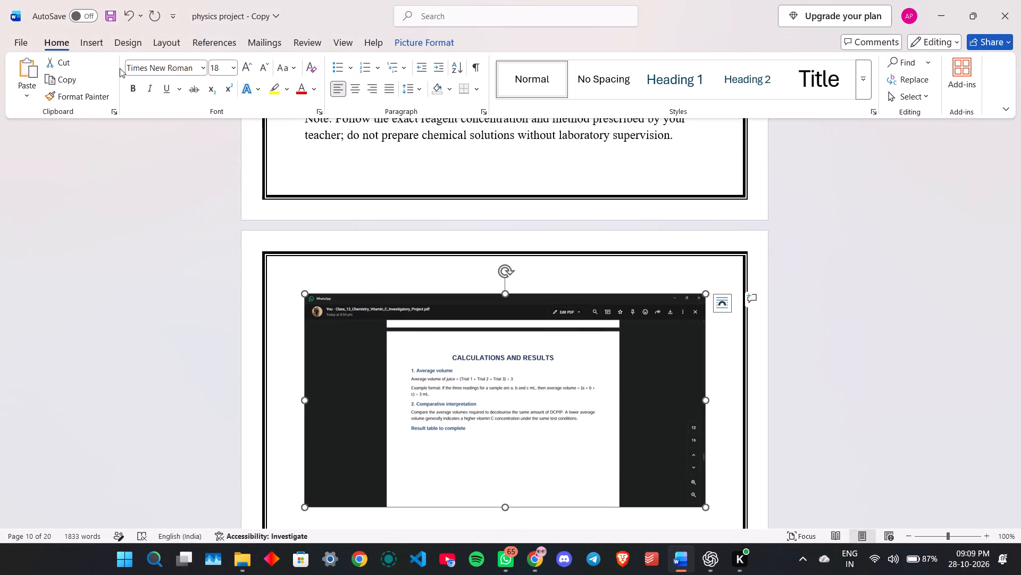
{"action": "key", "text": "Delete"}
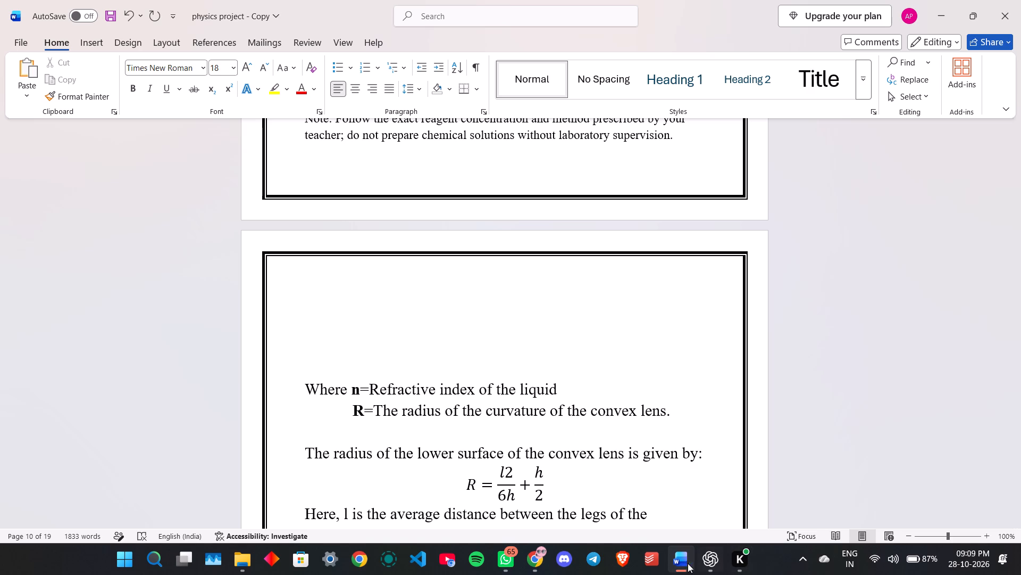
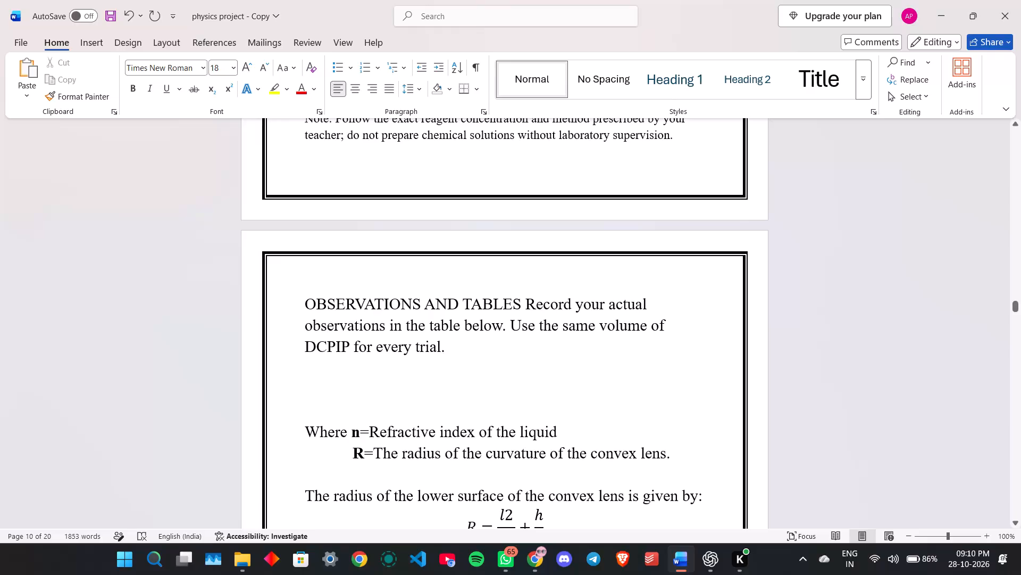
Separate the "OBSERVATIONS AND TABLES" heading from its body text so that "Record your actual observations" starts a new line.
{"action": "left_click", "coordinate": [525, 301]}
{"action": "key", "text": "Return"}
Set the font size of the "OBSERVATIONS AND TABLES" heading to 22.
{"action": "left_click_drag", "start_coordinate": [297, 301], "coordinate": [434, 299]}
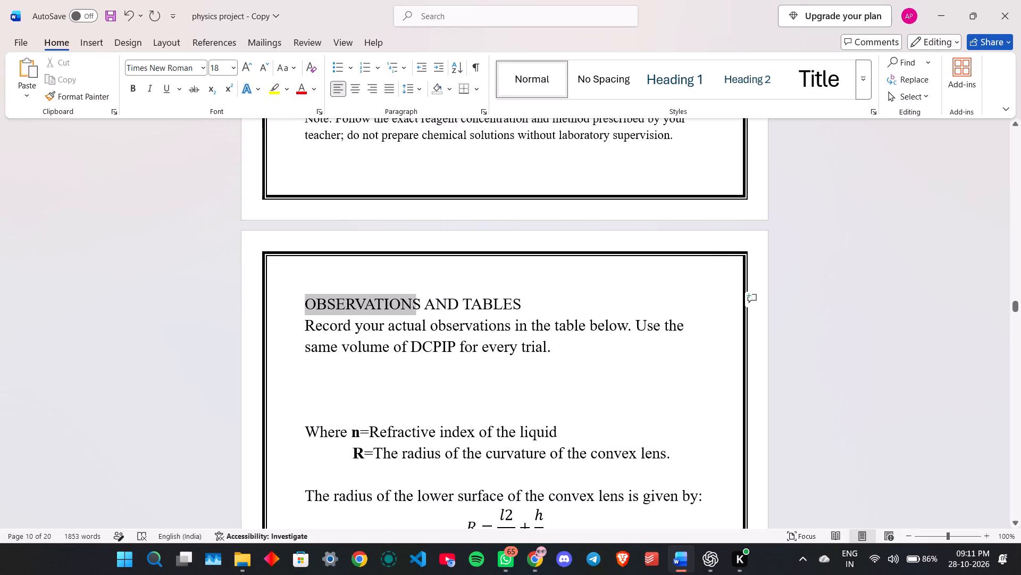
{"action": "left_click_drag", "start_coordinate": [434, 299], "coordinate": [495, 289]}
{"action": "left_click", "coordinate": [596, 249]}
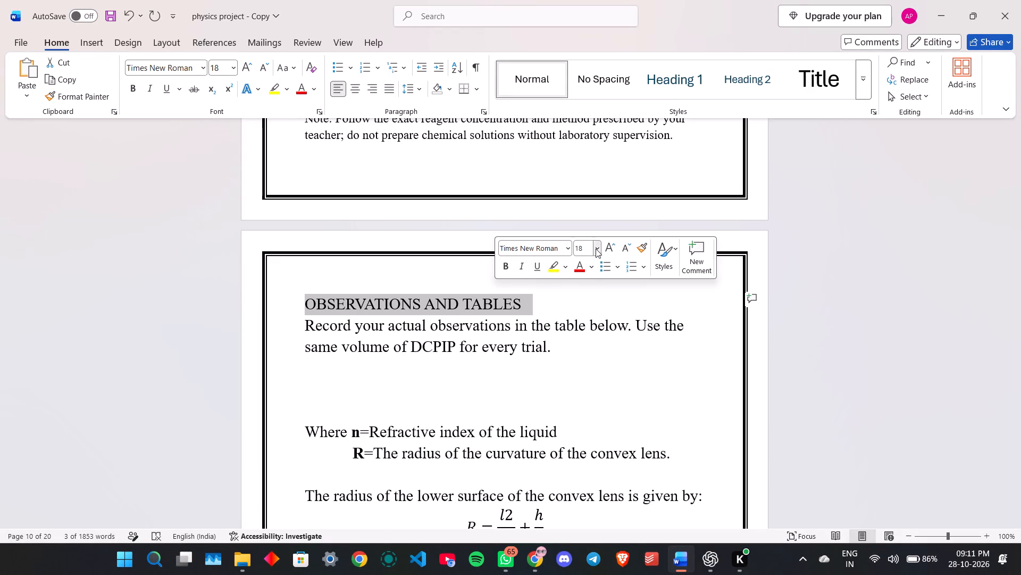
{"action": "left_click", "coordinate": [592, 407]}
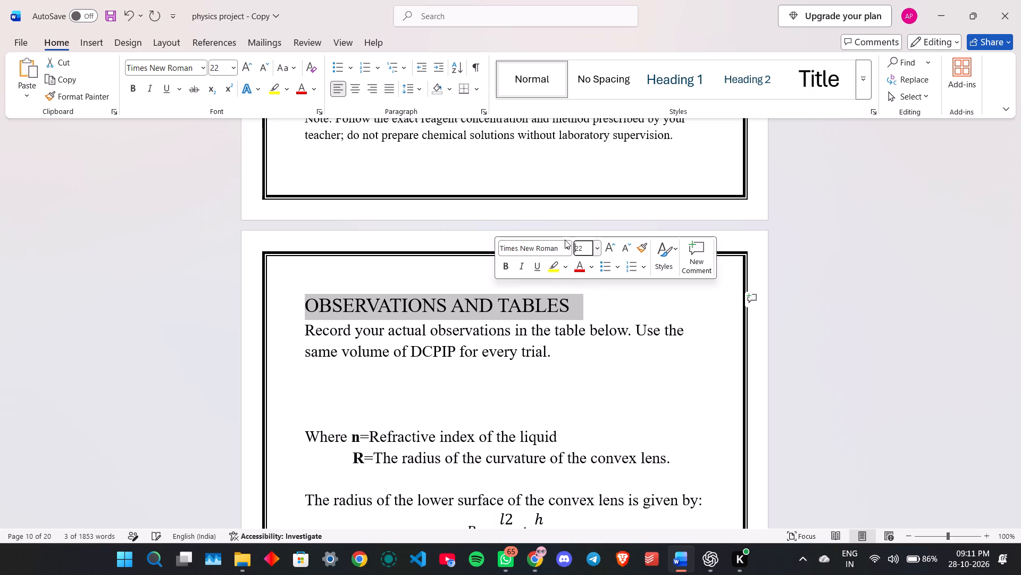
Set the "OBSERVATIONS AND TABLES" heading in Arial Black and centre it.
{"action": "left_click", "coordinate": [566, 247]}
{"action": "left_click", "coordinate": [548, 344]}
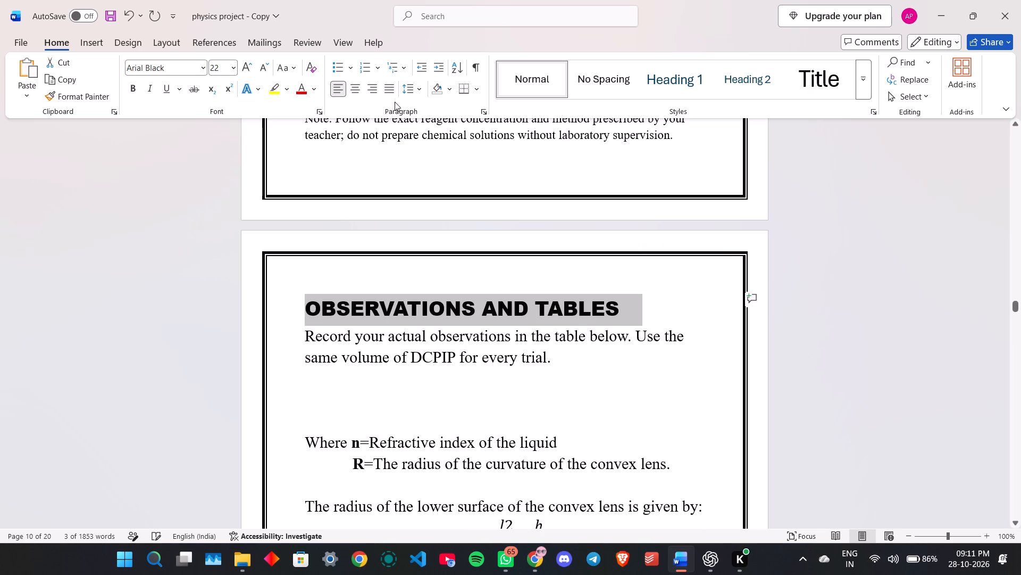
{"action": "left_click", "coordinate": [356, 92]}
Add a new line after the introductory paragraph ending "same volume of DCPIP for every trial.".
{"action": "left_click", "coordinate": [557, 358]}
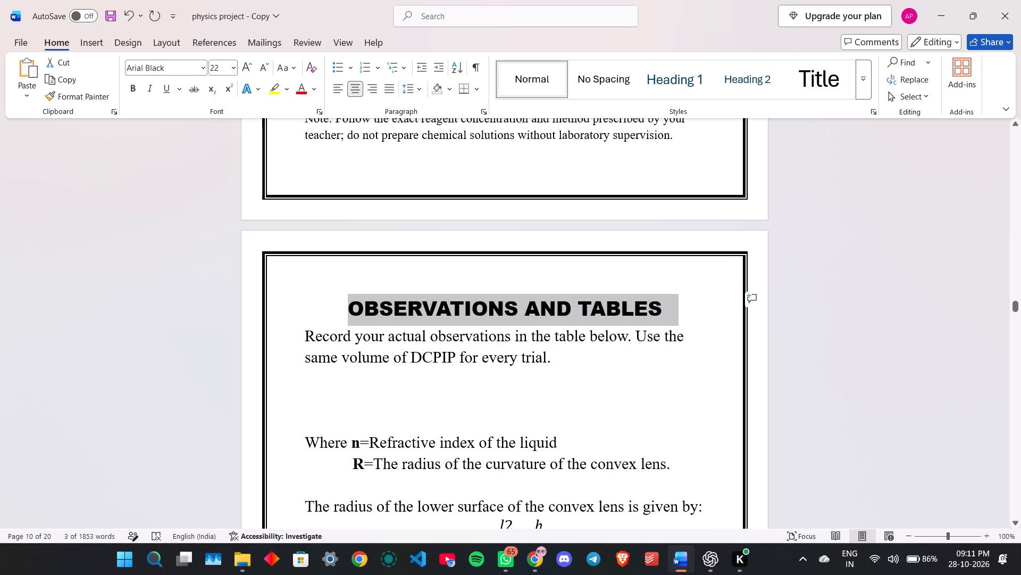
{"action": "key", "text": "Return"}
{"action": "scroll", "coordinate": [562, 374], "scroll_direction": "down", "scroll_amount": 7}
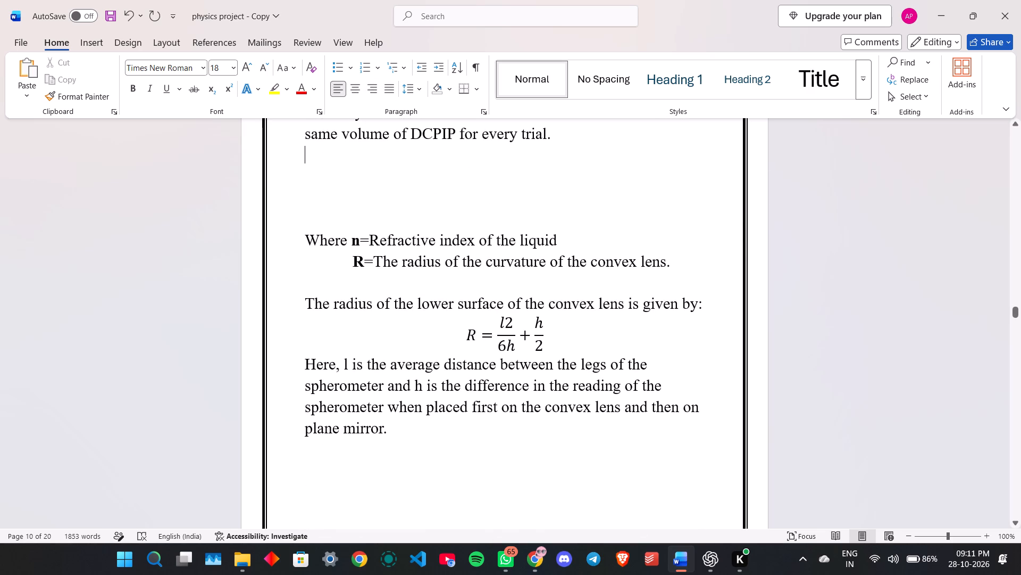
Delete the physics text and radius formula from "Where n=Refractive index of the liquid" through "reading of the spherometer".
{"action": "left_click_drag", "start_coordinate": [304, 231], "coordinate": [381, 407]}
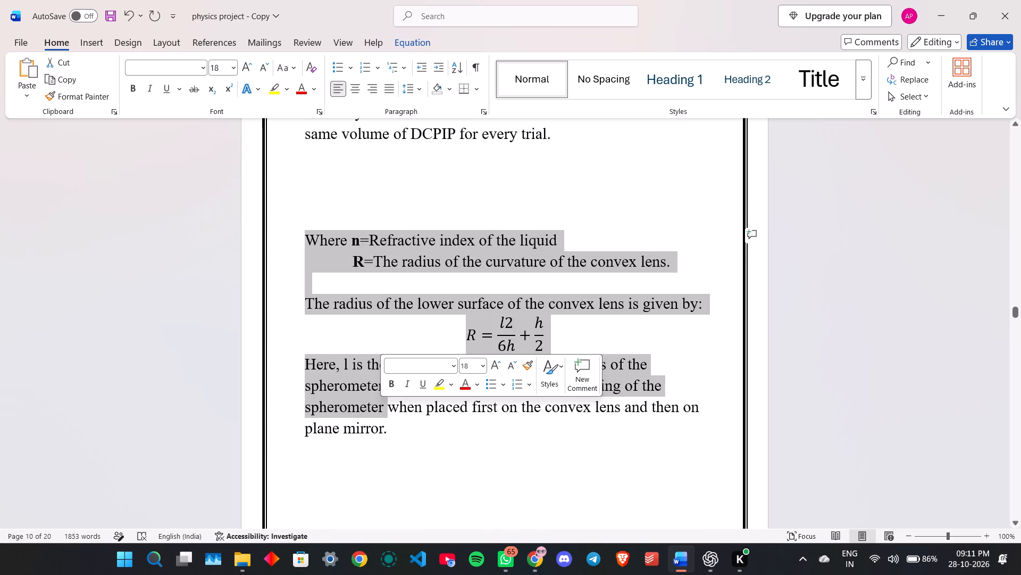
{"action": "key", "text": "BackSpace"}
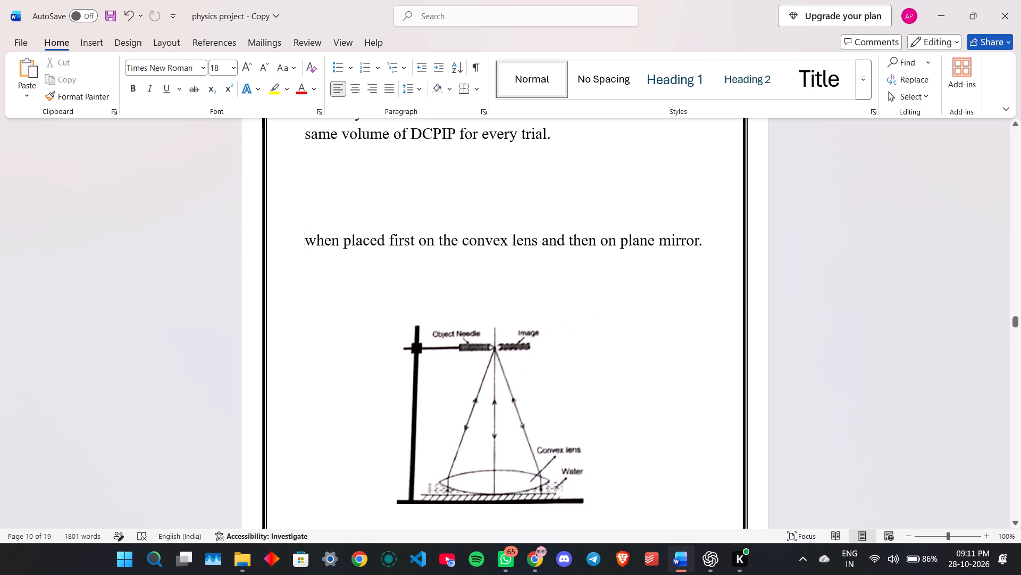
Delete the object needle and convex lens ray diagram below the remaining physics text.
{"action": "left_click", "coordinate": [445, 377]}
{"action": "key", "text": "Delete"}
Replace the leftover words "when placed first on the convex lens and then on plane mirror" with a line break.
{"action": "scroll", "coordinate": [541, 373], "scroll_direction": "down", "scroll_amount": 5}
{"action": "scroll", "coordinate": [536, 363], "scroll_direction": "up", "scroll_amount": 5}
{"action": "left_click_drag", "start_coordinate": [308, 239], "coordinate": [564, 244]}
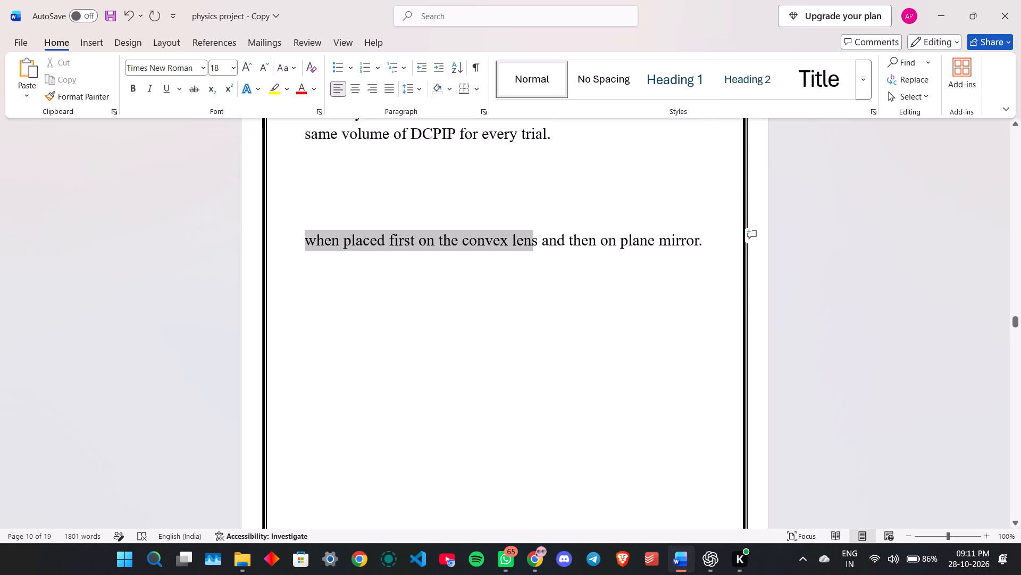
{"action": "left_click_drag", "start_coordinate": [564, 244], "coordinate": [689, 244]}
{"action": "key", "text": "Return"}
Remove the stray full stop and the surplus blank lines below the Observations and Tables introductory paragraph.
{"action": "scroll", "coordinate": [638, 279], "scroll_direction": "down", "scroll_amount": 3}
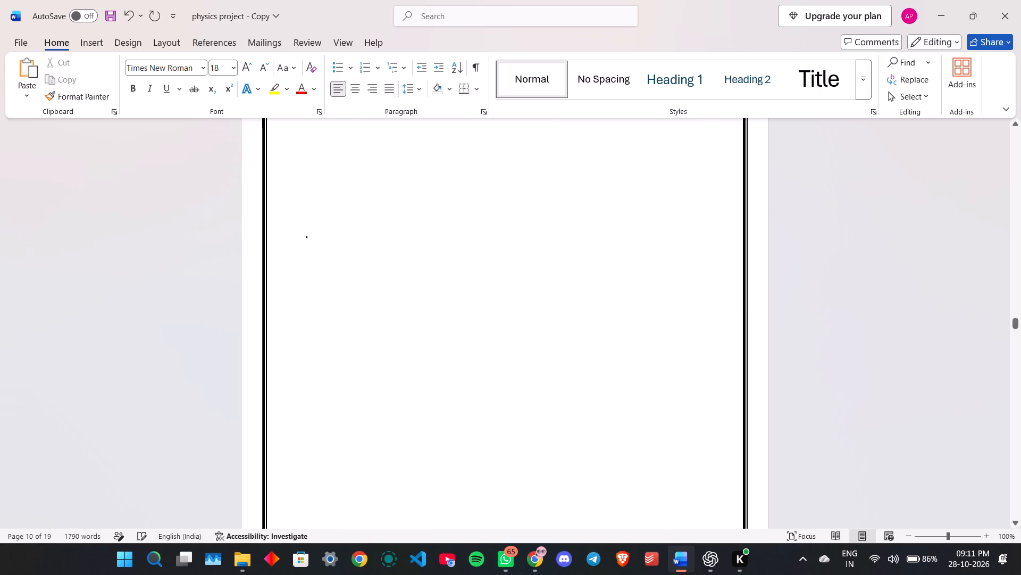
{"action": "scroll", "coordinate": [638, 279], "scroll_direction": "down", "scroll_amount": 1}
{"action": "scroll", "coordinate": [634, 278], "scroll_direction": "up", "scroll_amount": 6}
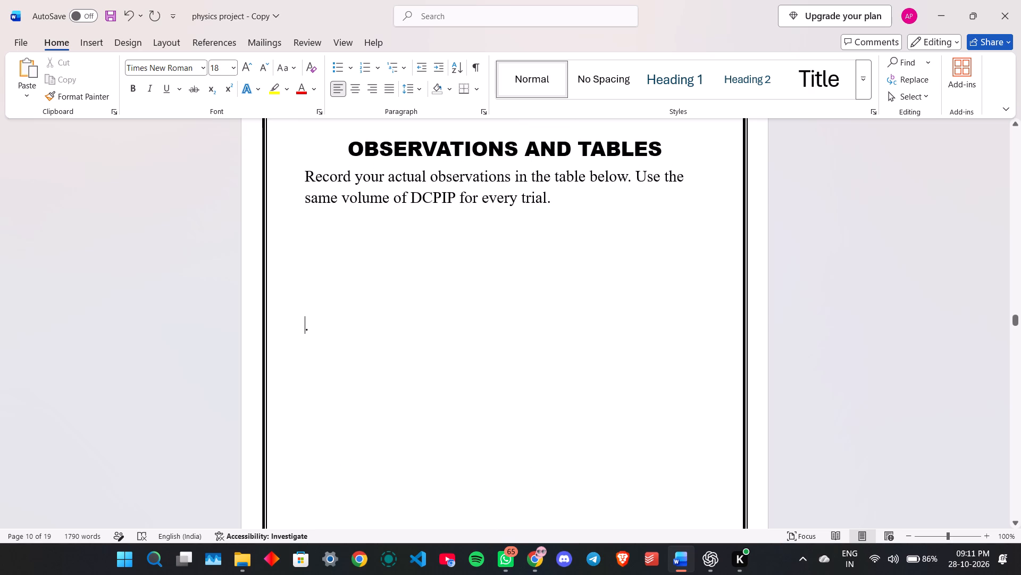
{"action": "left_click", "coordinate": [309, 326]}
{"action": "key", "text": "BackSpace"}
{"action": "key", "text": "BackSpace"}
{"action": "key", "text": "BackSpace"}
{"action": "key", "text": "BackSpace"}
{"action": "key", "text": "BackSpace"}
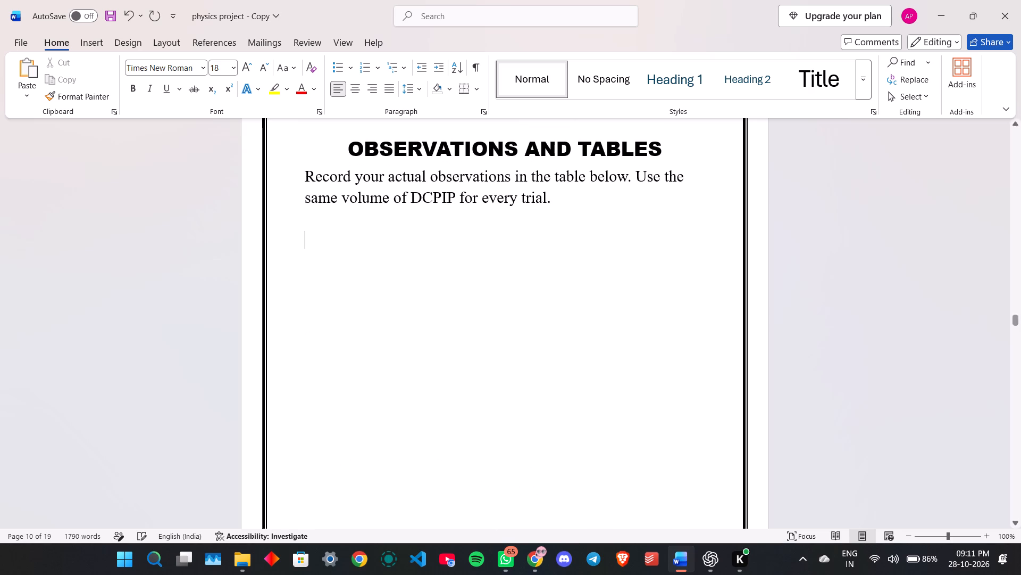
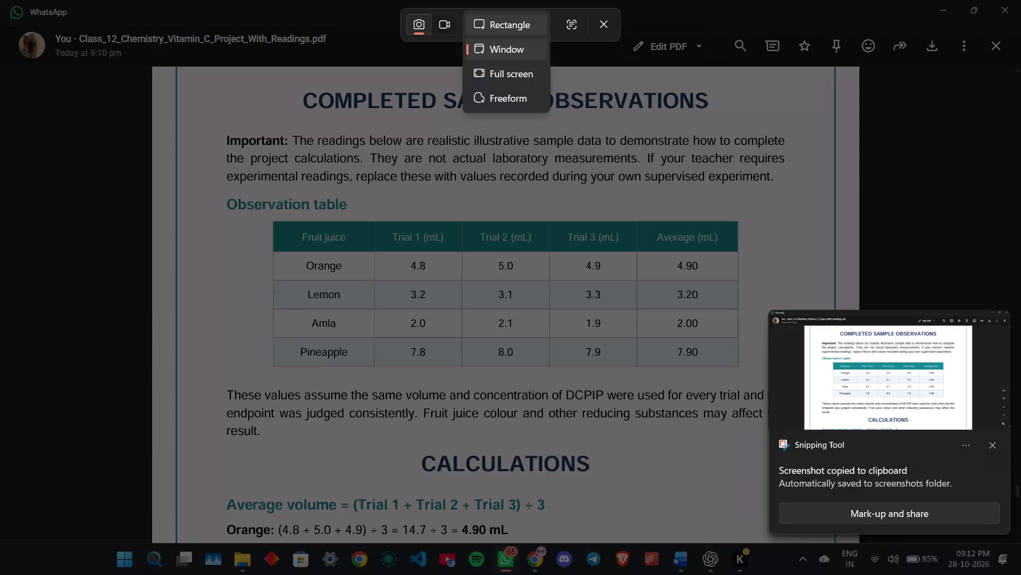
Switch the Snipping Tool capture shape to Rectangle over the PDF page with the fruit juice observation table.
{"action": "left_click", "coordinate": [491, 29]}
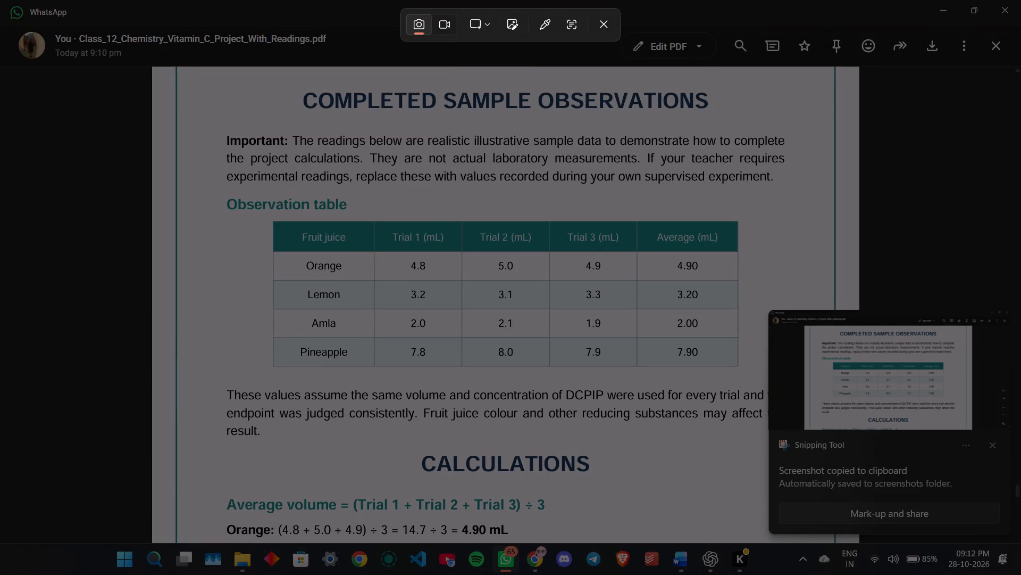
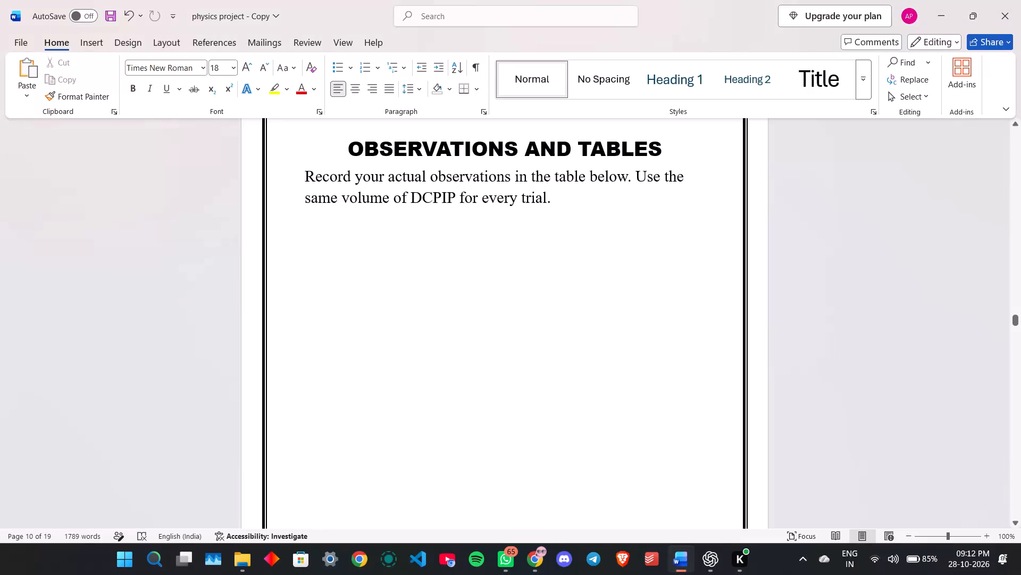
Paste the captured fruit juice trial table below the introductory paragraph under "OBSERVATIONS AND TABLES".
{"action": "key", "text": "ctrl+v"}
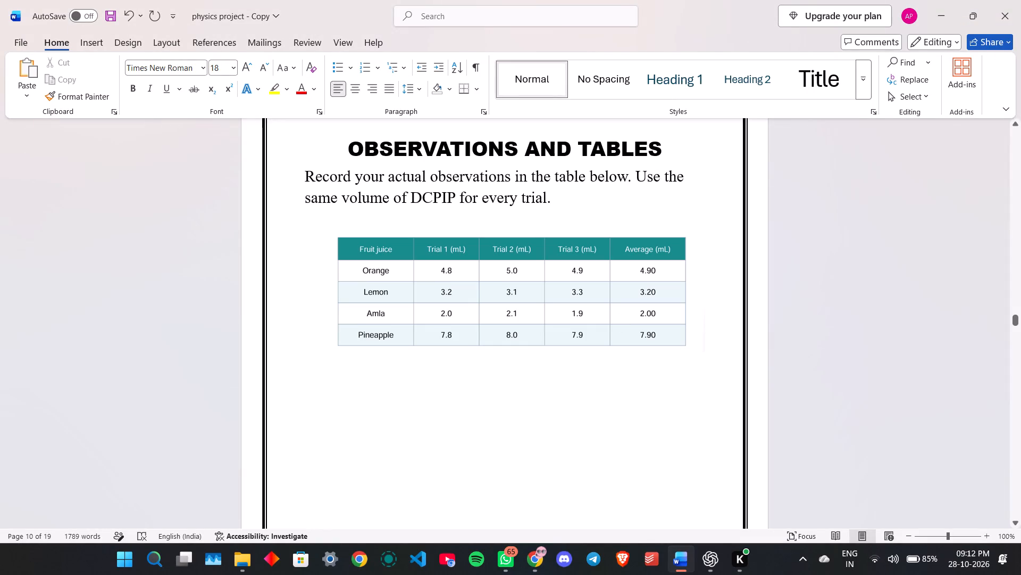
Add two blank lines above the pasted fruit juice table and place the cursor on the upper one.
{"action": "left_click", "coordinate": [325, 229]}
{"action": "key", "text": "Return"}
{"action": "key", "text": "Return"}
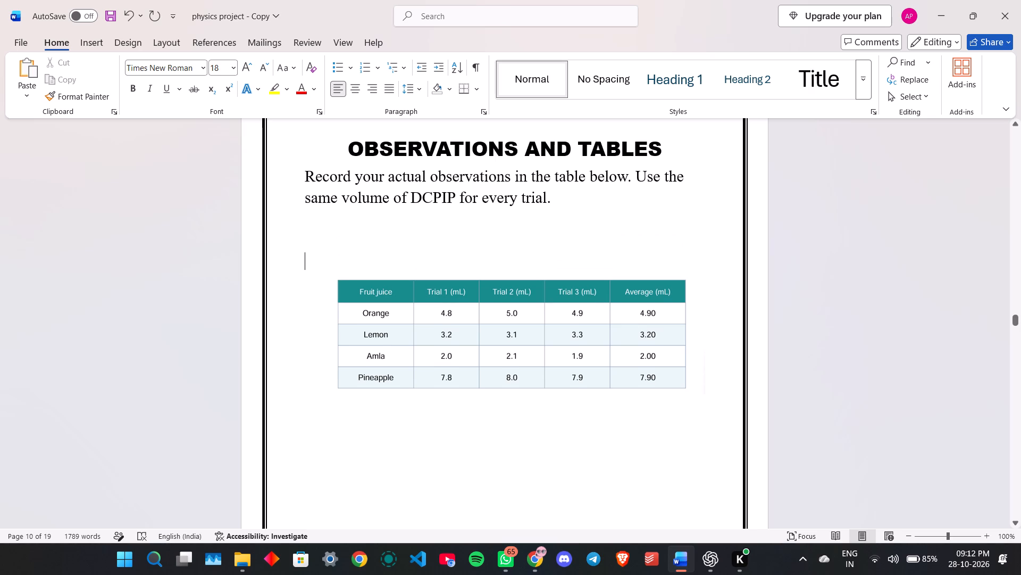
{"action": "left_click", "coordinate": [314, 246]}
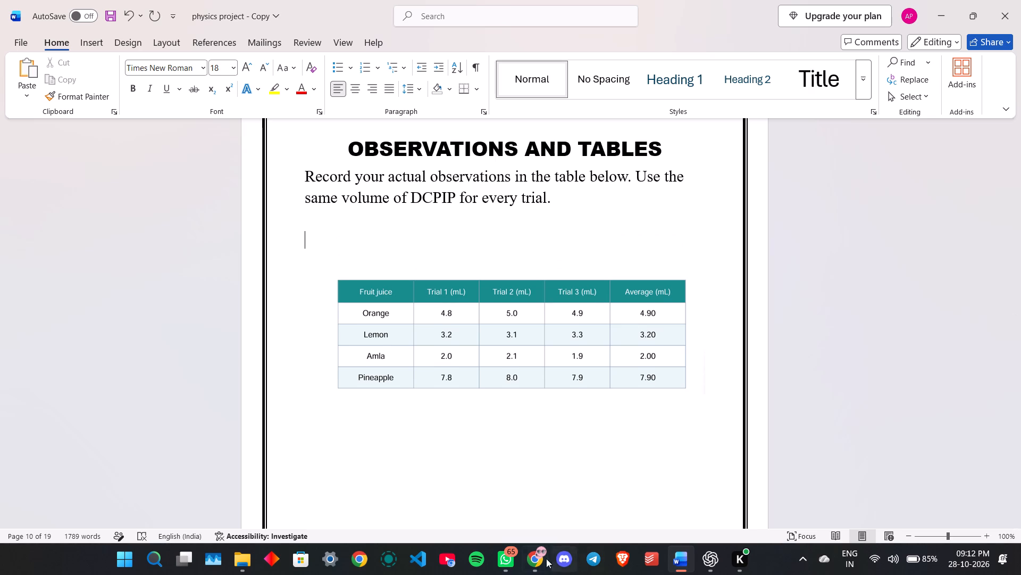
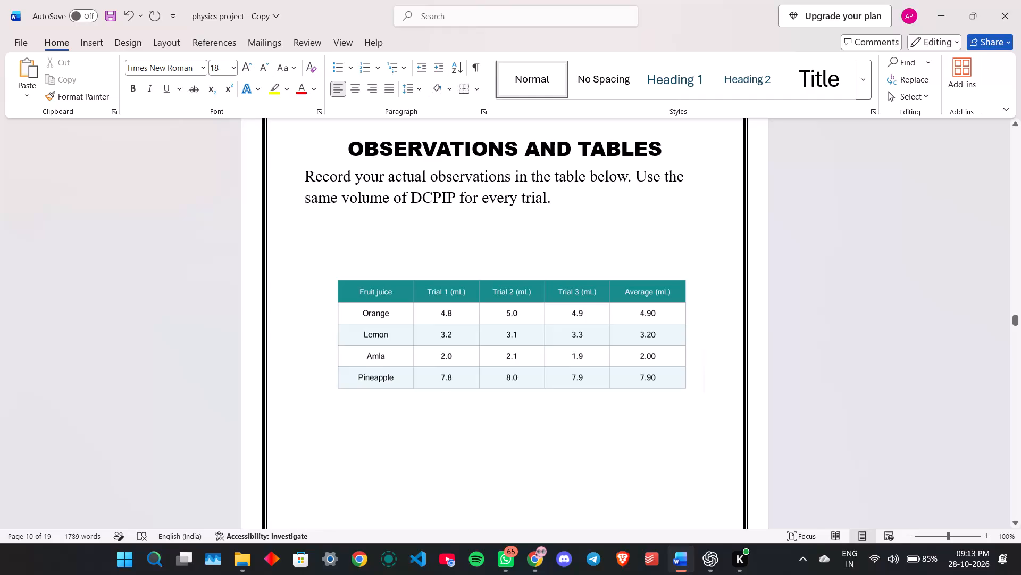
Reduce the gap between the introductory paragraph and the observation table to a single blank line.
{"action": "key", "text": "BackSpace"}
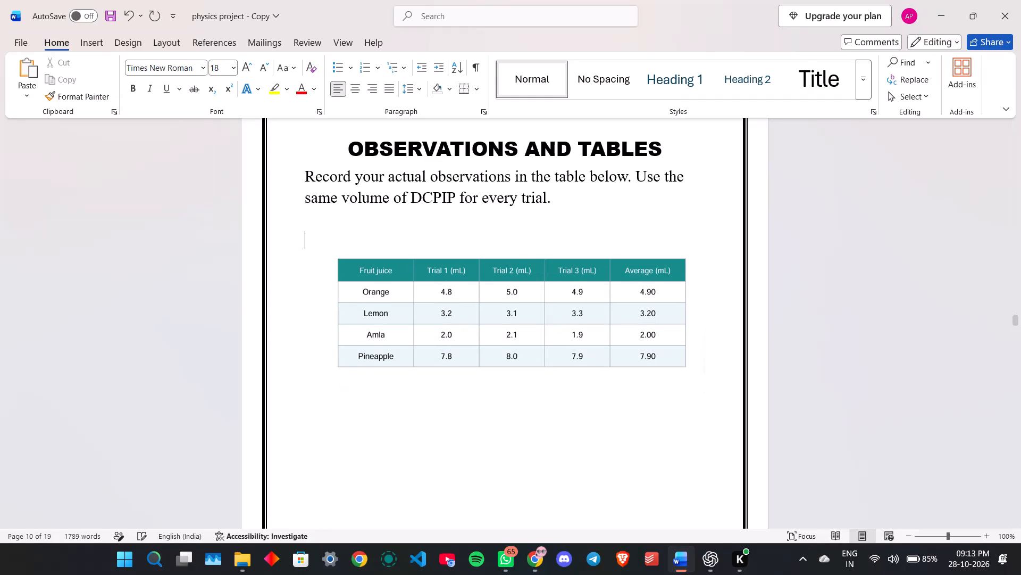
{"action": "key", "text": "BackSpace"}
{"action": "key", "text": "BackSpace"}
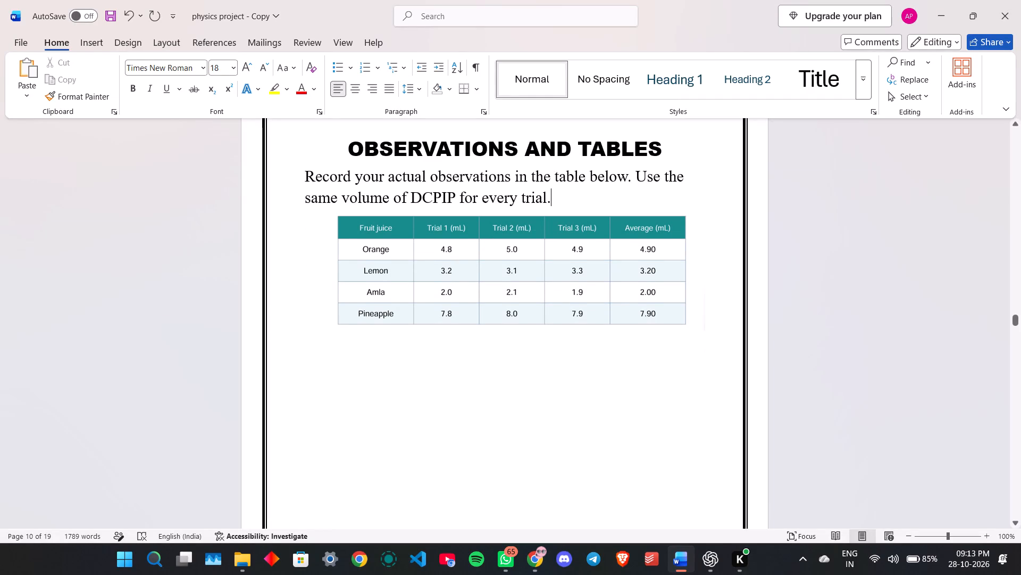
{"action": "key", "text": "Return"}
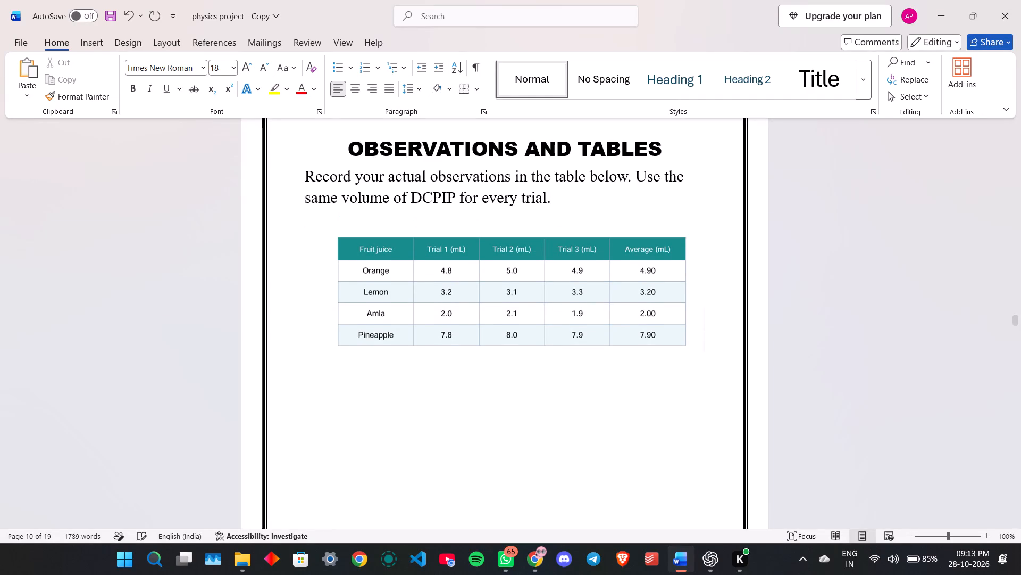
Paste the copied "Qualitative observation" and "Important" text below the observation table.
{"action": "left_click", "coordinate": [338, 390]}
{"action": "key", "text": "ctrl+v"}
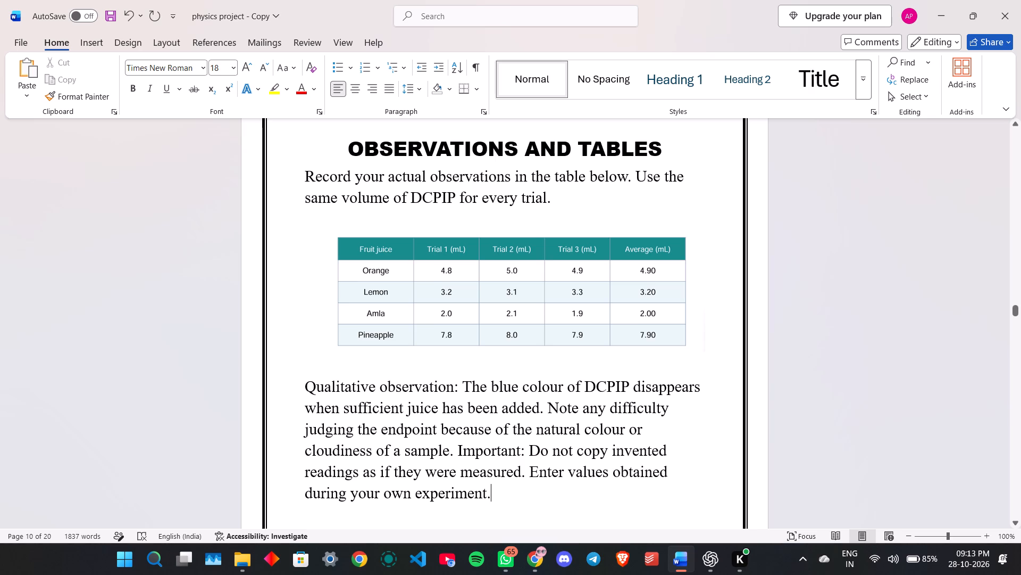
Split the text starting "Important:" into its own paragraph, separated from the qualitative observation by a blank line.
{"action": "left_click", "coordinate": [455, 450]}
{"action": "key", "text": "Return"}
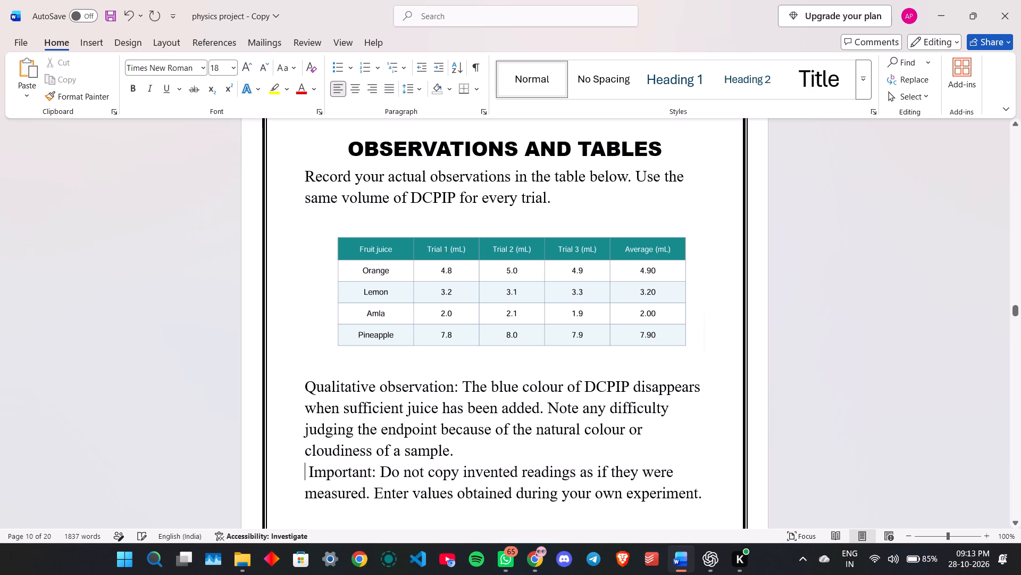
{"action": "key", "text": "Return"}
Set the lead-in "Qualitative observation:" below the fruit juice table in the Artifakt Element Black font.
{"action": "scroll", "coordinate": [449, 431], "scroll_direction": "down", "scroll_amount": 3}
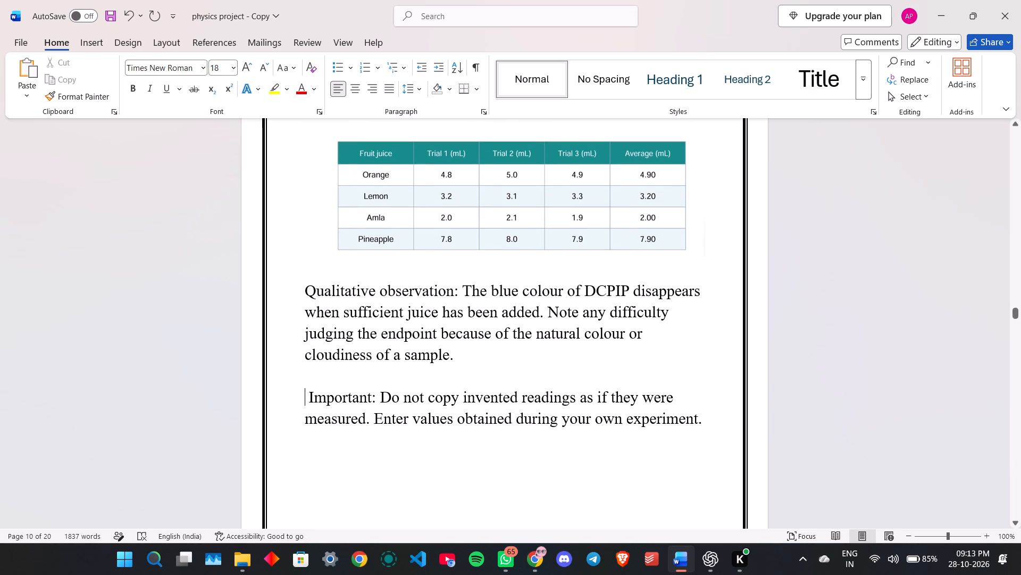
{"action": "left_click_drag", "start_coordinate": [300, 288], "coordinate": [436, 292]}
{"action": "left_click_drag", "start_coordinate": [438, 291], "coordinate": [450, 287]}
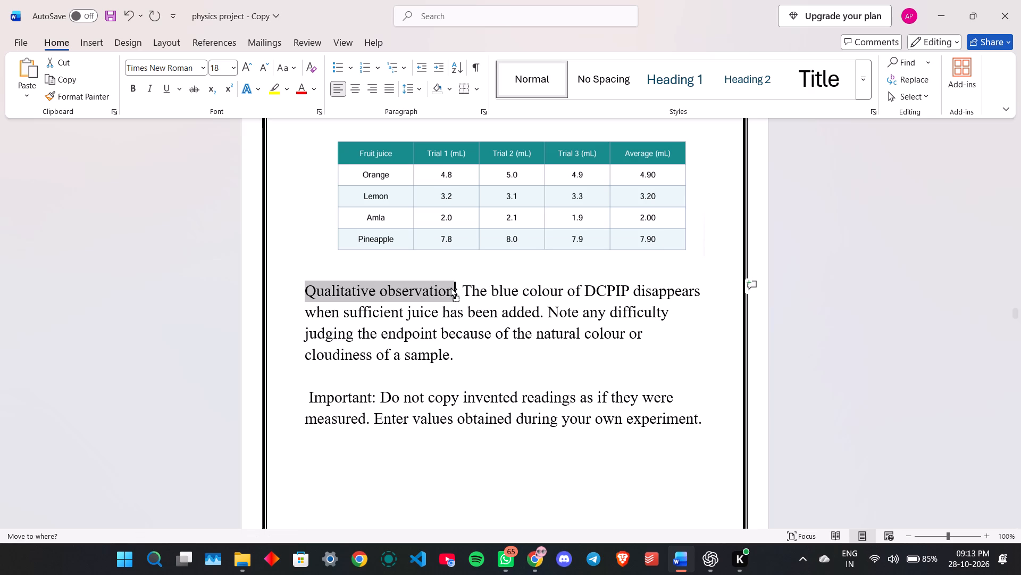
{"action": "left_click_drag", "start_coordinate": [450, 287], "coordinate": [459, 291]}
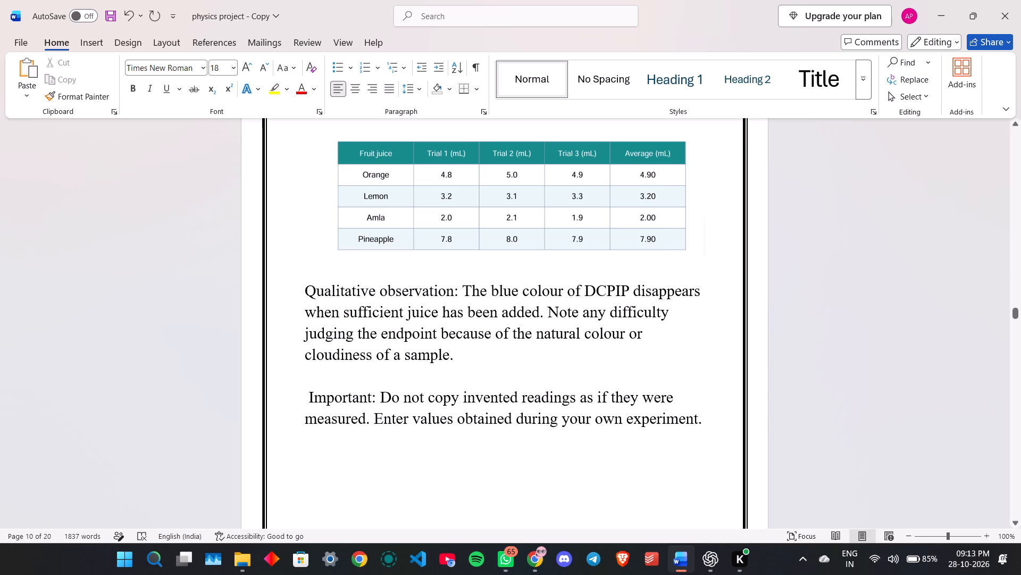
{"action": "left_click_drag", "start_coordinate": [303, 292], "coordinate": [467, 291]}
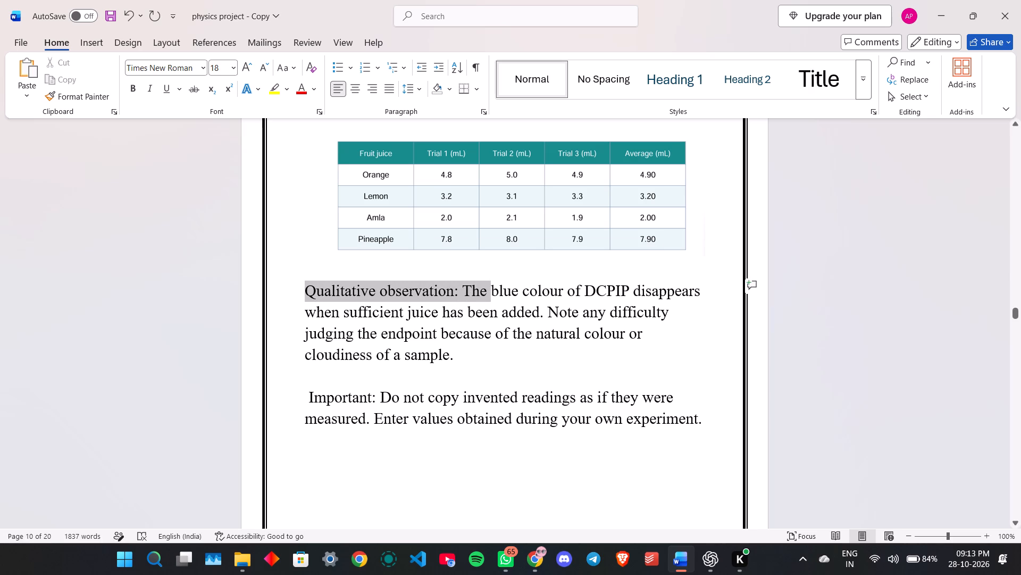
{"action": "left_click_drag", "start_coordinate": [467, 291], "coordinate": [456, 291]}
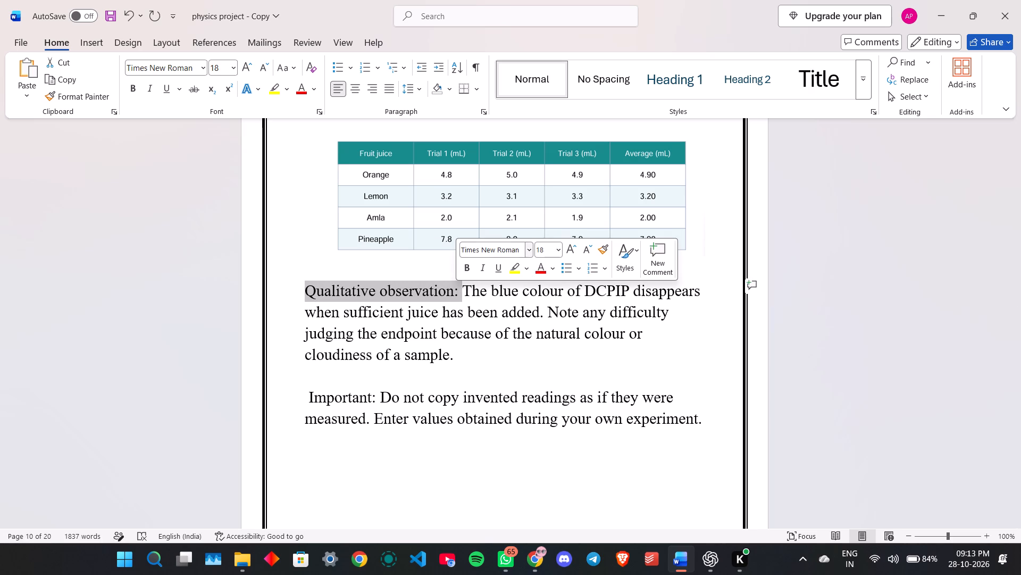
{"action": "left_click", "coordinate": [528, 251]}
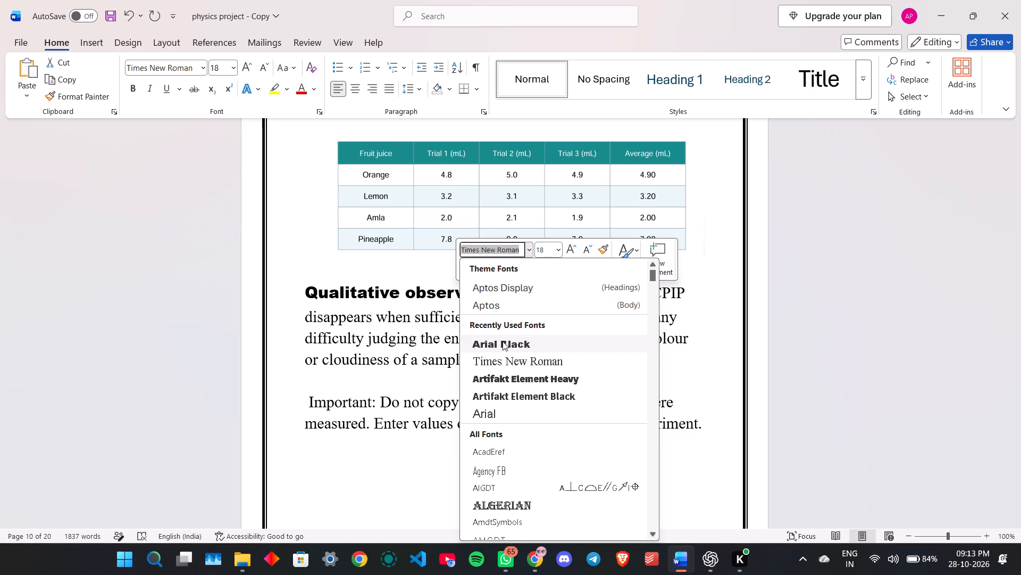
{"action": "left_click", "coordinate": [498, 400]}
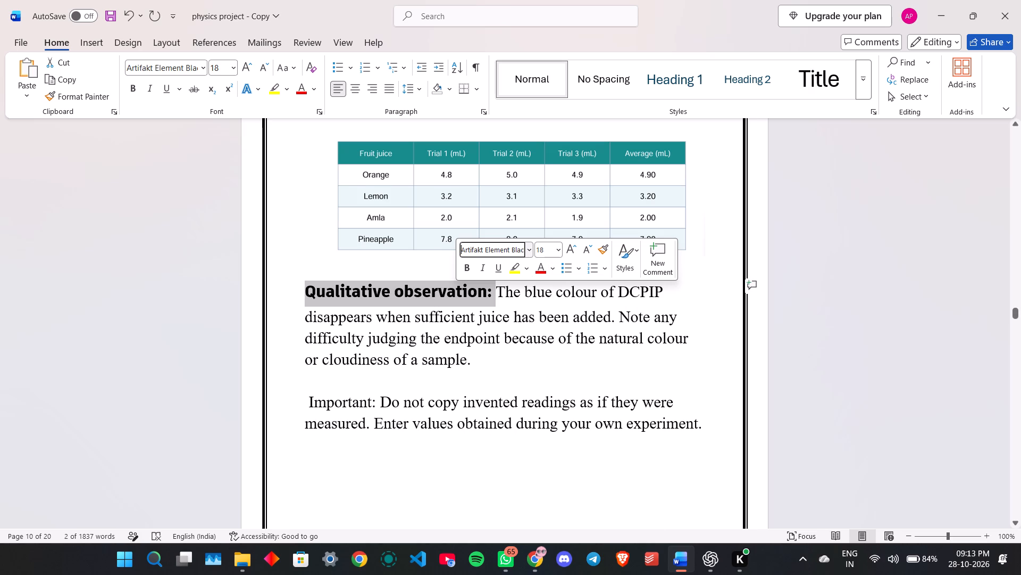
{"action": "left_click", "coordinate": [354, 376]}
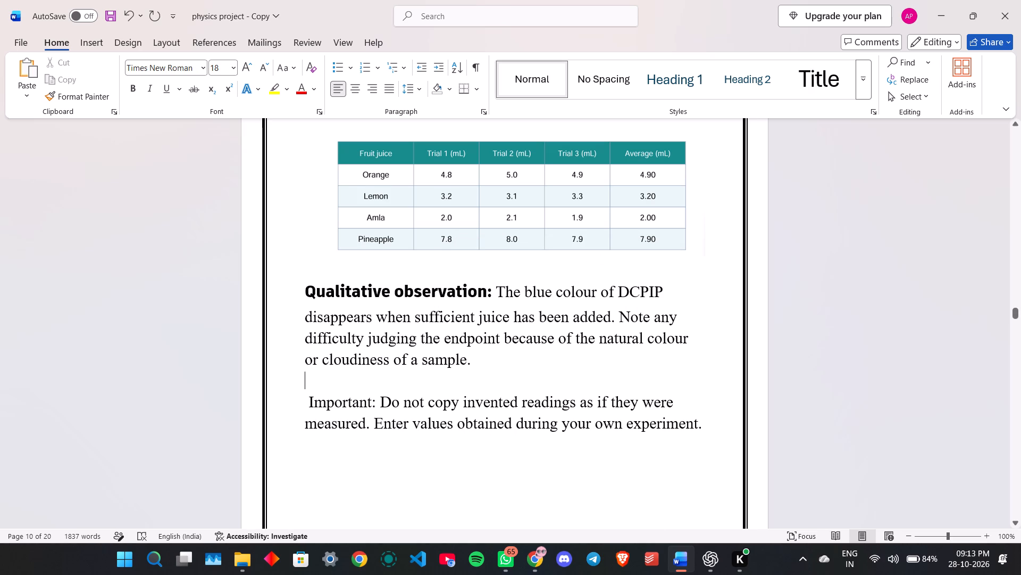
Set the lead-in "Important:" in the Artifakt Element Heavy font.
{"action": "left_click_drag", "start_coordinate": [307, 399], "coordinate": [378, 400]}
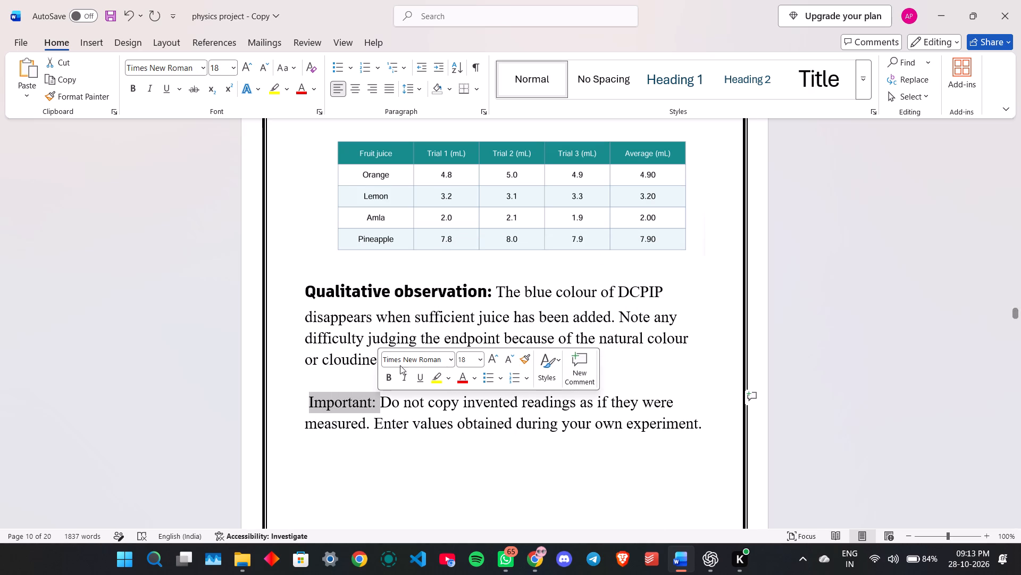
{"action": "left_click", "coordinate": [449, 364]}
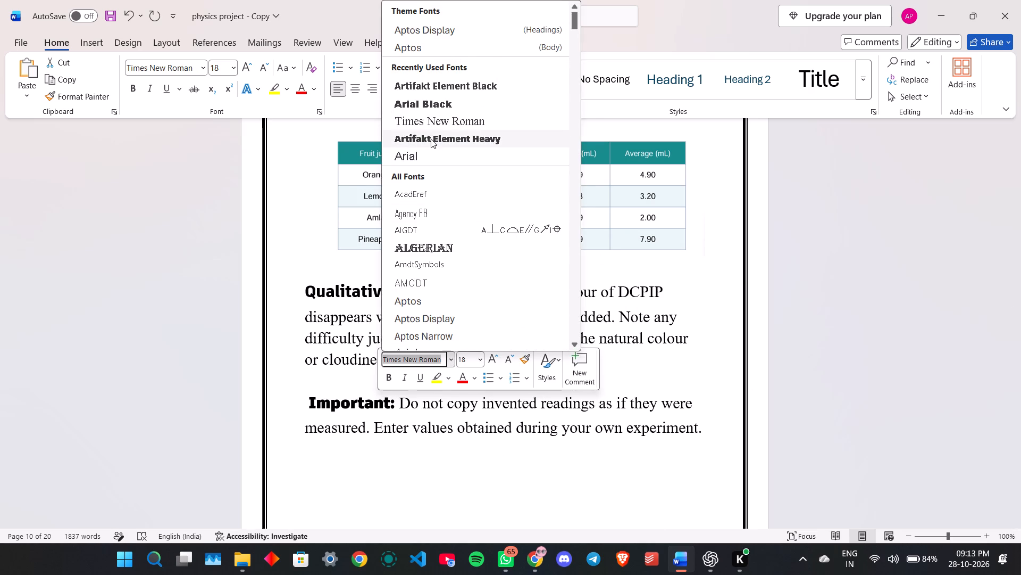
{"action": "left_click", "coordinate": [431, 139]}
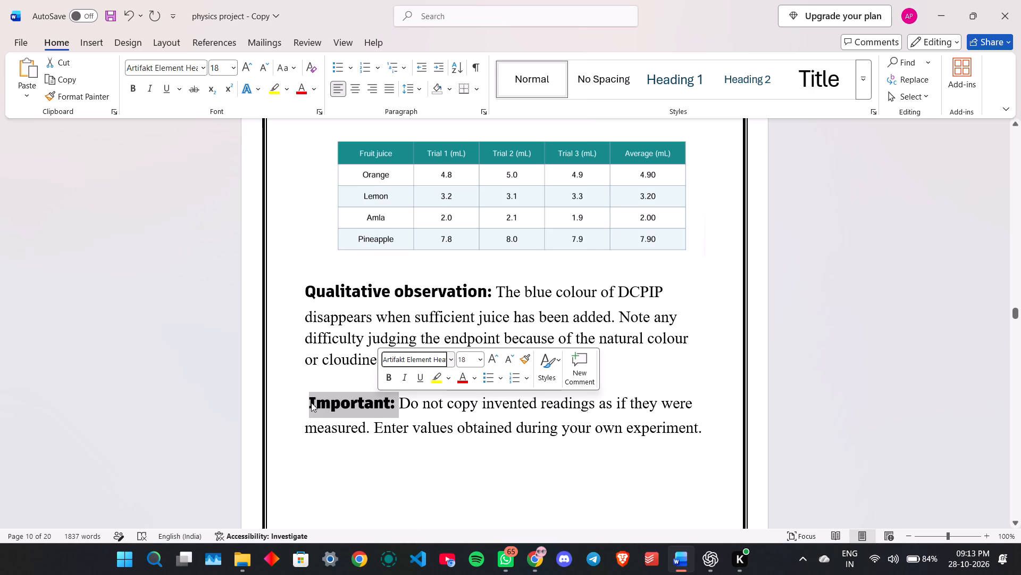
{"action": "left_click", "coordinate": [311, 402]}
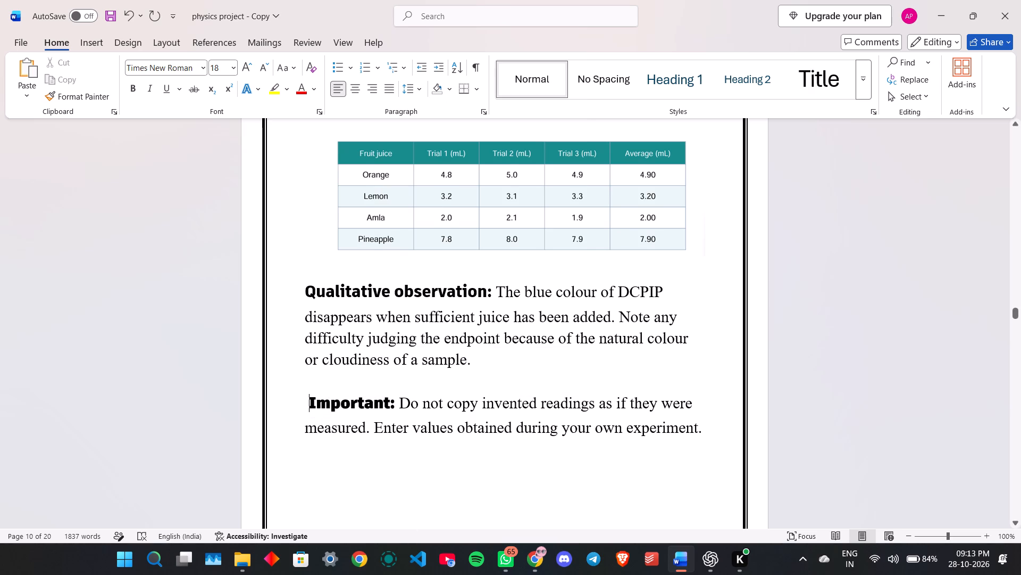
Place the text cursor at the top of page 11, above the old focal length figure caption.
{"action": "scroll", "coordinate": [563, 450], "scroll_direction": "down", "scroll_amount": 1}
{"action": "scroll", "coordinate": [561, 448], "scroll_direction": "up", "scroll_amount": 6}
{"action": "scroll", "coordinate": [567, 446], "scroll_direction": "down", "scroll_amount": 16}
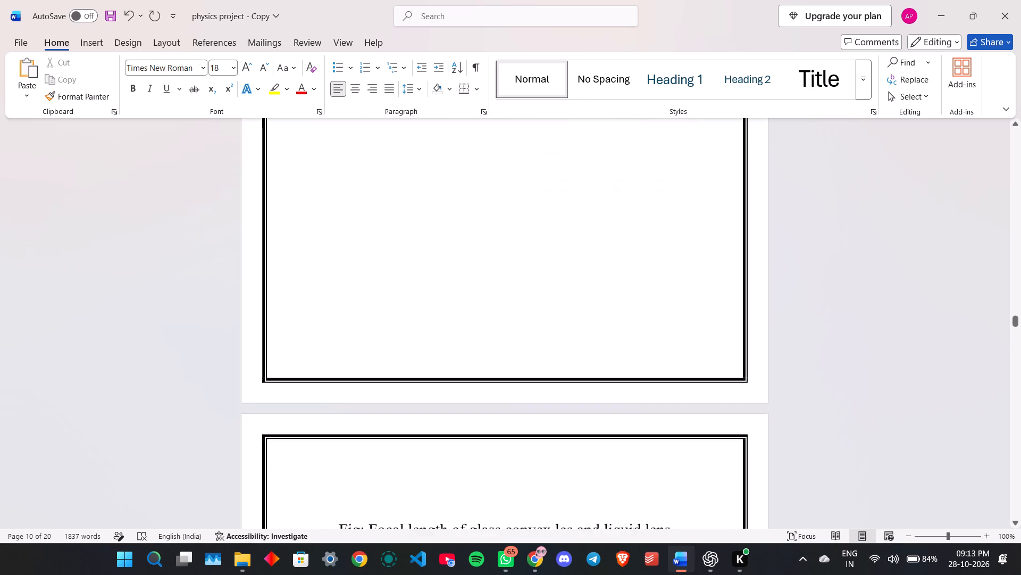
{"action": "scroll", "coordinate": [565, 422], "scroll_direction": "down", "scroll_amount": 5}
{"action": "left_click", "coordinate": [303, 294]}
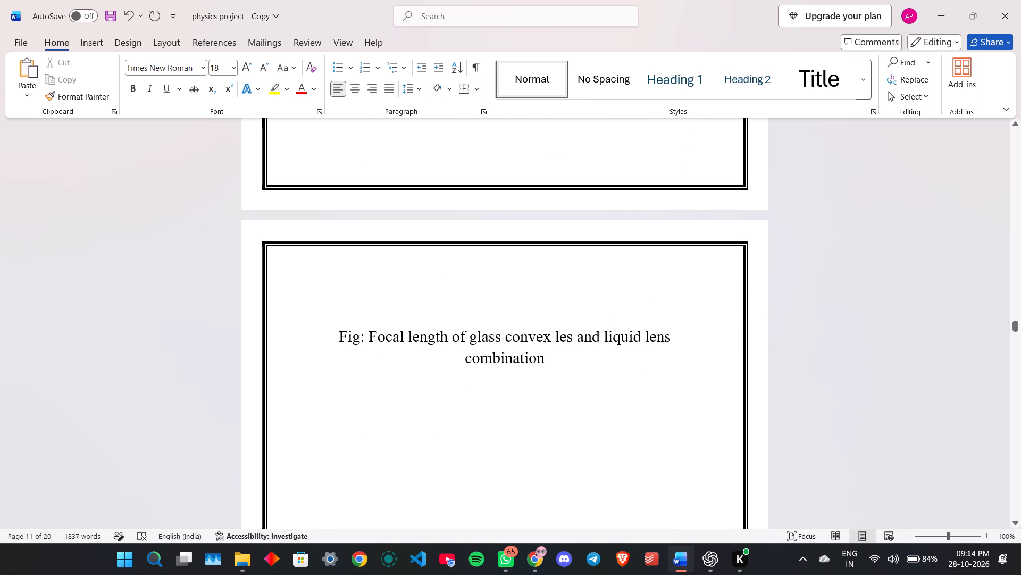
{"action": "left_click_drag", "start_coordinate": [287, 268], "coordinate": [296, 289]}
{"action": "left_click", "coordinate": [300, 294]}
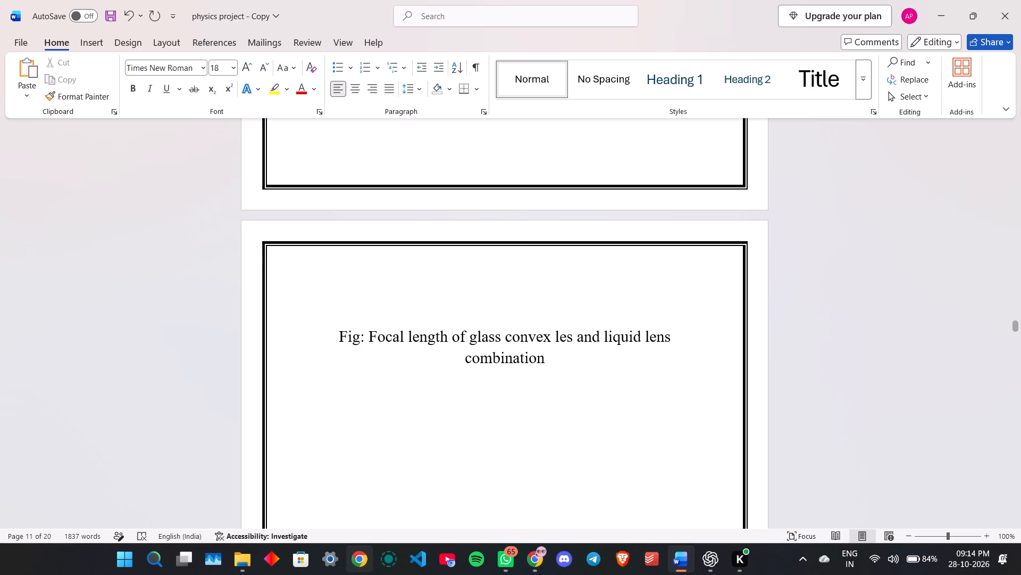
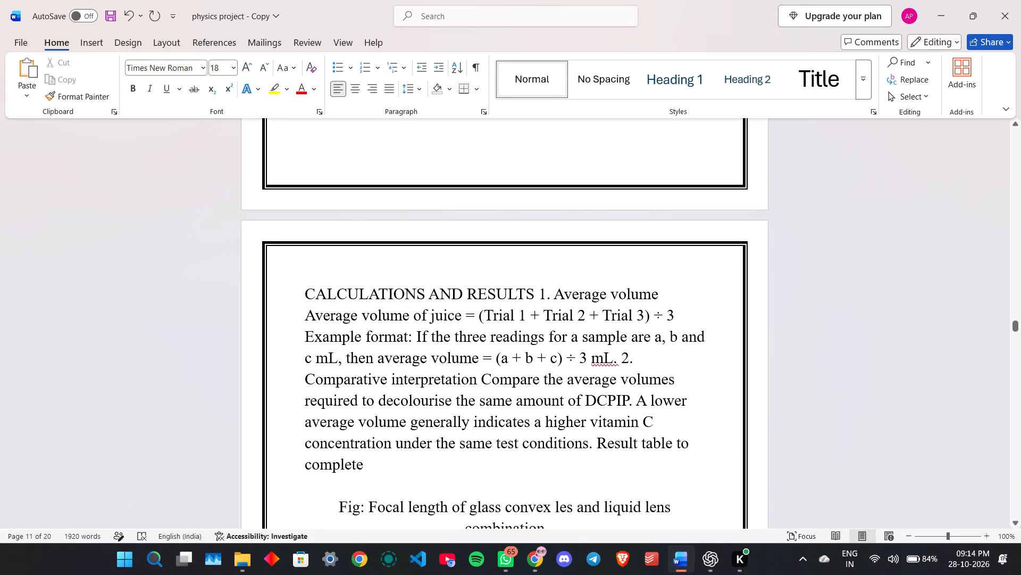
Put "CALCULATIONS AND RESULTS" on its own line and format it in Arial Black at size 22.
{"action": "left_click", "coordinate": [540, 297]}
{"action": "key", "text": "Return"}
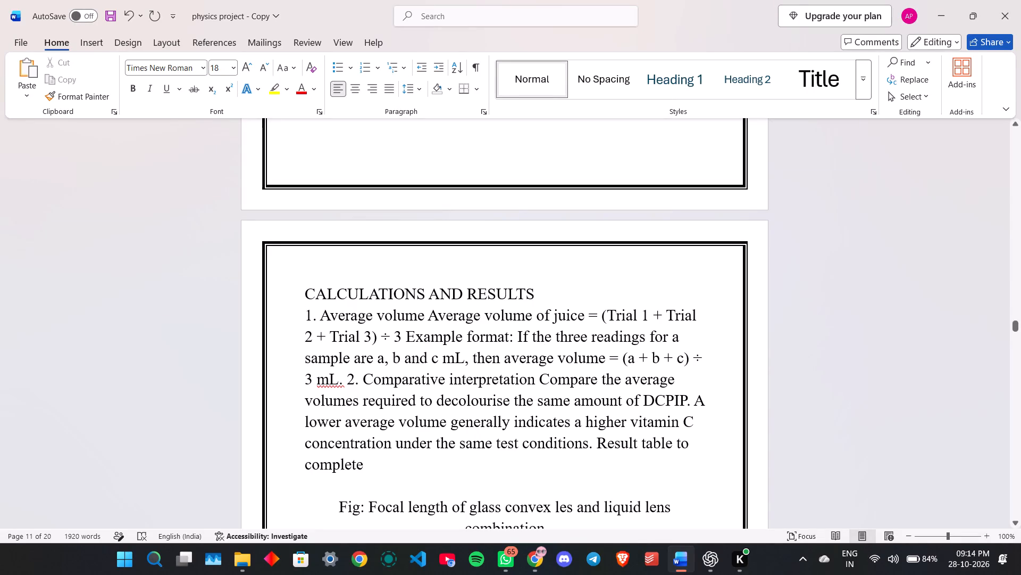
{"action": "left_click_drag", "start_coordinate": [303, 293], "coordinate": [512, 279]}
{"action": "left_click", "coordinate": [611, 237]}
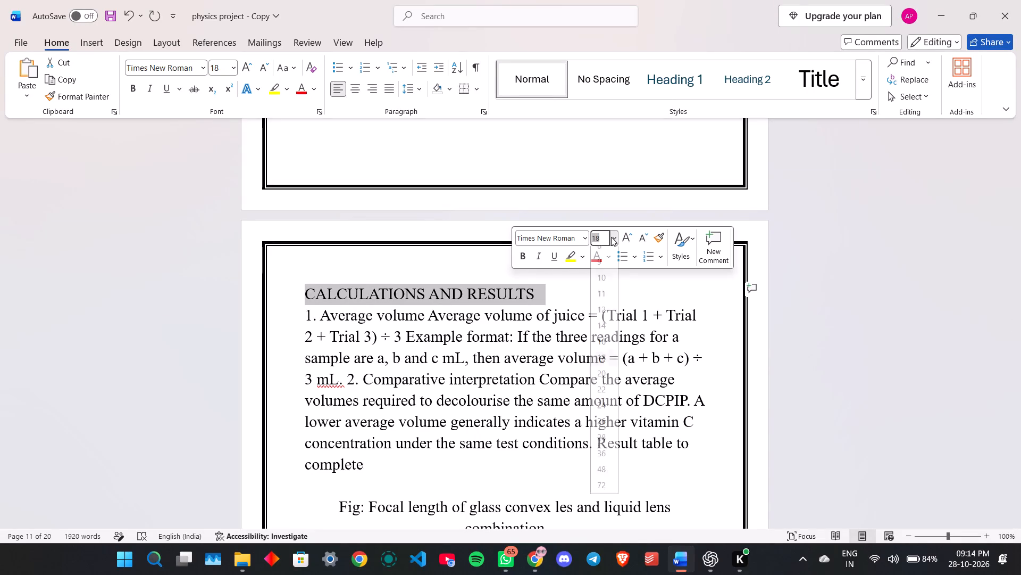
{"action": "left_click", "coordinate": [607, 395]}
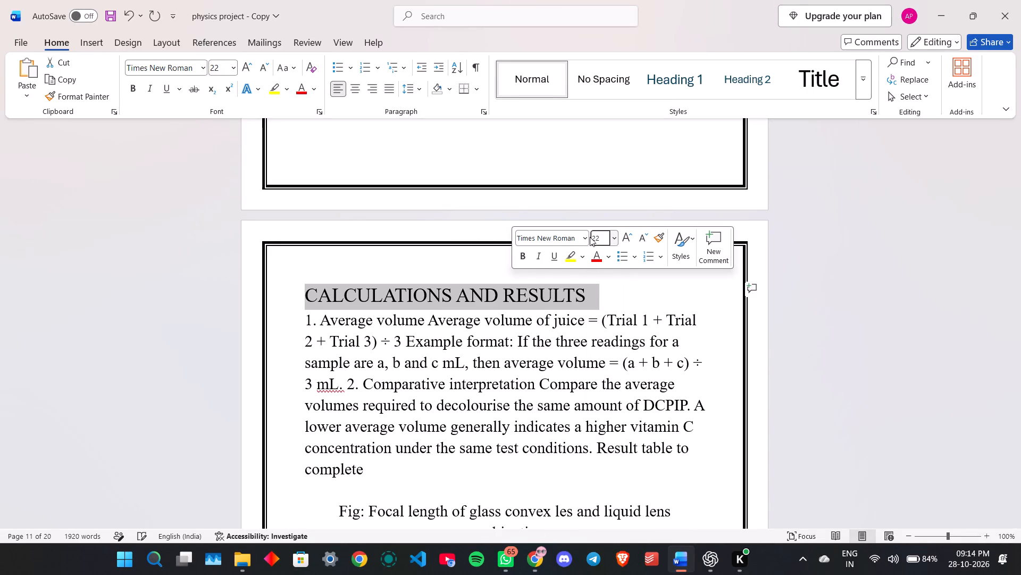
{"action": "left_click", "coordinate": [581, 235]}
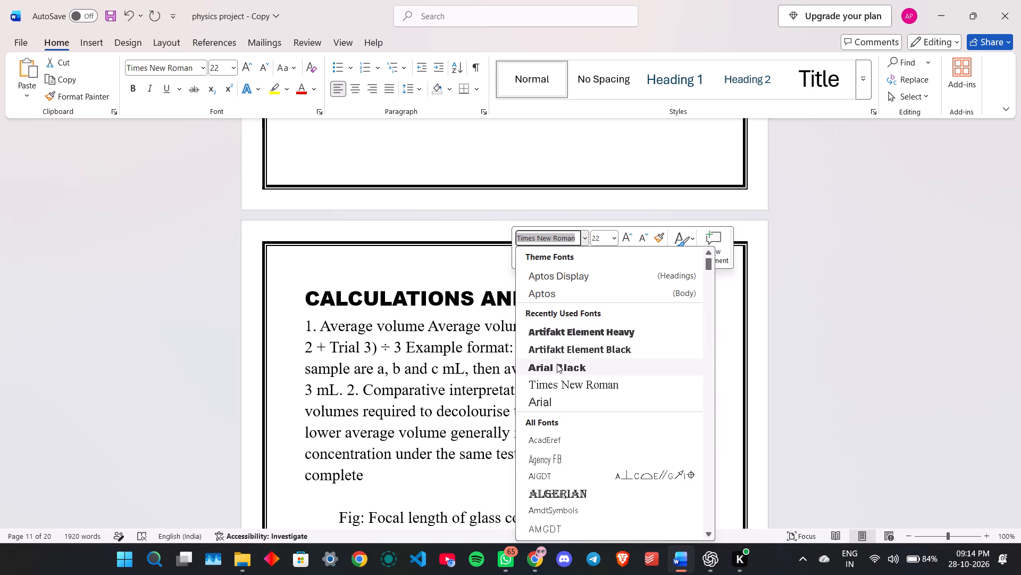
{"action": "left_click", "coordinate": [557, 364]}
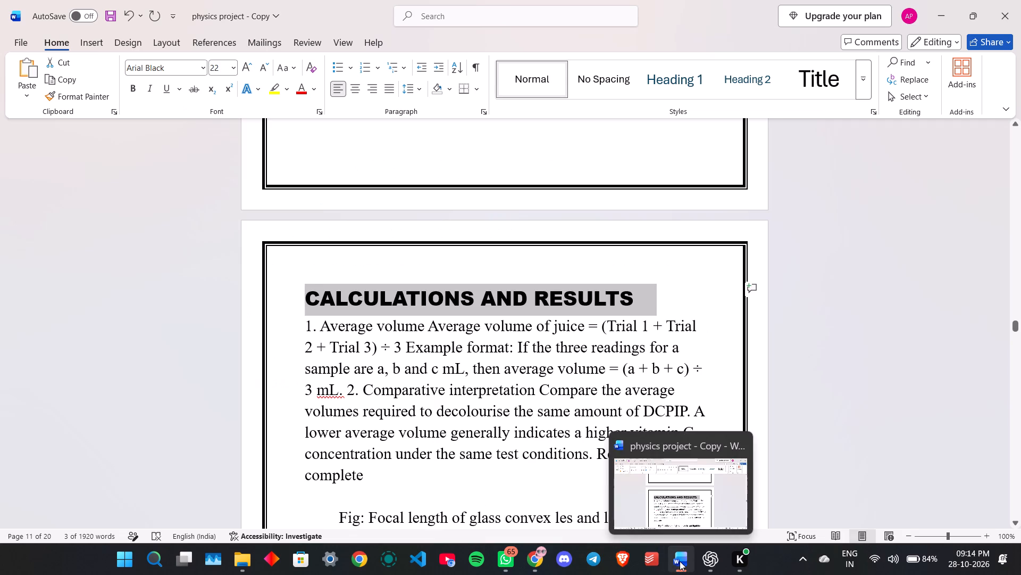
Make "1. Average volume" a numbered heading line, with the text starting "Average volume of juice" unnumbered below it.
{"action": "left_click", "coordinate": [427, 328]}
{"action": "key", "text": "Return"}
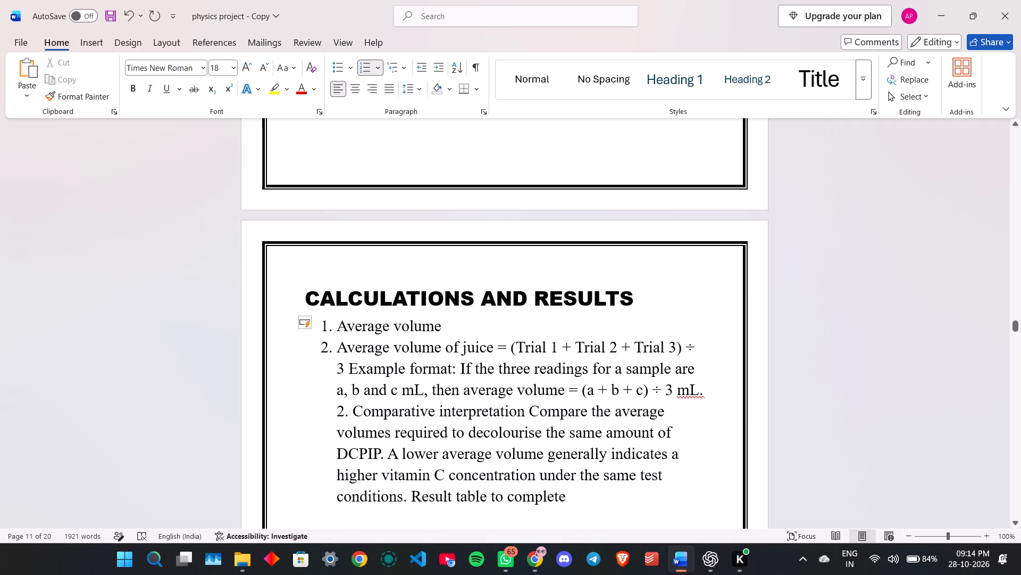
{"action": "key", "text": "BackSpace"}
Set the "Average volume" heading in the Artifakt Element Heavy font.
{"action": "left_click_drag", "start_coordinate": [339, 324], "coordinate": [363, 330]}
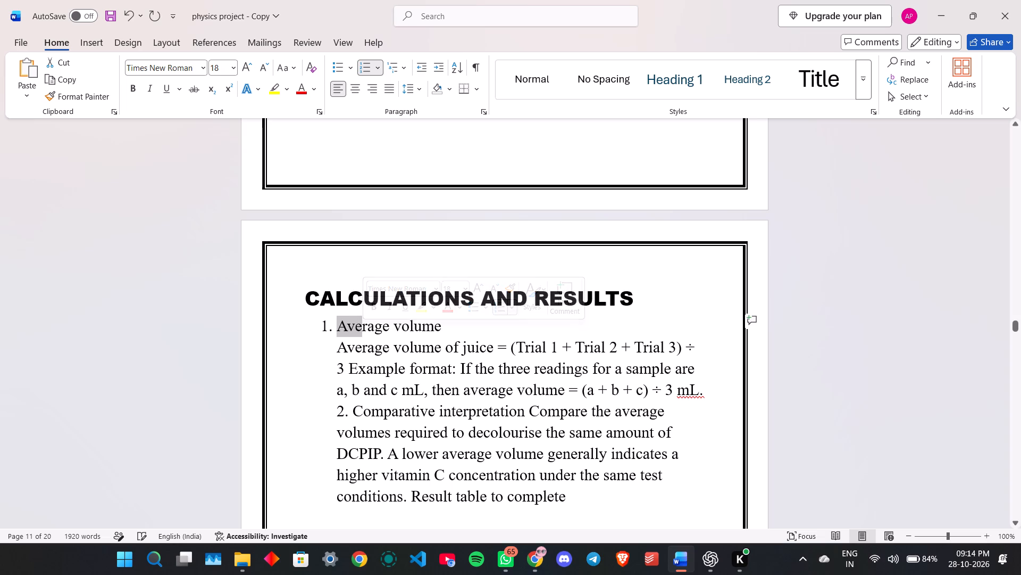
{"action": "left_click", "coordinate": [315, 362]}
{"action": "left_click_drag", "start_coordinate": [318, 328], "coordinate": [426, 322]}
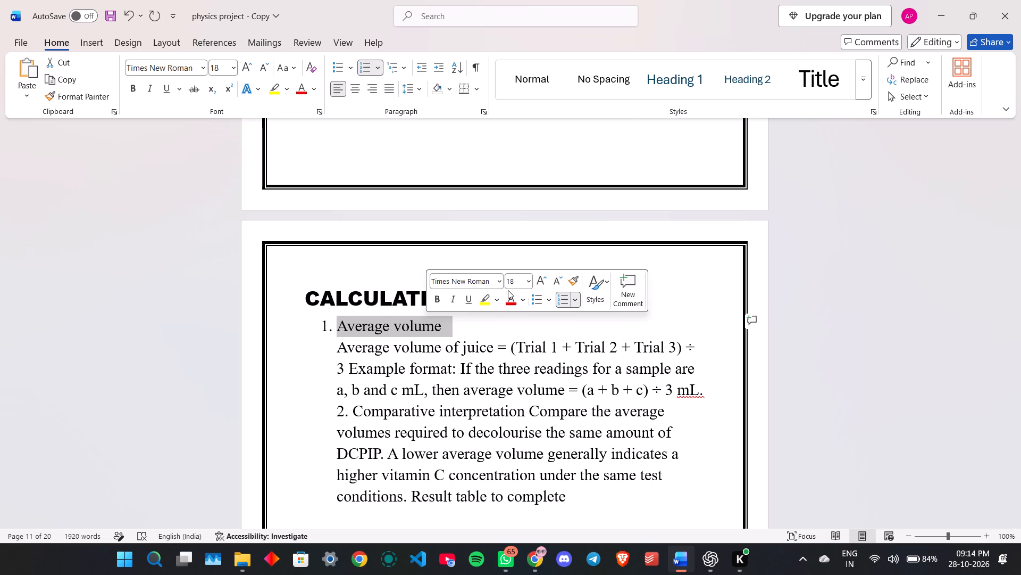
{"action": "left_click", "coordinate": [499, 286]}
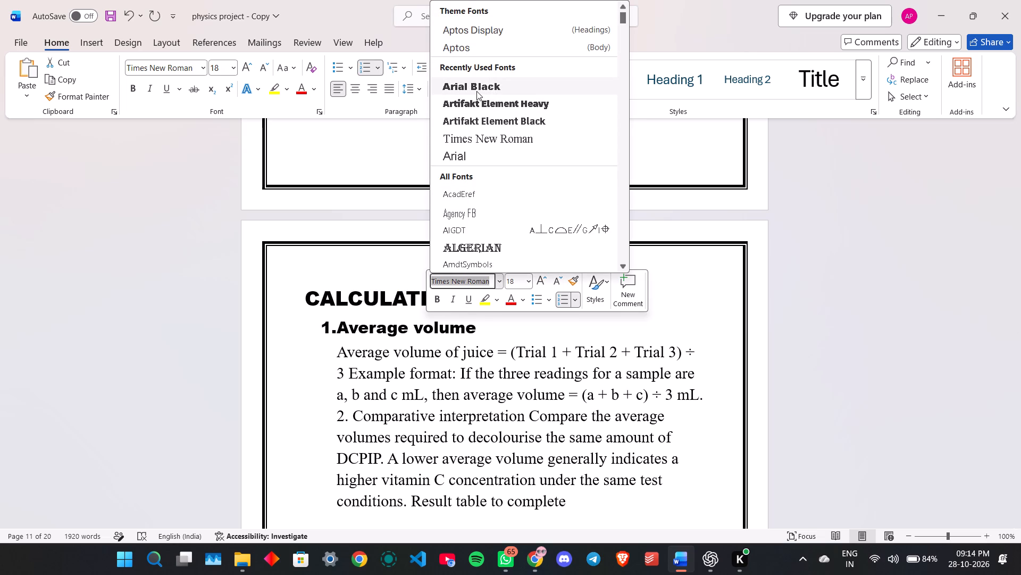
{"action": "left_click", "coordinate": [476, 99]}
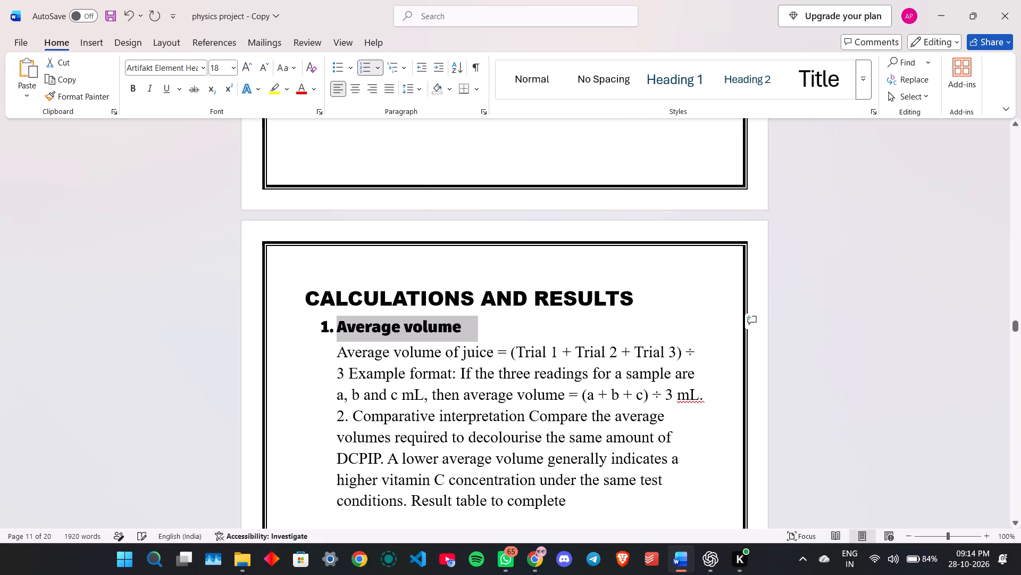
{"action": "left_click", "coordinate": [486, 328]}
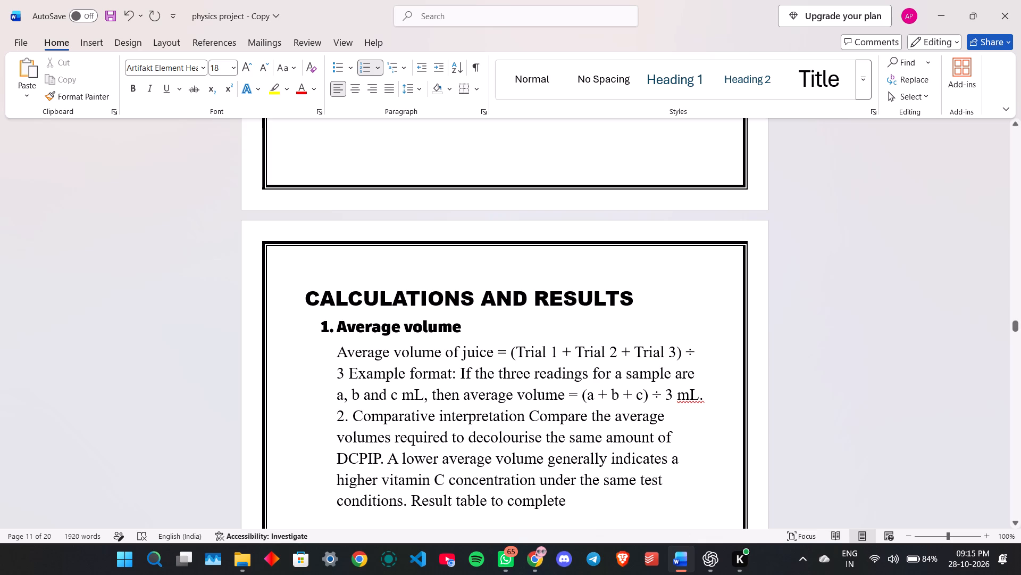
Set the formula part "(Trial 1 + Trial 2 + Trial 3) ÷ 3" to font size 16.
{"action": "left_click_drag", "start_coordinate": [510, 350], "coordinate": [432, 365]}
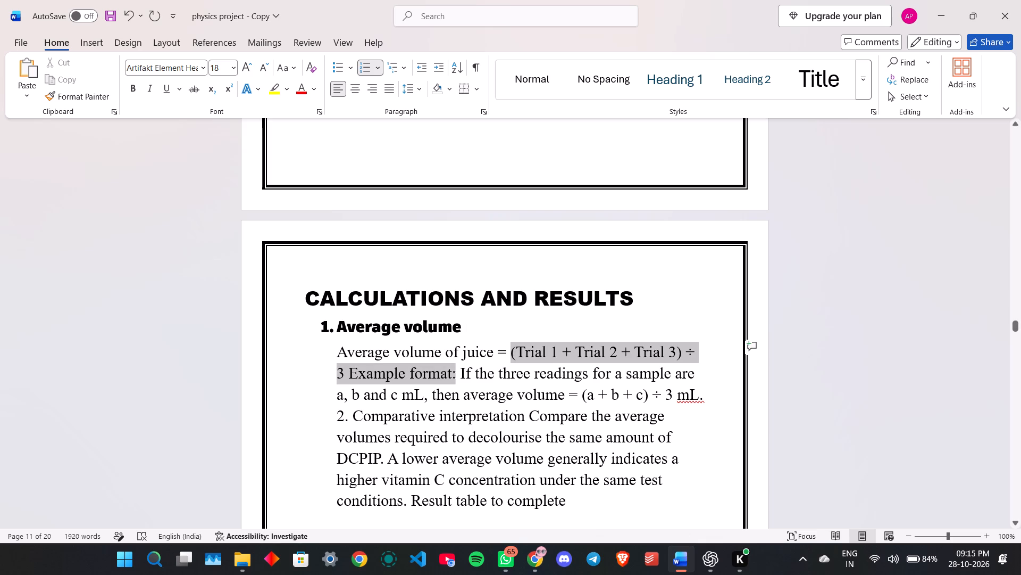
{"action": "left_click_drag", "start_coordinate": [432, 365], "coordinate": [346, 377]}
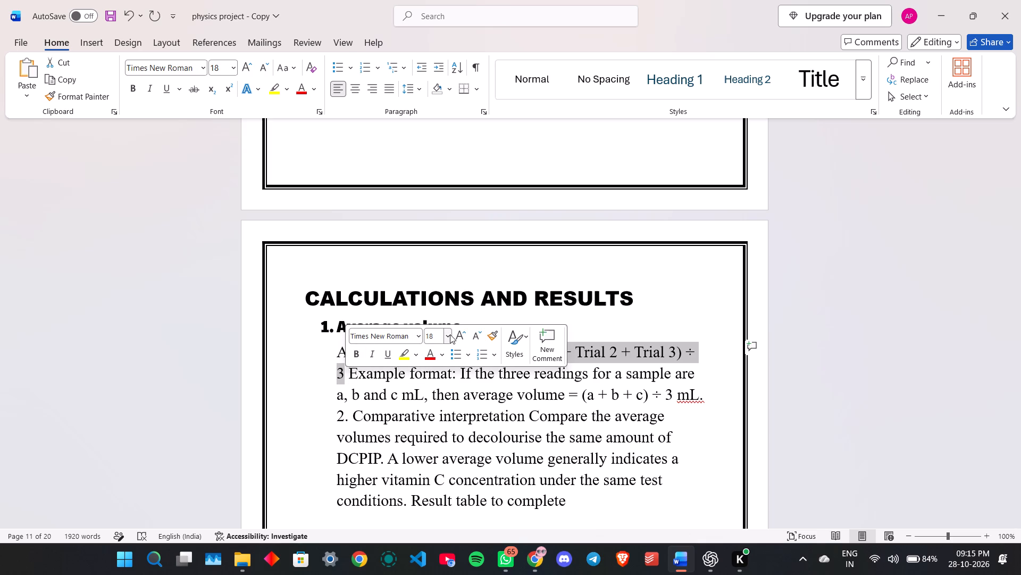
{"action": "left_click", "coordinate": [450, 334]}
{"action": "left_click", "coordinate": [440, 177]}
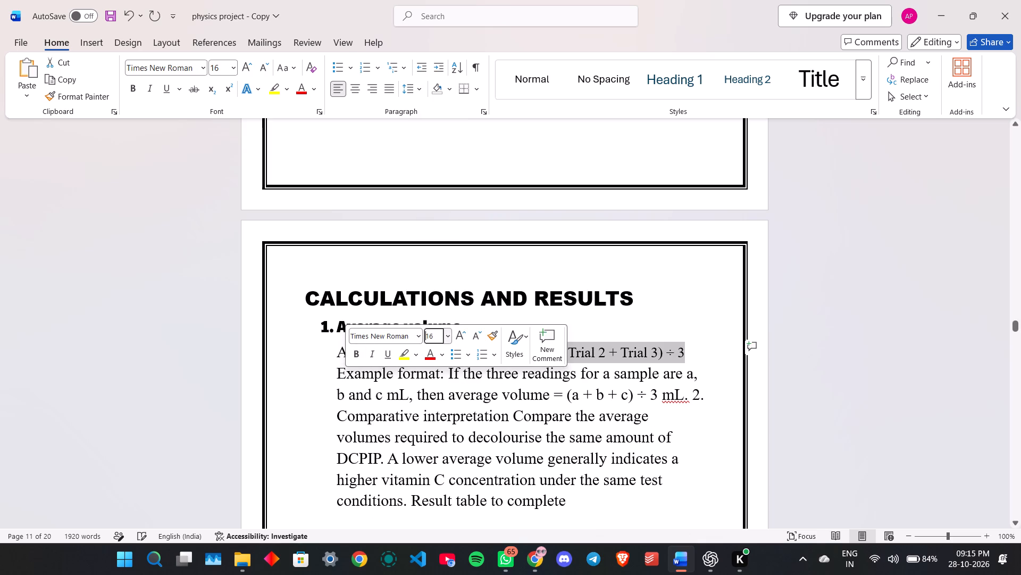
{"action": "left_click", "coordinate": [701, 448]}
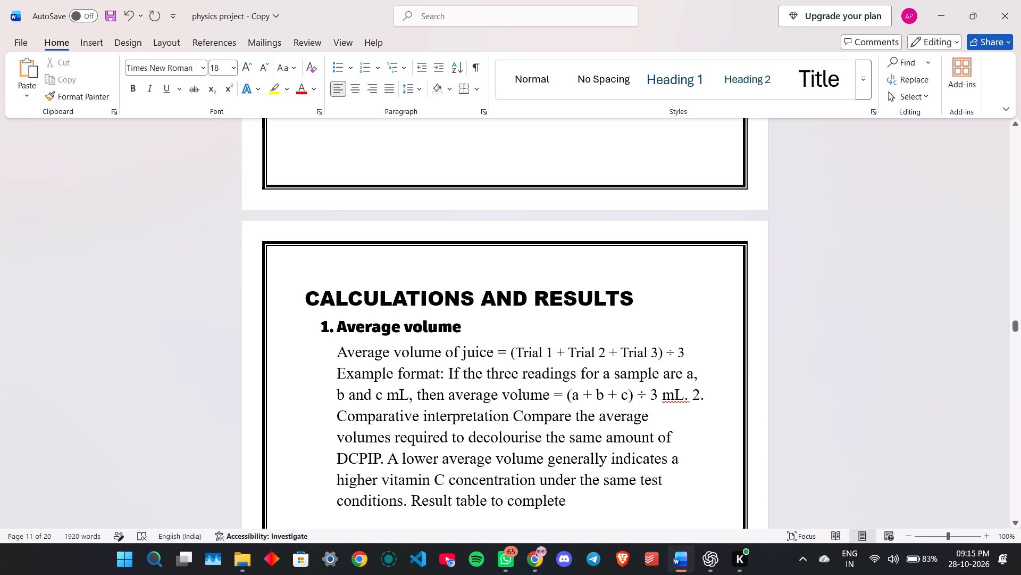
Split off the "Example format:" sentence as its own paragraph, with a blank line before and after it.
{"action": "left_click", "coordinate": [337, 376]}
{"action": "key", "text": "BackSpace"}
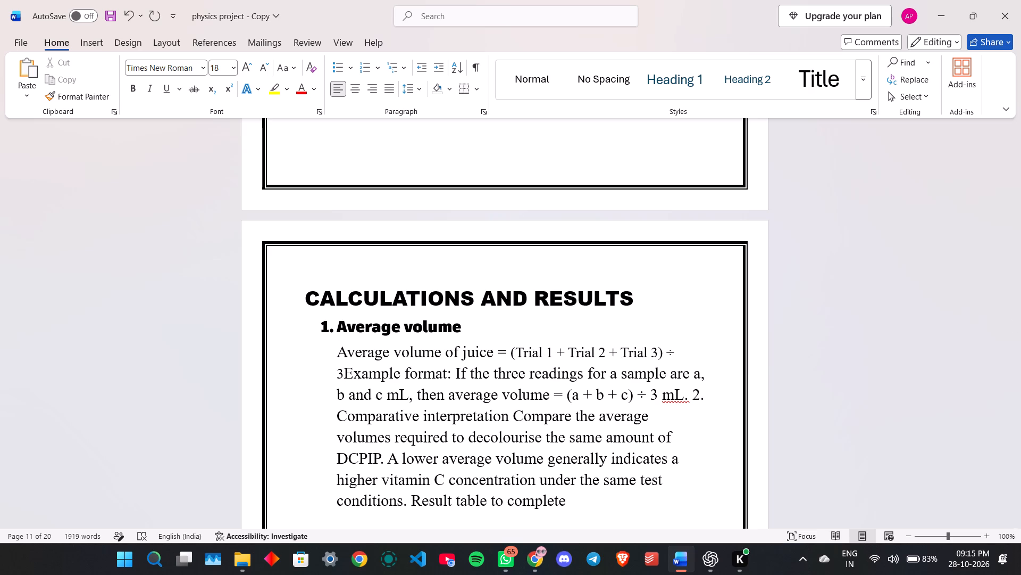
{"action": "key", "text": "space"}
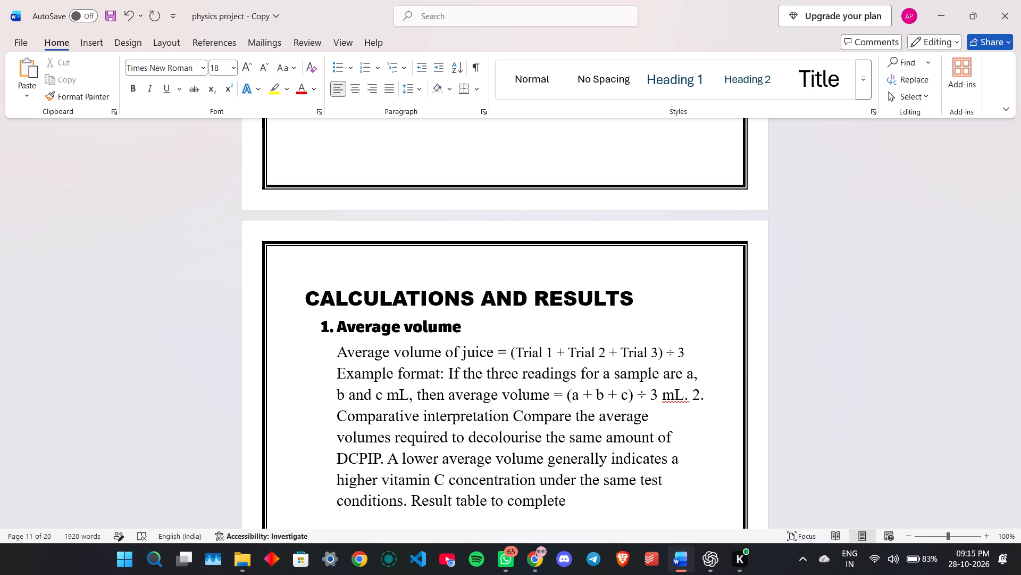
{"action": "key", "text": "Return"}
{"action": "key", "text": "Return"}
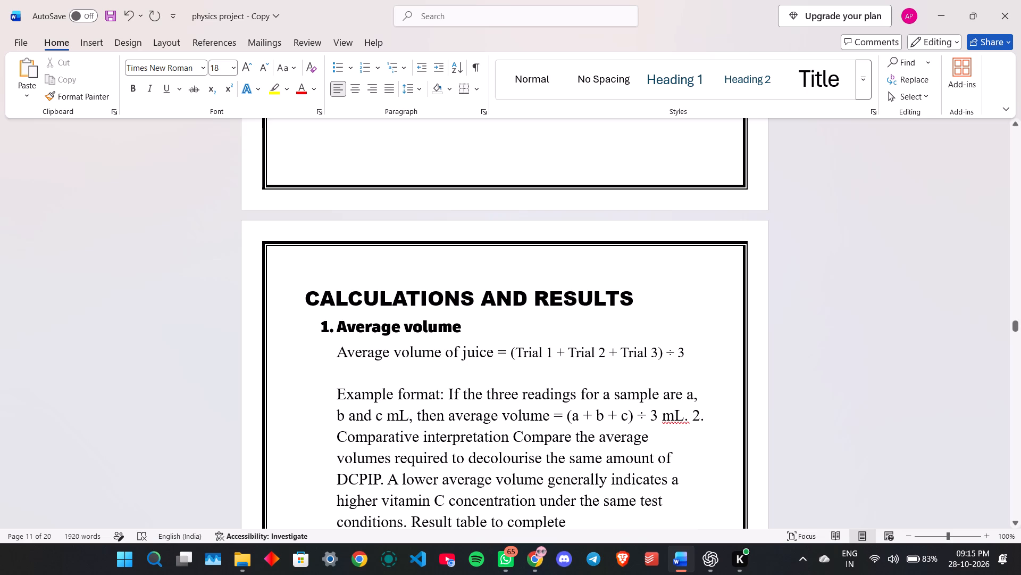
{"action": "left_click", "coordinate": [691, 415]}
{"action": "key", "text": "Return"}
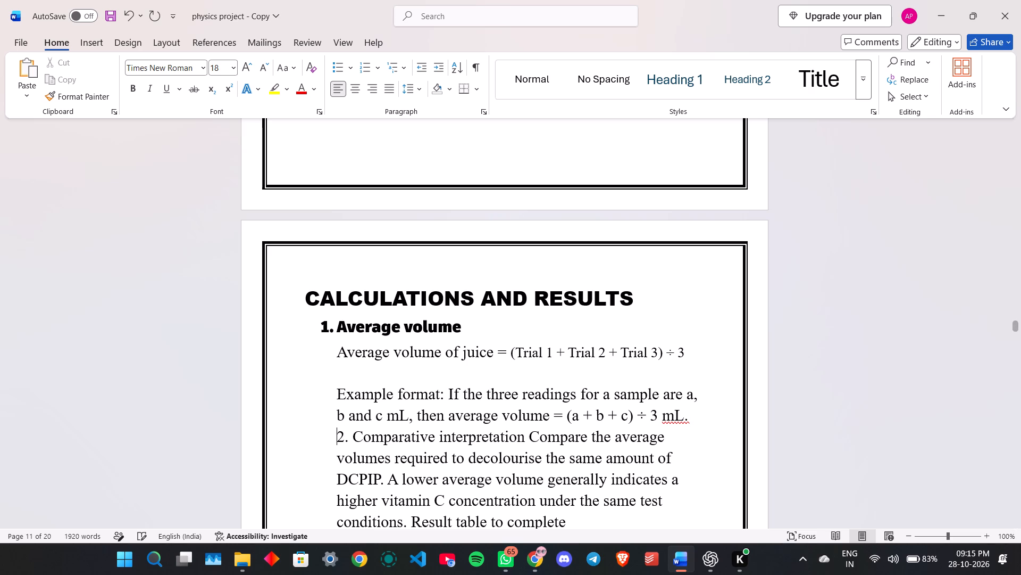
{"action": "key", "text": "Return"}
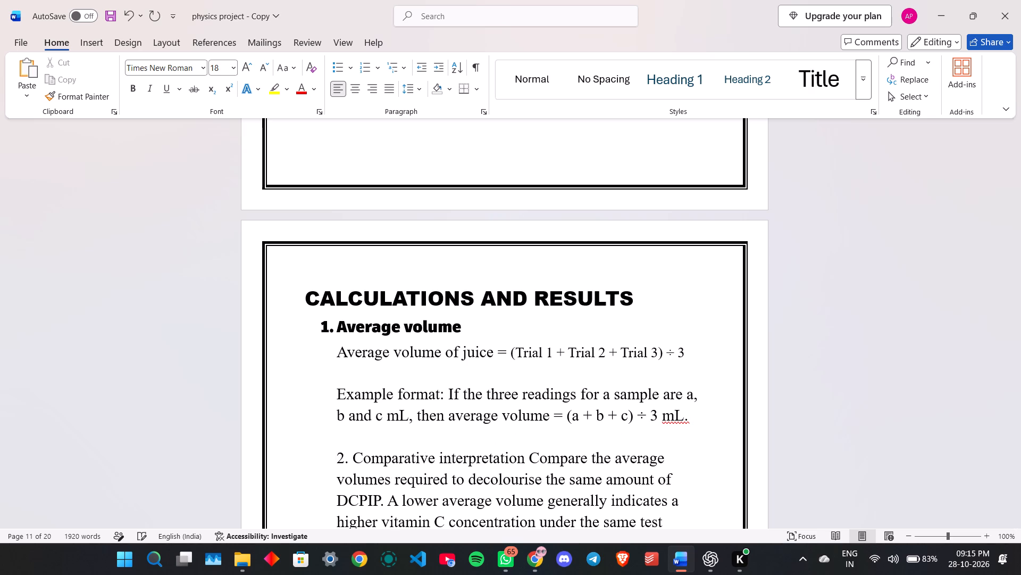
Make "2. Comparative interpretation" a numbered heading line, with the text starting "Compare the average volumes" unnumbered below it.
{"action": "scroll", "coordinate": [707, 401], "scroll_direction": "down", "scroll_amount": 4}
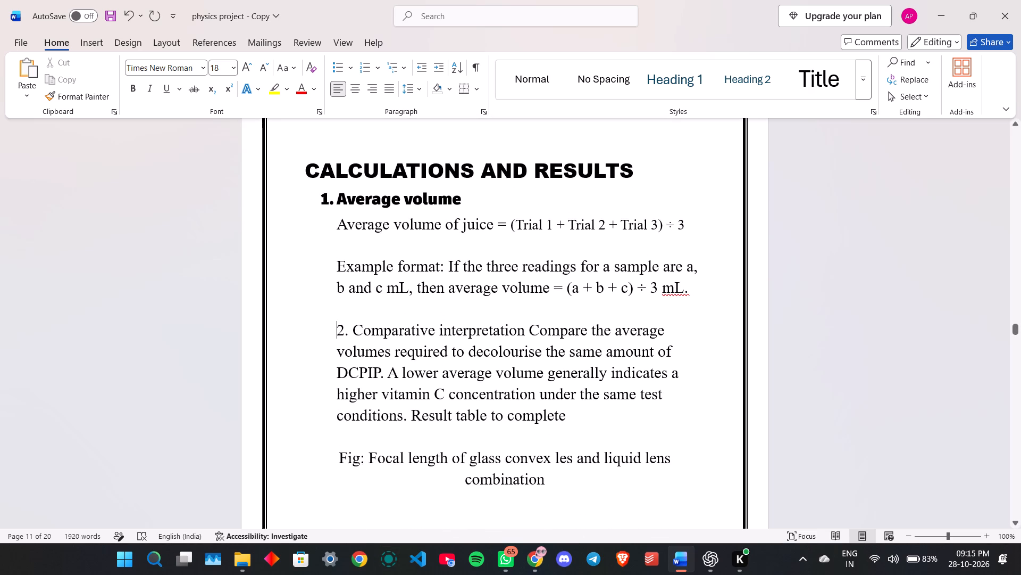
{"action": "left_click", "coordinate": [529, 326]}
{"action": "key", "text": "Return"}
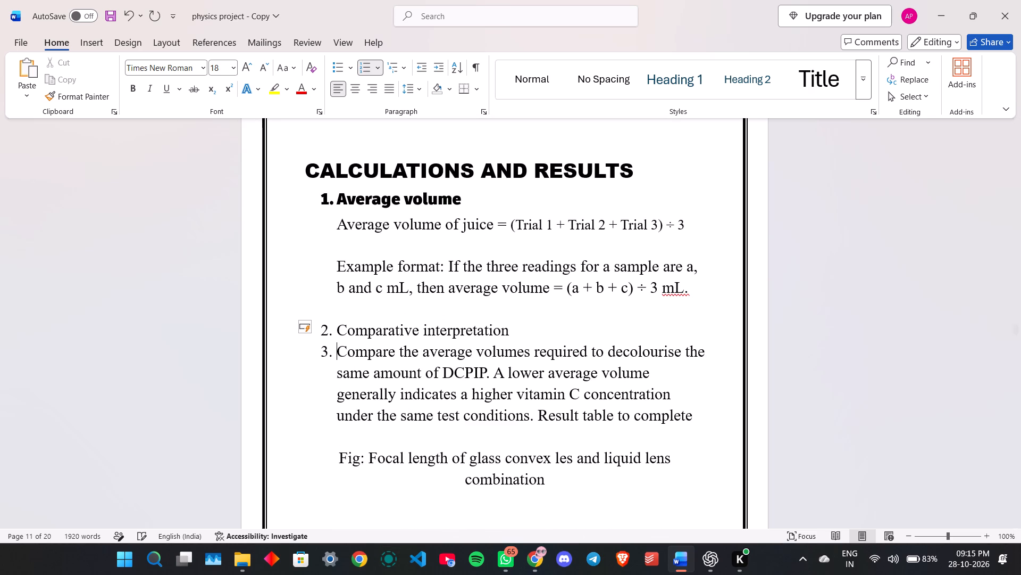
{"action": "key", "text": "BackSpace"}
Set the "Comparative interpretation" heading in the Artifakt Element Black font.
{"action": "left_click_drag", "start_coordinate": [317, 330], "coordinate": [466, 317]}
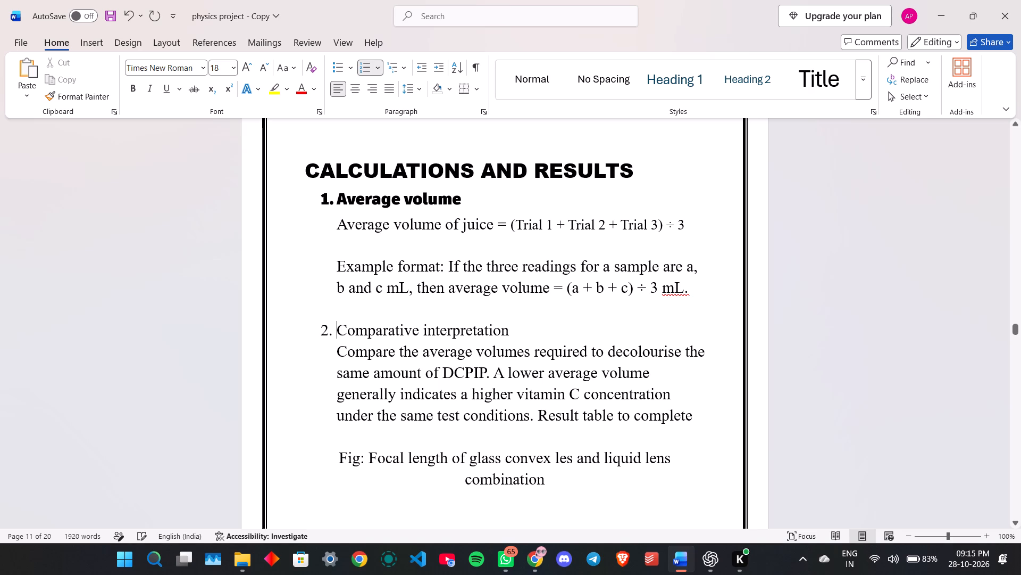
{"action": "left_click_drag", "start_coordinate": [339, 329], "coordinate": [524, 330]}
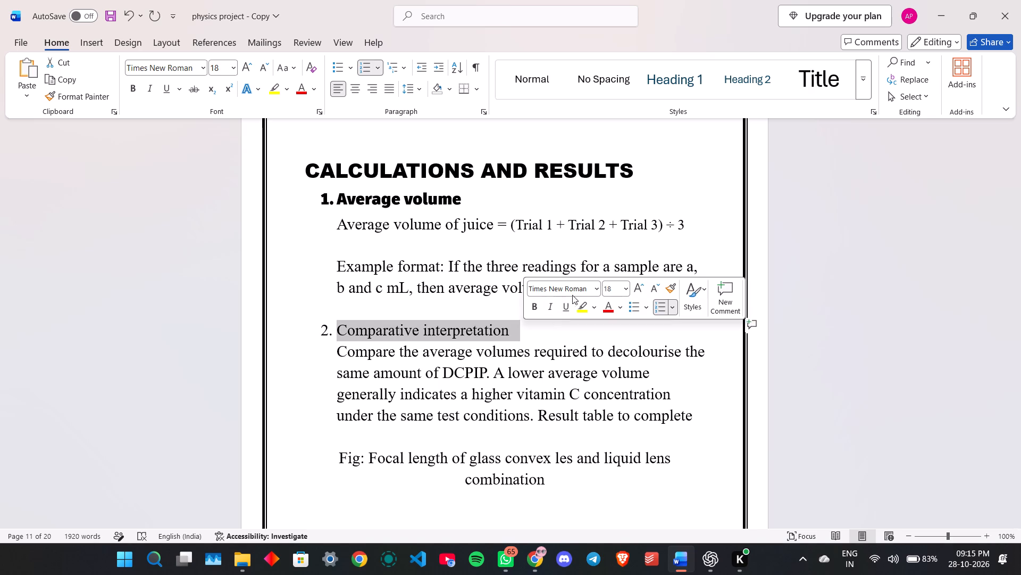
{"action": "left_click", "coordinate": [594, 290]}
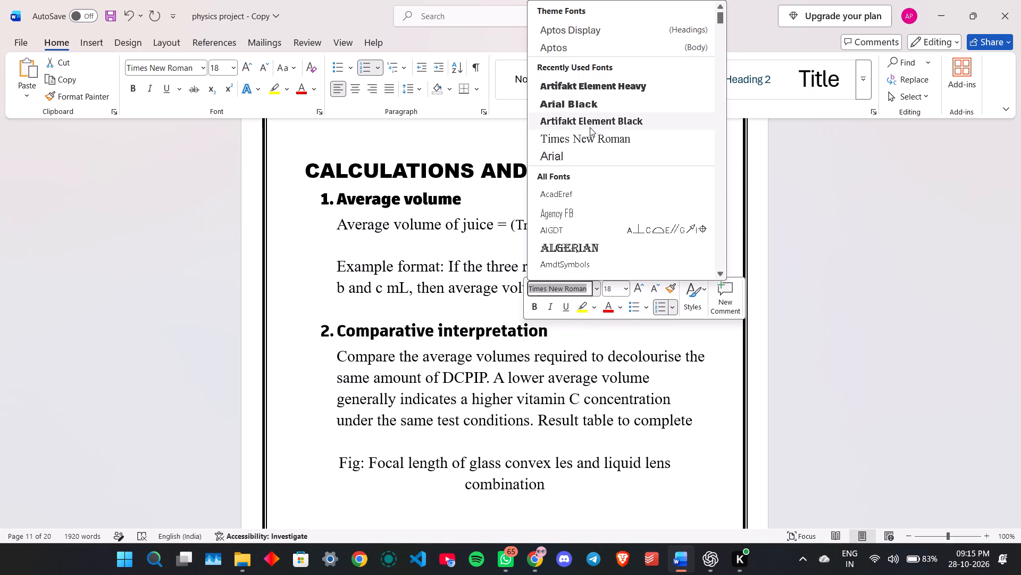
{"action": "left_click", "coordinate": [590, 127]}
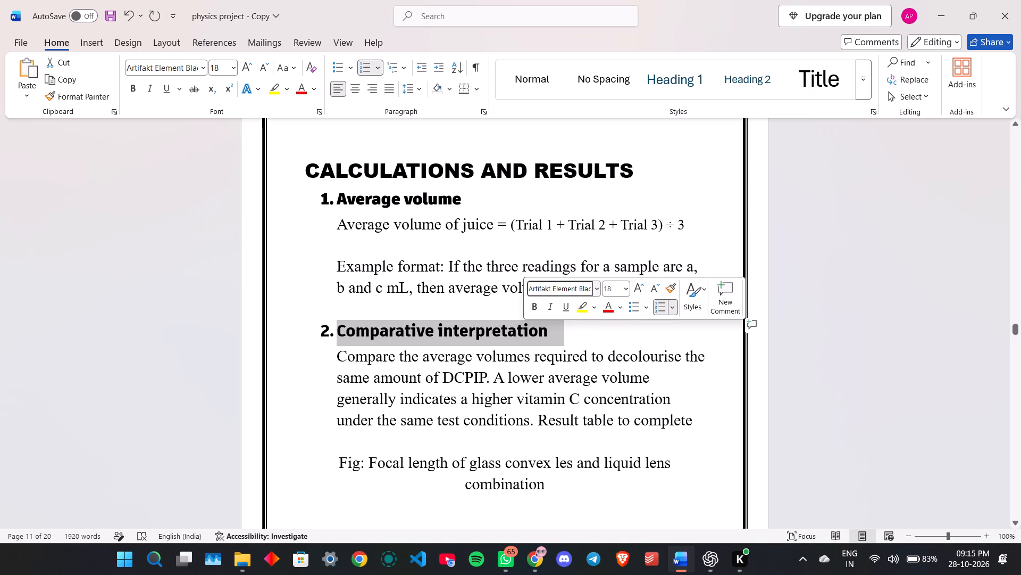
Set the "Average volume" heading in the Artifakt Element Black font.
{"action": "left_click_drag", "start_coordinate": [316, 198], "coordinate": [450, 192]}
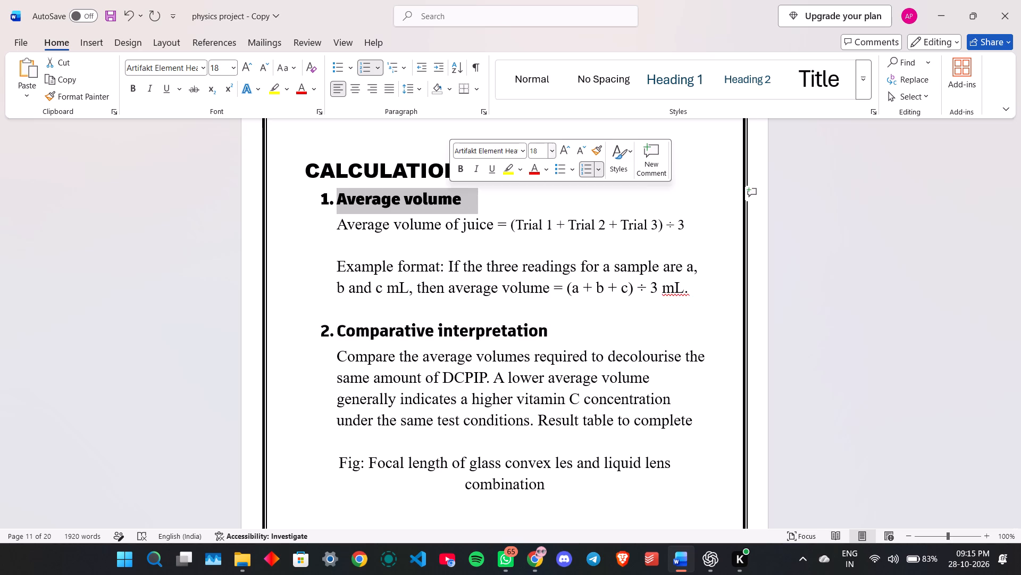
{"action": "left_click", "coordinate": [521, 153]}
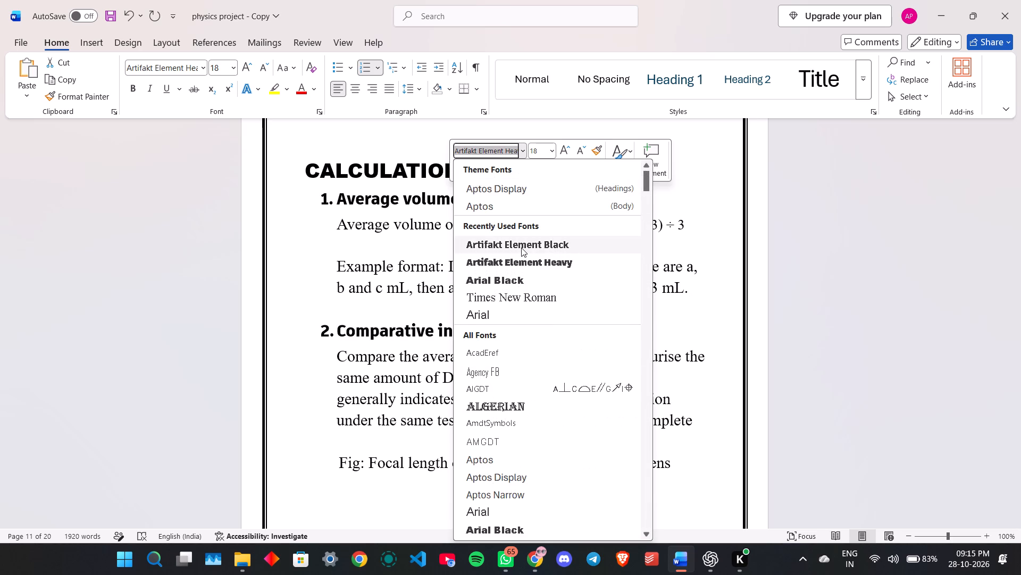
{"action": "left_click", "coordinate": [521, 248]}
{"action": "left_click", "coordinate": [550, 332]}
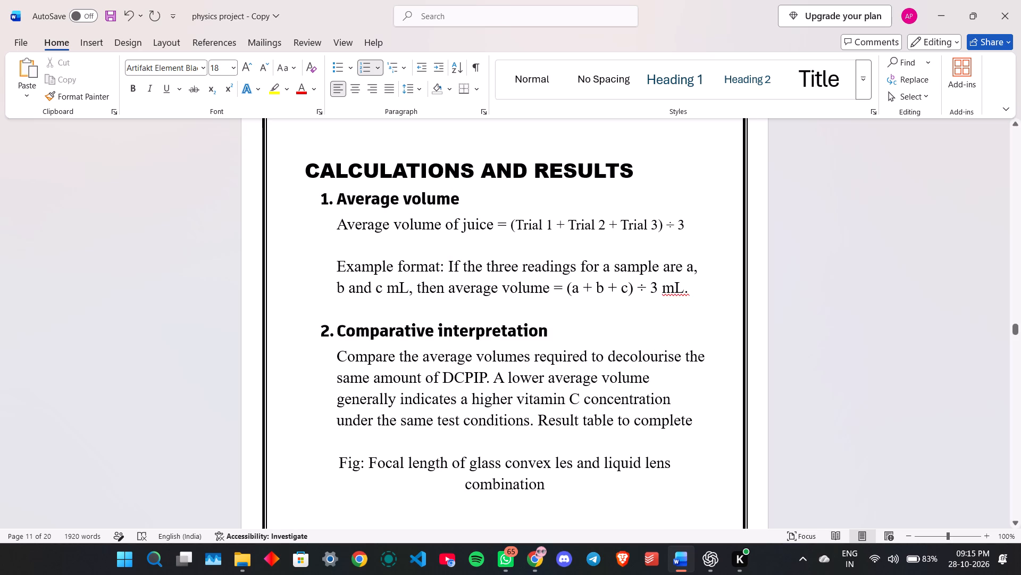
Split "Result table to complete" into its own paragraph, separated from the comparative interpretation text by a blank line.
{"action": "left_click", "coordinate": [537, 421]}
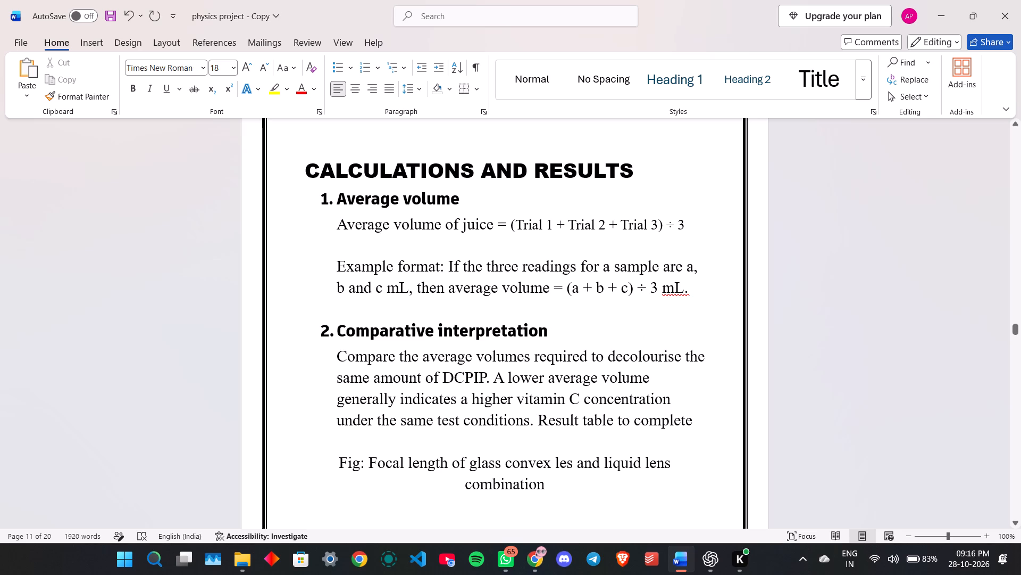
{"action": "key", "text": "Return"}
{"action": "key", "text": "Return"}
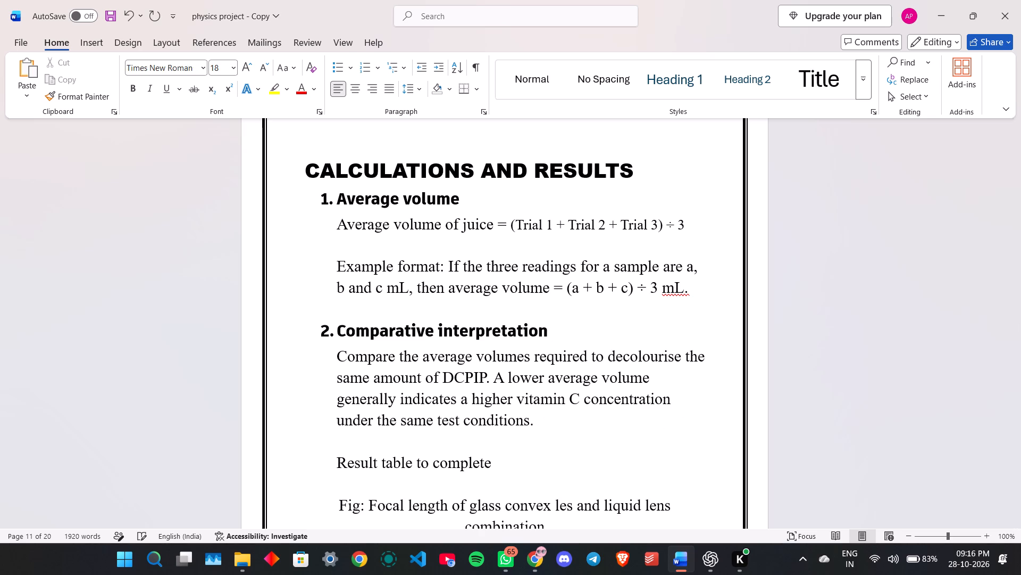
Set the "Result table to complete" heading in the Artifakt Element Black font.
{"action": "left_click_drag", "start_coordinate": [337, 464], "coordinate": [507, 457]}
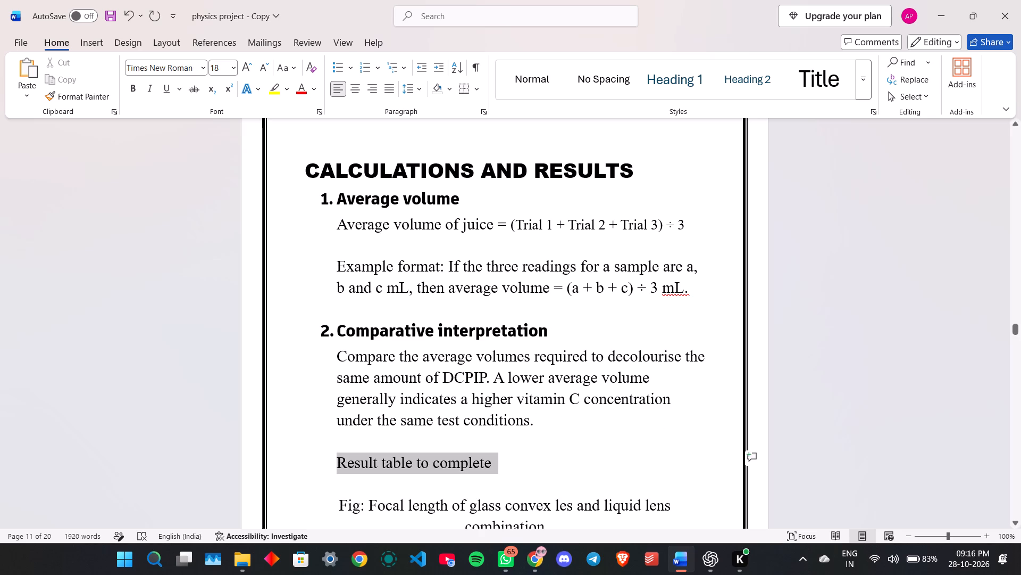
{"action": "left_click_drag", "start_coordinate": [507, 457], "coordinate": [510, 457]}
{"action": "left_click", "coordinate": [585, 416]}
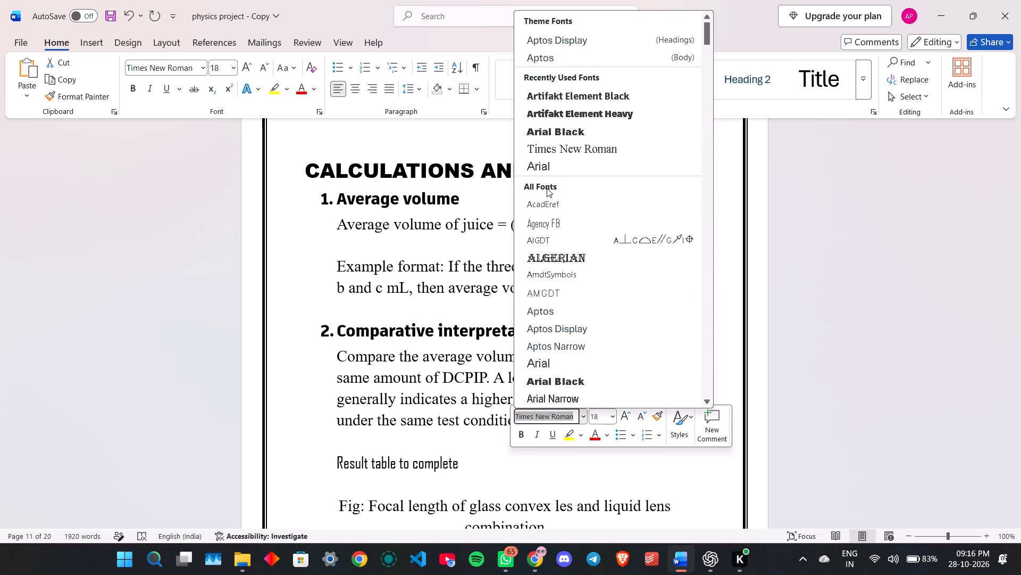
{"action": "left_click", "coordinate": [562, 91]}
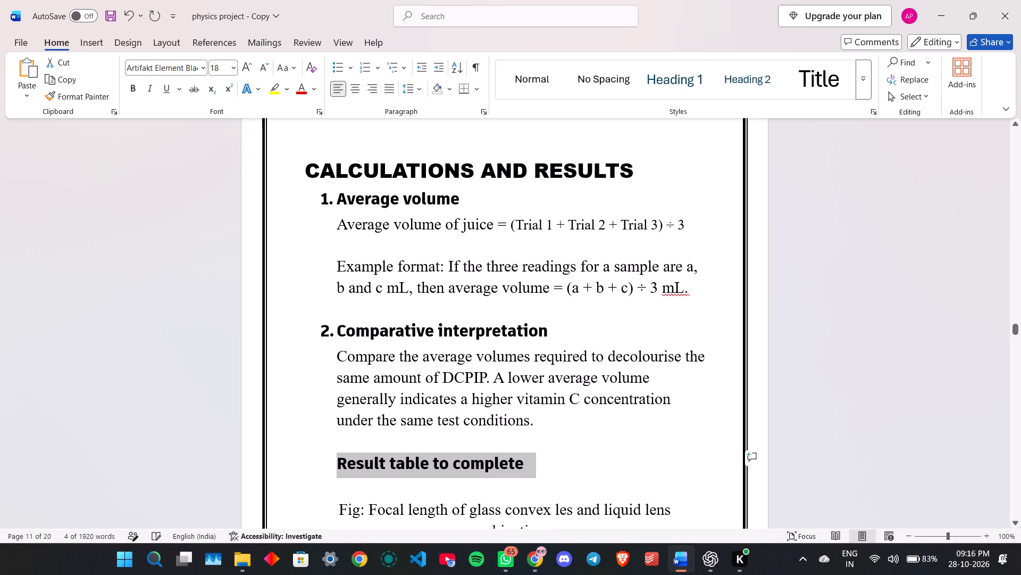
{"action": "left_click", "coordinate": [556, 455]}
Delete the old figure caption about the focal length of the glass convex and liquid lens combination below the result table heading.
{"action": "scroll", "coordinate": [567, 458], "scroll_direction": "down", "scroll_amount": 6}
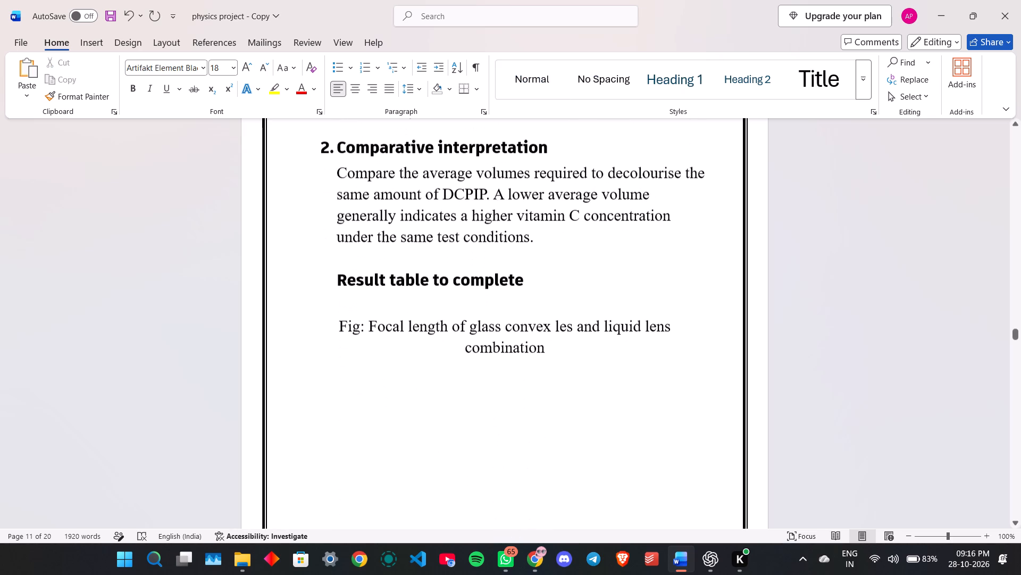
{"action": "left_click_drag", "start_coordinate": [339, 316], "coordinate": [547, 366]}
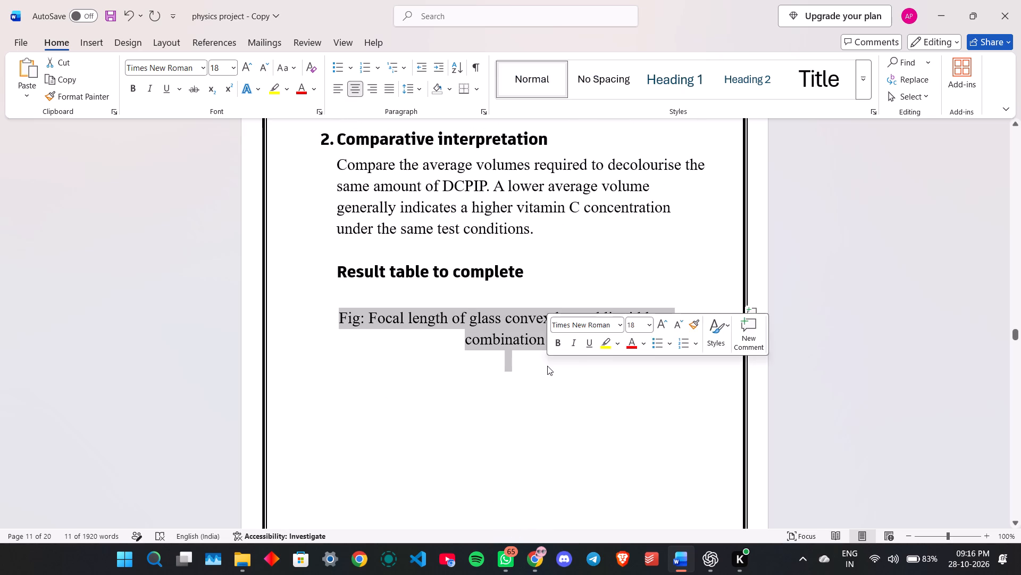
{"action": "key", "text": "BackSpace"}
Delete all the old numbered procedure steps for the convex lens's focal length, up to the "For focal length of the combination" heading.
{"action": "scroll", "coordinate": [533, 362], "scroll_direction": "down", "scroll_amount": 6}
{"action": "scroll", "coordinate": [448, 337], "scroll_direction": "down", "scroll_amount": 5}
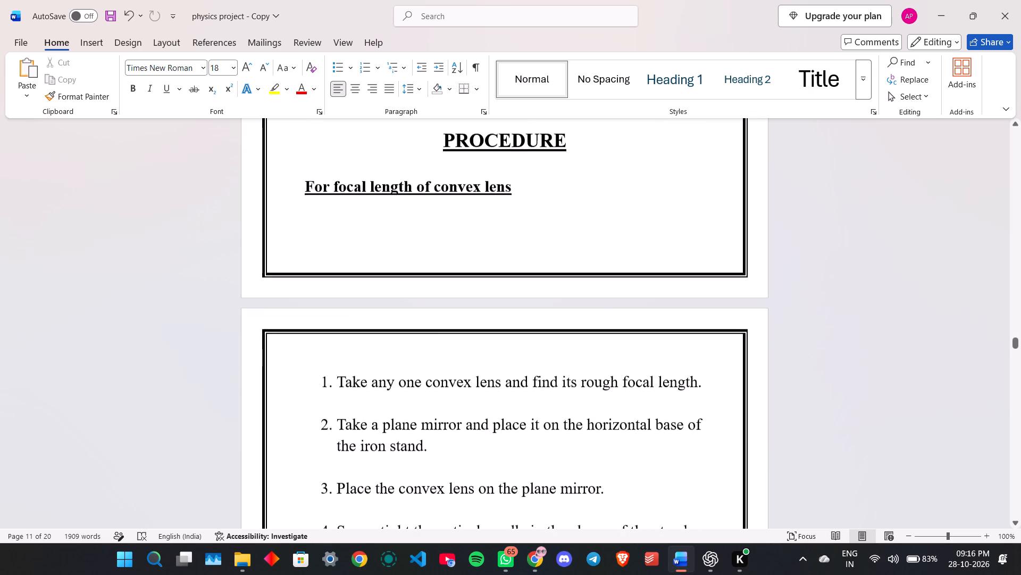
{"action": "scroll", "coordinate": [475, 350], "scroll_direction": "down", "scroll_amount": 5}
{"action": "left_click_drag", "start_coordinate": [310, 216], "coordinate": [538, 464]}
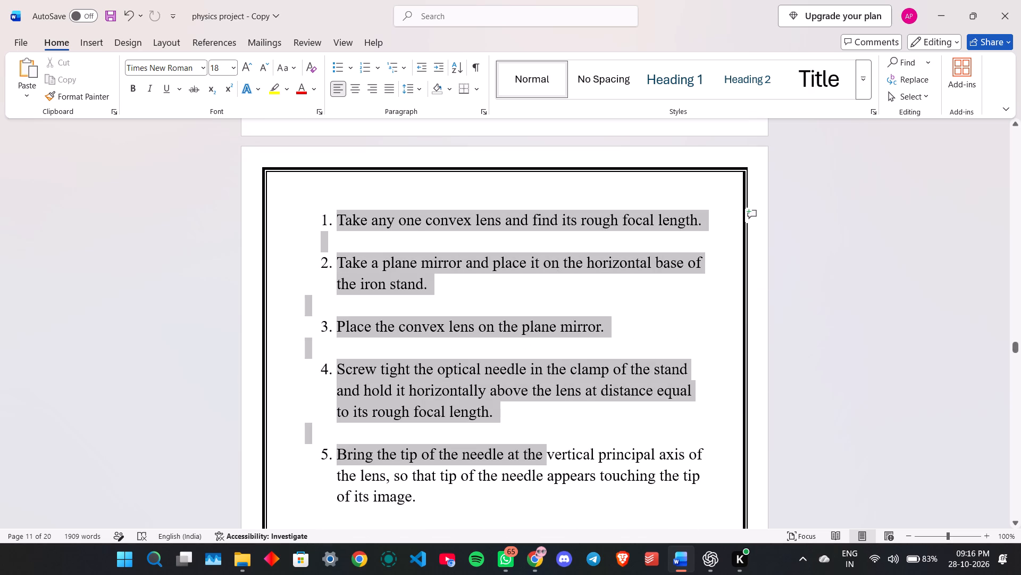
{"action": "left_click_drag", "start_coordinate": [538, 464], "coordinate": [698, 472]}
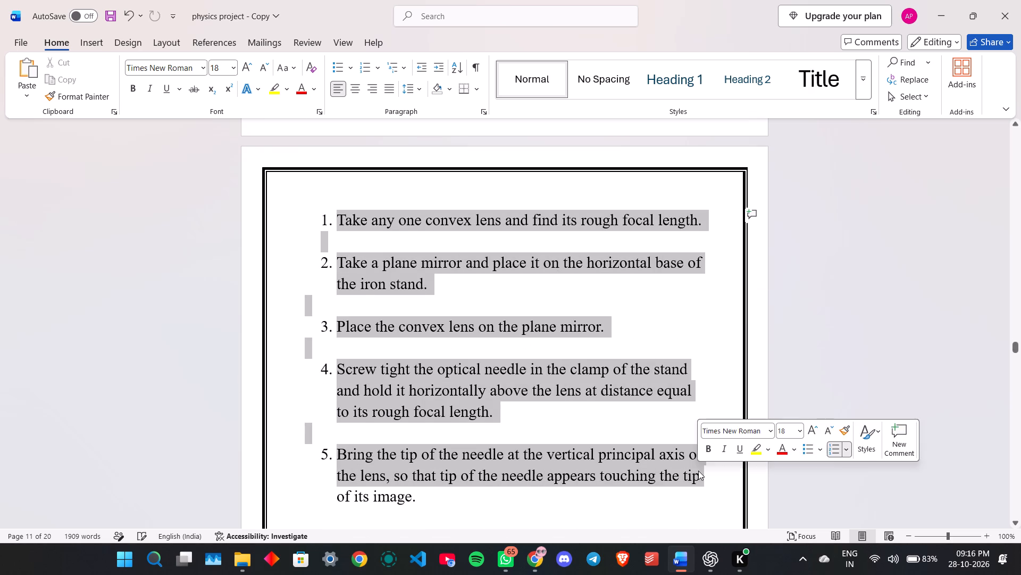
{"action": "key", "text": "BackSpace"}
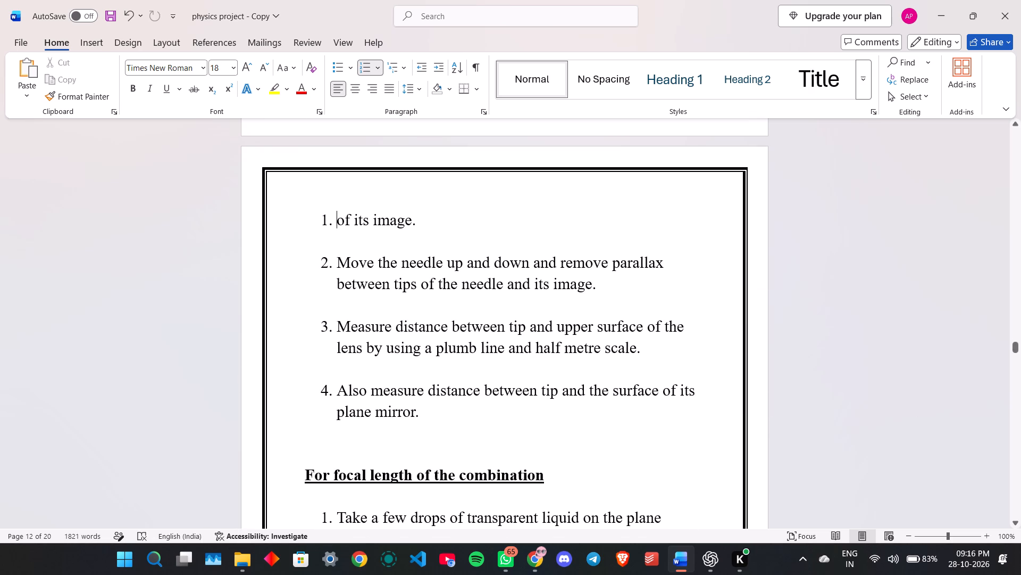
{"action": "left_click_drag", "start_coordinate": [316, 209], "coordinate": [468, 462]}
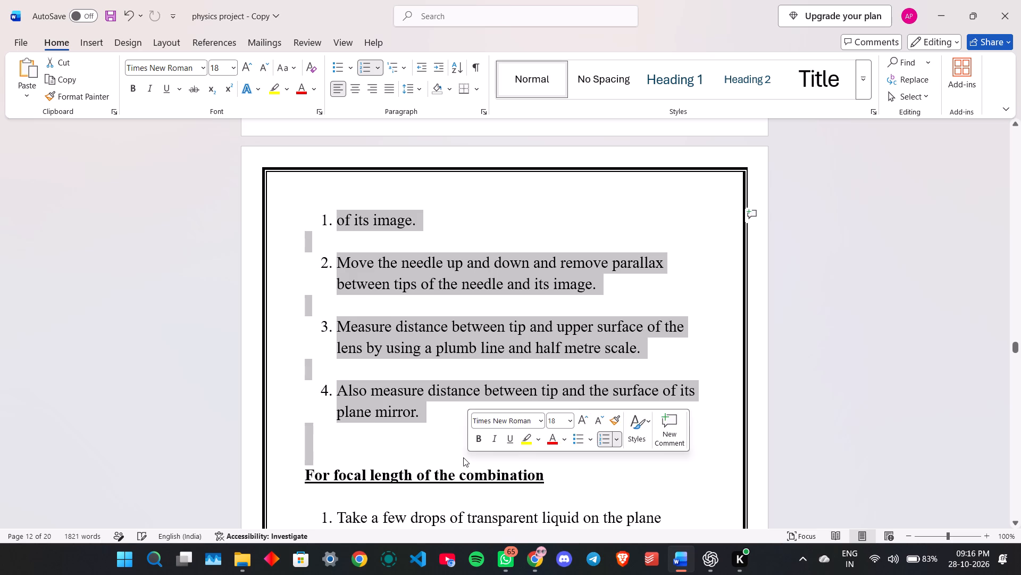
{"action": "key", "text": "BackSpace"}
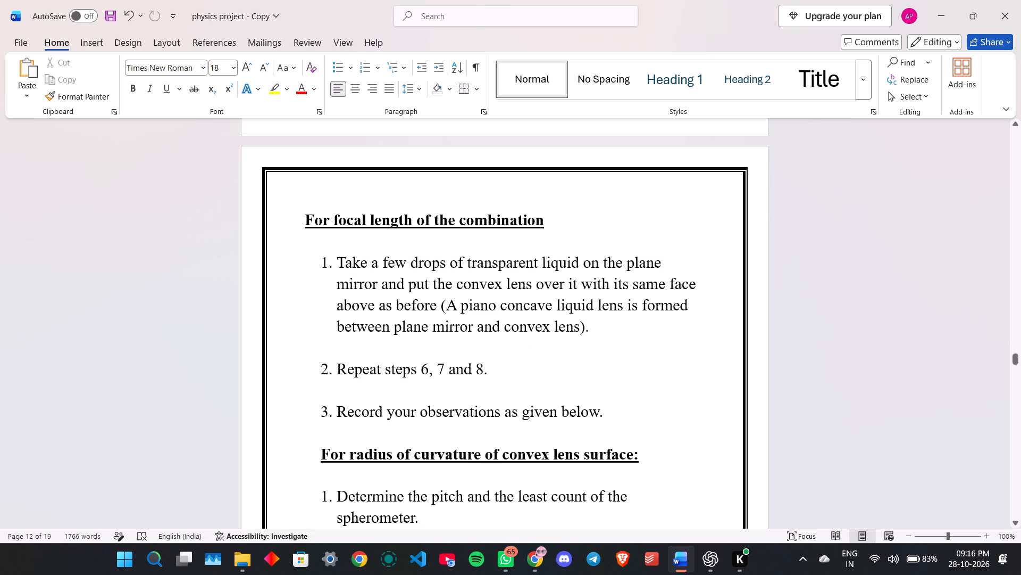
Insert five blank lines above the "For focal length of the combination" heading and place the cursor on the first one.
{"action": "key", "text": "Return"}
{"action": "key", "text": "Return"}
{"action": "key", "text": "Return"}
{"action": "key", "text": "Return"}
{"action": "key", "text": "Return"}
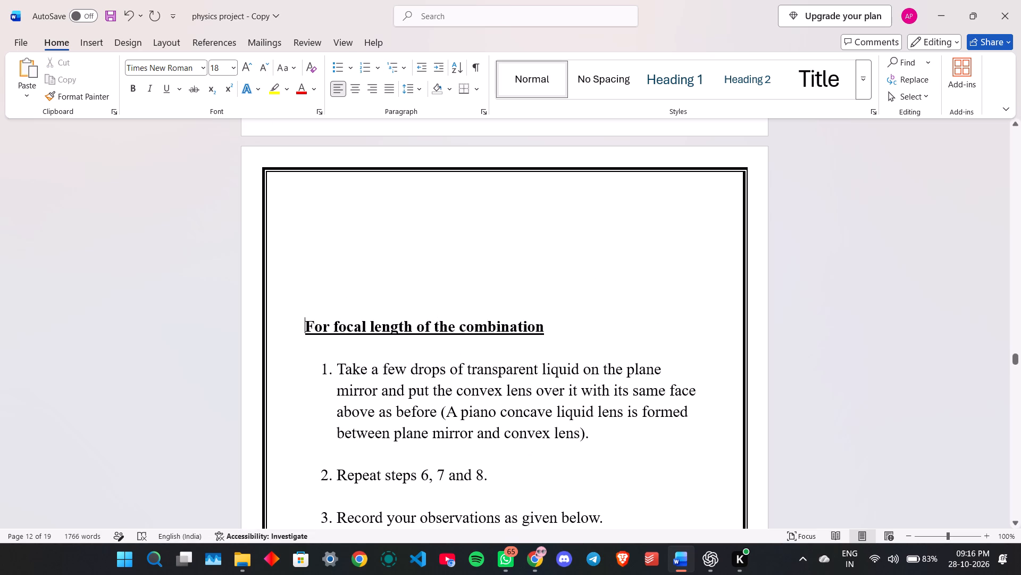
{"action": "left_click", "coordinate": [307, 210]}
Add a new empty line directly below the "Result table to complete" heading.
{"action": "scroll", "coordinate": [357, 279], "scroll_direction": "up", "scroll_amount": 12}
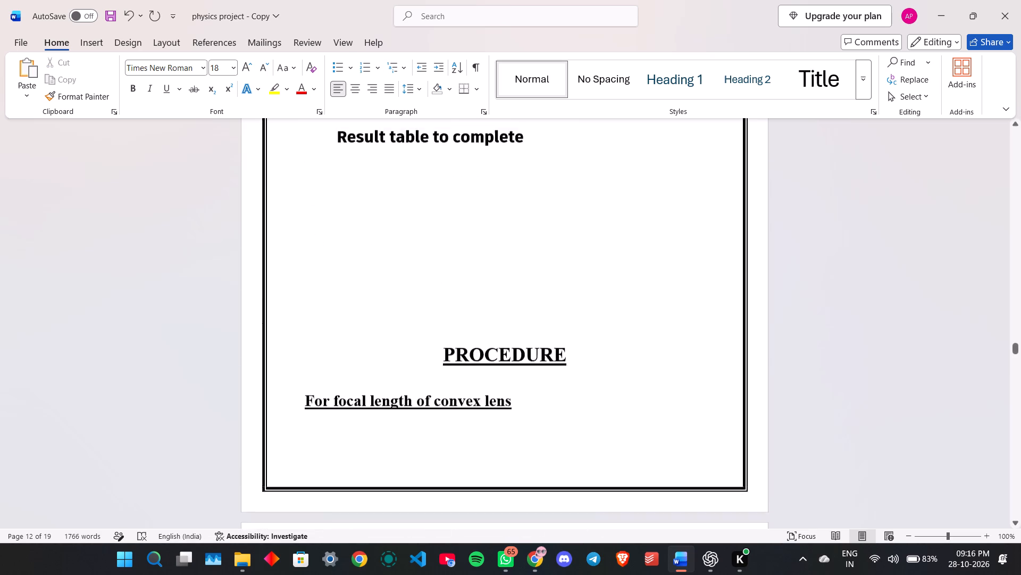
{"action": "scroll", "coordinate": [374, 298], "scroll_direction": "up", "scroll_amount": 4}
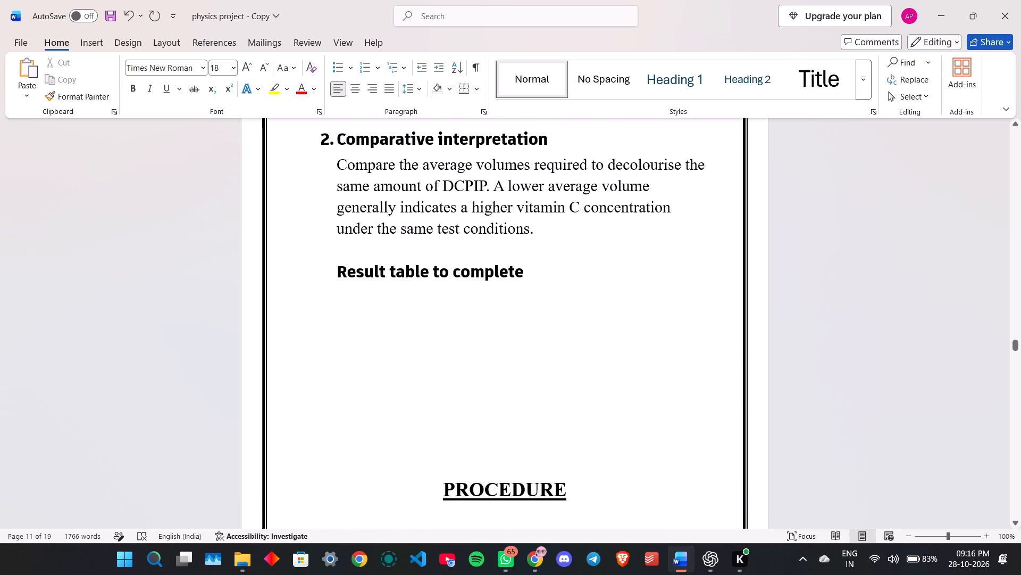
{"action": "scroll", "coordinate": [475, 338], "scroll_direction": "down", "scroll_amount": 5}
{"action": "scroll", "coordinate": [493, 343], "scroll_direction": "up", "scroll_amount": 4}
{"action": "left_click", "coordinate": [543, 241]}
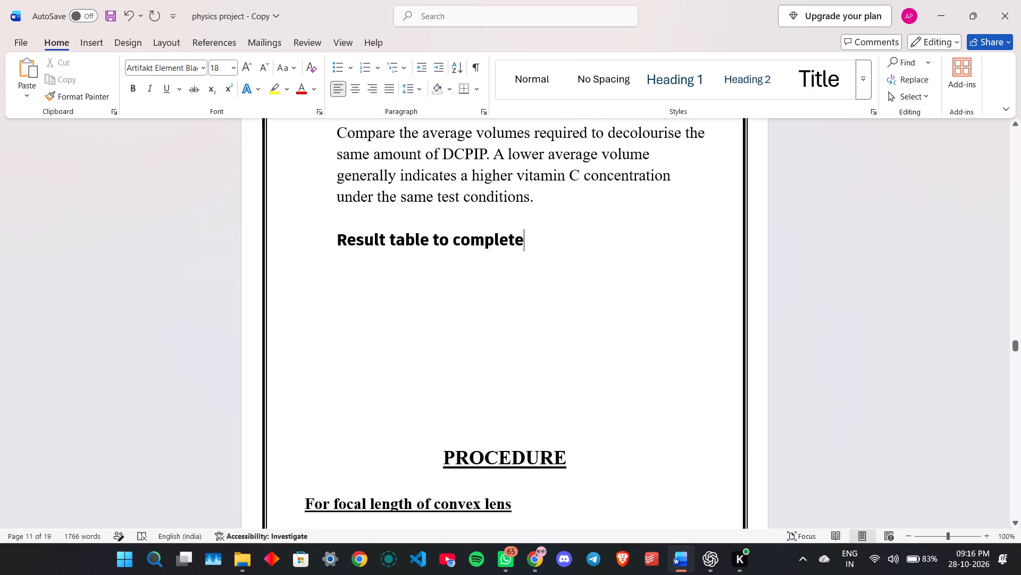
{"action": "key", "text": "Return"}
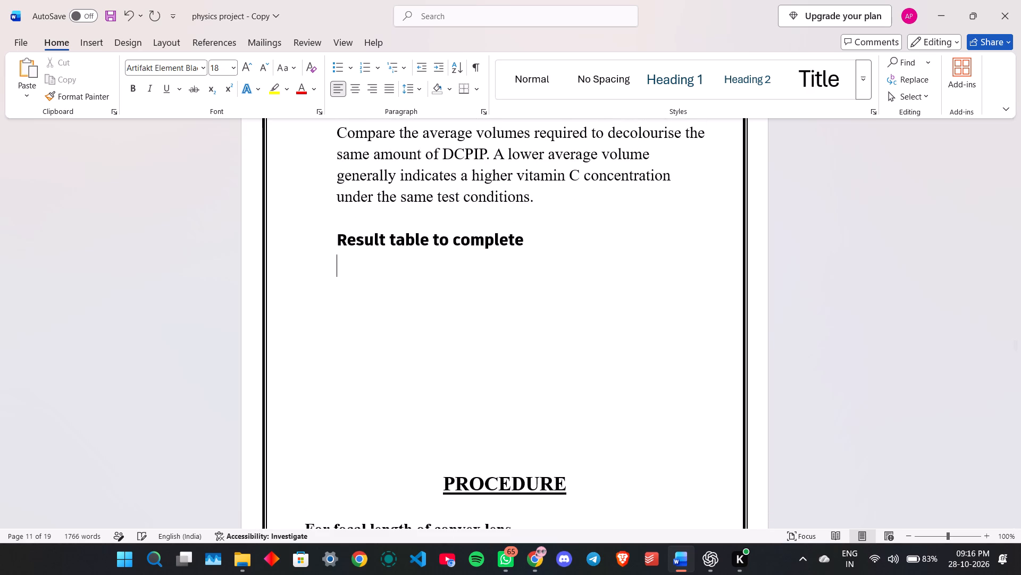
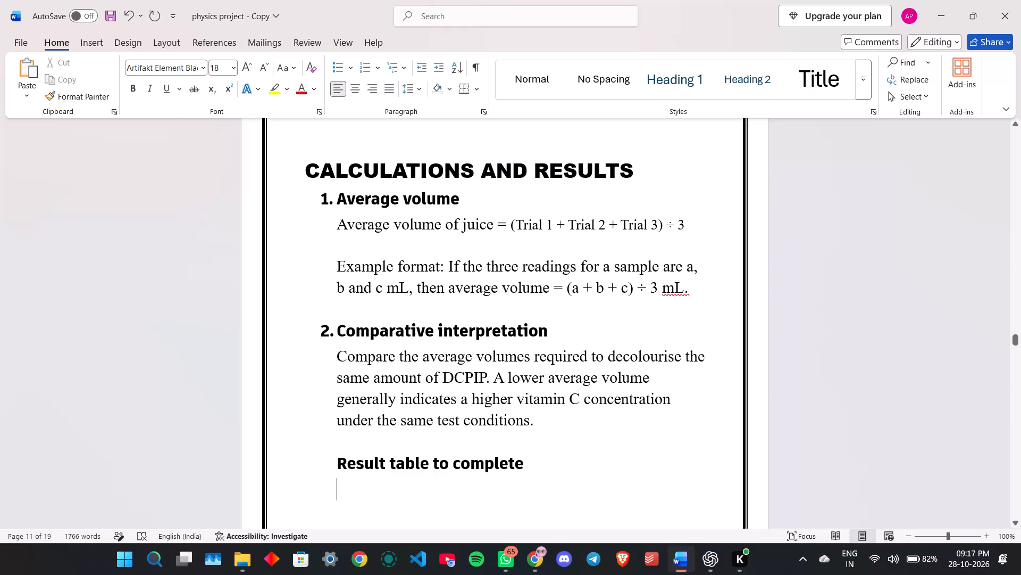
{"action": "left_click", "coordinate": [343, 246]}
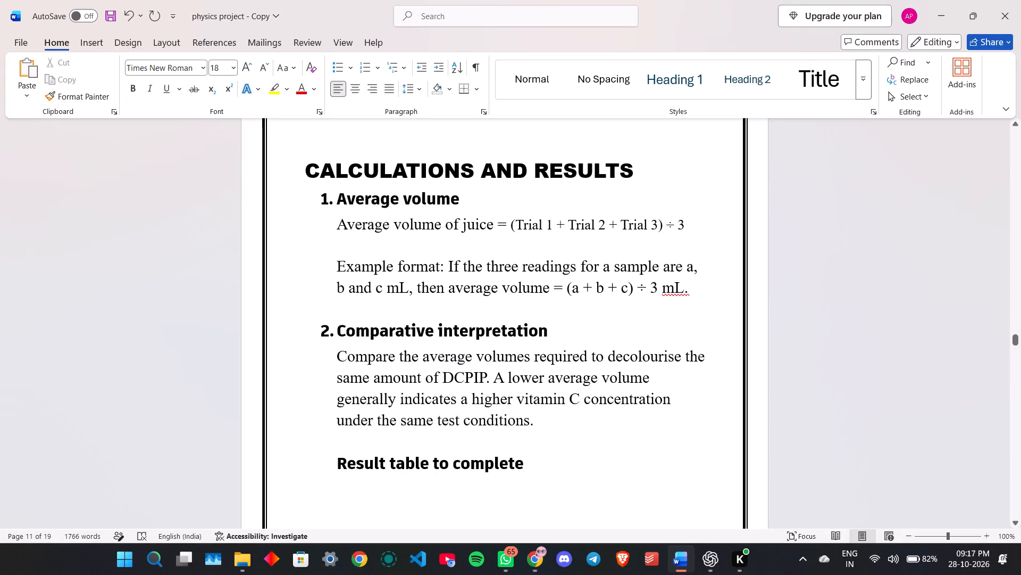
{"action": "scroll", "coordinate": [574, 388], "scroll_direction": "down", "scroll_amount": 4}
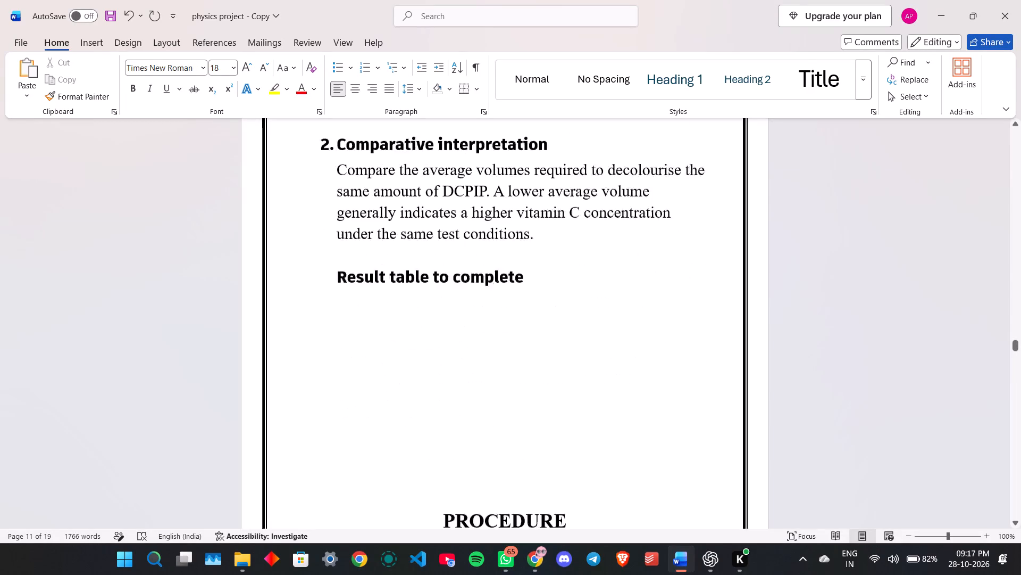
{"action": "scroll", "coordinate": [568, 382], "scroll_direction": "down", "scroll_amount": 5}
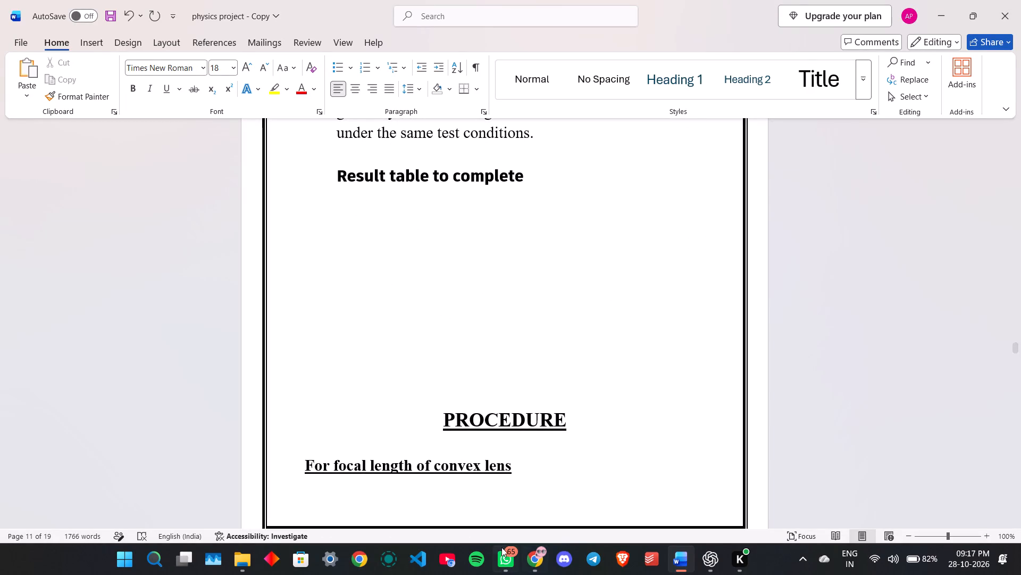
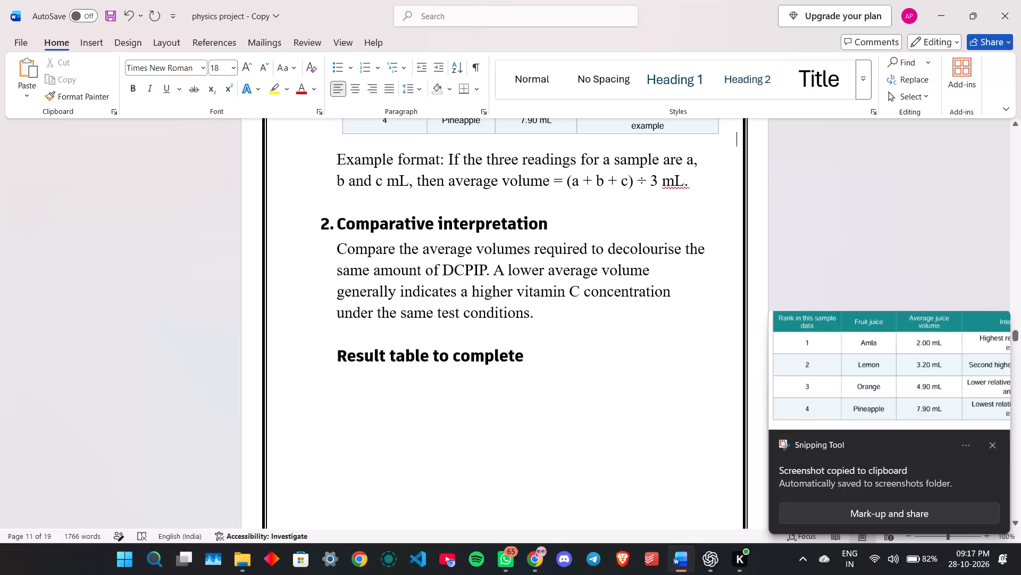
Delete the juice ranking table picture misplaced under the Average volume formula.
{"action": "scroll", "coordinate": [441, 282], "scroll_direction": "up", "scroll_amount": 7}
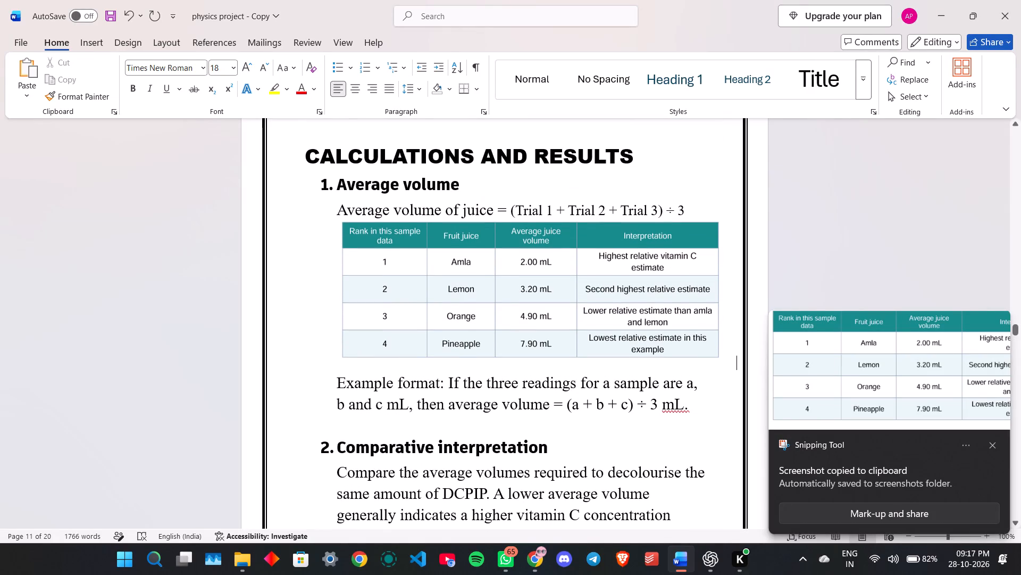
{"action": "left_click", "coordinate": [471, 314]}
{"action": "key", "text": "Delete"}
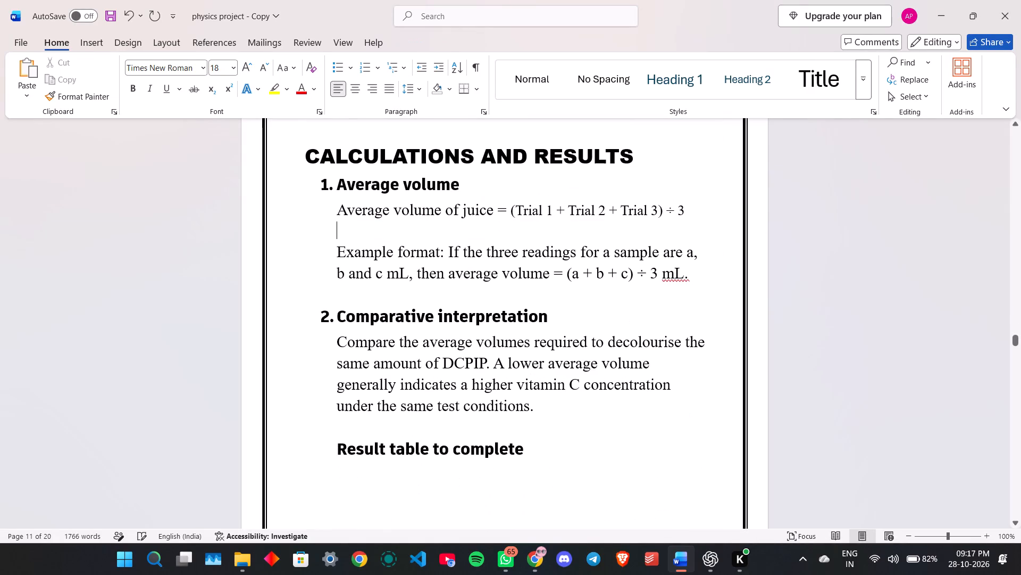
Paste the copied juice ranking table picture on a new line below the "Result table to complete" heading.
{"action": "left_click", "coordinate": [525, 453]}
{"action": "key", "text": "Return"}
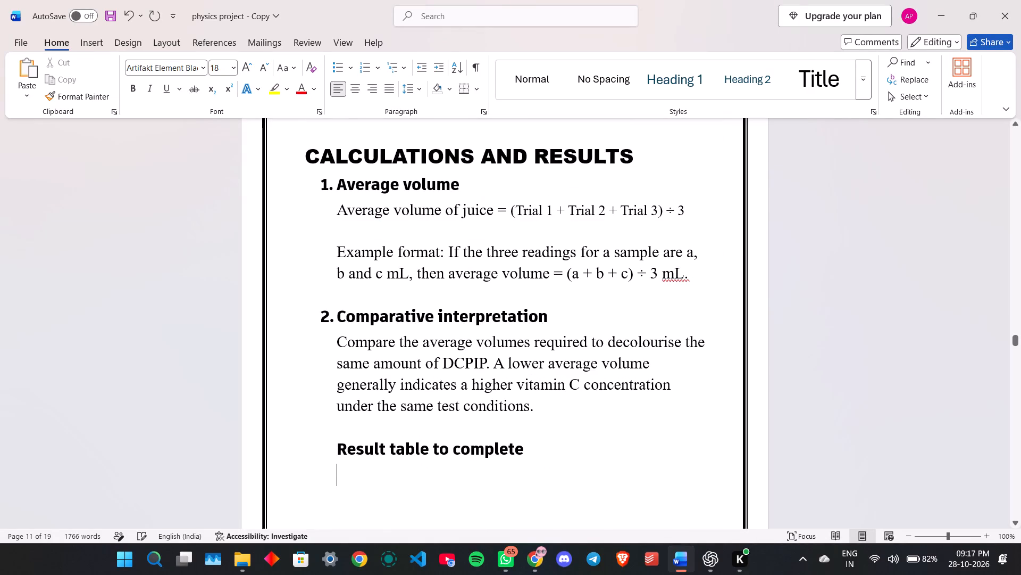
{"action": "key", "text": "Return"}
{"action": "key", "text": "BackSpace"}
{"action": "key", "text": "ctrl+v"}
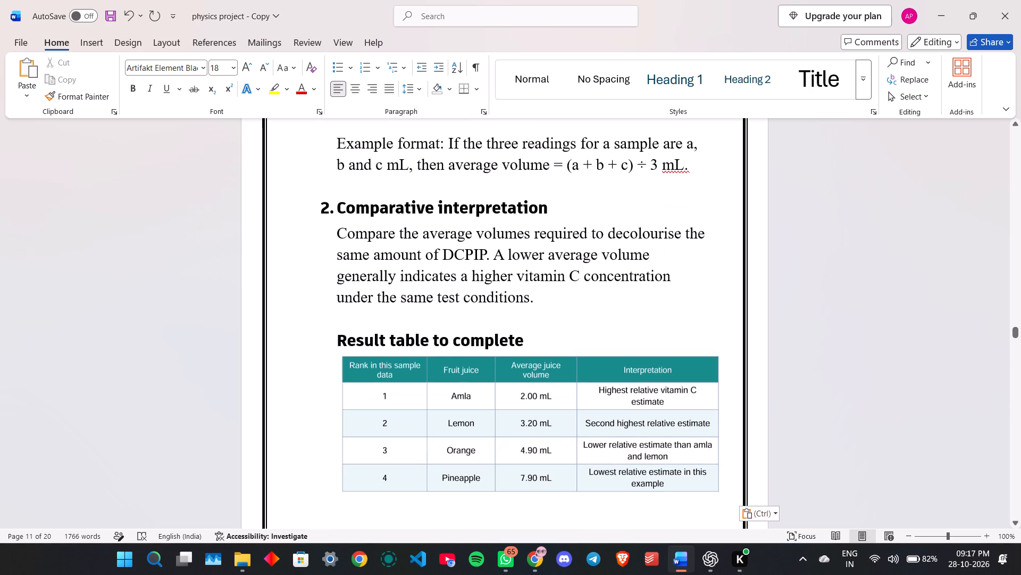
Insert a blank line between the "Result table to complete" heading and the table picture.
{"action": "left_click", "coordinate": [333, 364]}
{"action": "left_click", "coordinate": [534, 346]}
{"action": "key", "text": "Return"}
Make the ranking table picture below "Result table to complete" very slightly narrower, keeping its height.
{"action": "scroll", "coordinate": [525, 368], "scroll_direction": "down", "scroll_amount": 3}
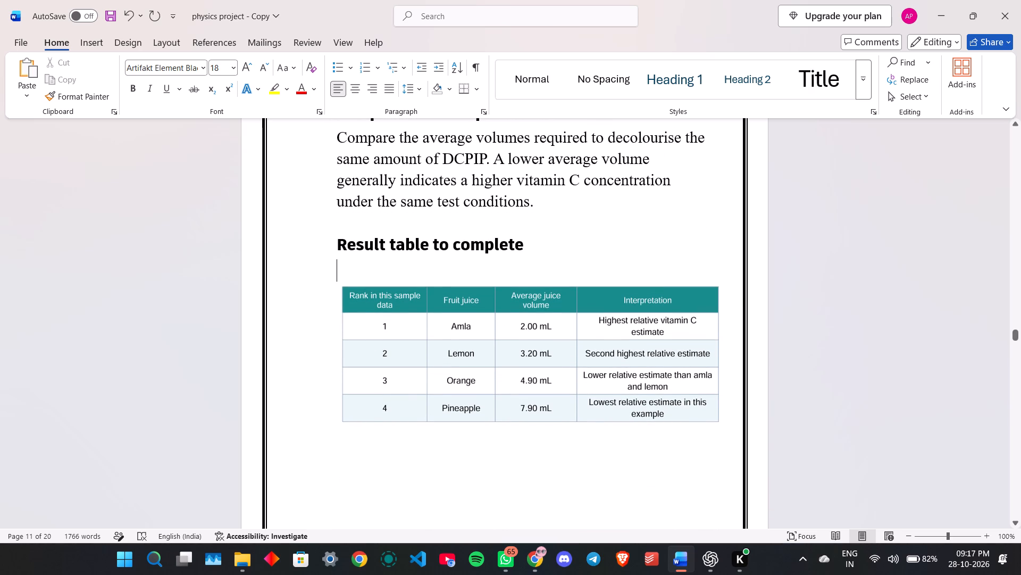
{"action": "left_click_drag", "start_coordinate": [460, 377], "coordinate": [408, 376]}
{"action": "left_click_drag", "start_coordinate": [424, 365], "coordinate": [375, 360]}
{"action": "left_click", "coordinate": [512, 466]}
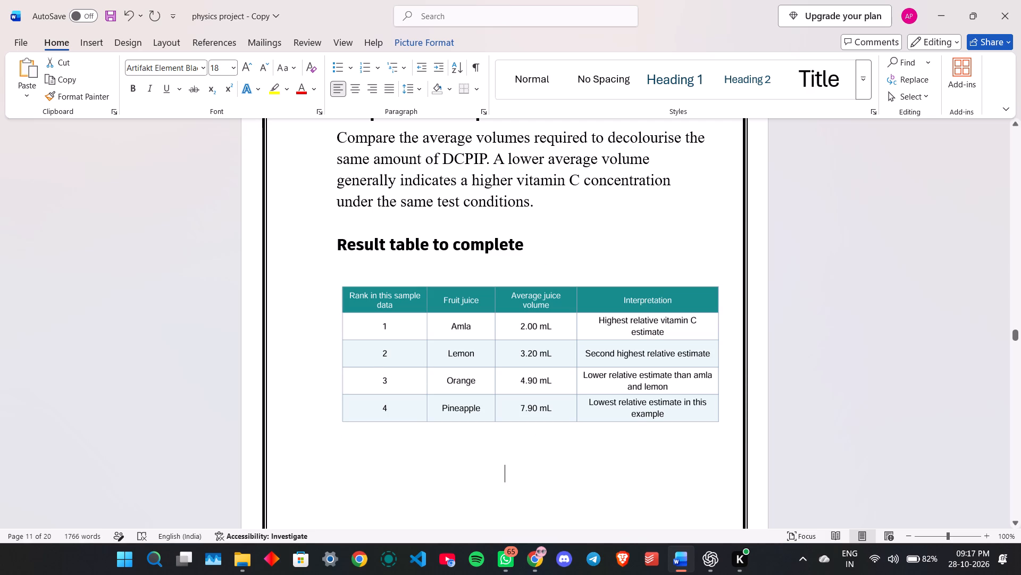
{"action": "left_click", "coordinate": [331, 364]}
{"action": "left_click_drag", "start_coordinate": [453, 387], "coordinate": [394, 389]}
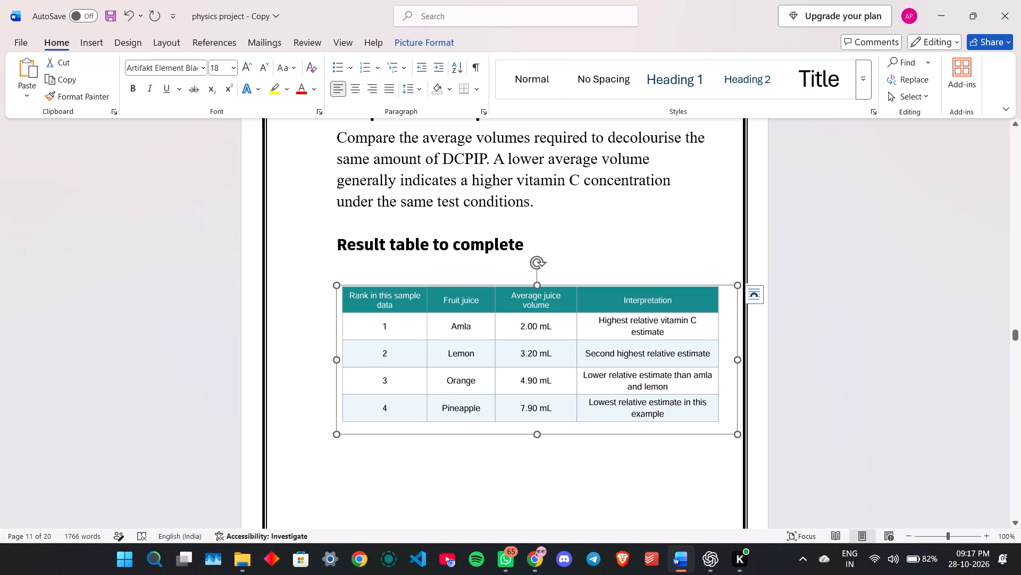
{"action": "left_click_drag", "start_coordinate": [334, 362], "coordinate": [342, 367]}
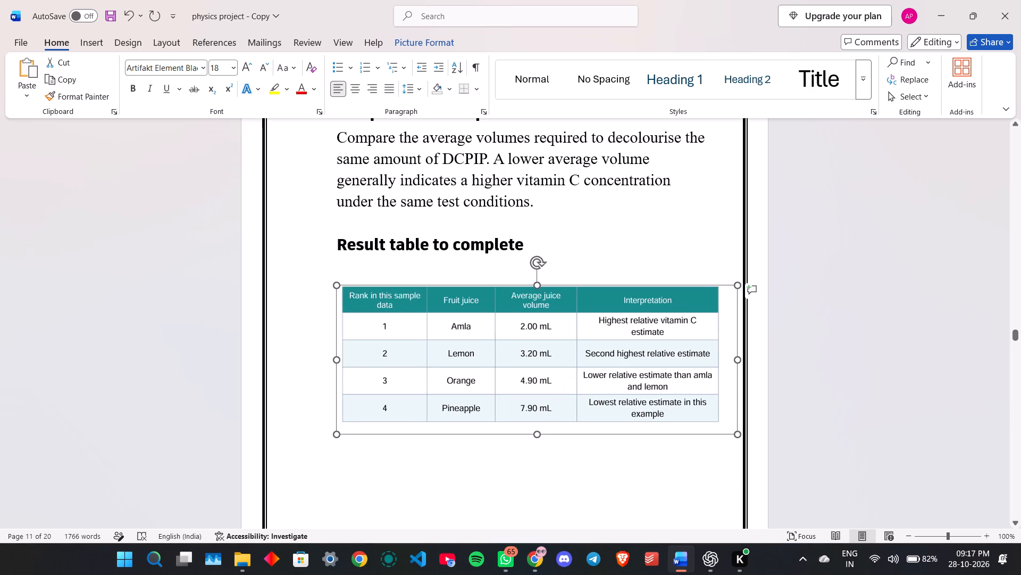
{"action": "left_click_drag", "start_coordinate": [342, 367], "coordinate": [340, 372]}
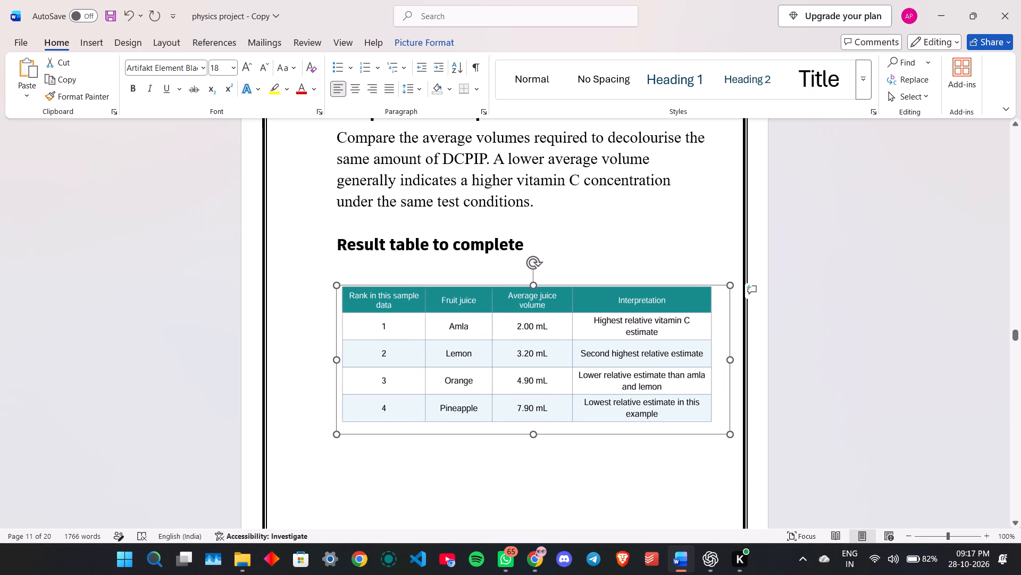
{"action": "left_click_drag", "start_coordinate": [340, 372], "coordinate": [338, 372]}
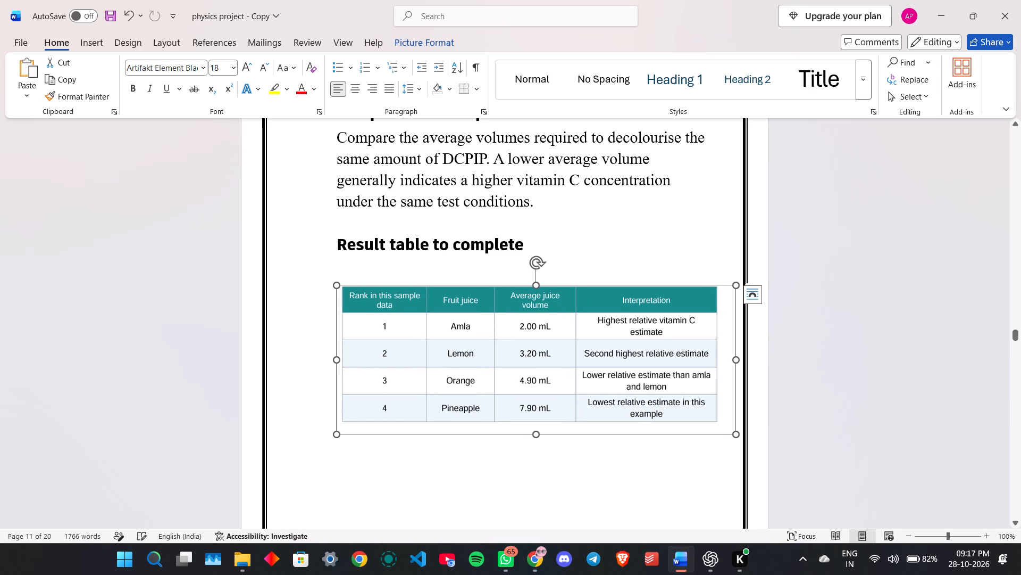
{"action": "left_click", "coordinate": [380, 461]}
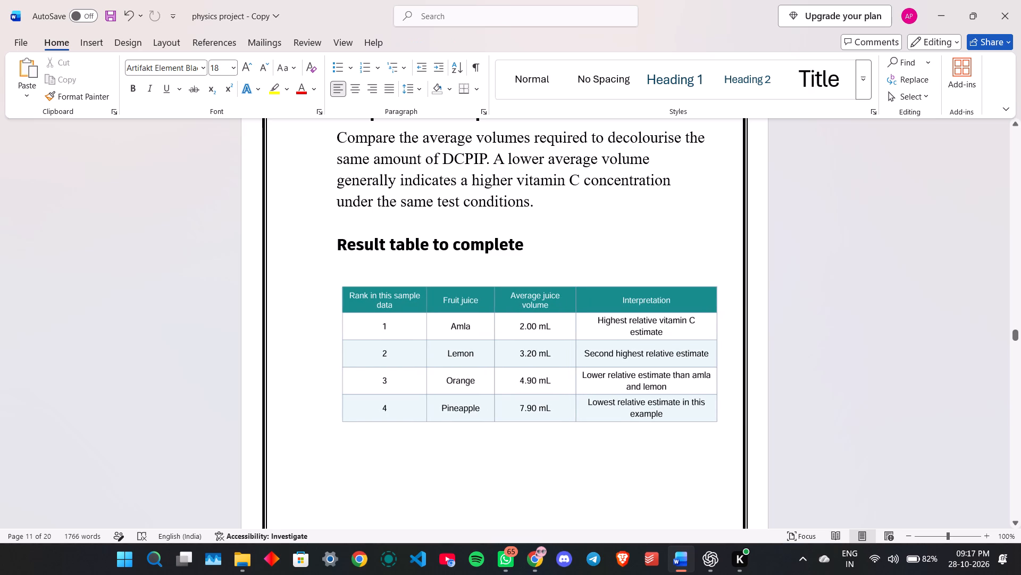
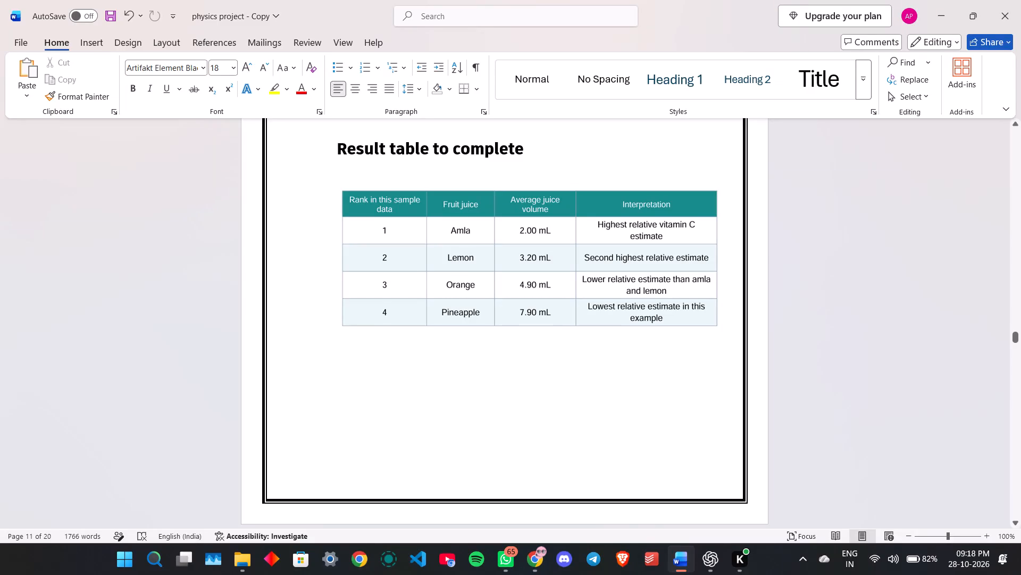
Paste the copied note on exact concentration and relative DCPIP comparison on a new line below the ranking table picture.
{"action": "key", "text": "Return"}
{"action": "key", "text": "ctrl+v"}
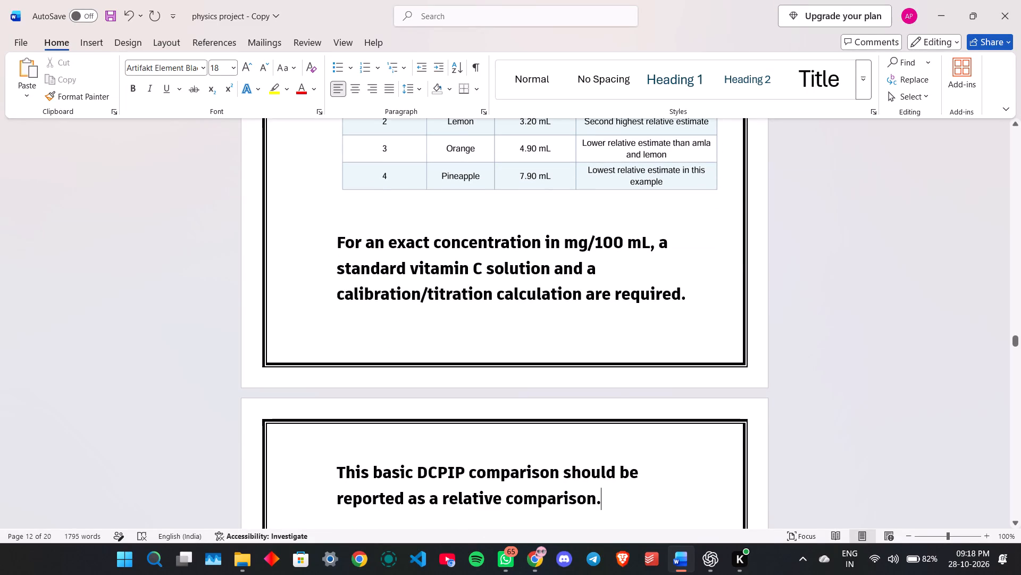
Format the pasted exact concentration paragraph as 14 pt Times New Roman.
{"action": "left_click_drag", "start_coordinate": [332, 240], "coordinate": [607, 512]}
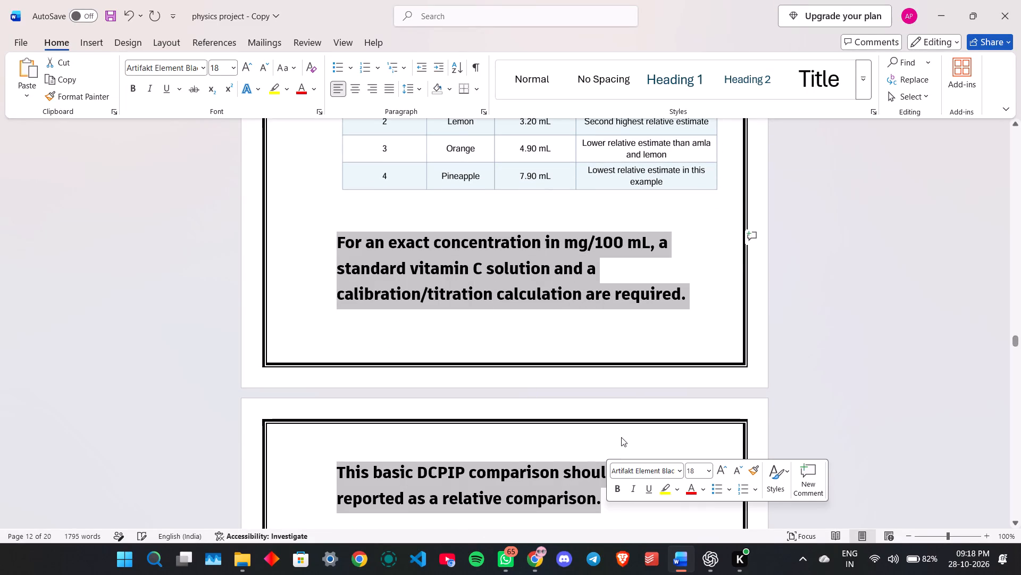
{"action": "left_click", "coordinate": [711, 471]}
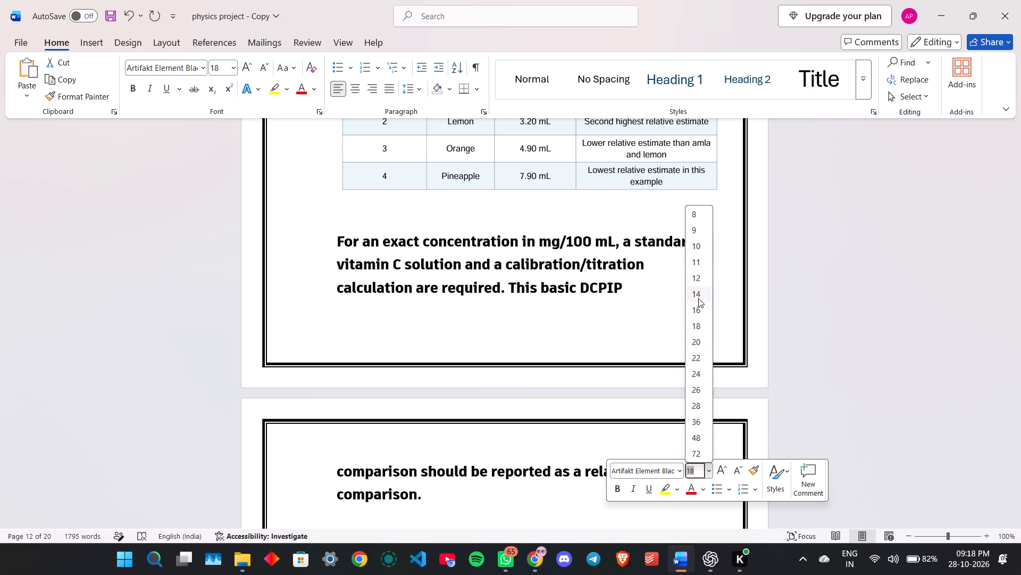
{"action": "left_click", "coordinate": [698, 293]}
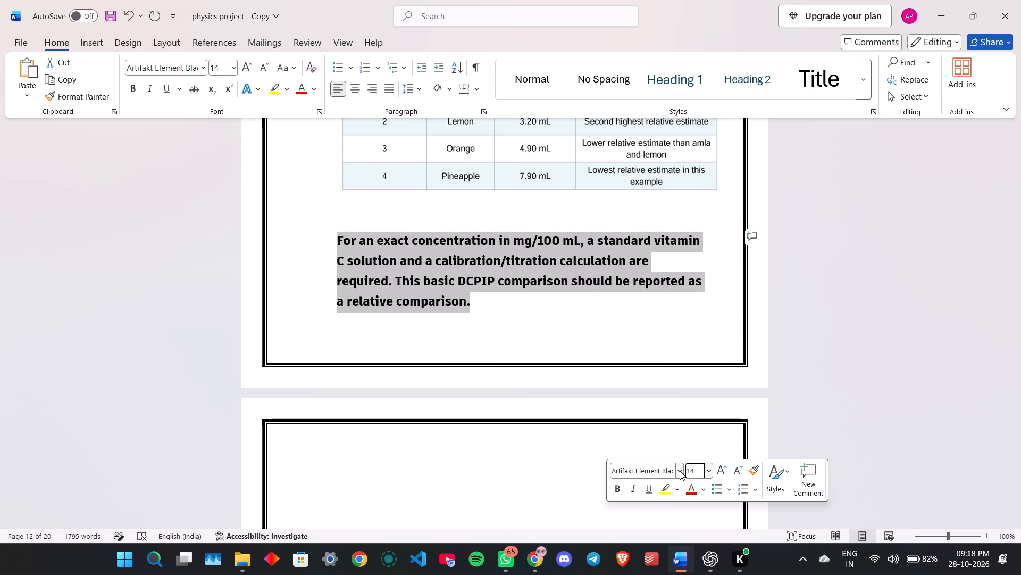
{"action": "left_click", "coordinate": [680, 471]}
{"action": "left_click", "coordinate": [645, 201]}
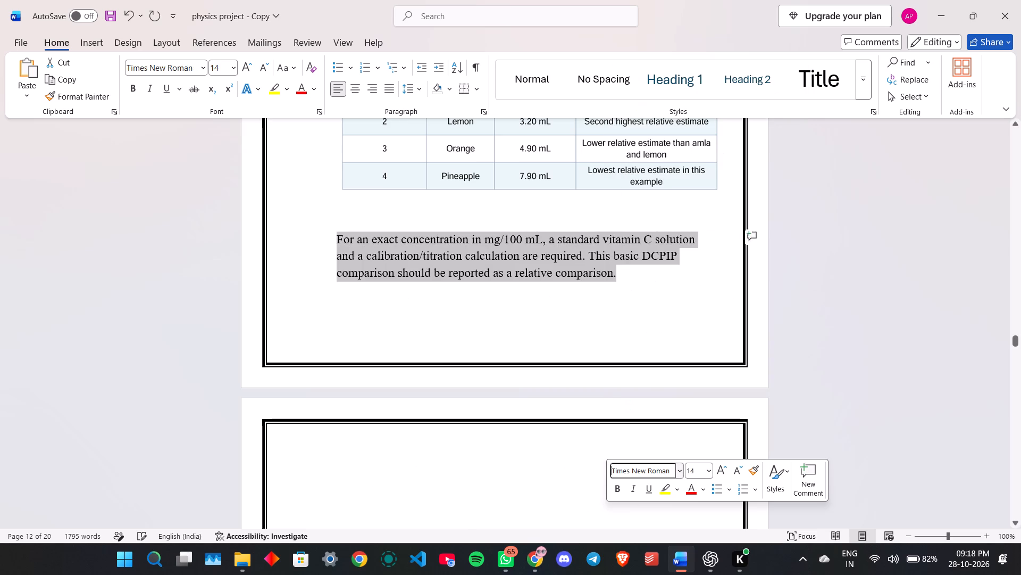
{"action": "left_click", "coordinate": [506, 319]}
Remove the left indent of the exact concentration paragraph below the ranking table picture.
{"action": "left_click", "coordinate": [334, 237]}
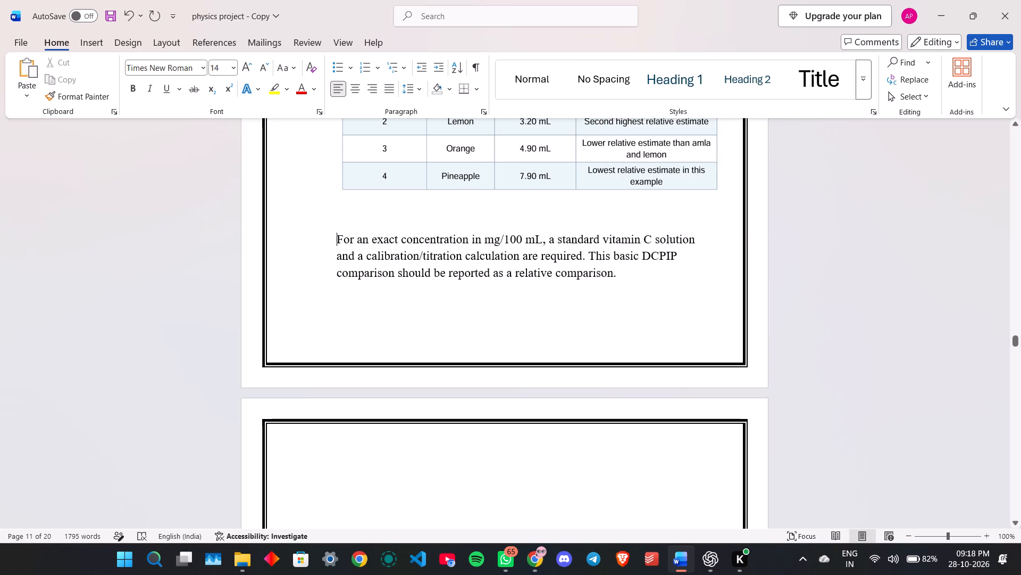
{"action": "key", "text": "BackSpace"}
Remove the left indent of the "Result table to complete" heading.
{"action": "scroll", "coordinate": [358, 317], "scroll_direction": "up", "scroll_amount": 2}
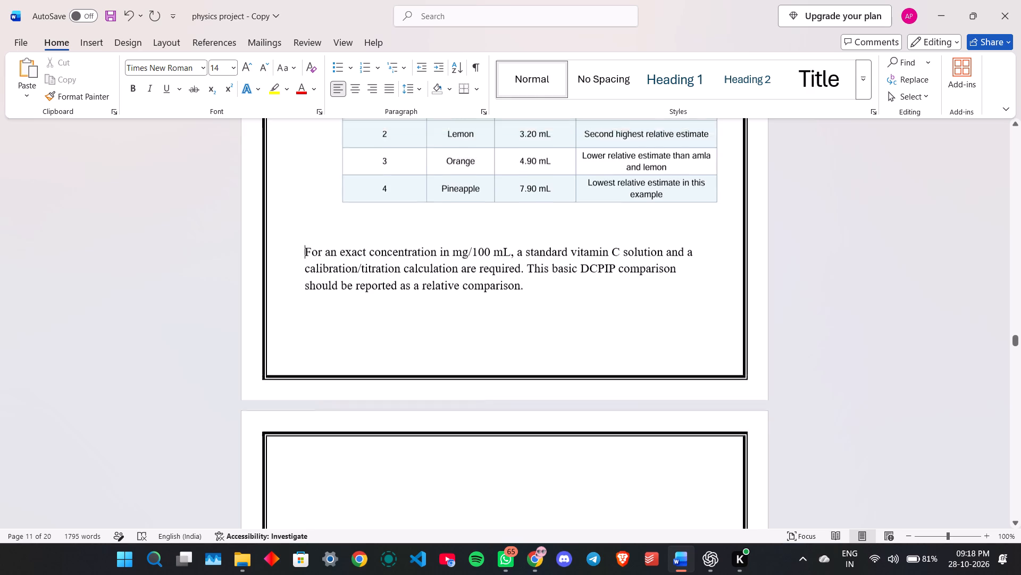
{"action": "scroll", "coordinate": [358, 317], "scroll_direction": "up", "scroll_amount": 2}
{"action": "left_click", "coordinate": [334, 182]}
{"action": "scroll", "coordinate": [331, 171], "scroll_direction": "up", "scroll_amount": 6}
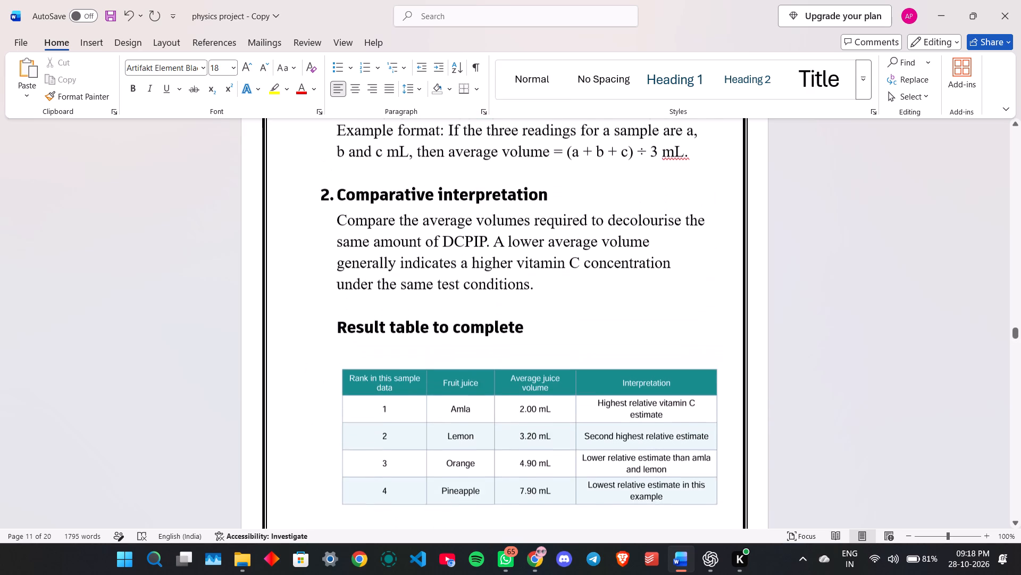
{"action": "left_click", "coordinate": [335, 335]}
{"action": "key", "text": "BackSpace"}
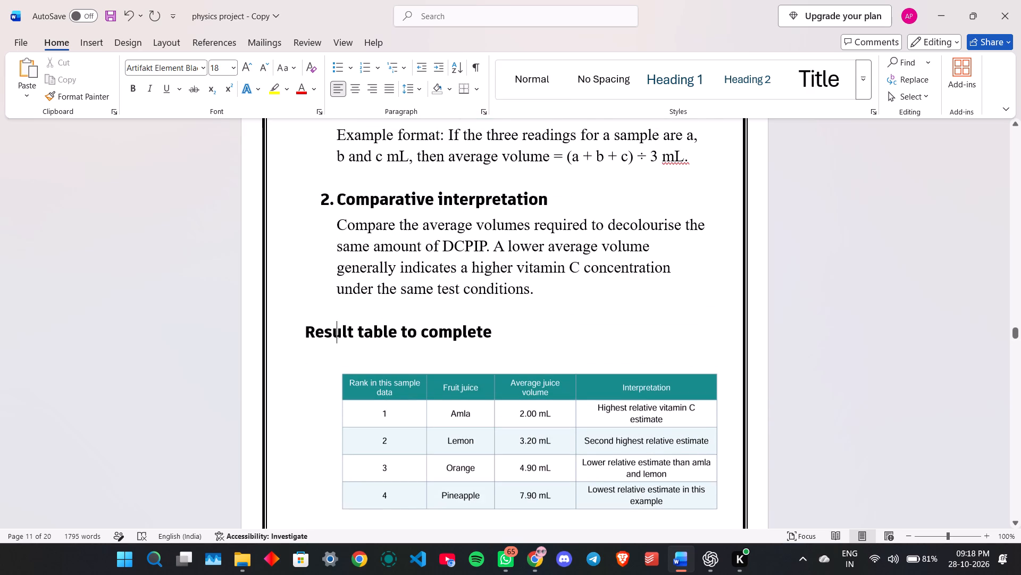
Place the text cursor at the start of the numbered "Comparative interpretation" heading.
{"action": "left_click", "coordinate": [321, 196]}
Remove the number from the "Comparative interpretation" heading, and undo both that and the indent removal of the "Result table to complete" heading.
{"action": "key", "text": "BackSpace"}
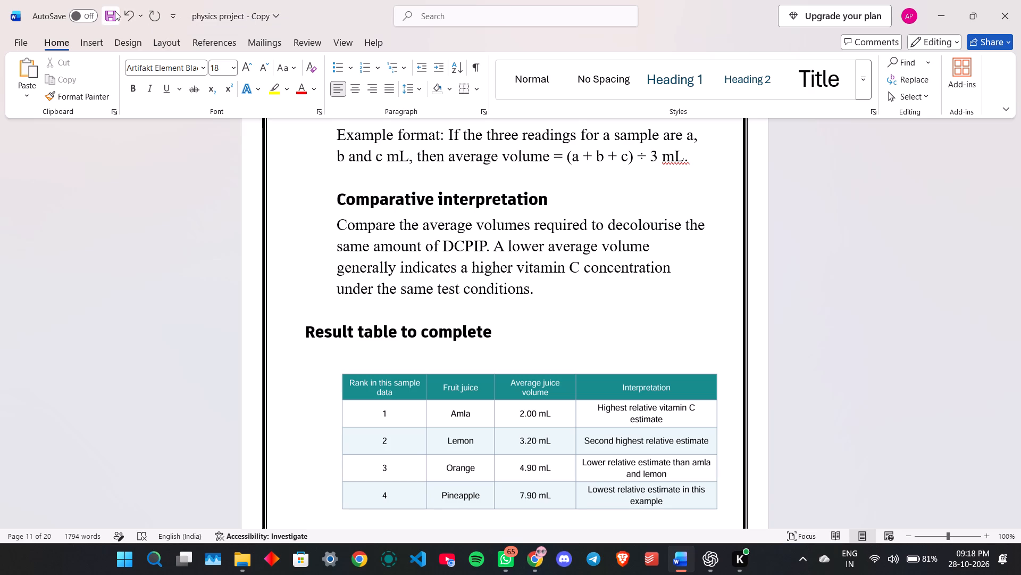
{"action": "double_click", "coordinate": [128, 14]}
Remove the left indent of the ranking table picture below the "Result table to complete" heading.
{"action": "scroll", "coordinate": [198, 171], "scroll_direction": "down", "scroll_amount": 4}
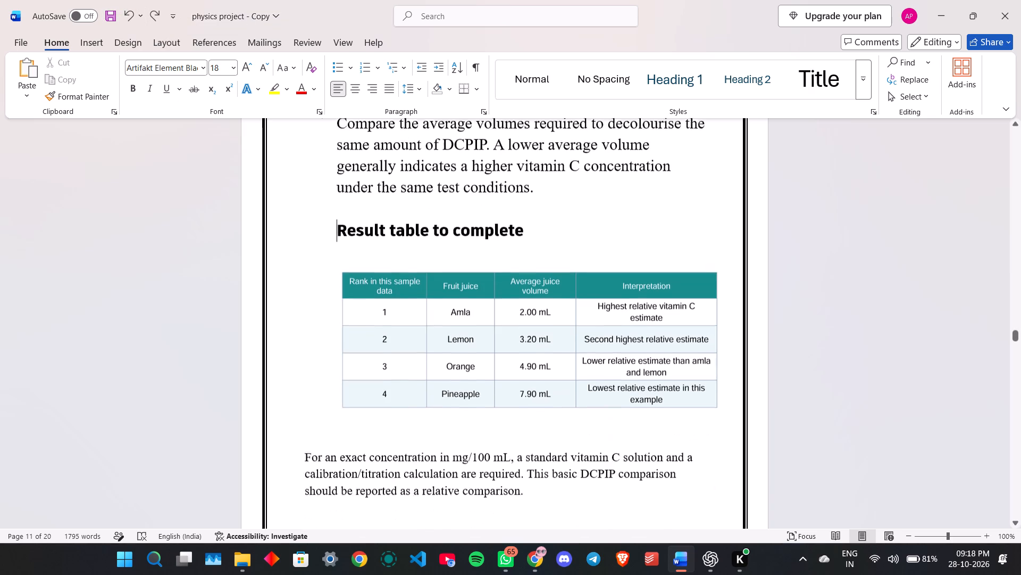
{"action": "scroll", "coordinate": [210, 168], "scroll_direction": "down", "scroll_amount": 6}
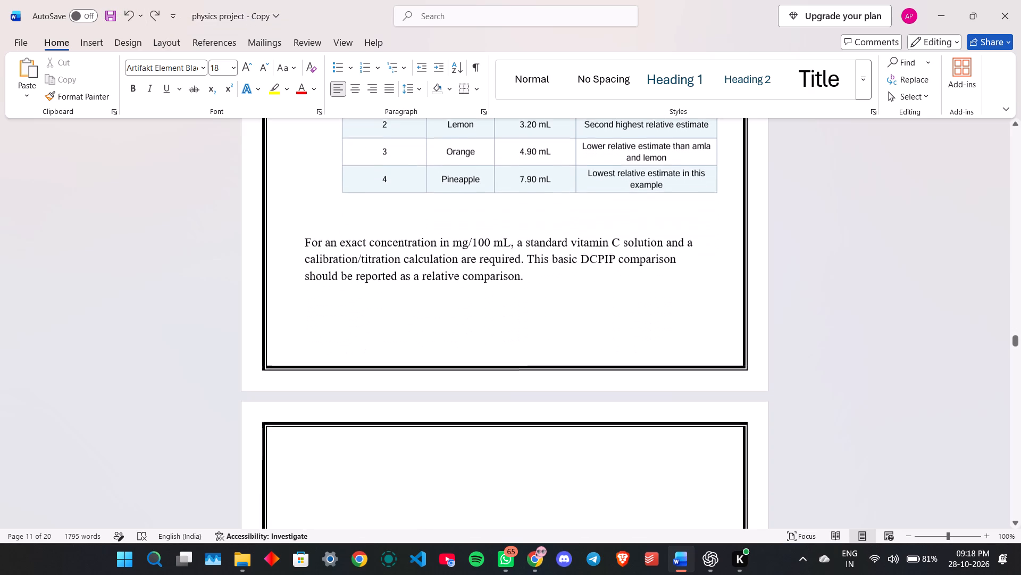
{"action": "scroll", "coordinate": [271, 222], "scroll_direction": "down", "scroll_amount": 2}
{"action": "scroll", "coordinate": [284, 223], "scroll_direction": "up", "scroll_amount": 4}
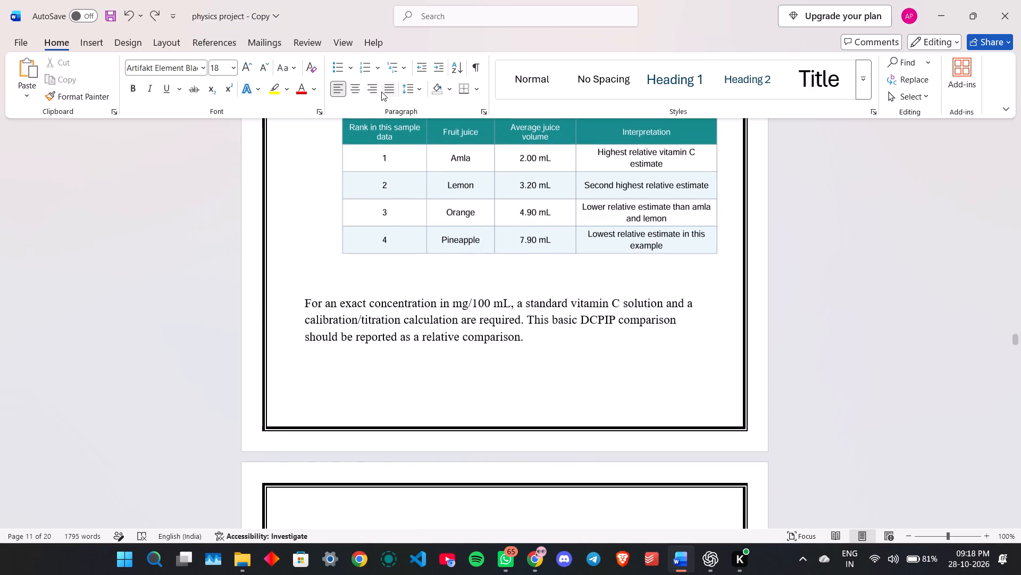
{"action": "scroll", "coordinate": [366, 121], "scroll_direction": "up", "scroll_amount": 2}
{"action": "left_click", "coordinate": [339, 178]}
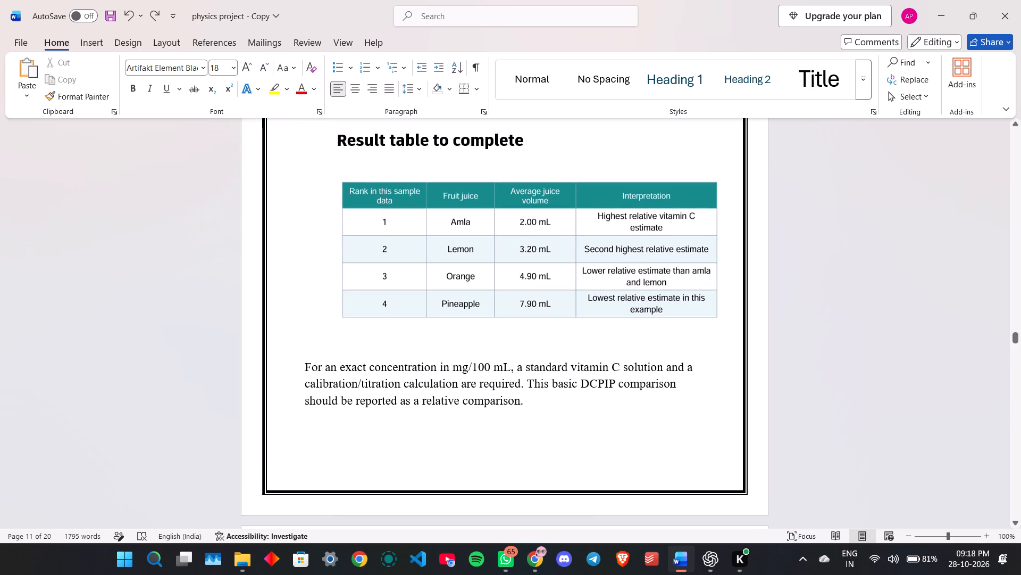
{"action": "key", "text": "BackSpace"}
{"action": "left_click", "coordinate": [333, 185]}
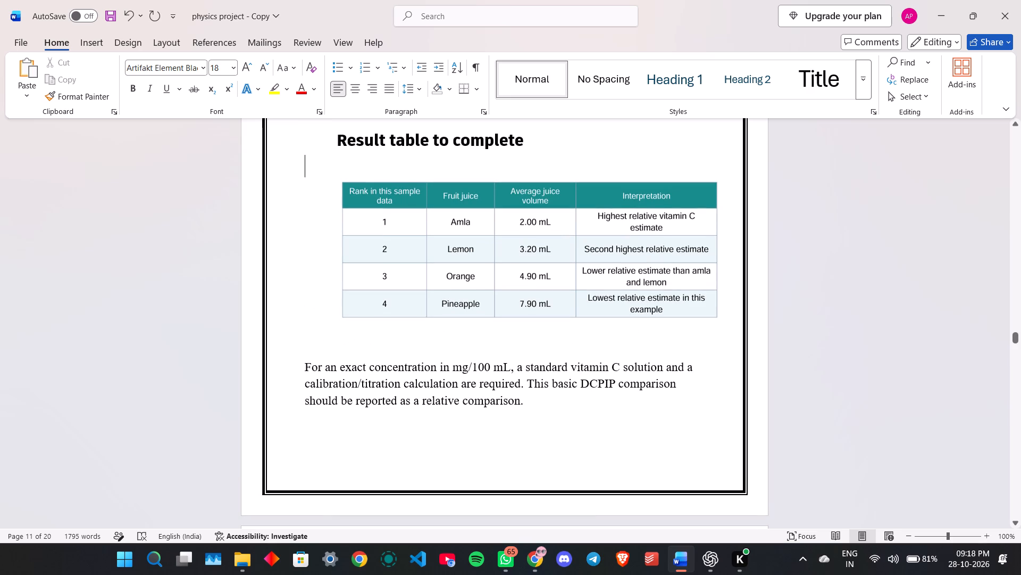
{"action": "left_click", "coordinate": [333, 197]}
{"action": "key", "text": "BackSpace"}
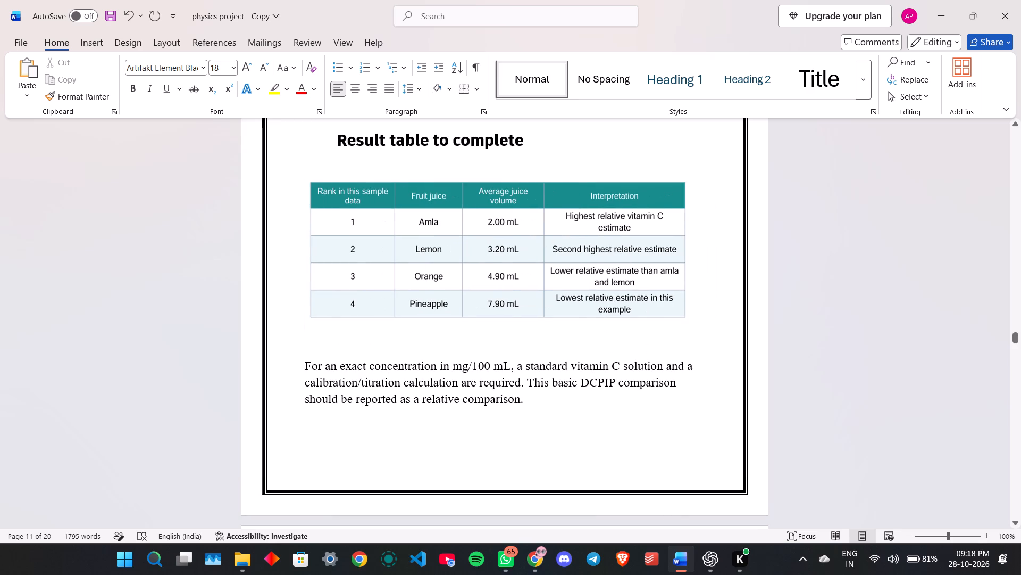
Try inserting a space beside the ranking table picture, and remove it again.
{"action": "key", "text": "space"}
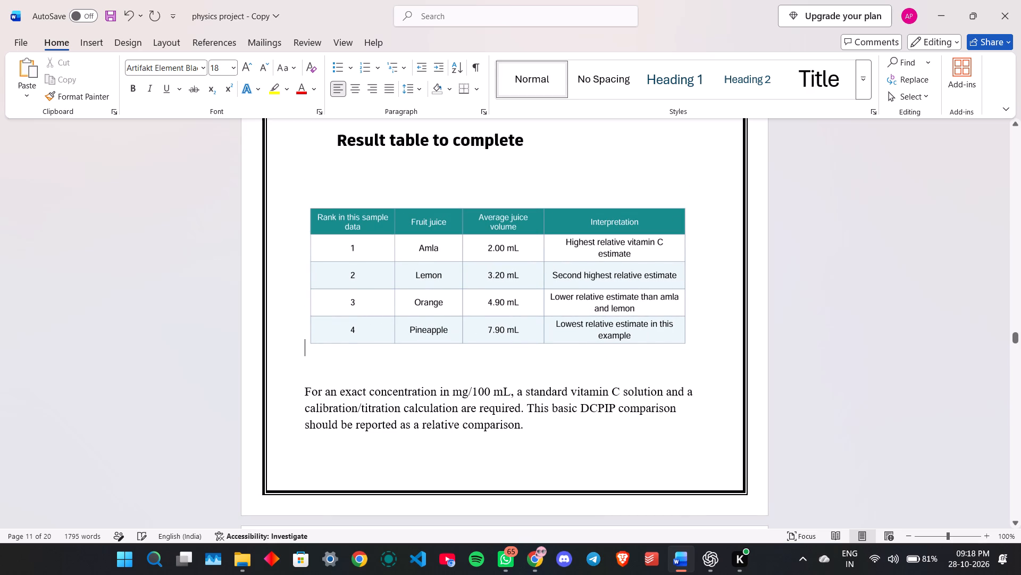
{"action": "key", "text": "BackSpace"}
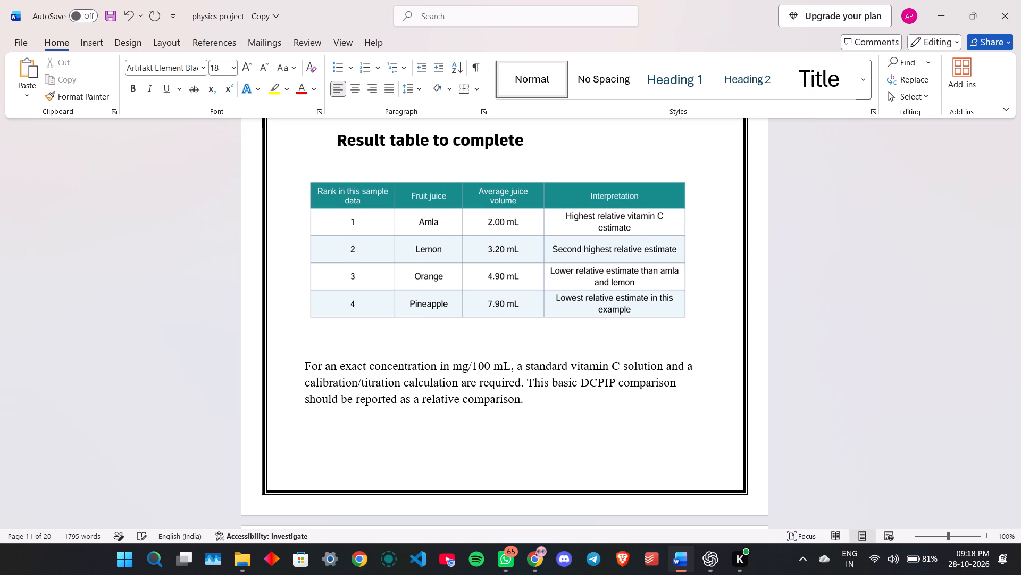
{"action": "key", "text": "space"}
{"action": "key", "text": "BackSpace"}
Place the text cursor at the top of the blank page following the exact concentration paragraph.
{"action": "scroll", "coordinate": [361, 299], "scroll_direction": "down", "scroll_amount": 3}
{"action": "scroll", "coordinate": [363, 299], "scroll_direction": "up", "scroll_amount": 2}
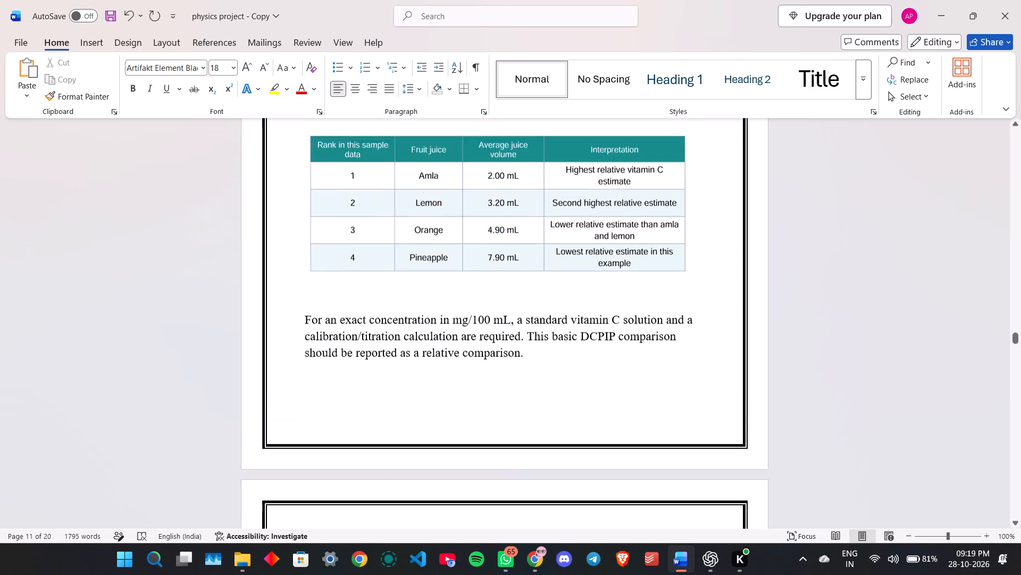
{"action": "scroll", "coordinate": [367, 308], "scroll_direction": "up", "scroll_amount": 6}
{"action": "scroll", "coordinate": [333, 483], "scroll_direction": "down", "scroll_amount": 11}
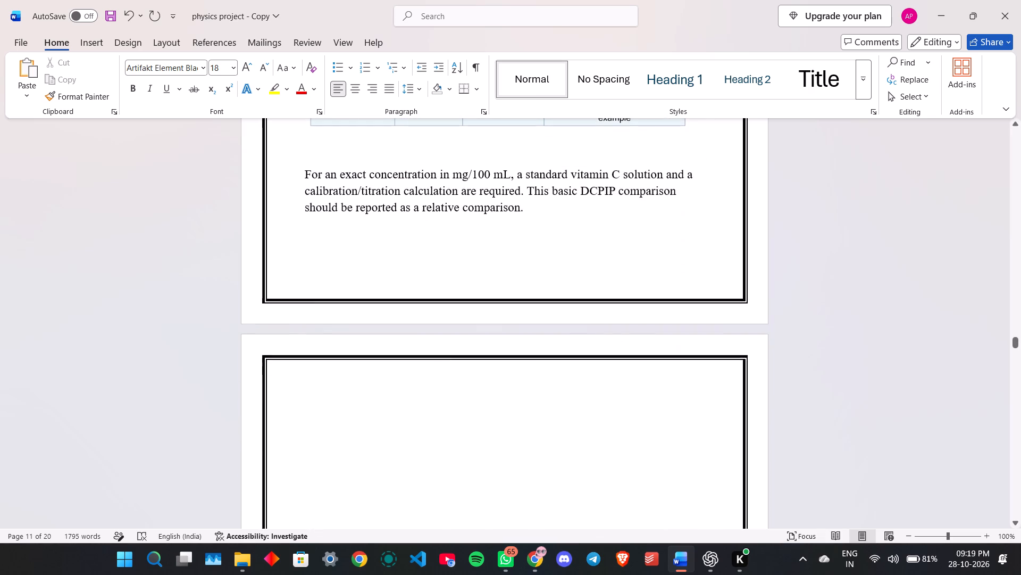
{"action": "scroll", "coordinate": [345, 458], "scroll_direction": "down", "scroll_amount": 1}
{"action": "left_click", "coordinate": [306, 362]}
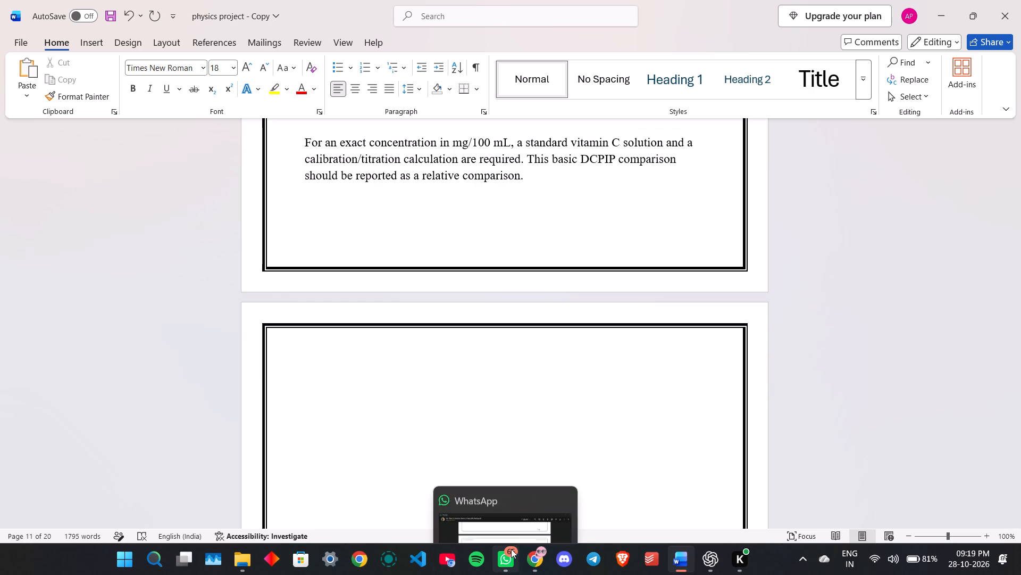
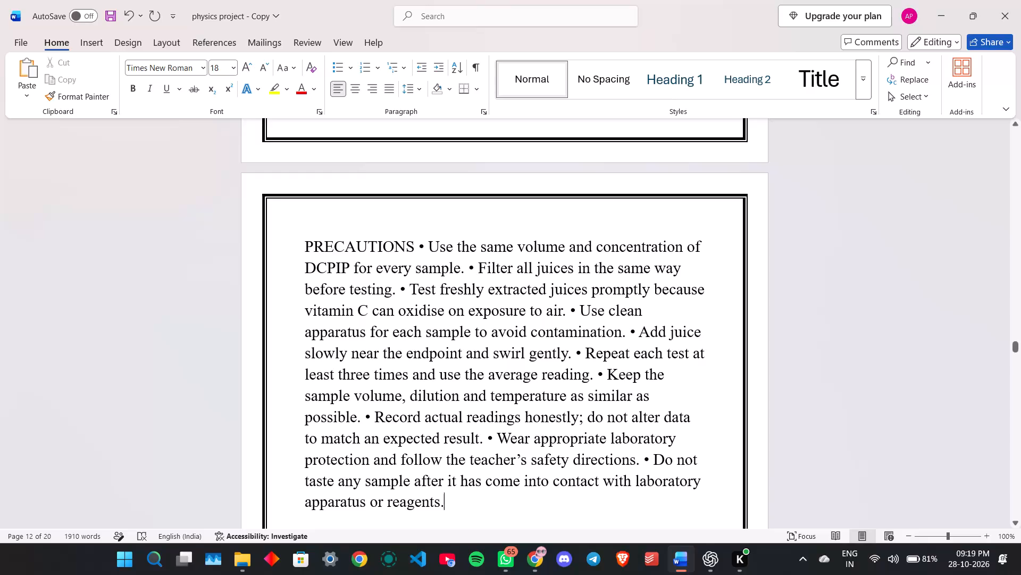
Separate the PRECAUTIONS heading from the bullet text by starting a new paragraph before the first bullet.
{"action": "left_click", "coordinate": [417, 249]}
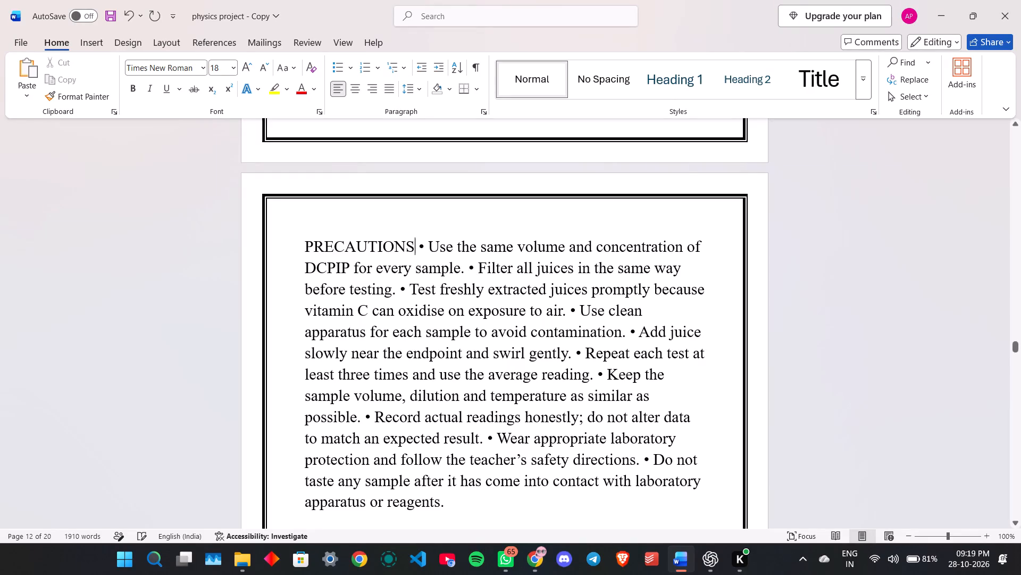
{"action": "left_click", "coordinate": [421, 245]}
{"action": "key", "text": "Return"}
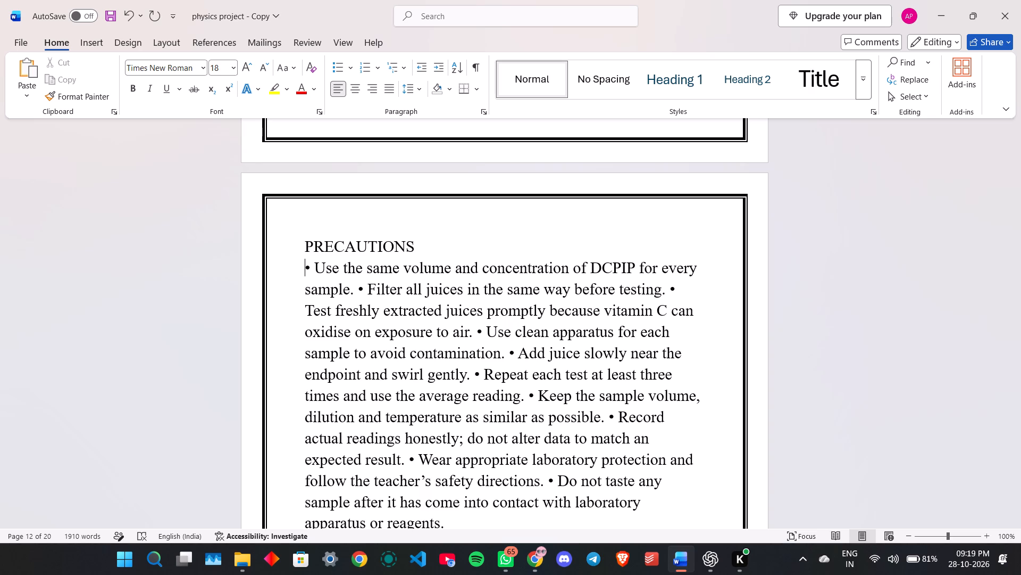
Select the PRECAUTIONS heading line for formatting.
{"action": "left_click_drag", "start_coordinate": [303, 245], "coordinate": [302, 244]}
{"action": "left_click_drag", "start_coordinate": [302, 244], "coordinate": [430, 234]}
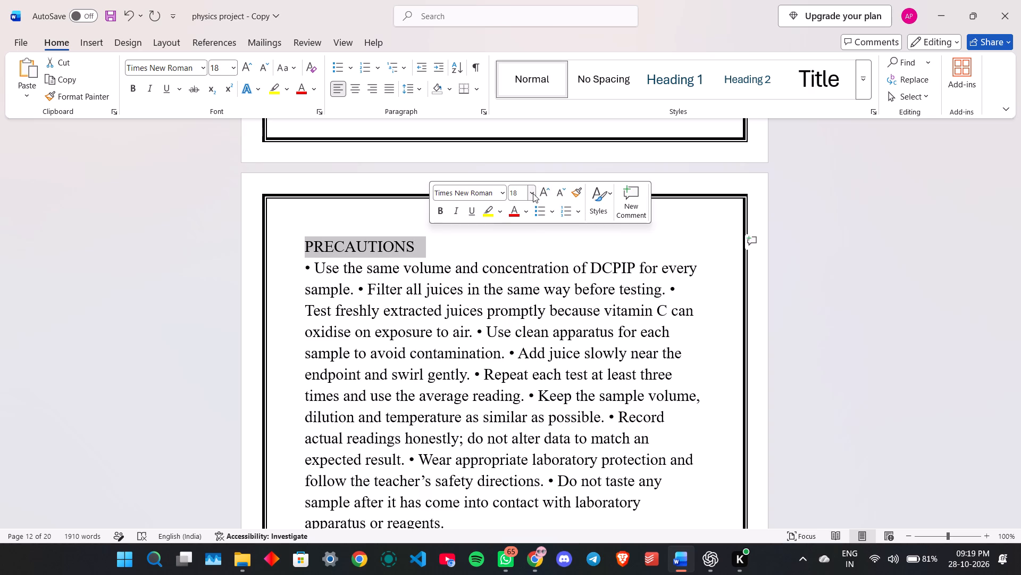
Format the "PRECAUTIONS" heading as 22 pt Arial Black.
{"action": "left_click", "coordinate": [531, 195]}
{"action": "left_click", "coordinate": [520, 350]}
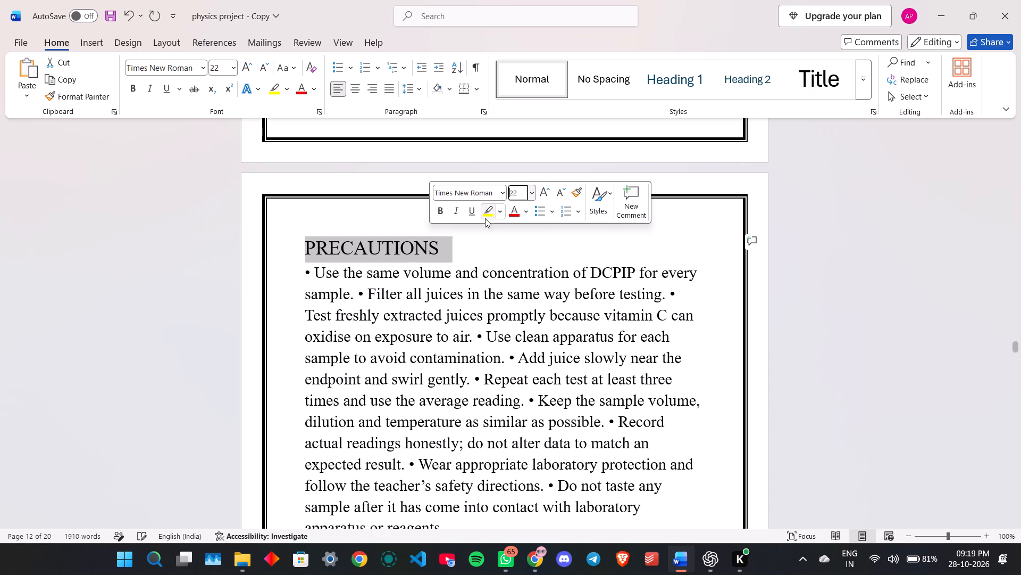
{"action": "left_click", "coordinate": [504, 192]}
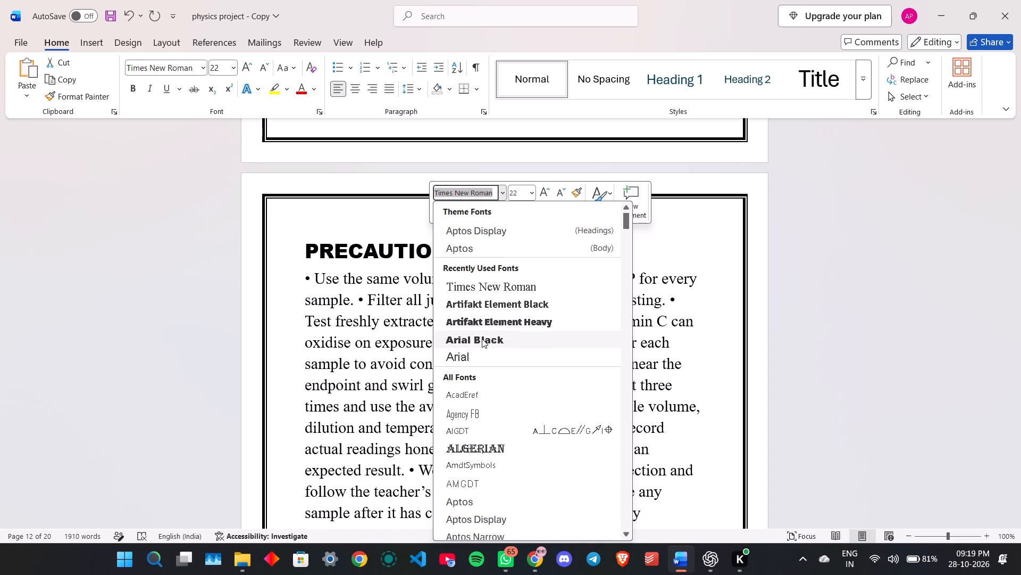
{"action": "left_click", "coordinate": [482, 339]}
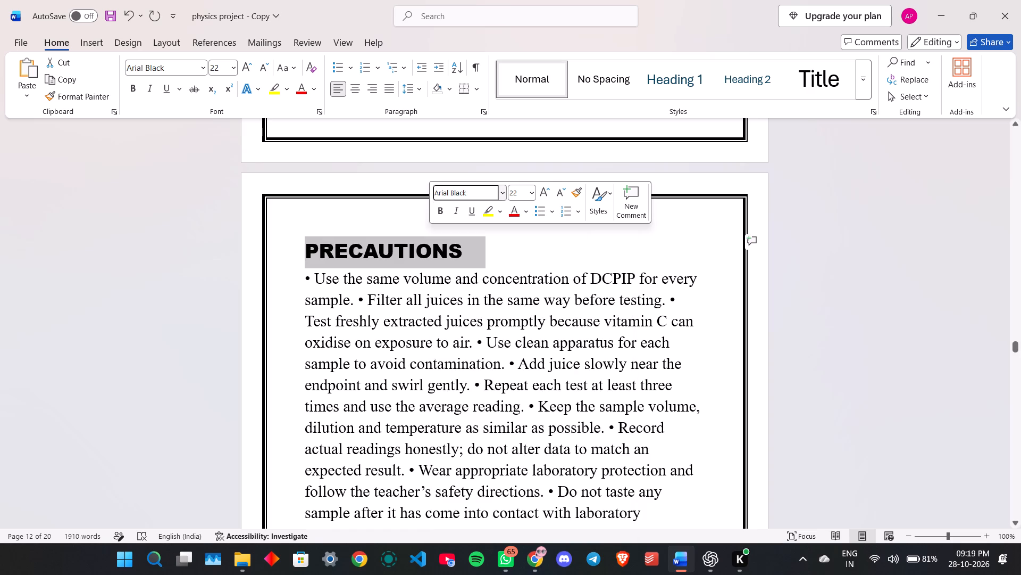
Break the precautions paragraph so the "Filter all juices", "Test freshly extracted", "Use clean apparatus" and "Repeat each test" bullets start new lines.
{"action": "left_click", "coordinate": [358, 300]}
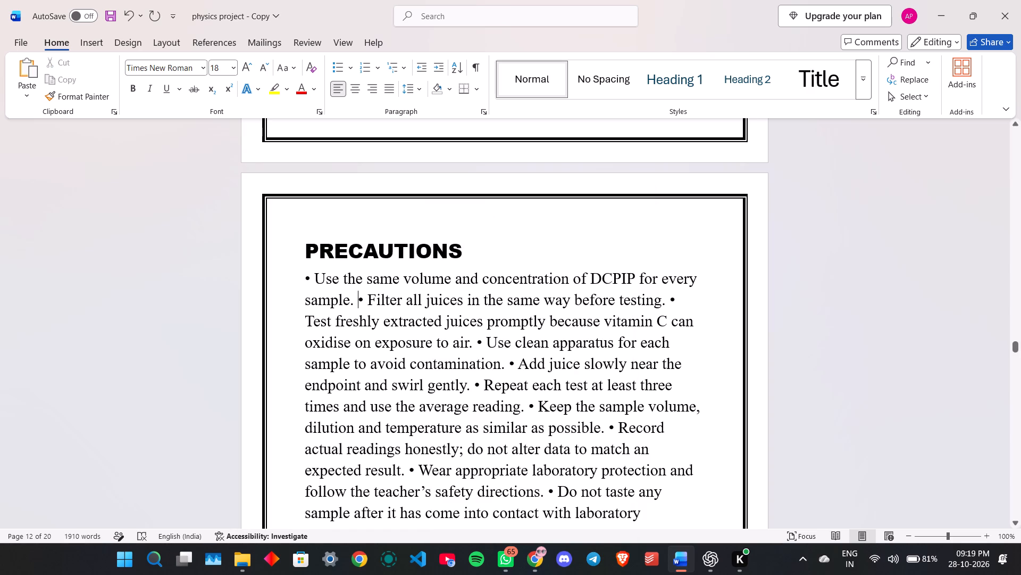
{"action": "key", "text": "Return"}
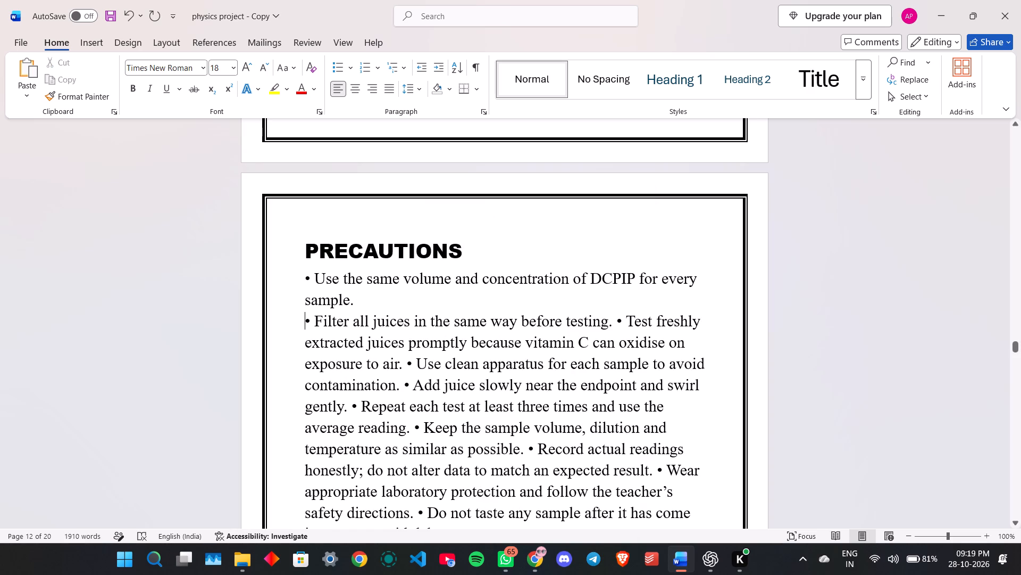
{"action": "left_click", "coordinate": [616, 323]}
{"action": "key", "text": "Return"}
{"action": "scroll", "coordinate": [621, 303], "scroll_direction": "down", "scroll_amount": 5}
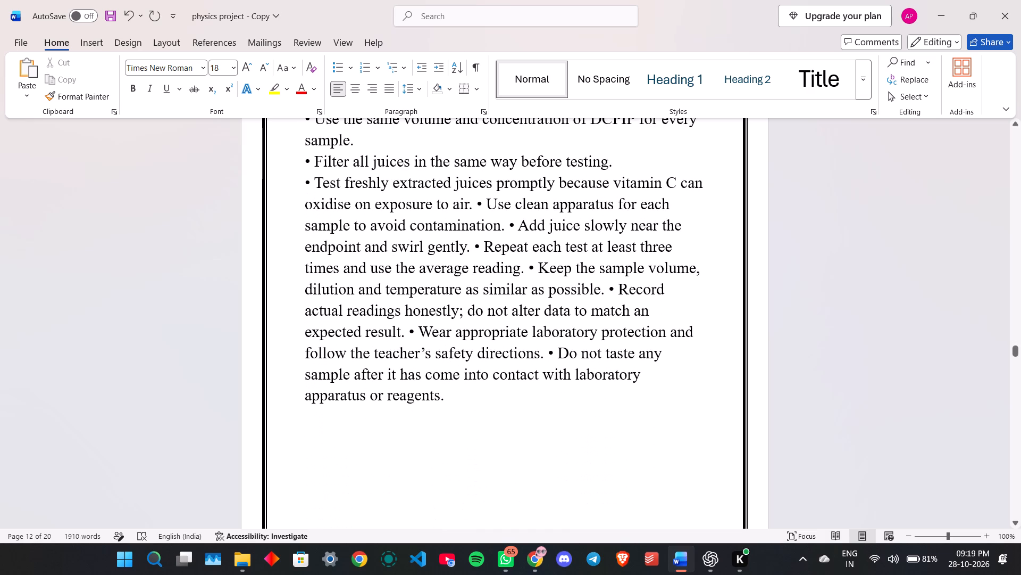
{"action": "left_click", "coordinate": [474, 206]}
{"action": "left_click", "coordinate": [476, 204]}
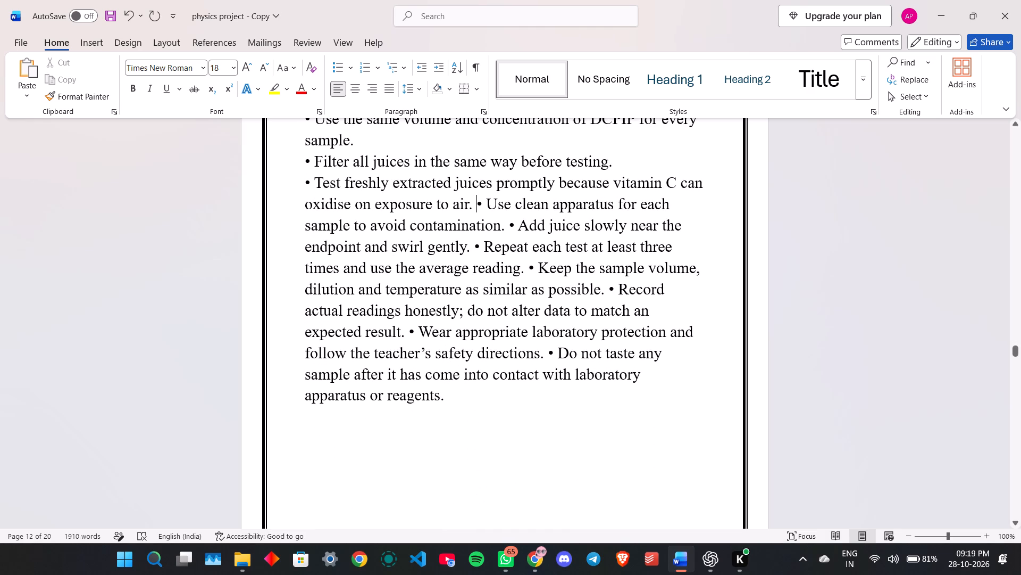
{"action": "key", "text": "Return"}
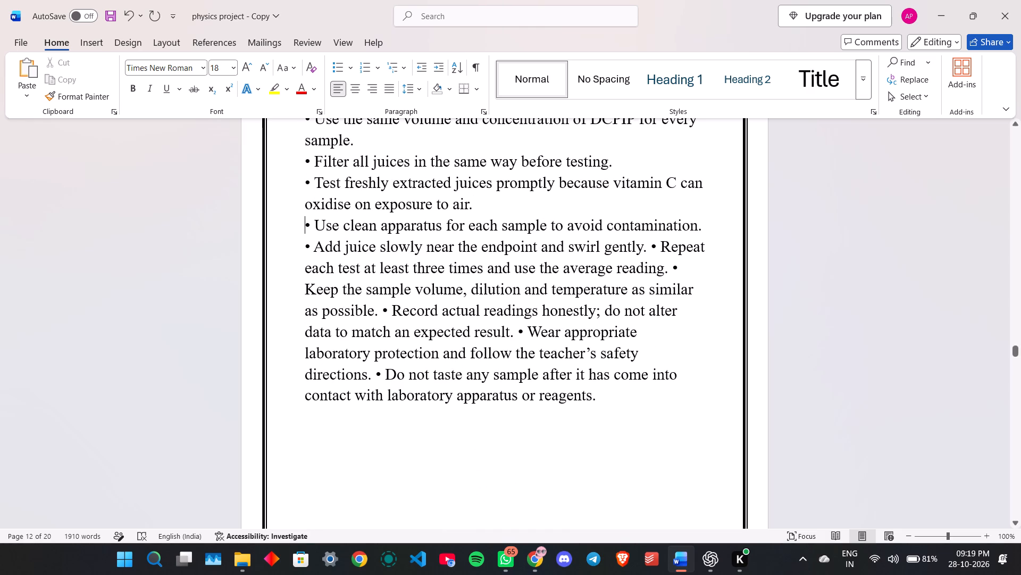
{"action": "left_click", "coordinate": [651, 246]}
{"action": "key", "text": "Return"}
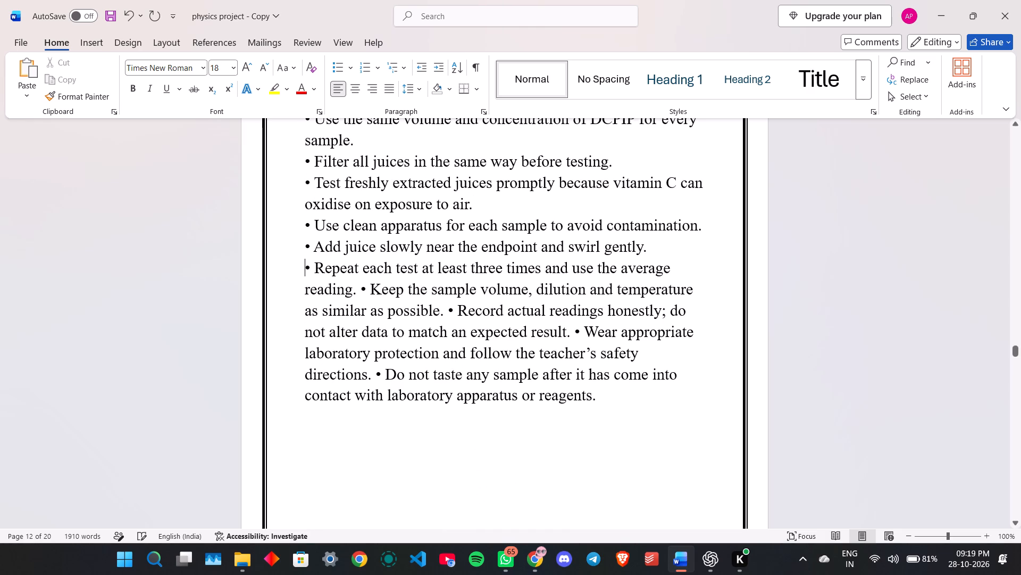
Put the remaining precaution bullets, from "Keep the sample volume" through "Do not taste any sample", on separate lines.
{"action": "left_click", "coordinate": [359, 289]}
{"action": "key", "text": "Return"}
{"action": "left_click", "coordinate": [381, 331]}
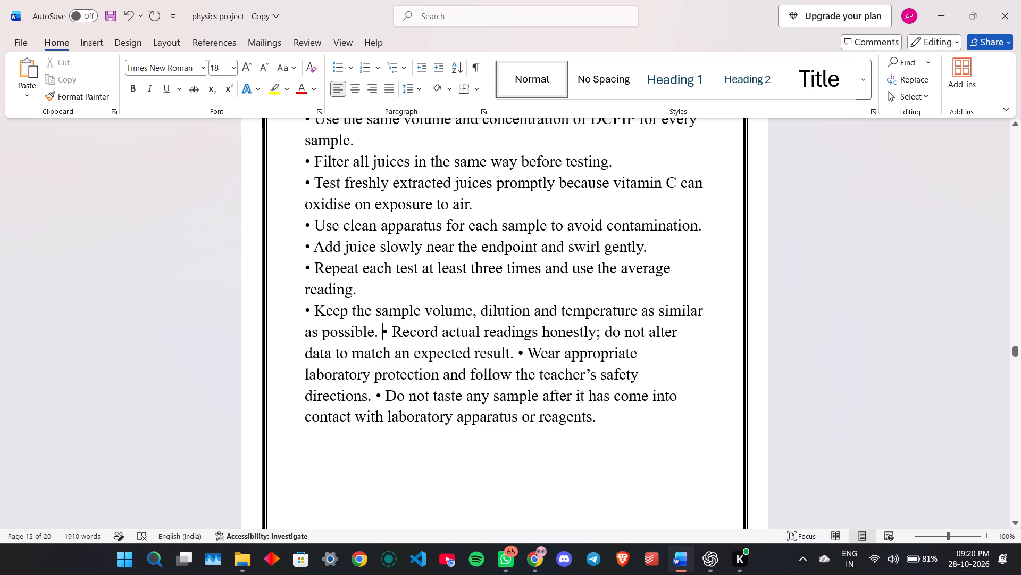
{"action": "key", "text": "Return"}
{"action": "left_click", "coordinate": [428, 372]}
{"action": "key", "text": "Return"}
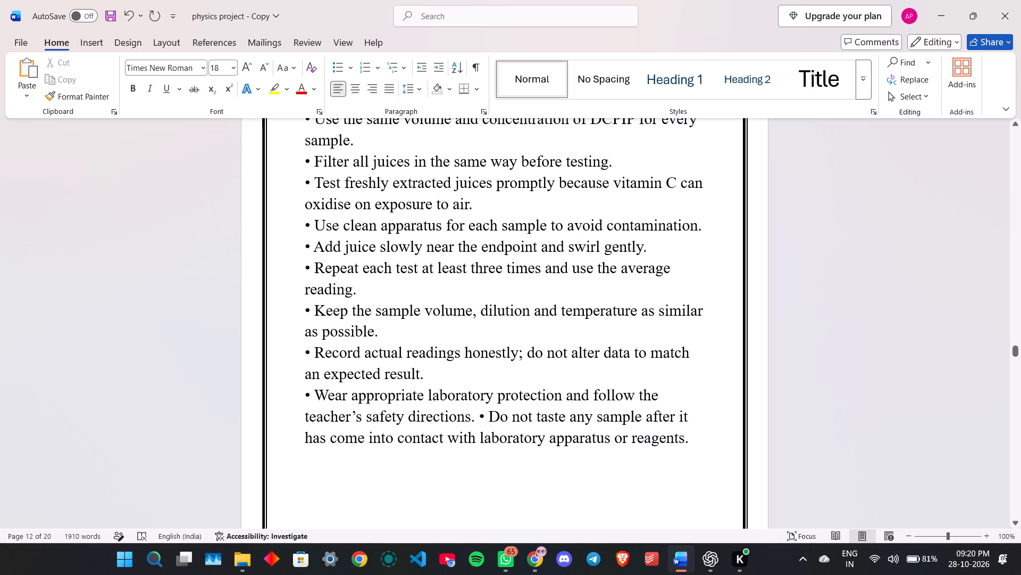
{"action": "left_click", "coordinate": [477, 416]}
{"action": "key", "text": "Return"}
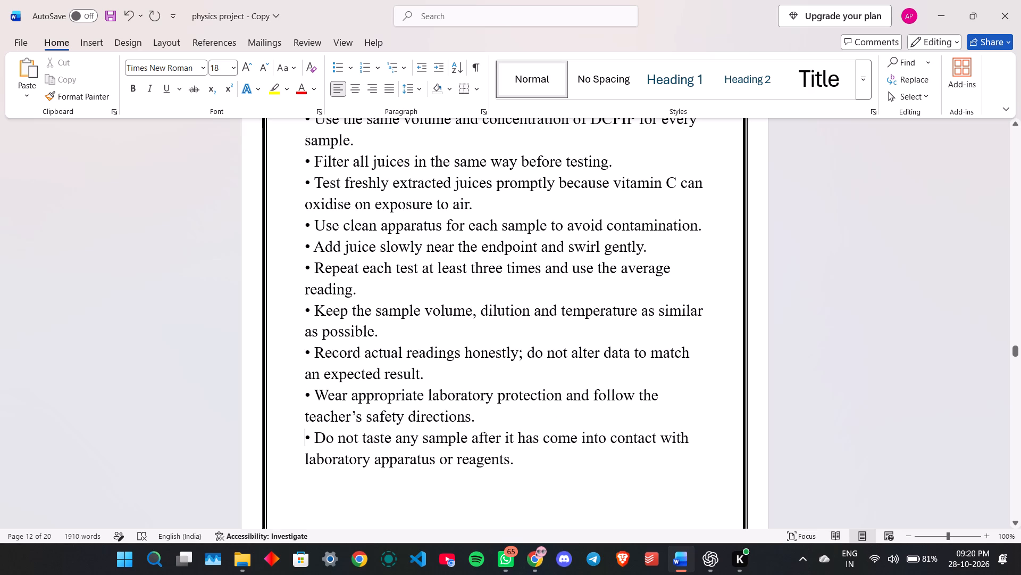
Centre the "PRECAUTIONS" heading above its bullet list.
{"action": "scroll", "coordinate": [471, 359], "scroll_direction": "up", "scroll_amount": 2}
{"action": "scroll", "coordinate": [475, 340], "scroll_direction": "down", "scroll_amount": 4}
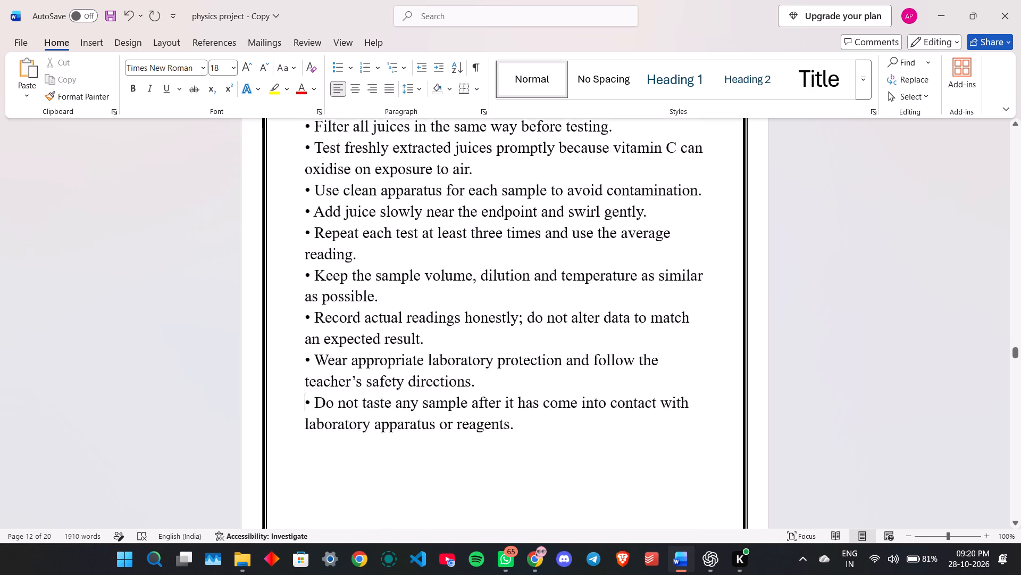
{"action": "scroll", "coordinate": [475, 330], "scroll_direction": "down", "scroll_amount": 1}
{"action": "scroll", "coordinate": [475, 328], "scroll_direction": "up", "scroll_amount": 6}
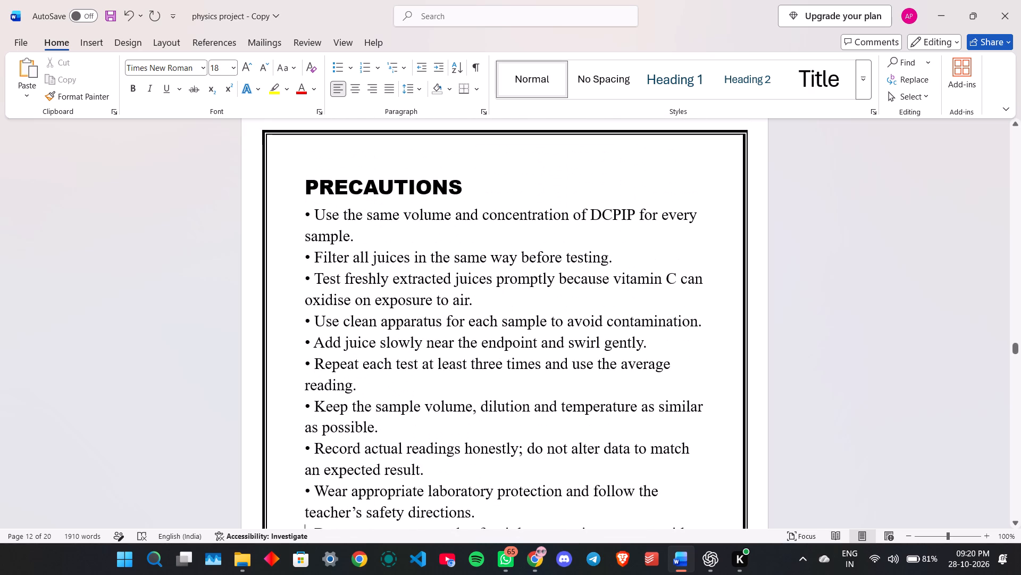
{"action": "scroll", "coordinate": [489, 375], "scroll_direction": "down", "scroll_amount": 3}
{"action": "scroll", "coordinate": [488, 374], "scroll_direction": "up", "scroll_amount": 3}
{"action": "left_click_drag", "start_coordinate": [298, 185], "coordinate": [413, 182]}
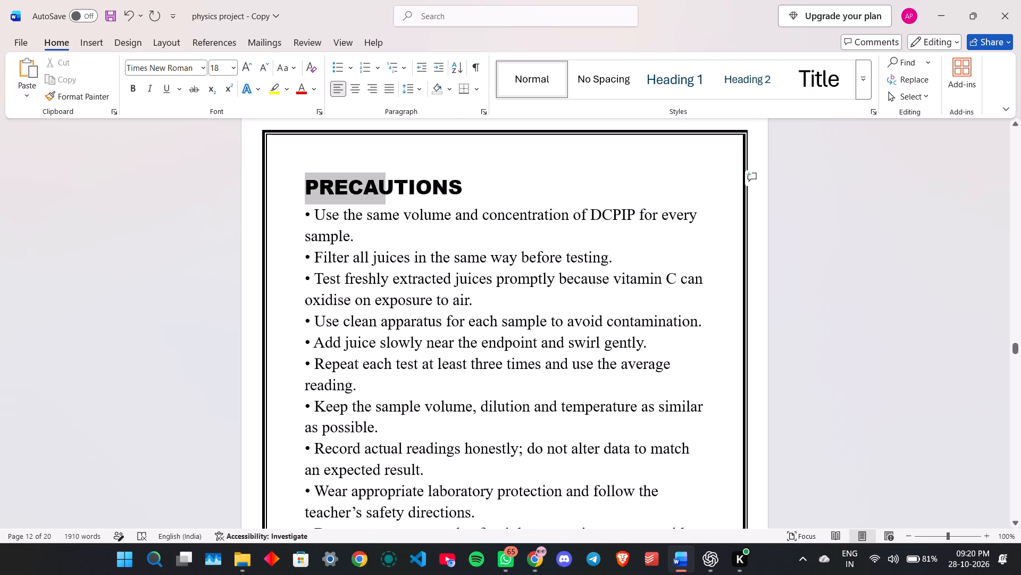
{"action": "left_click_drag", "start_coordinate": [413, 182], "coordinate": [479, 178]}
{"action": "left_click", "coordinate": [356, 91]}
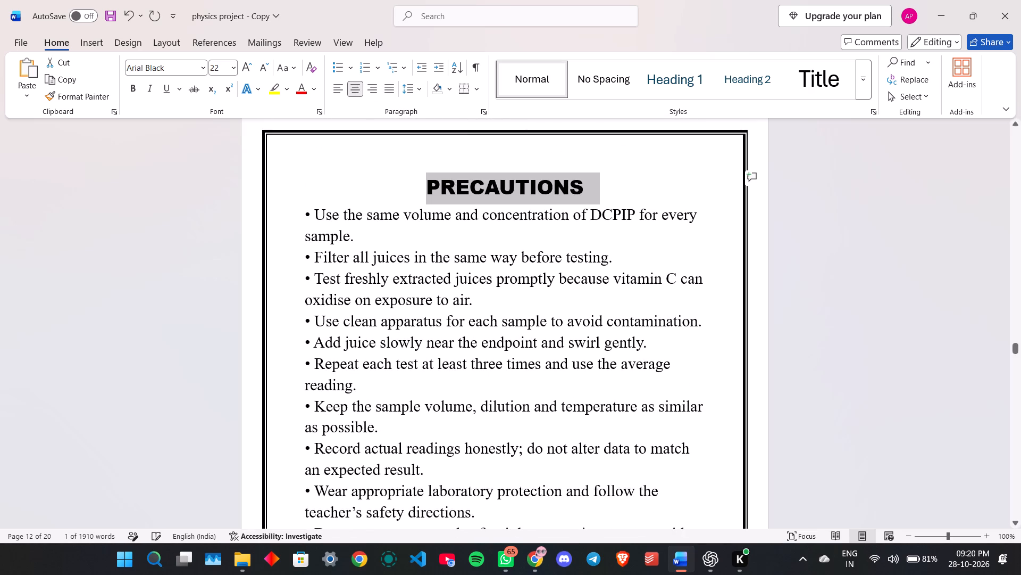
{"action": "right_click", "coordinate": [556, 182]}
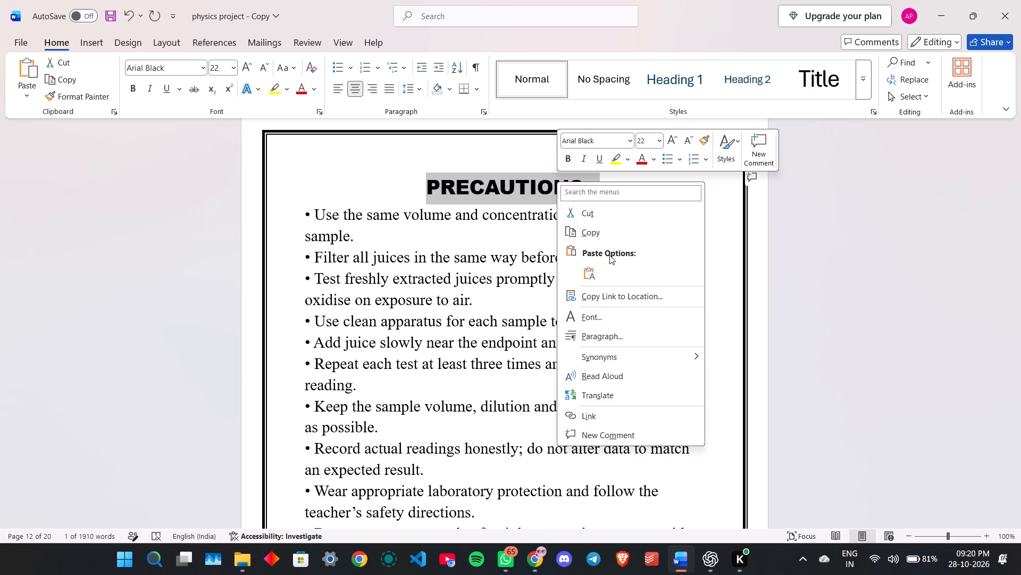
{"action": "left_click", "coordinate": [717, 463]}
Replace the old "PROCEDURE" heading below the precautions list with an empty line.
{"action": "scroll", "coordinate": [707, 441], "scroll_direction": "down", "scroll_amount": 9}
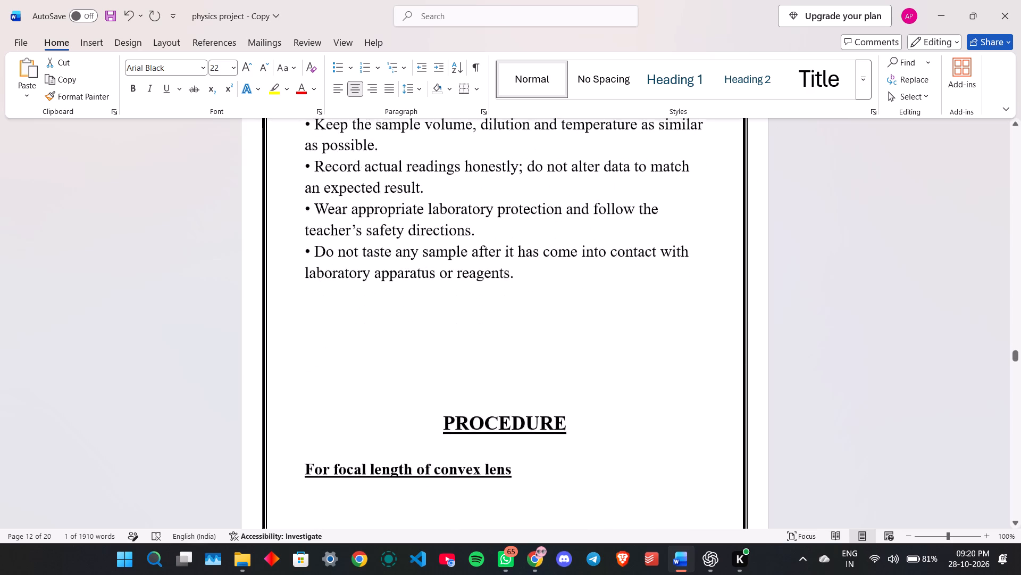
{"action": "scroll", "coordinate": [672, 401], "scroll_direction": "down", "scroll_amount": 4}
{"action": "left_click_drag", "start_coordinate": [427, 285], "coordinate": [519, 282]}
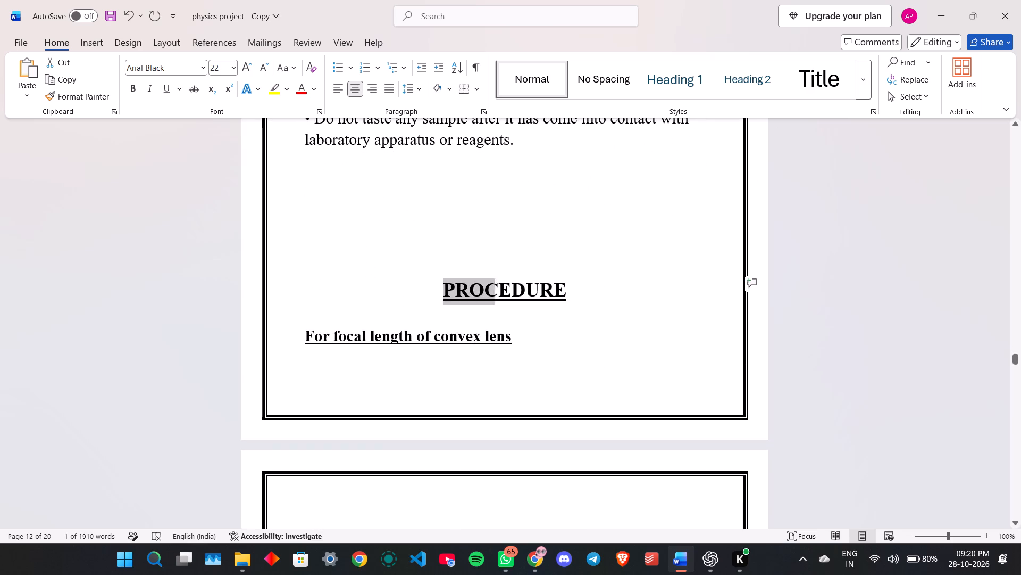
{"action": "left_click_drag", "start_coordinate": [519, 282], "coordinate": [564, 280]}
{"action": "key", "text": "Return"}
Place the text cursor on the blank line at the top of page 13, above "For focal length of the combination".
{"action": "scroll", "coordinate": [565, 354], "scroll_direction": "down", "scroll_amount": 6}
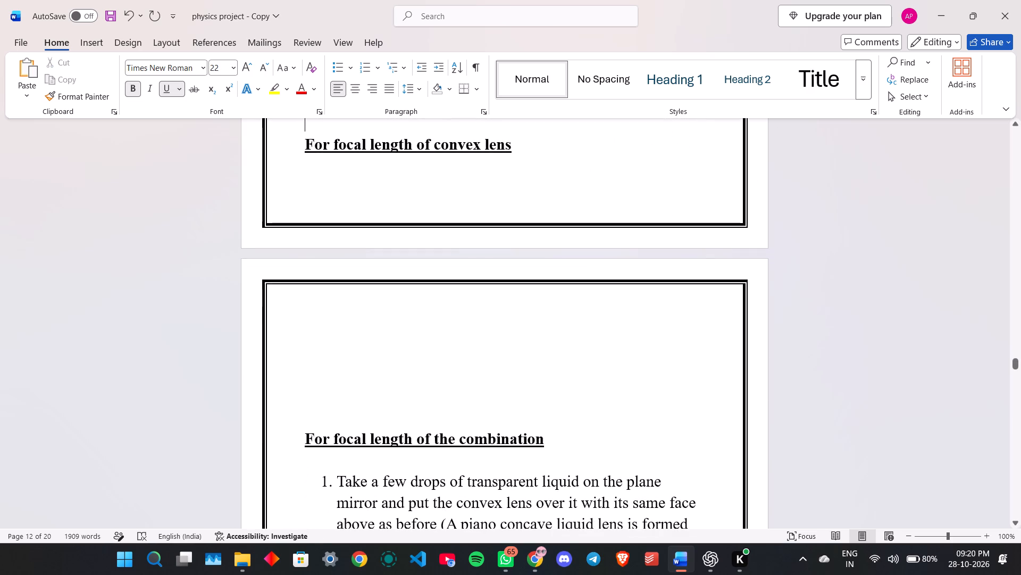
{"action": "left_click", "coordinate": [303, 305]}
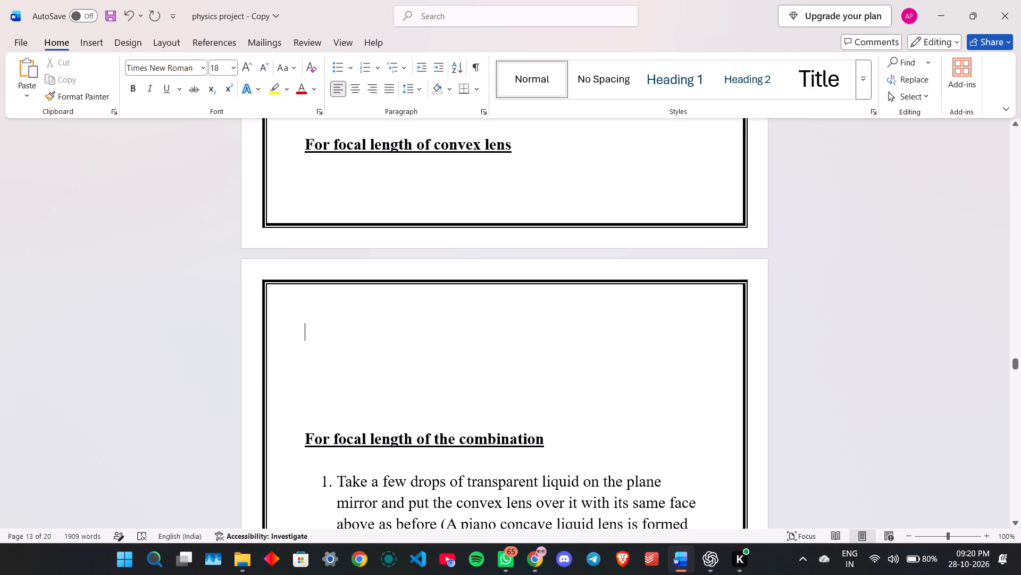
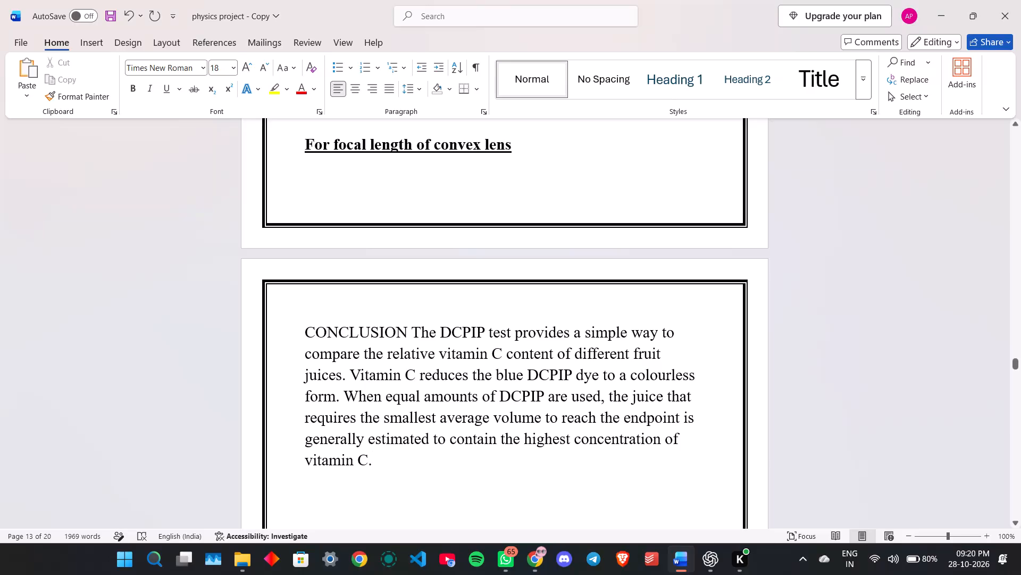
Put the "CONCLUSION" heading on its own line above its paragraph and format it in Arial Black, size 22, centred.
{"action": "left_click", "coordinate": [411, 331]}
{"action": "key", "text": "Return"}
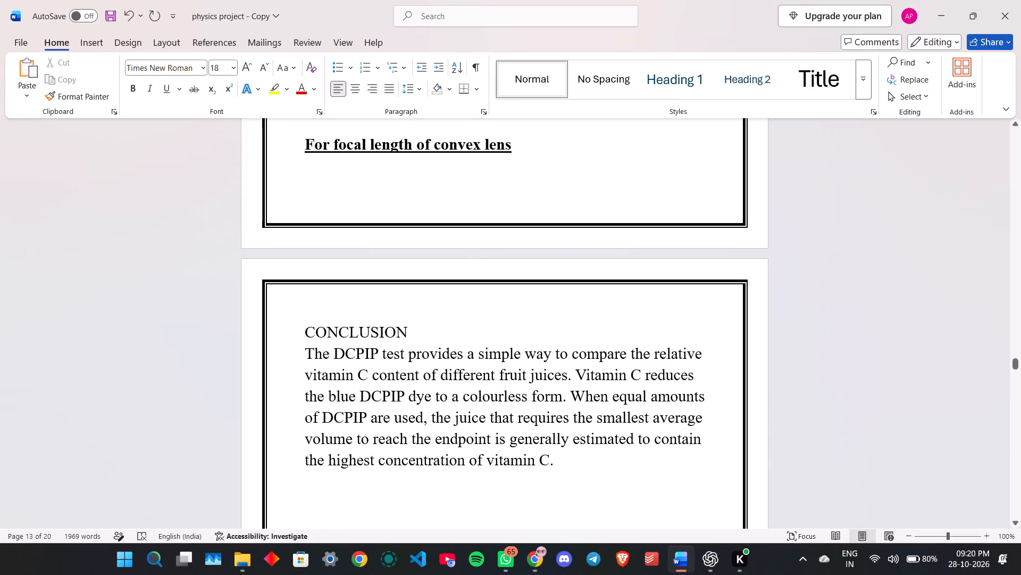
{"action": "left_click_drag", "start_coordinate": [303, 327], "coordinate": [410, 319]}
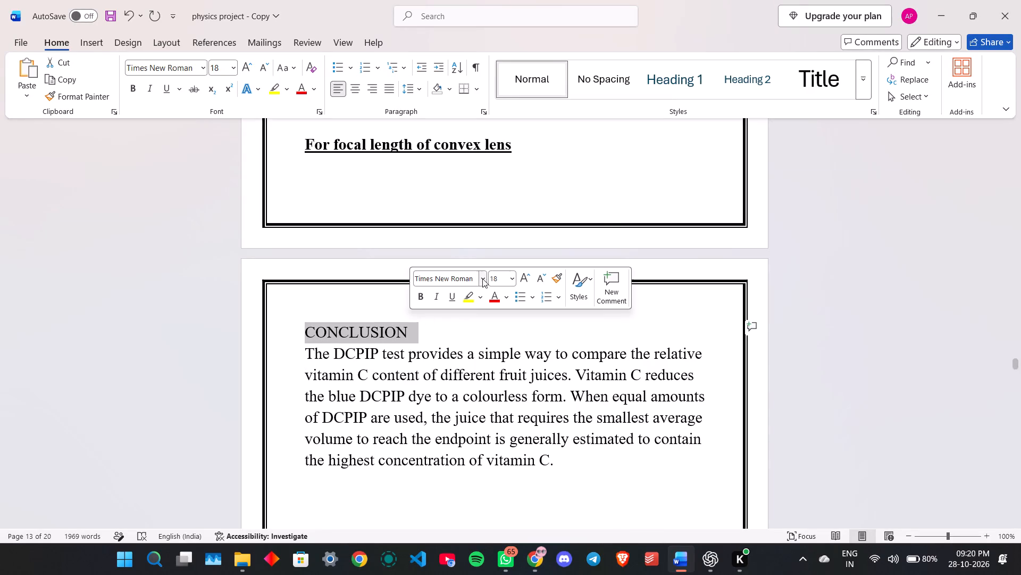
{"action": "left_click", "coordinate": [484, 275]}
{"action": "left_click", "coordinate": [503, 87]}
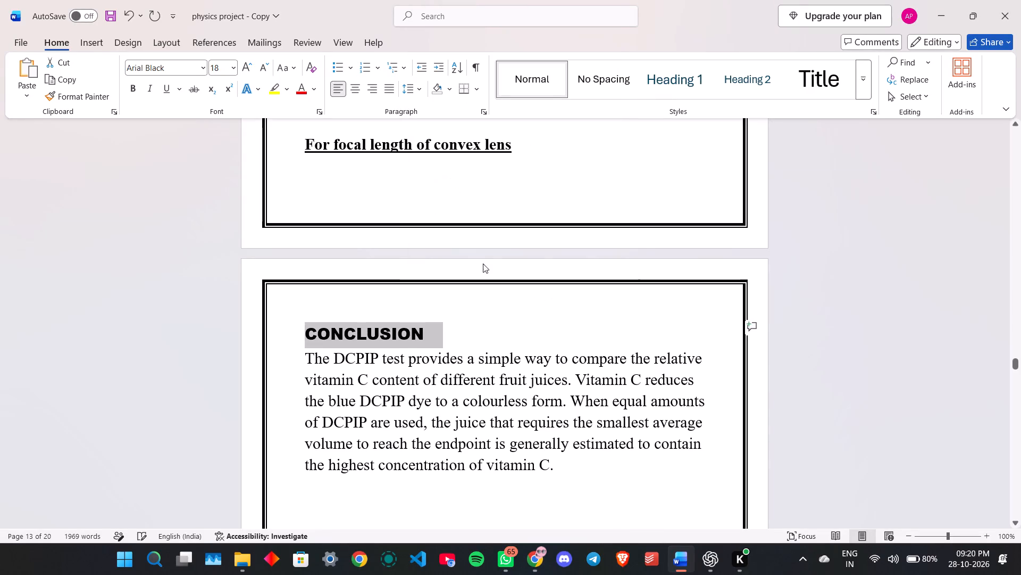
{"action": "right_click", "coordinate": [400, 337]}
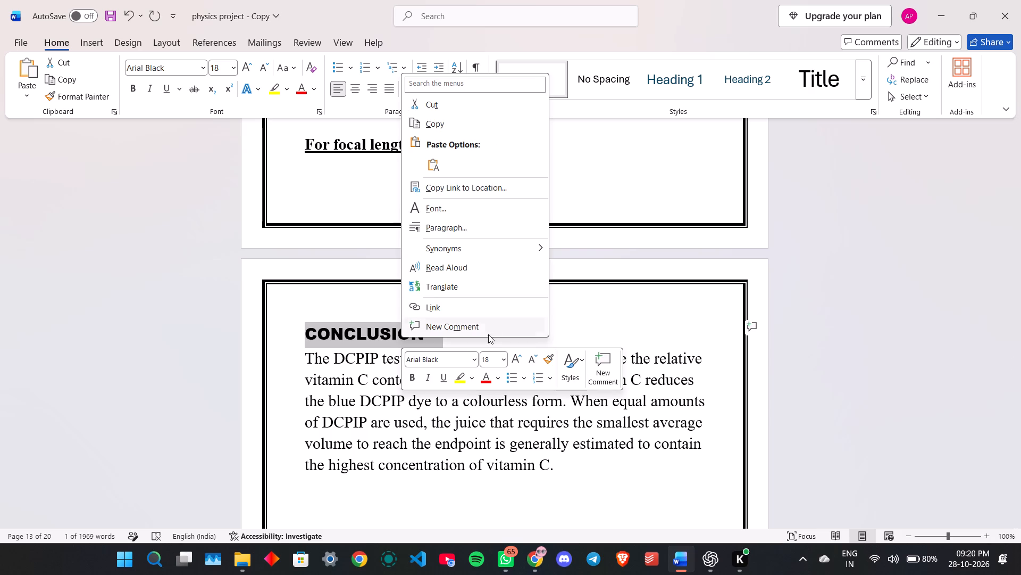
{"action": "left_click", "coordinate": [503, 361]}
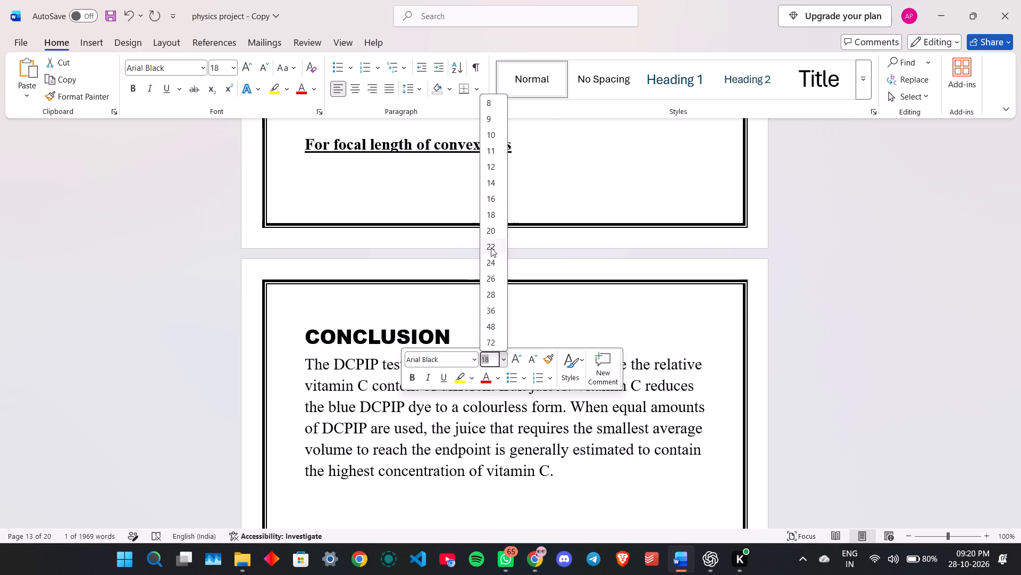
{"action": "left_click", "coordinate": [491, 248]}
{"action": "left_click", "coordinate": [360, 91]}
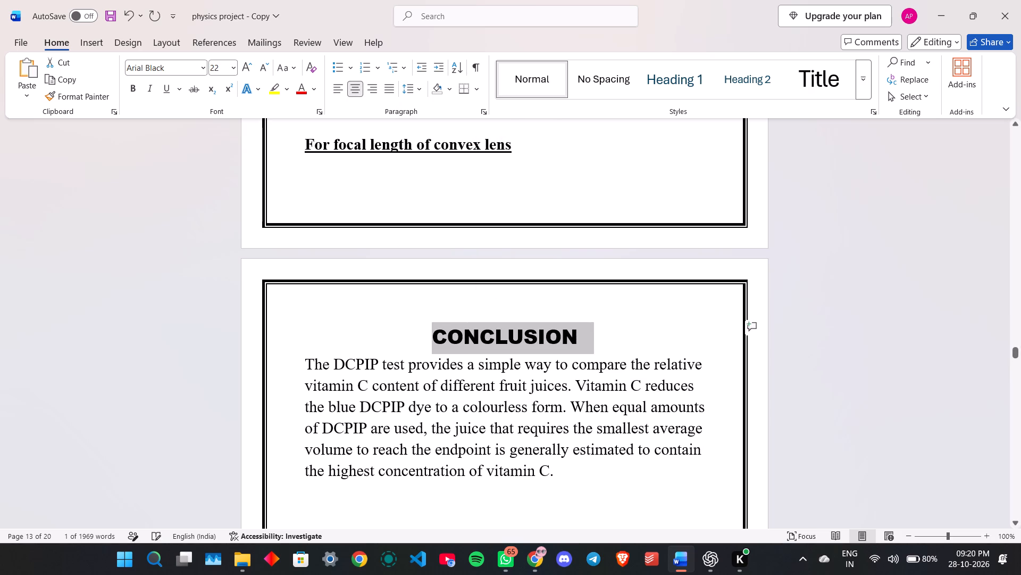
Add two empty lines after the conclusion paragraph, below "the highest concentration of vitamin C".
{"action": "left_click", "coordinate": [558, 477]}
{"action": "key", "text": "Return"}
{"action": "key", "text": "Return"}
{"action": "scroll", "coordinate": [561, 475], "scroll_direction": "down", "scroll_amount": 2}
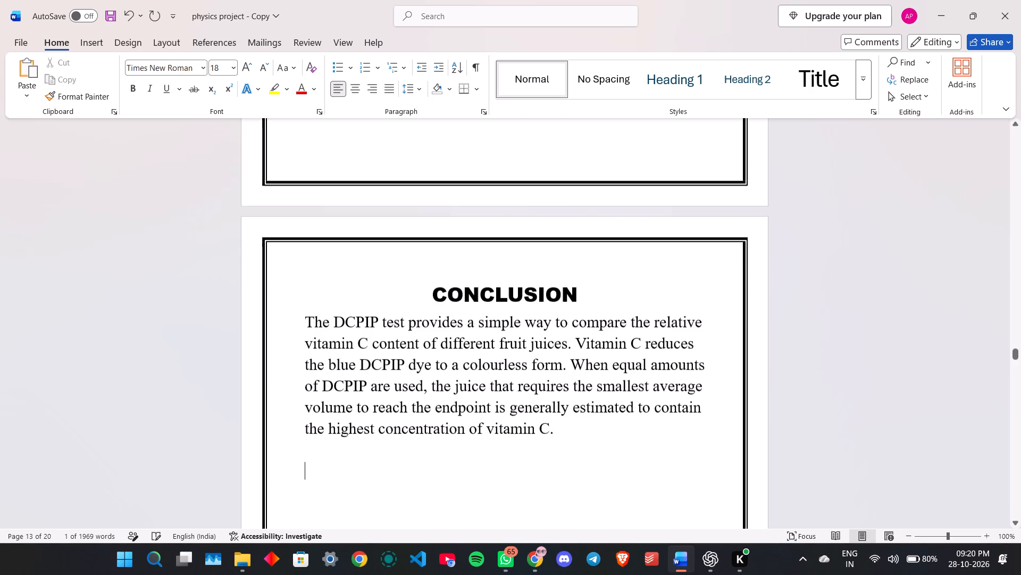
{"action": "scroll", "coordinate": [560, 474], "scroll_direction": "down", "scroll_amount": 2}
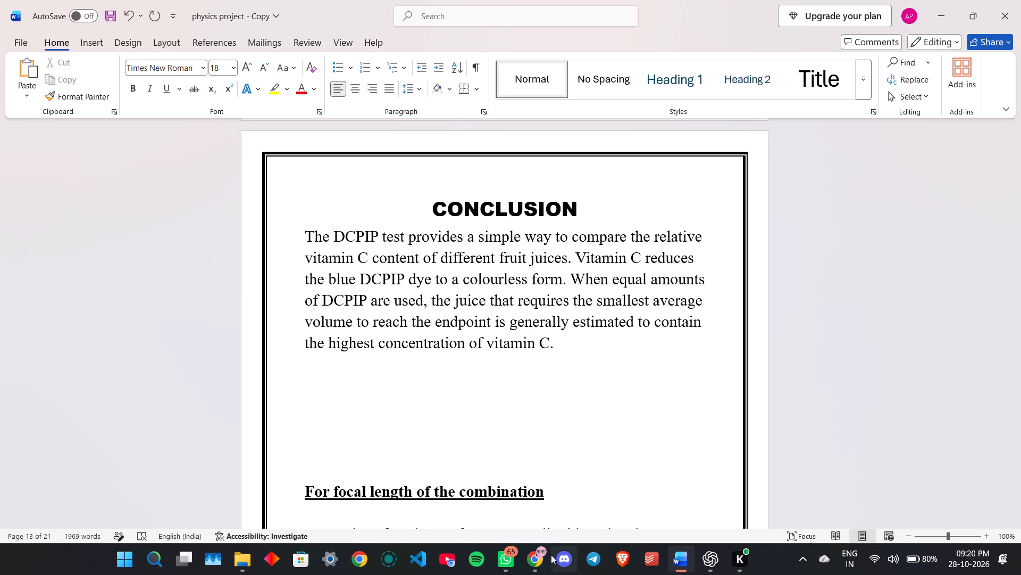
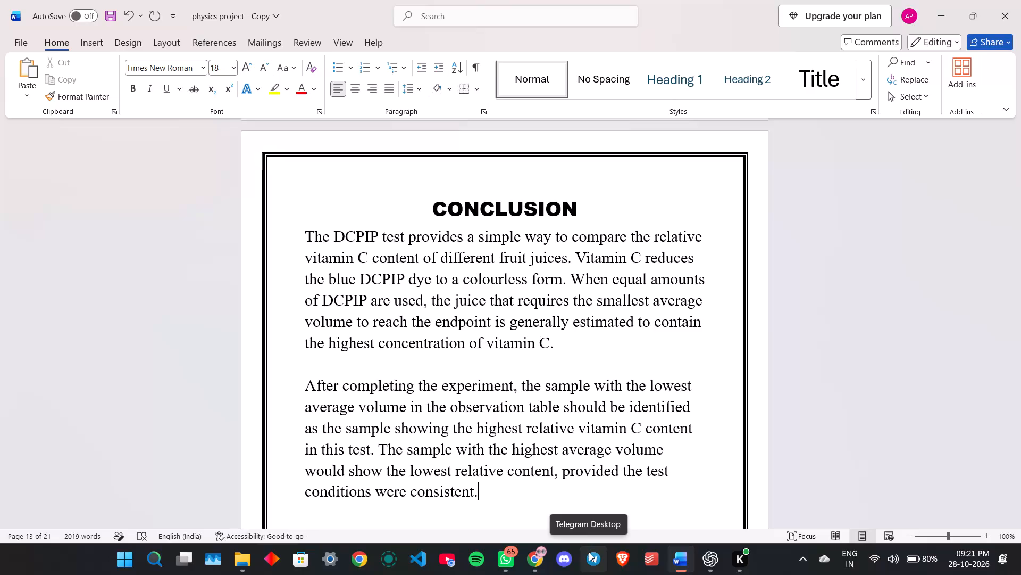
Start a new line after the second conclusion paragraph, below "conditions were consistent.".
{"action": "key", "text": "Return"}
{"action": "scroll", "coordinate": [596, 525], "scroll_direction": "down", "scroll_amount": 7}
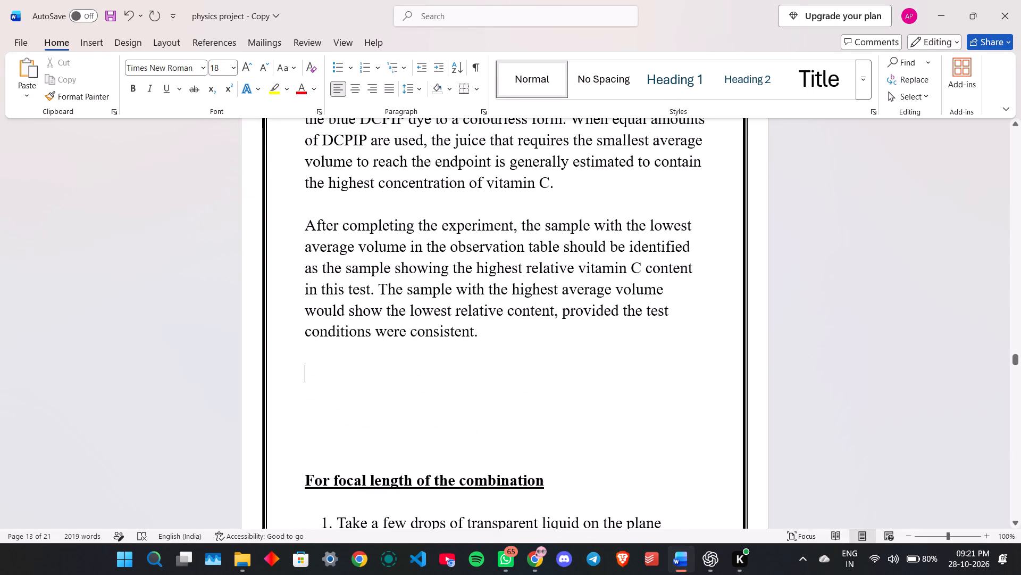
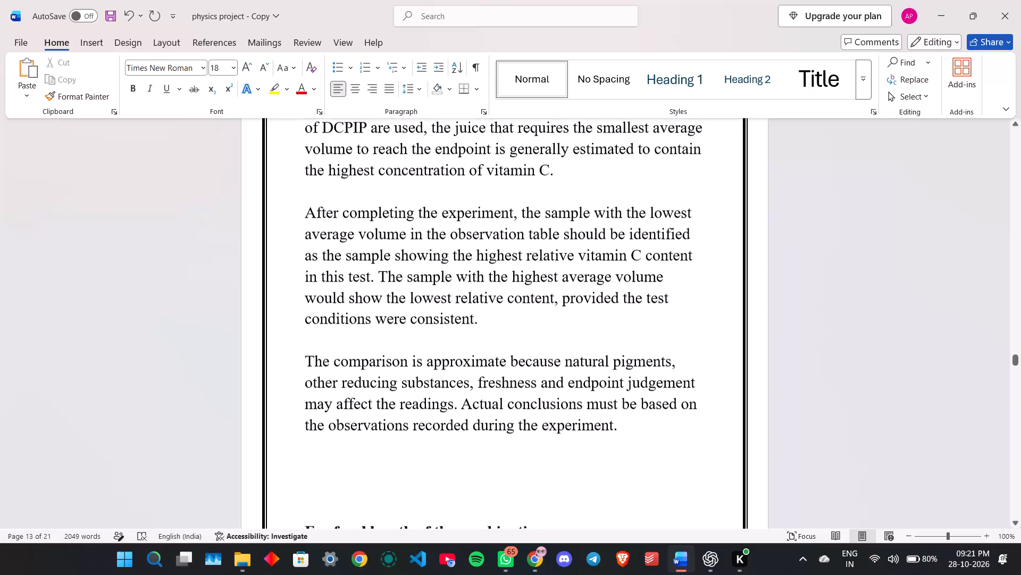
Insert a blank line between the CONCLUSION heading and its first paragraph, "The DCPIP test provides a simple way".
{"action": "scroll", "coordinate": [607, 411], "scroll_direction": "up", "scroll_amount": 5}
{"action": "scroll", "coordinate": [645, 490], "scroll_direction": "down", "scroll_amount": 5}
{"action": "scroll", "coordinate": [647, 484], "scroll_direction": "up", "scroll_amount": 5}
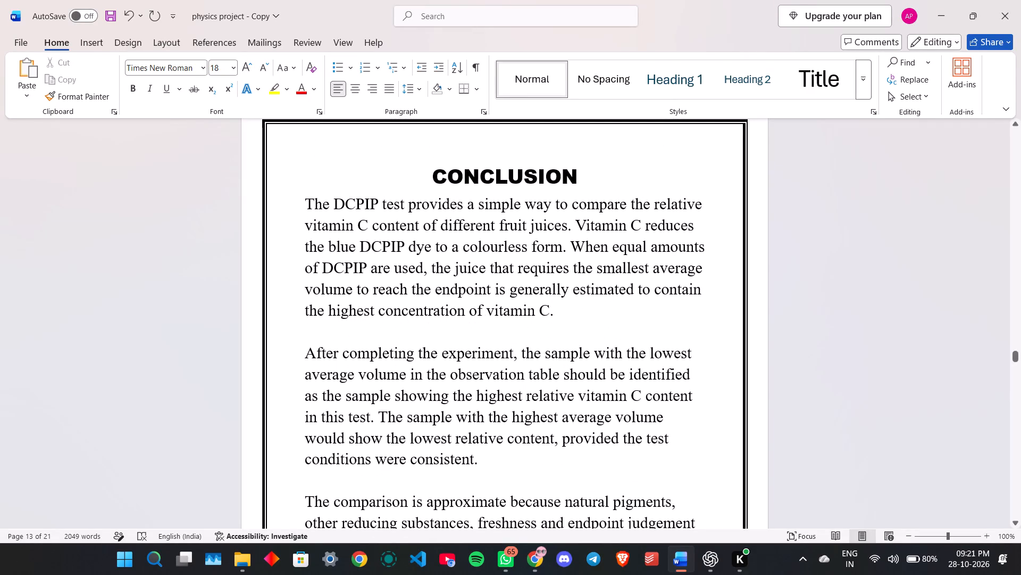
{"action": "left_click", "coordinate": [303, 202]}
{"action": "key", "text": "Return"}
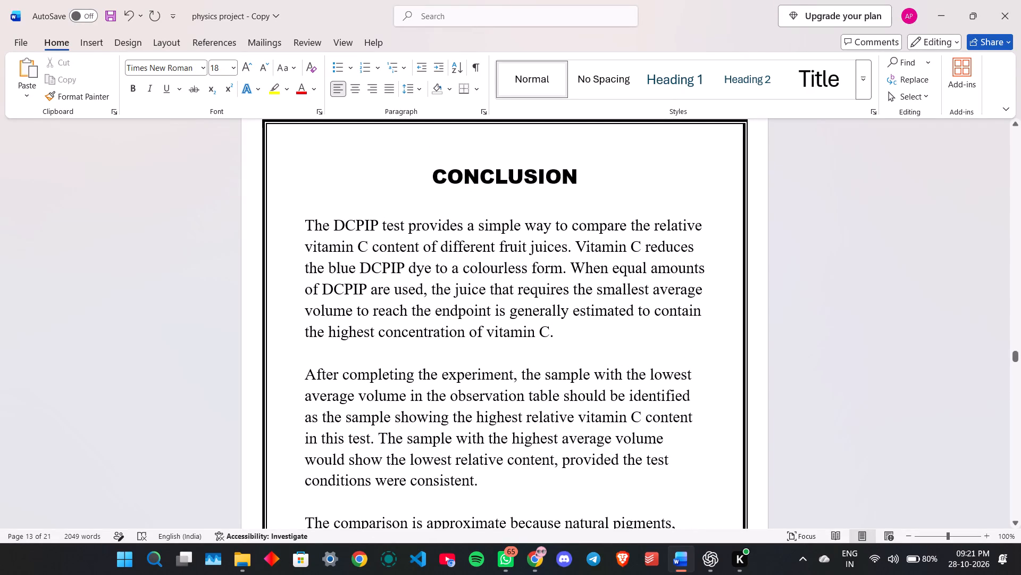
Delete the old "For focal length of the combination" heading and the liquid lens procedure under it, below the conclusion text.
{"action": "scroll", "coordinate": [431, 186], "scroll_direction": "down", "scroll_amount": 2}
{"action": "scroll", "coordinate": [431, 186], "scroll_direction": "up", "scroll_amount": 3}
{"action": "scroll", "coordinate": [431, 186], "scroll_direction": "down", "scroll_amount": 10}
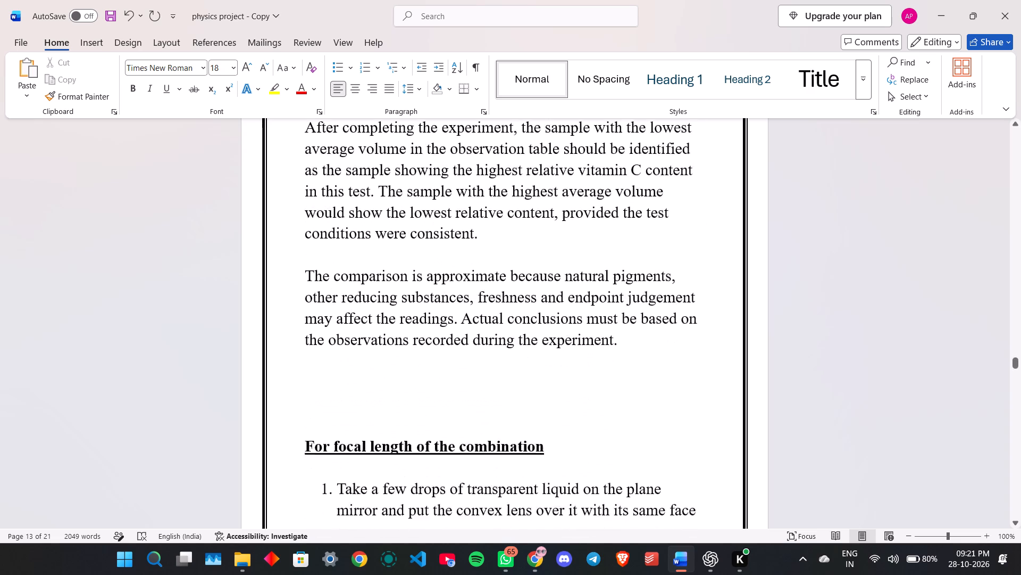
{"action": "scroll", "coordinate": [441, 179], "scroll_direction": "down", "scroll_amount": 5}
{"action": "left_click_drag", "start_coordinate": [302, 241], "coordinate": [615, 330]}
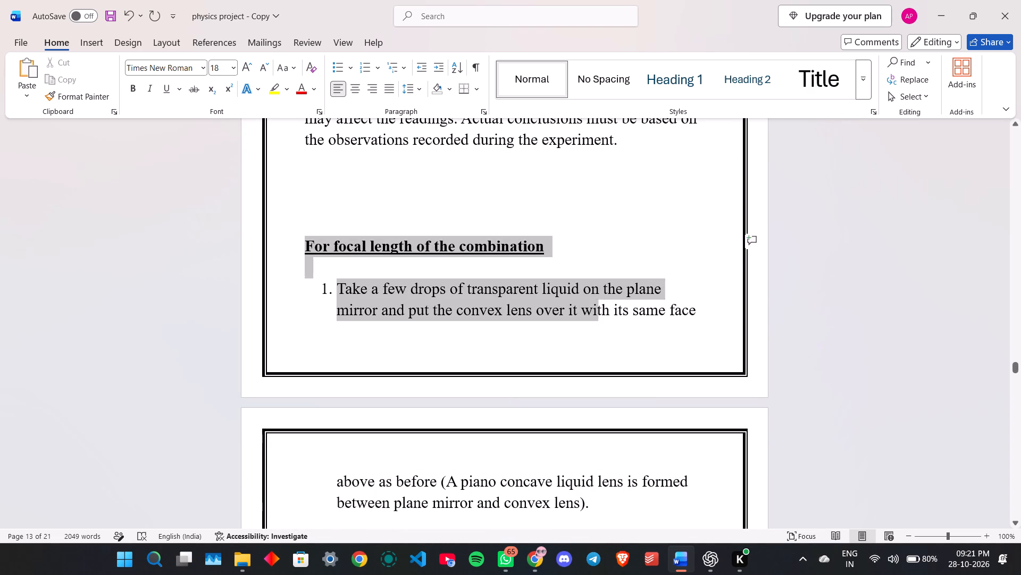
{"action": "left_click_drag", "start_coordinate": [615, 330], "coordinate": [730, 330]}
{"action": "key", "text": "BackSpace"}
{"action": "left_click_drag", "start_coordinate": [318, 244], "coordinate": [536, 323]}
{"action": "key", "text": "BackSpace"}
Delete the leftover item "Record your observations as given below." and the heading "For radius of curvature of convex lens surface:".
{"action": "left_click", "coordinate": [464, 321]}
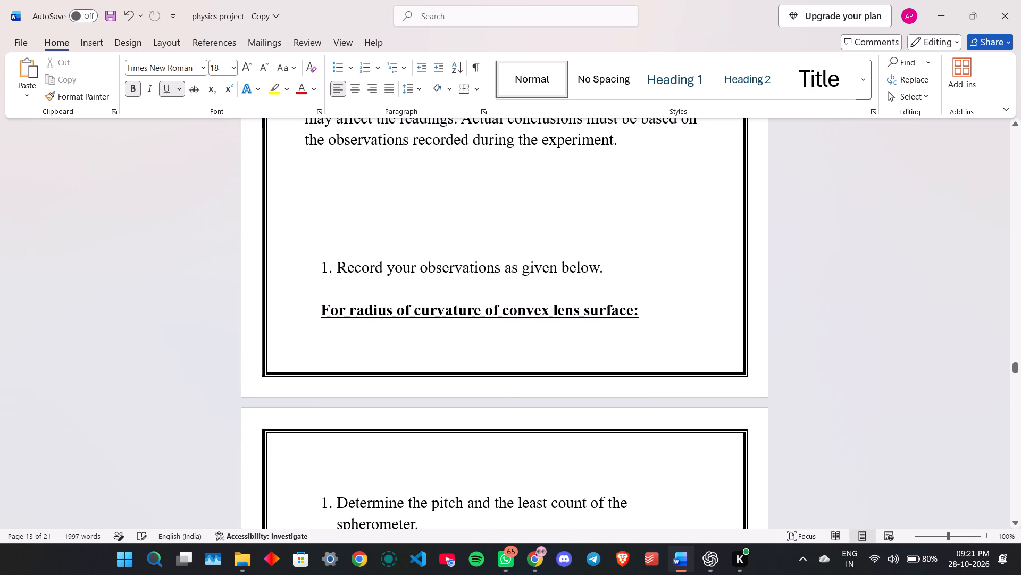
{"action": "left_click_drag", "start_coordinate": [322, 264], "coordinate": [532, 328]}
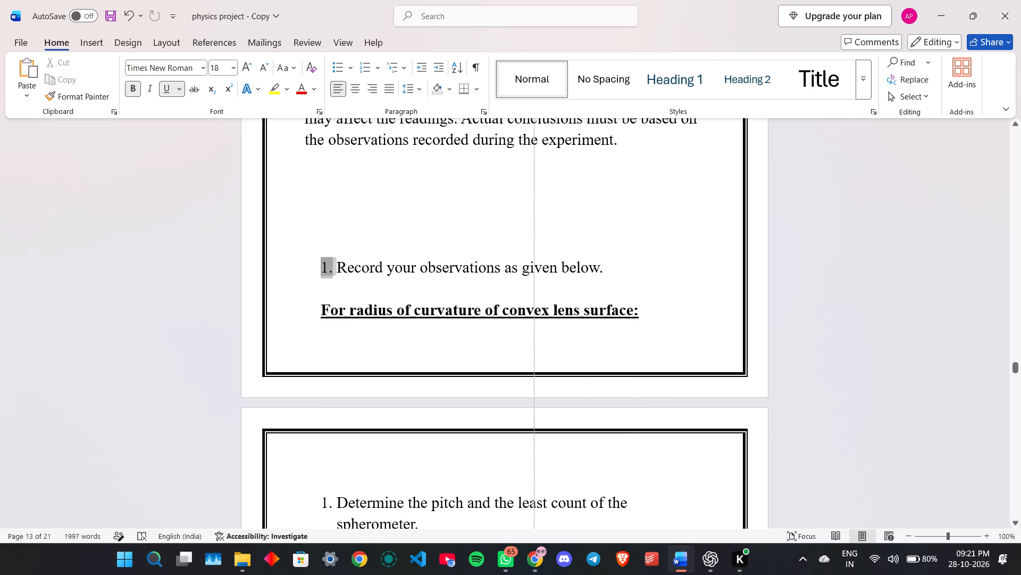
{"action": "left_click_drag", "start_coordinate": [532, 328], "coordinate": [131, 324]}
{"action": "left_click_drag", "start_coordinate": [319, 263], "coordinate": [514, 319]}
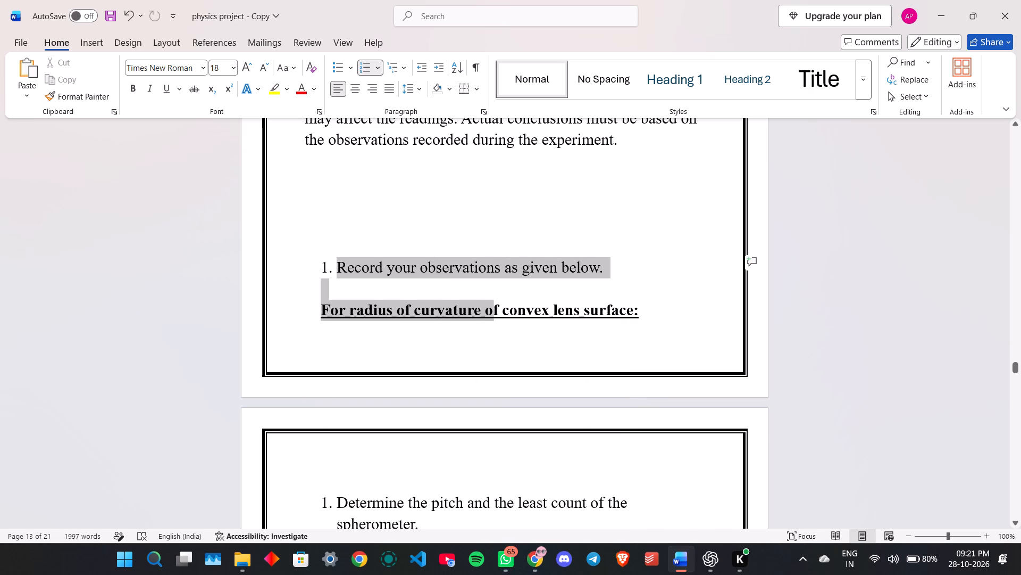
{"action": "left_click_drag", "start_coordinate": [514, 319], "coordinate": [642, 330]}
{"action": "key", "text": "BackSpace"}
Delete the numbered item "Determine the pitch and the least count of the spherometer." below the conclusion.
{"action": "scroll", "coordinate": [595, 326], "scroll_direction": "up", "scroll_amount": 7}
{"action": "scroll", "coordinate": [621, 453], "scroll_direction": "up", "scroll_amount": 4}
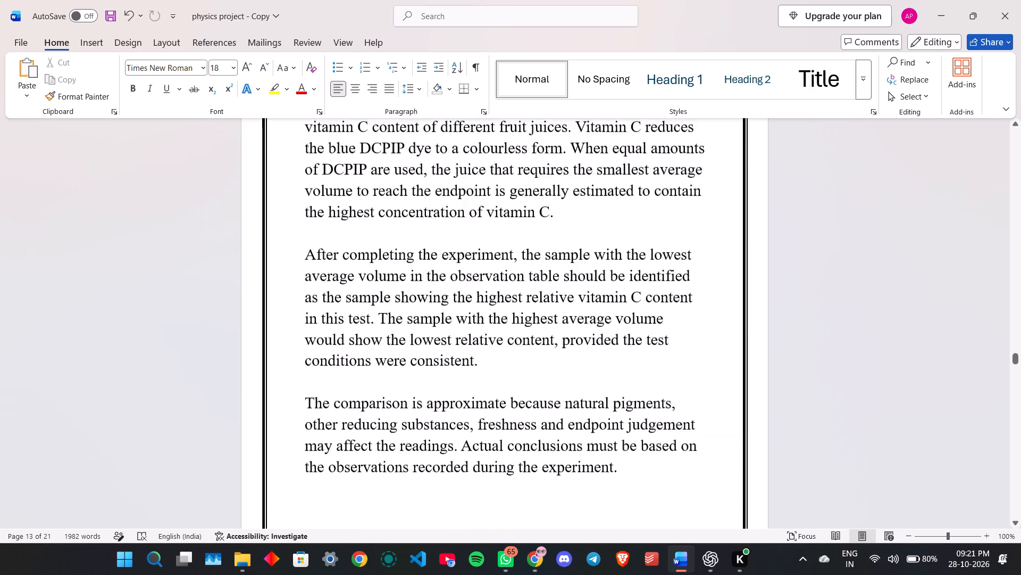
{"action": "scroll", "coordinate": [621, 453], "scroll_direction": "up", "scroll_amount": 4}
{"action": "scroll", "coordinate": [622, 453], "scroll_direction": "down", "scroll_amount": 18}
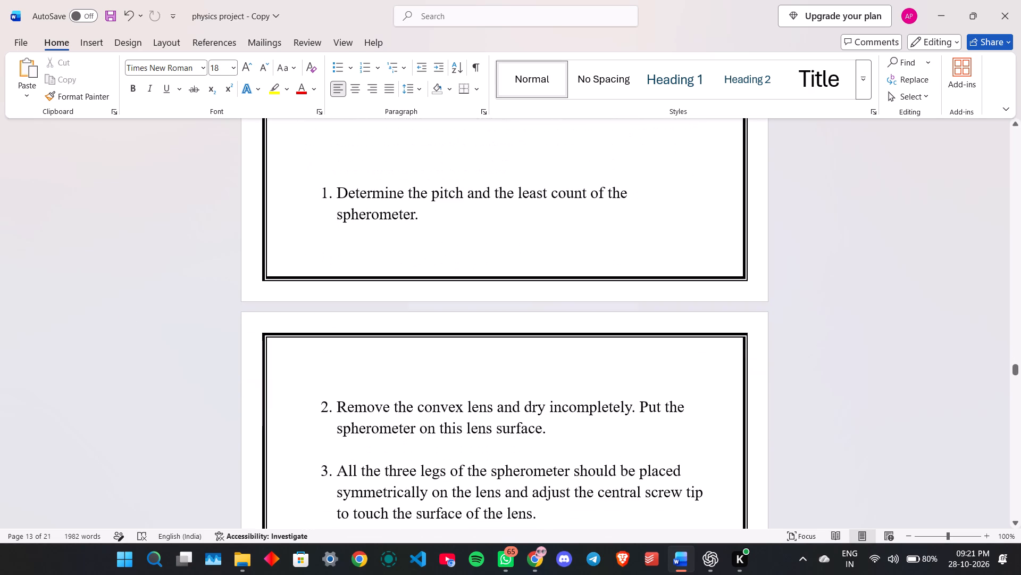
{"action": "left_click", "coordinate": [321, 188]}
{"action": "left_click_drag", "start_coordinate": [321, 191], "coordinate": [435, 234]}
{"action": "key", "text": "BackSpace"}
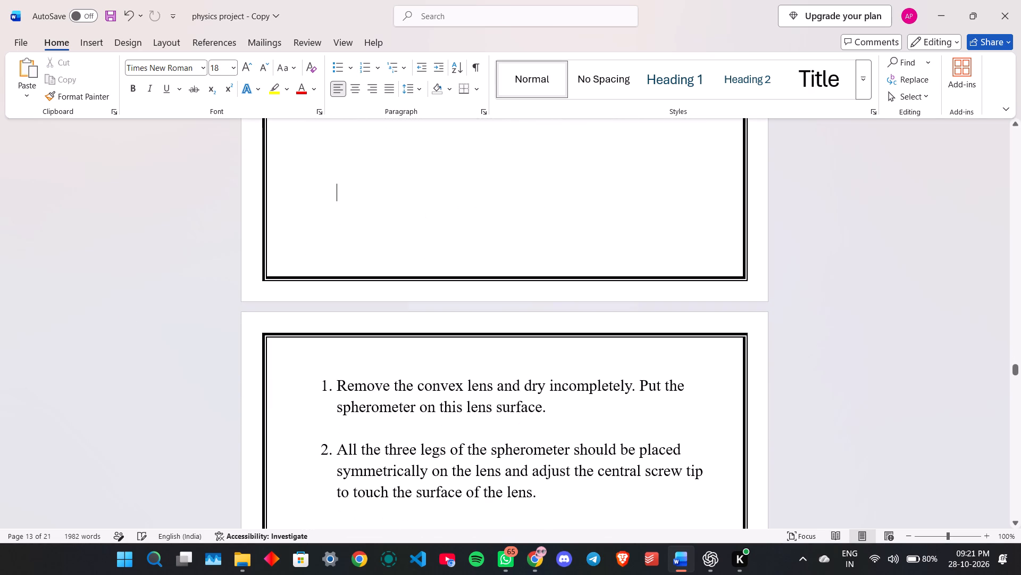
Delete the remaining numbered spherometer steps, from "Remove the convex lens and dry incompletely" through the last word "distance.".
{"action": "left_click", "coordinate": [314, 381]}
{"action": "scroll", "coordinate": [422, 382], "scroll_direction": "down", "scroll_amount": 2}
{"action": "scroll", "coordinate": [428, 330], "scroll_direction": "down", "scroll_amount": 4}
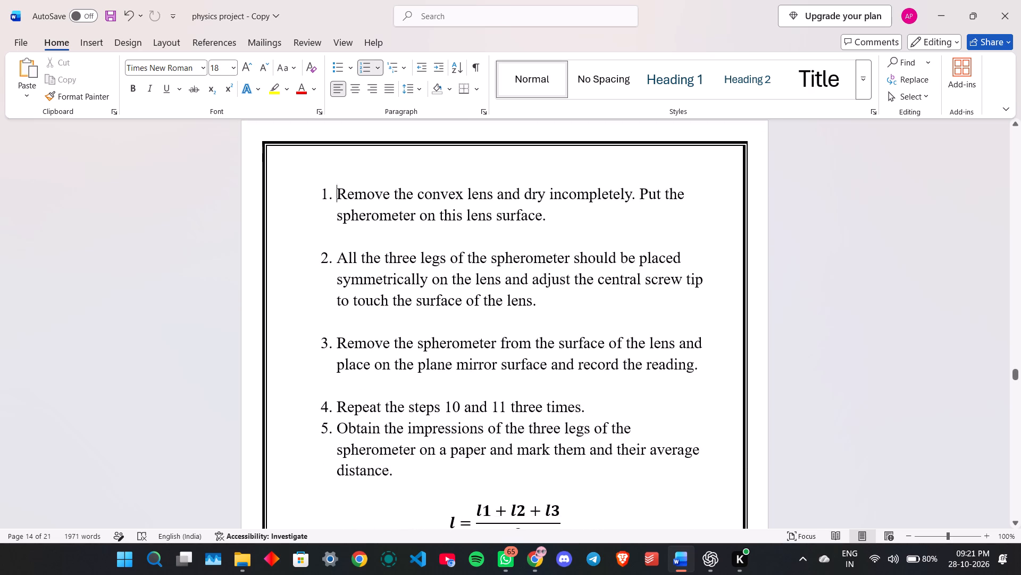
{"action": "scroll", "coordinate": [423, 334], "scroll_direction": "down", "scroll_amount": 1}
{"action": "scroll", "coordinate": [423, 338], "scroll_direction": "up", "scroll_amount": 2}
{"action": "left_click_drag", "start_coordinate": [320, 223], "coordinate": [668, 482]}
{"action": "key", "text": "backslash"}
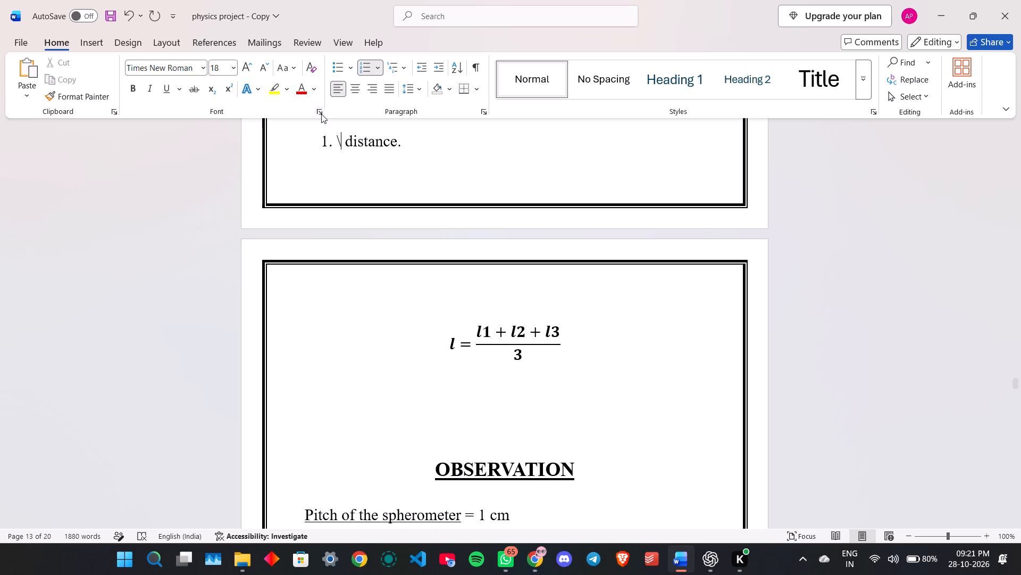
{"action": "left_click", "coordinate": [128, 20]}
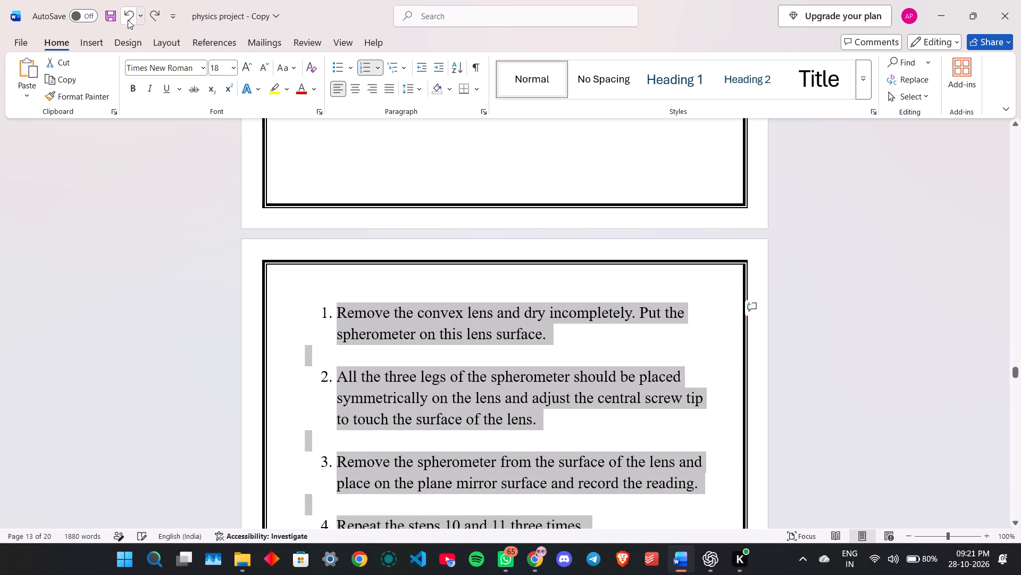
{"action": "key", "text": "BackSpace"}
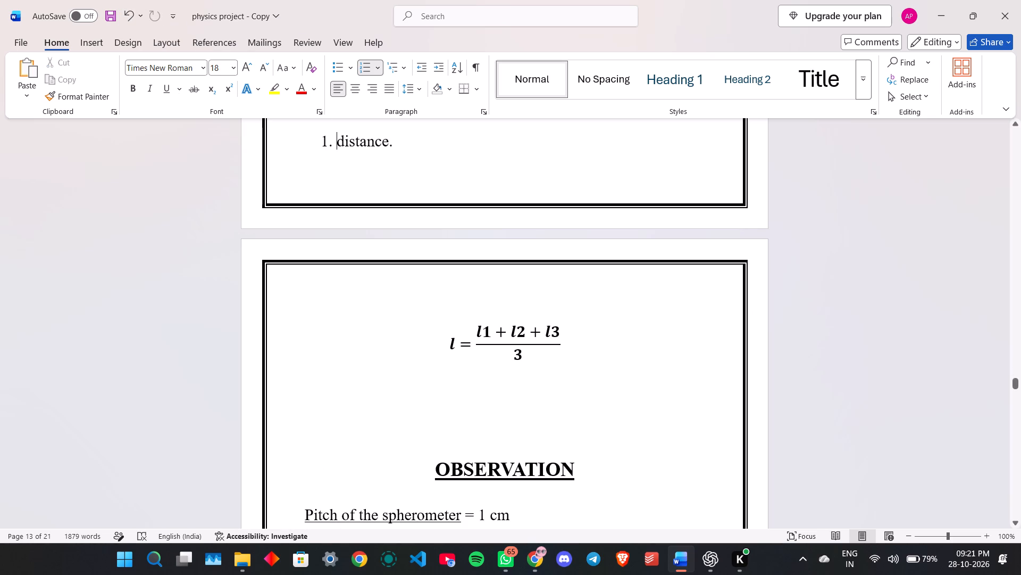
{"action": "scroll", "coordinate": [328, 192], "scroll_direction": "up", "scroll_amount": 3}
{"action": "left_click_drag", "start_coordinate": [316, 223], "coordinate": [440, 245]}
{"action": "key", "text": "BackSpace"}
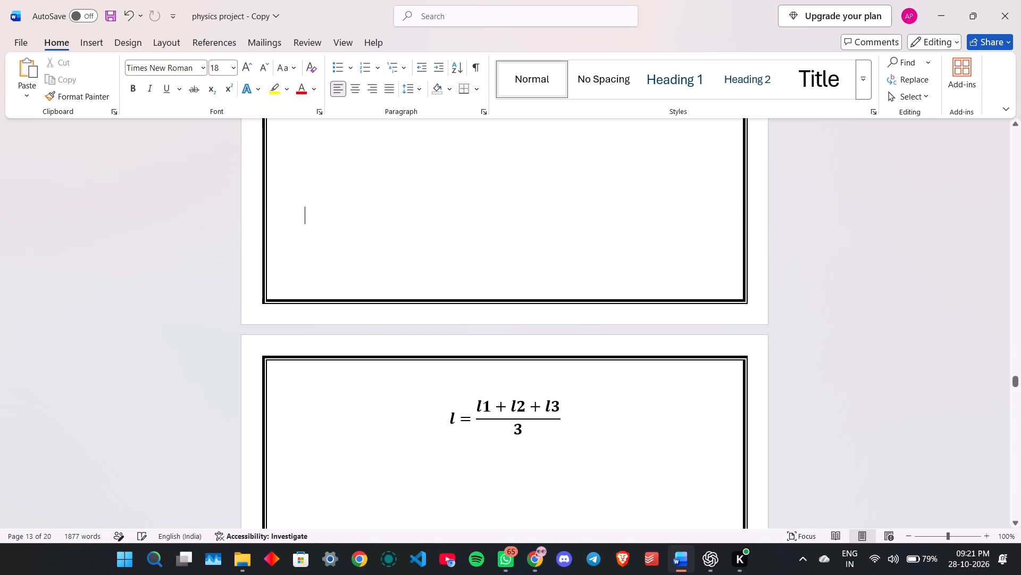
Delete the old average leg distance equation for l above the OBSERVATION heading.
{"action": "left_click", "coordinate": [323, 389]}
{"action": "left_click", "coordinate": [314, 400]}
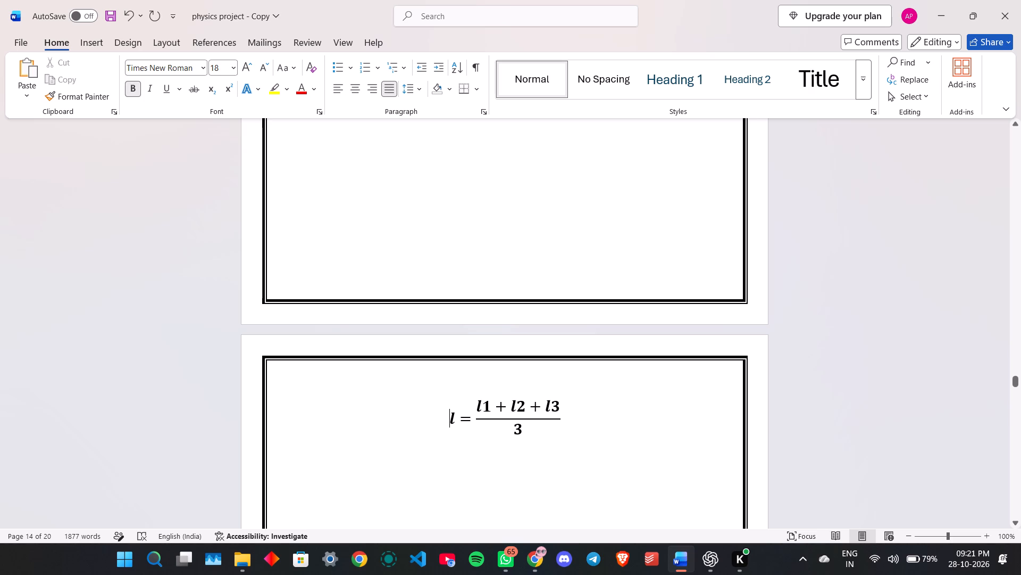
{"action": "left_click", "coordinate": [312, 405]}
{"action": "left_click_drag", "start_coordinate": [434, 398], "coordinate": [599, 441]}
{"action": "key", "text": "BackSpace"}
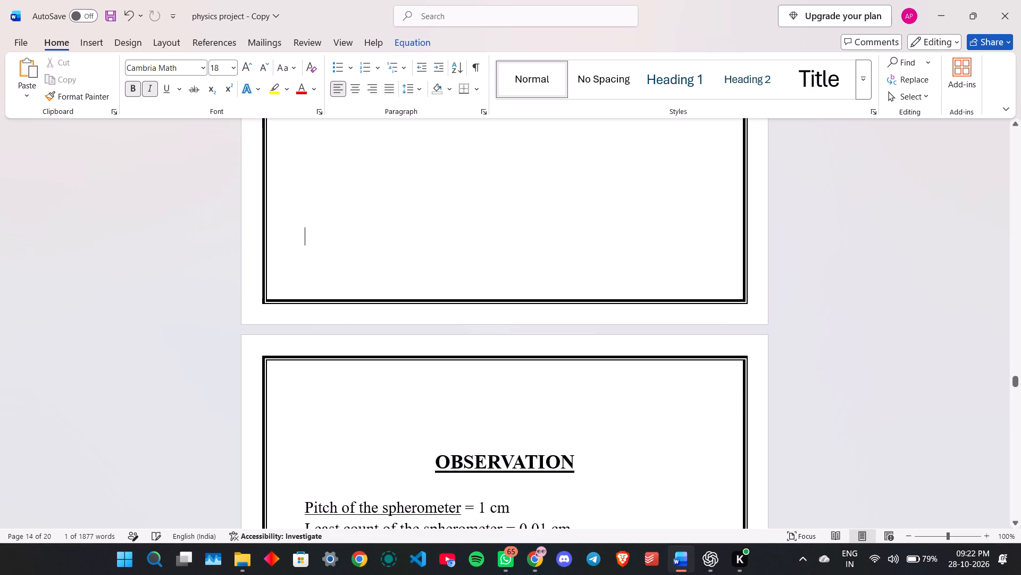
{"action": "left_click", "coordinate": [312, 400]}
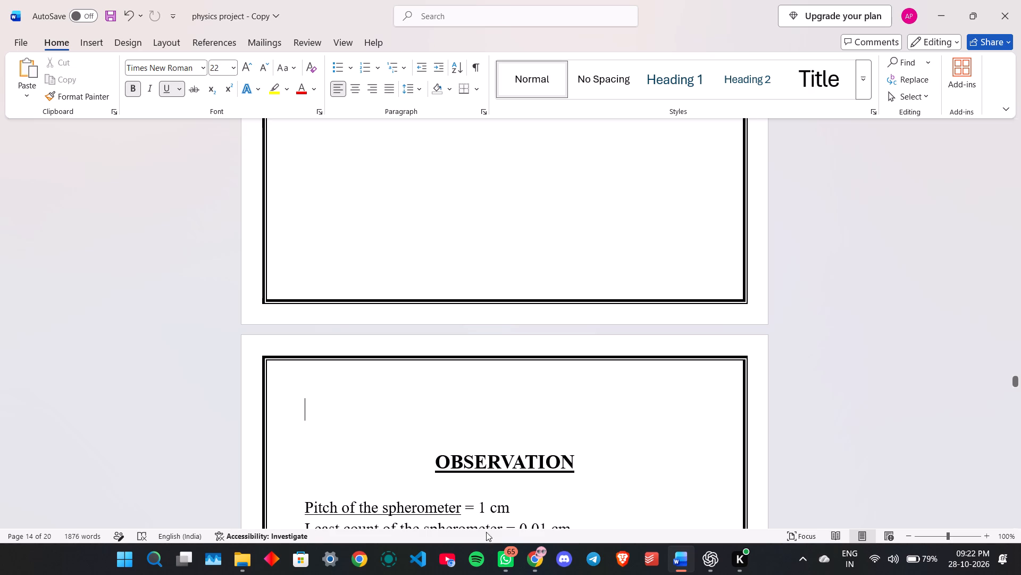
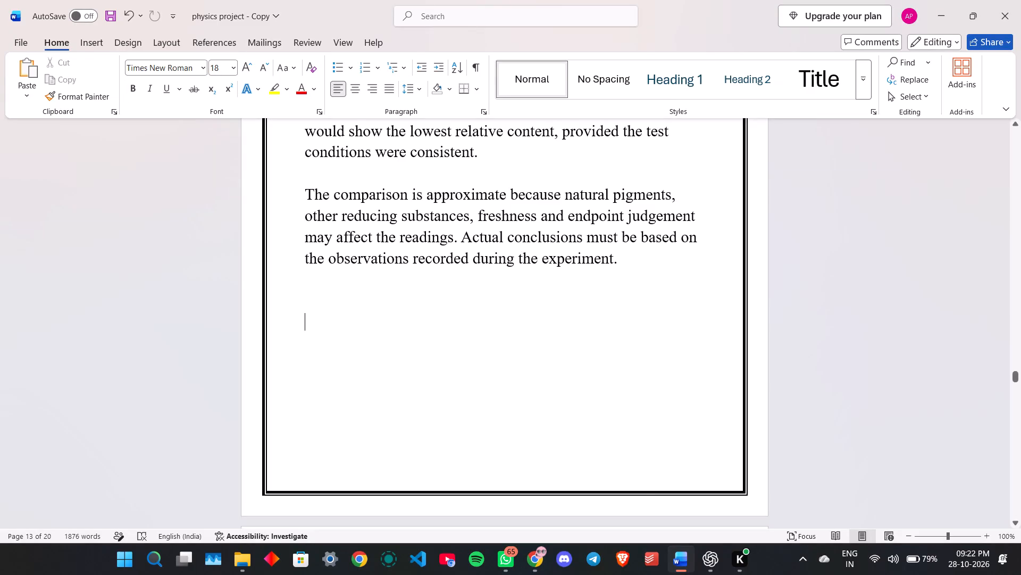
Paste the illustrative dataset conclusion after the comparison paragraph and start a new paragraph at LIMITATION, separated by a blank line.
{"action": "key", "text": "ctrl+v"}
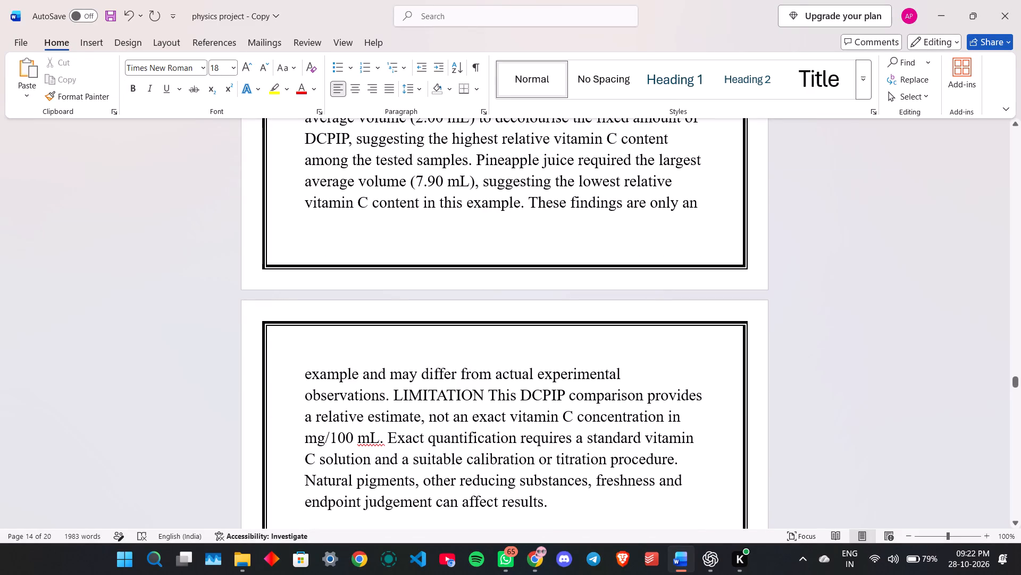
{"action": "left_click", "coordinate": [392, 395]}
{"action": "key", "text": "Return"}
{"action": "key", "text": "Return"}
Remove the extra blank line above the paragraph beginning "In this illustrative dataset".
{"action": "scroll", "coordinate": [387, 382], "scroll_direction": "up", "scroll_amount": 2}
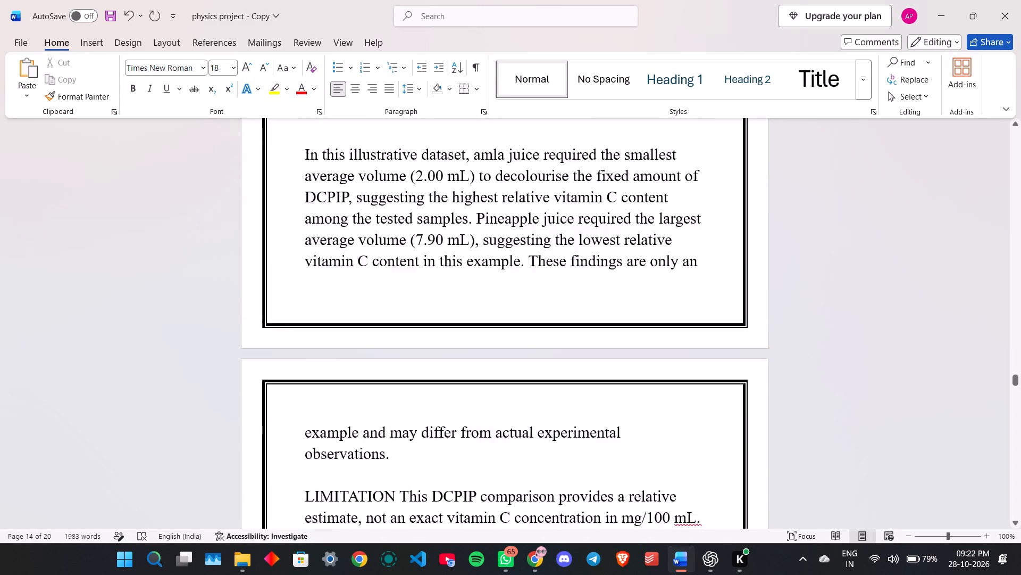
{"action": "scroll", "coordinate": [387, 382], "scroll_direction": "up", "scroll_amount": 4}
{"action": "scroll", "coordinate": [302, 327], "scroll_direction": "up", "scroll_amount": 1}
{"action": "left_click", "coordinate": [300, 319]}
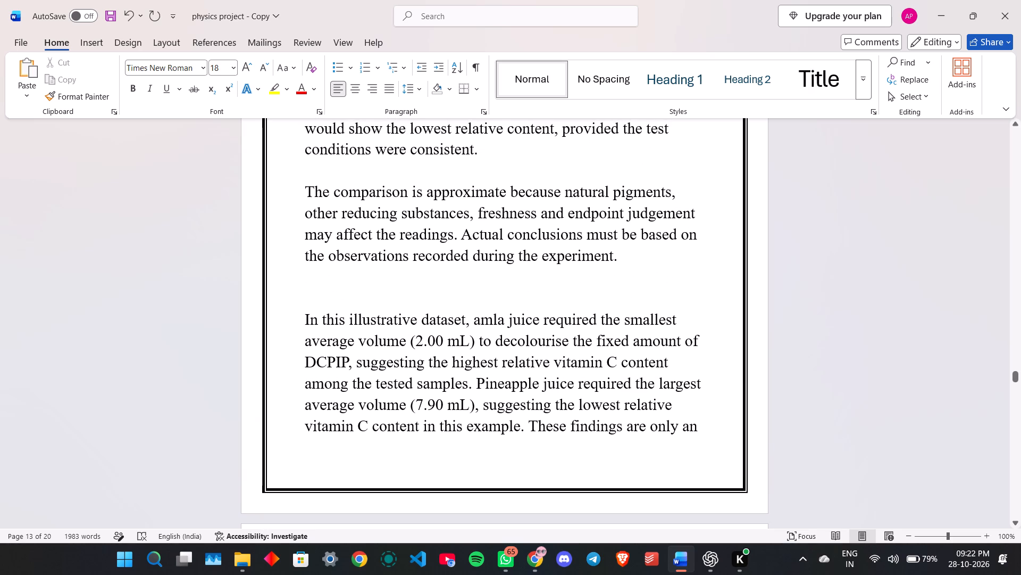
{"action": "key", "text": "BackSpace"}
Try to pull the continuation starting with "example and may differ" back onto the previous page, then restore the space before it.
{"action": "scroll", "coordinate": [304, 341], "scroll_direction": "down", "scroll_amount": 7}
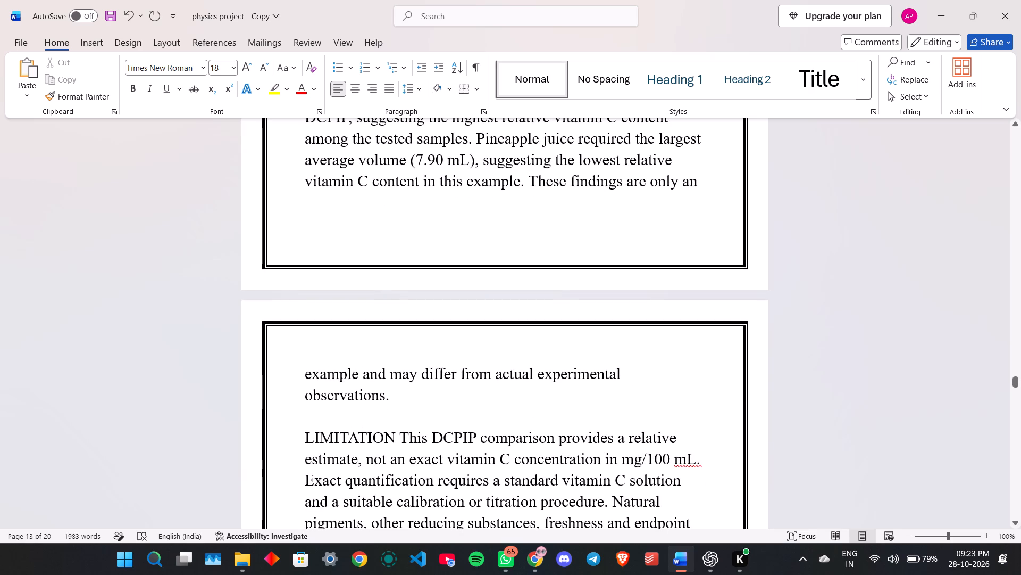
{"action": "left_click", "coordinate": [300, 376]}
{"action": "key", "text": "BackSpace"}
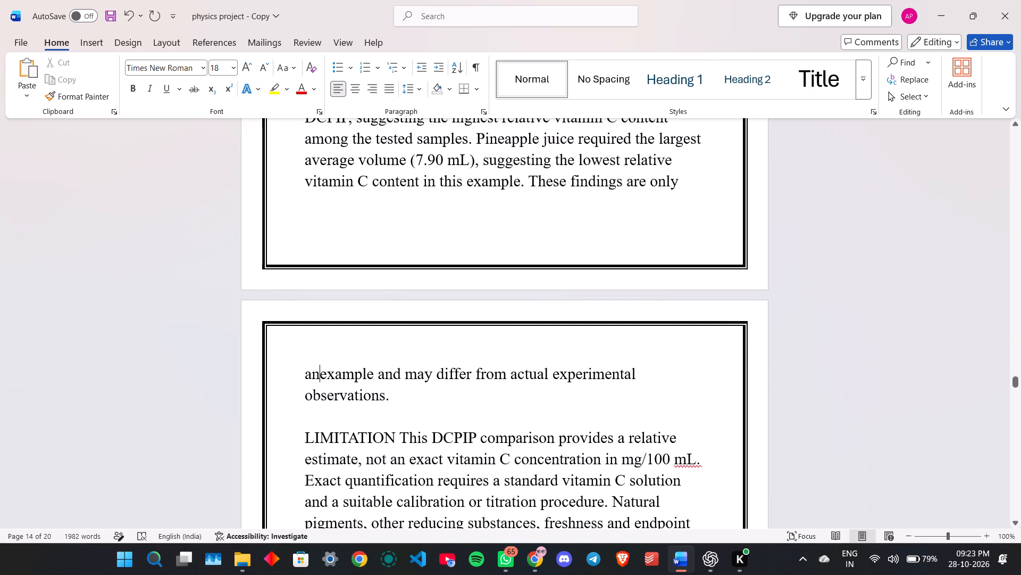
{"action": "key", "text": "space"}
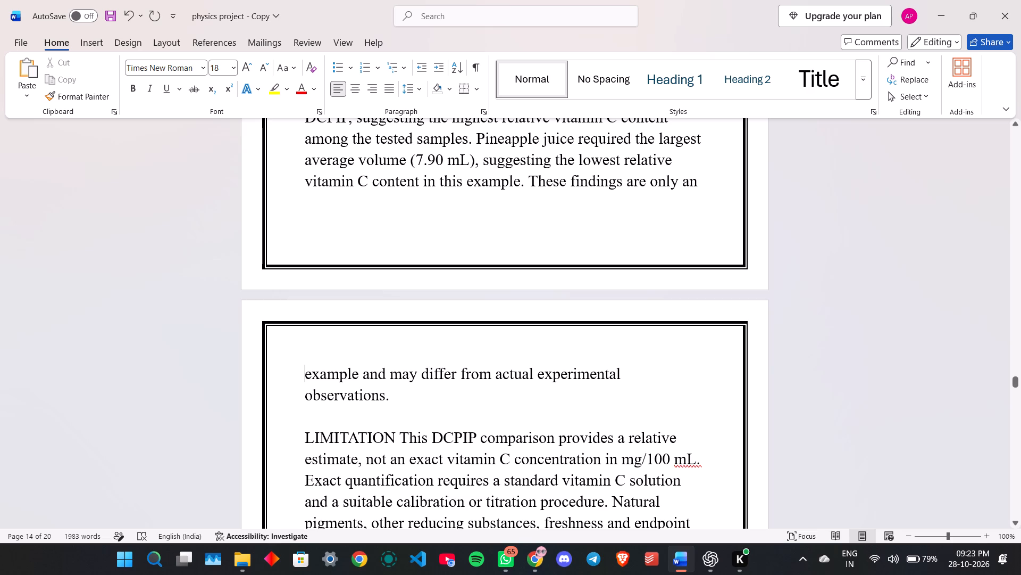
Review the conclusion paragraphs and how the pasted text carries over onto the following page.
{"action": "scroll", "coordinate": [359, 210], "scroll_direction": "up", "scroll_amount": 15}
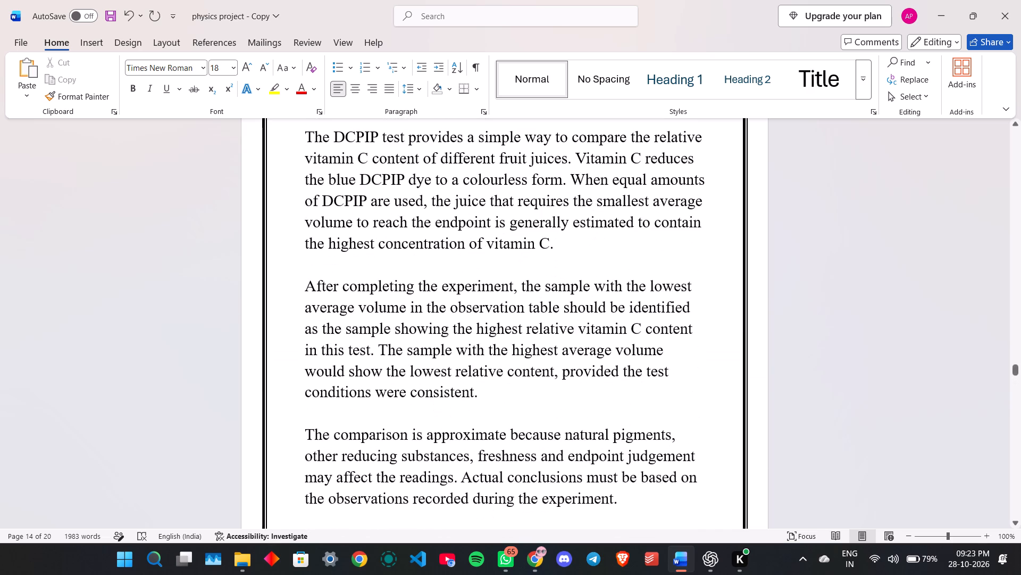
{"action": "scroll", "coordinate": [380, 232], "scroll_direction": "up", "scroll_amount": 3}
{"action": "scroll", "coordinate": [385, 236], "scroll_direction": "down", "scroll_amount": 13}
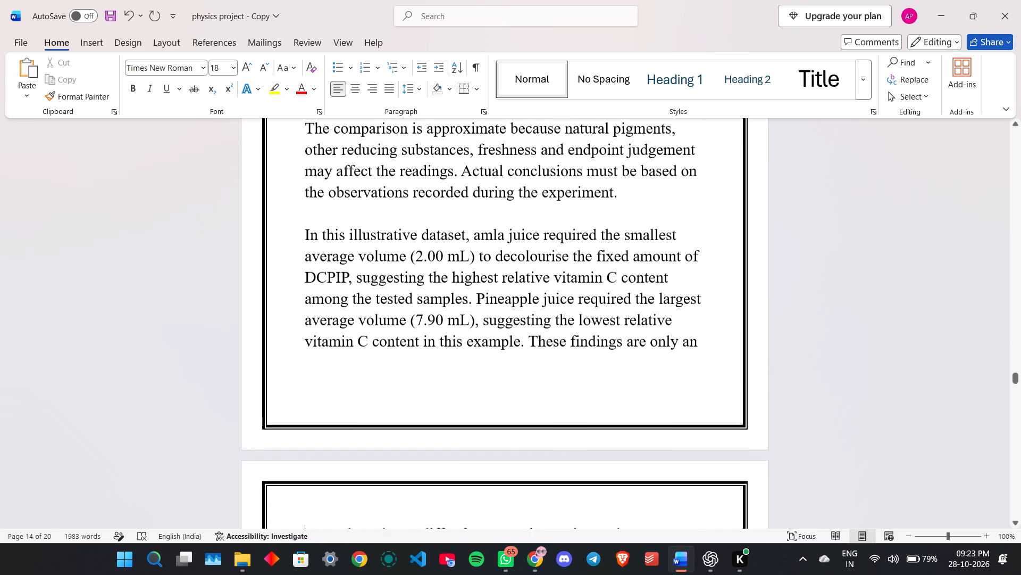
{"action": "scroll", "coordinate": [388, 237], "scroll_direction": "down", "scroll_amount": 7}
{"action": "left_click_drag", "start_coordinate": [304, 307], "coordinate": [331, 324]}
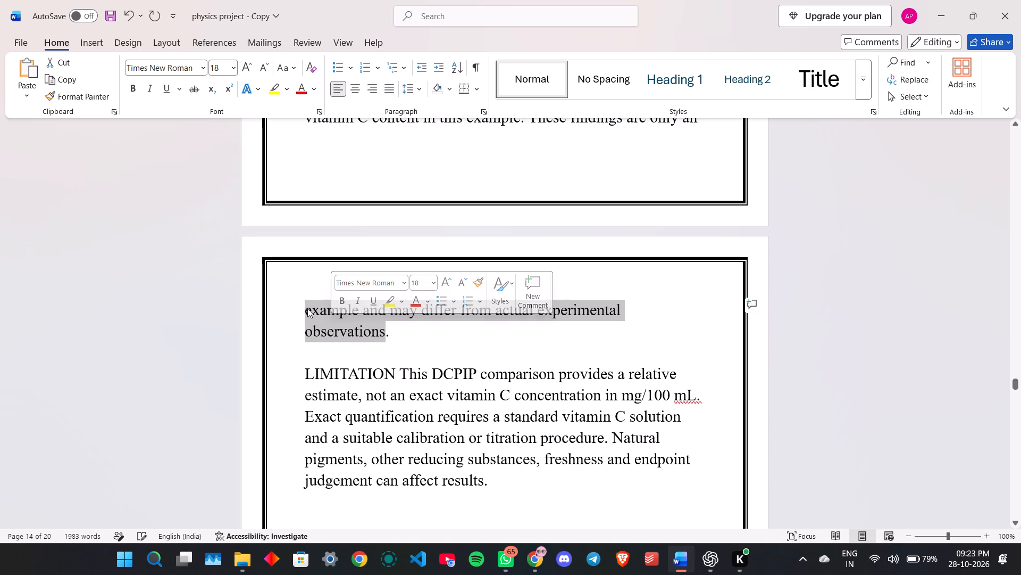
{"action": "left_click", "coordinate": [419, 338]}
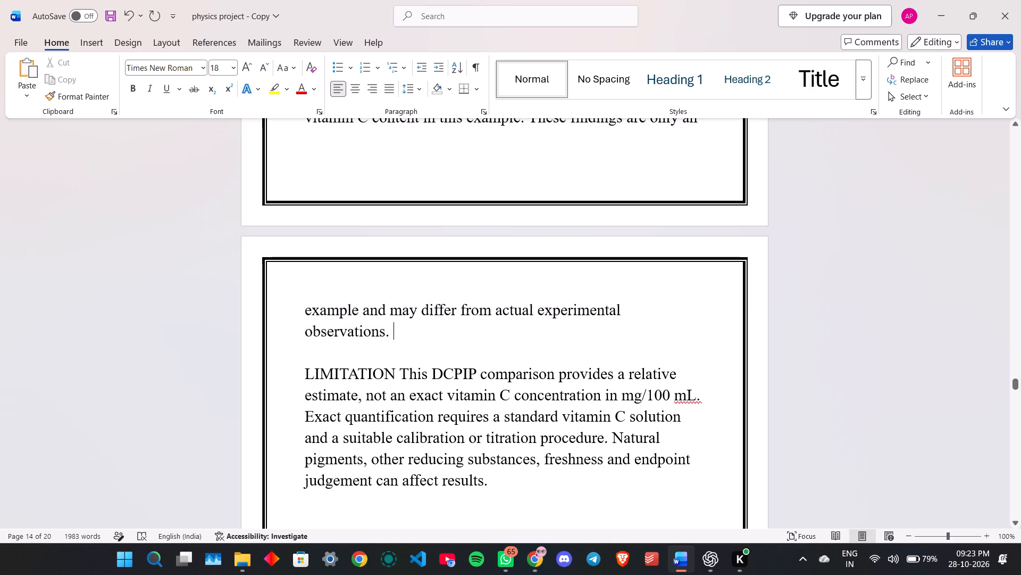
Turn LIMITATION into a separate centred heading in Arial Black, size 22, with a blank line before its paragraph.
{"action": "left_click", "coordinate": [400, 371]}
{"action": "key", "text": "Return"}
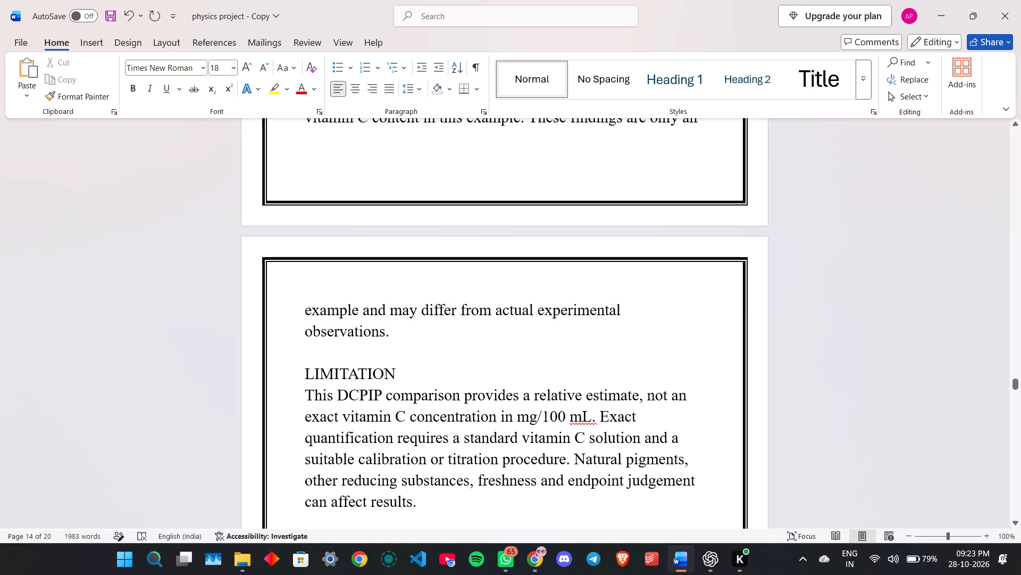
{"action": "left_click_drag", "start_coordinate": [302, 371], "coordinate": [396, 363]}
{"action": "left_click_drag", "start_coordinate": [303, 373], "coordinate": [411, 366]}
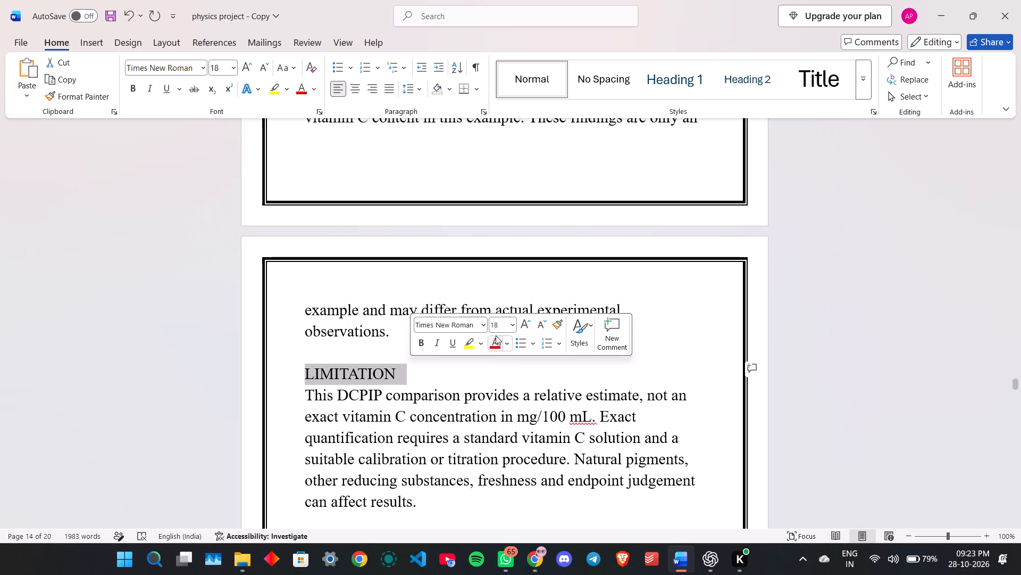
{"action": "left_click", "coordinate": [512, 323]}
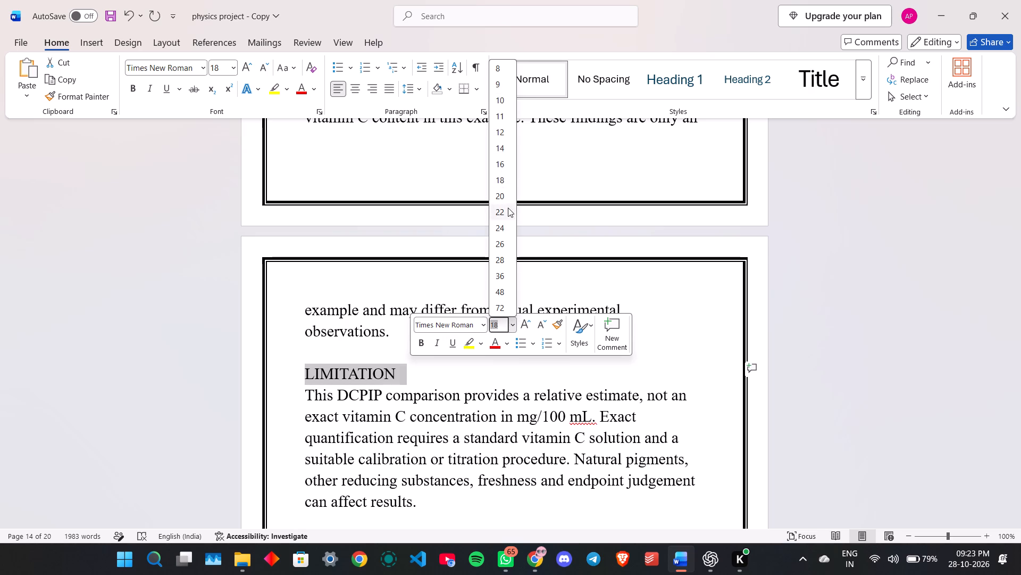
{"action": "left_click", "coordinate": [508, 208]}
{"action": "left_click", "coordinate": [483, 327]}
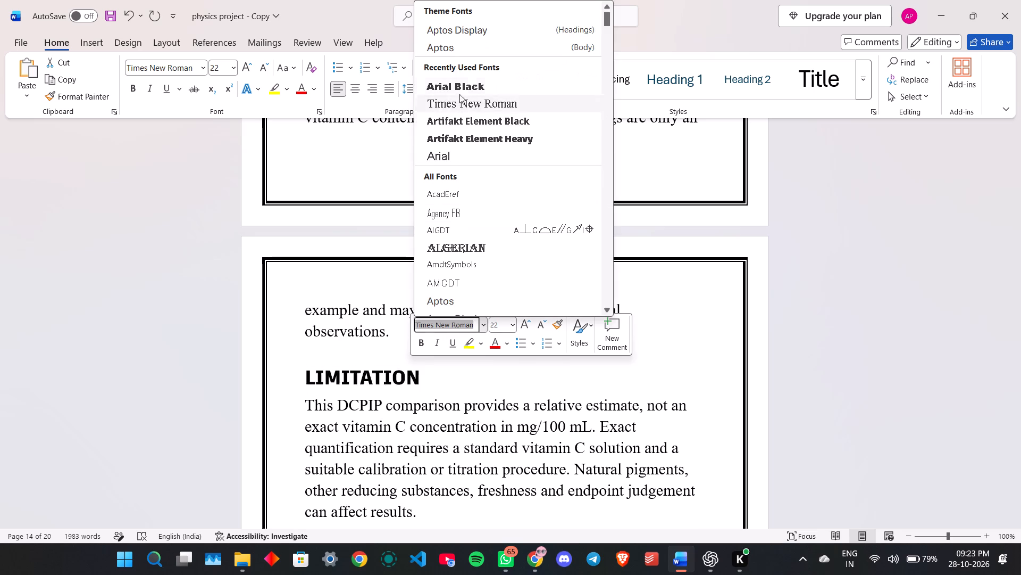
{"action": "left_click", "coordinate": [461, 85]}
{"action": "left_click", "coordinate": [356, 89]}
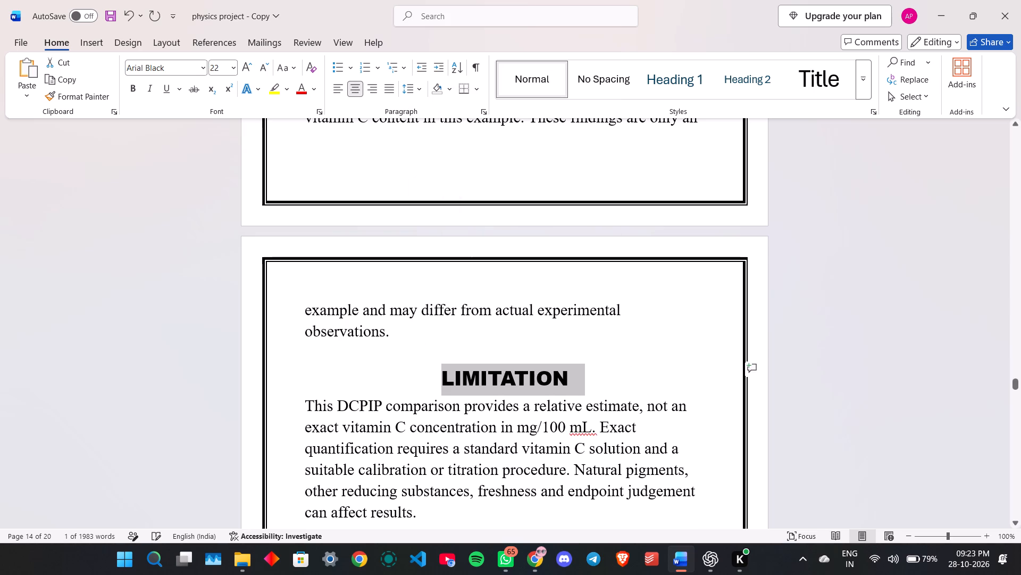
{"action": "left_click", "coordinate": [308, 404]}
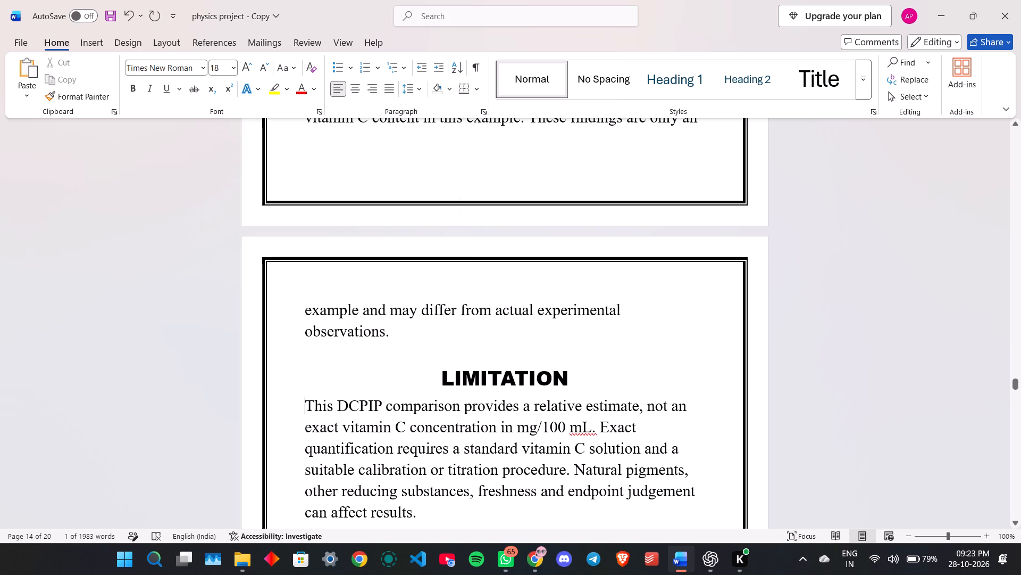
{"action": "key", "text": "Return"}
Delete the old OBSERVATION heading and its spherometer pitch, least count and leg distance lines through "(3) CA = 3 cm".
{"action": "scroll", "coordinate": [540, 410], "scroll_direction": "down", "scroll_amount": 9}
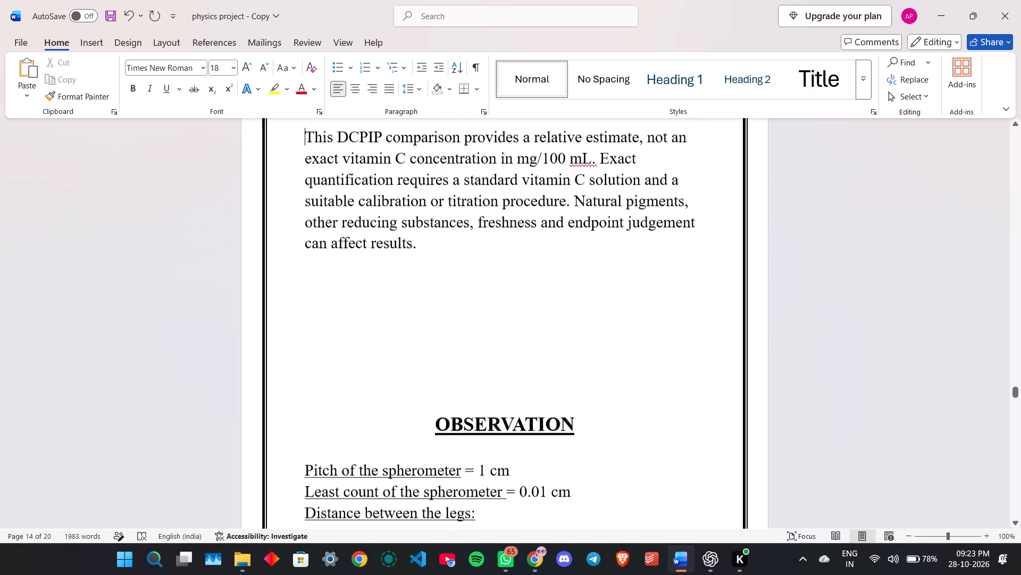
{"action": "scroll", "coordinate": [545, 407], "scroll_direction": "down", "scroll_amount": 3}
{"action": "left_click_drag", "start_coordinate": [435, 323], "coordinate": [441, 511]}
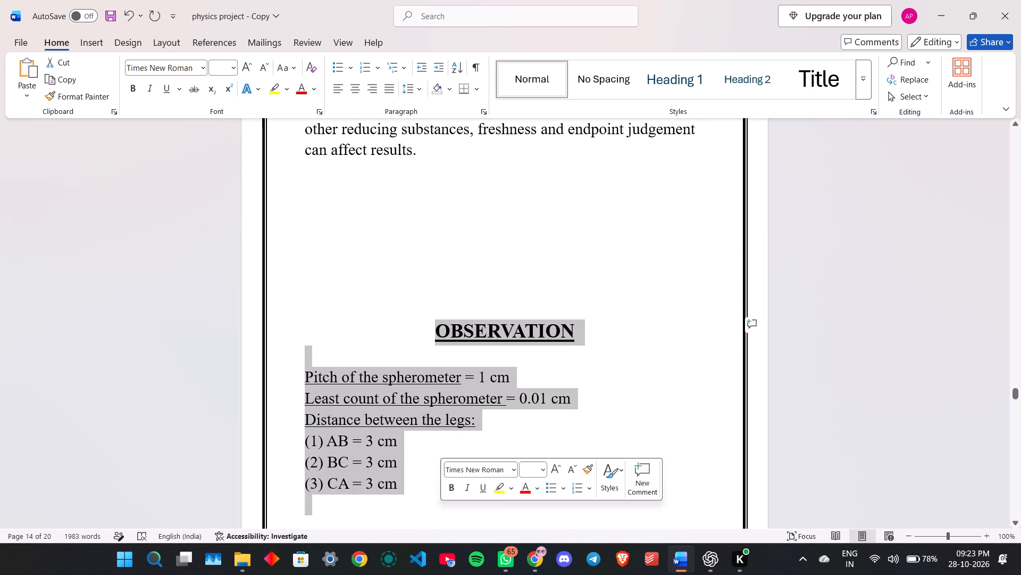
{"action": "key", "text": "BackSpace"}
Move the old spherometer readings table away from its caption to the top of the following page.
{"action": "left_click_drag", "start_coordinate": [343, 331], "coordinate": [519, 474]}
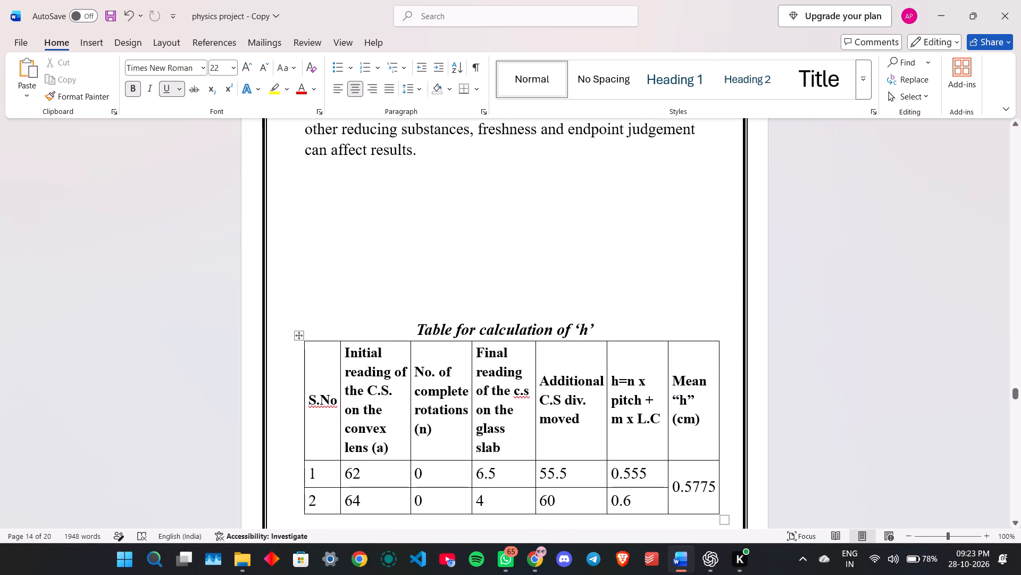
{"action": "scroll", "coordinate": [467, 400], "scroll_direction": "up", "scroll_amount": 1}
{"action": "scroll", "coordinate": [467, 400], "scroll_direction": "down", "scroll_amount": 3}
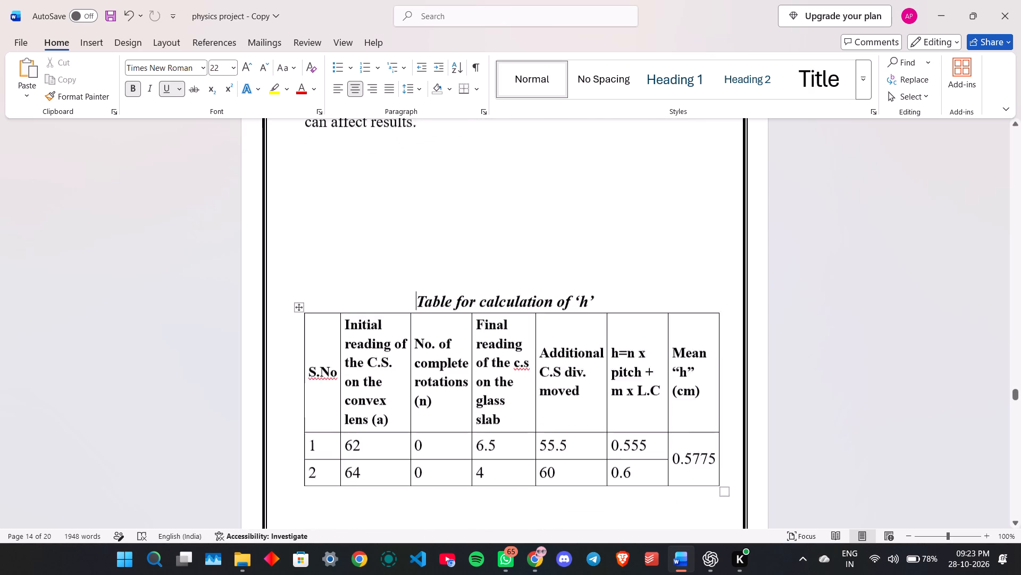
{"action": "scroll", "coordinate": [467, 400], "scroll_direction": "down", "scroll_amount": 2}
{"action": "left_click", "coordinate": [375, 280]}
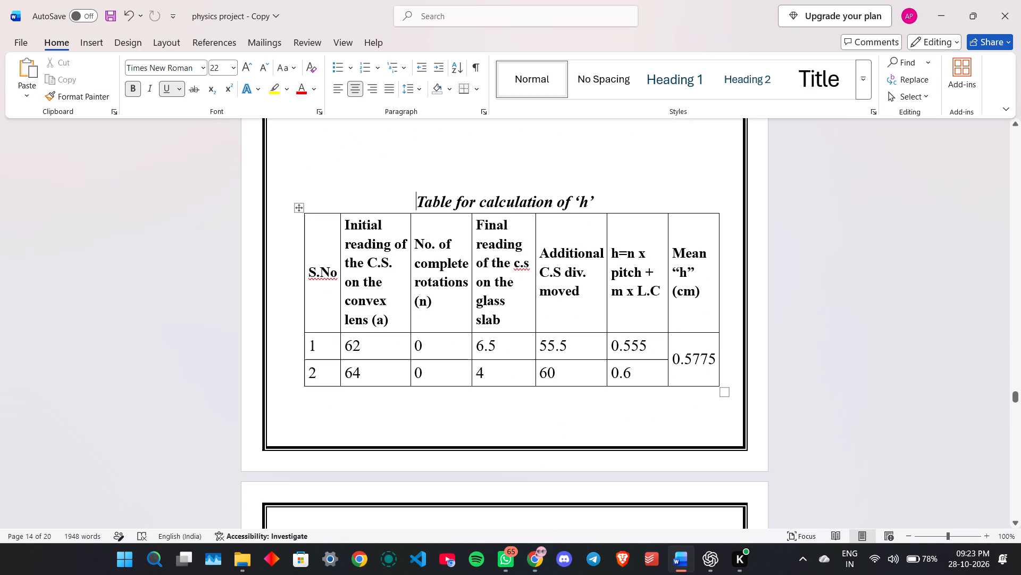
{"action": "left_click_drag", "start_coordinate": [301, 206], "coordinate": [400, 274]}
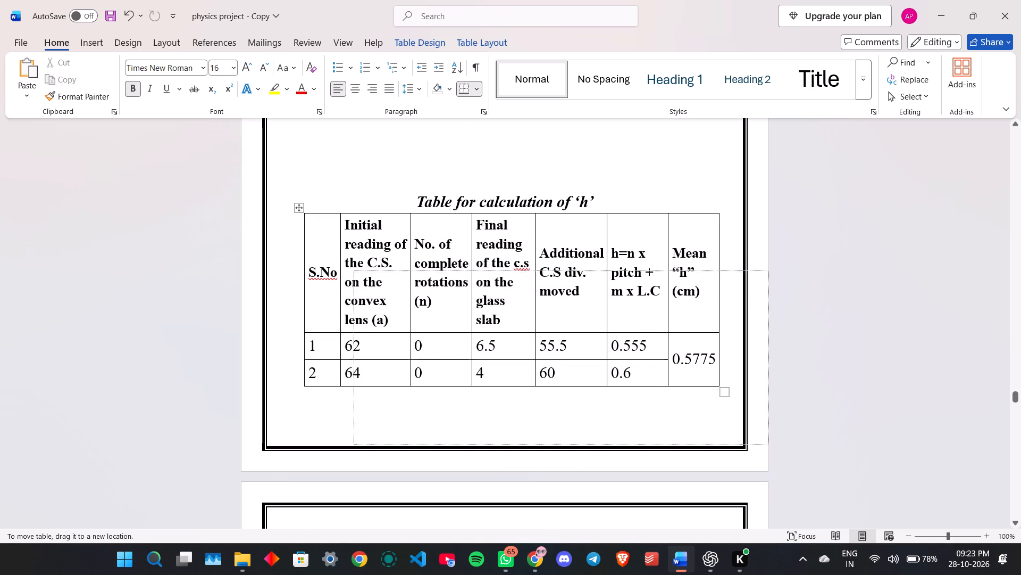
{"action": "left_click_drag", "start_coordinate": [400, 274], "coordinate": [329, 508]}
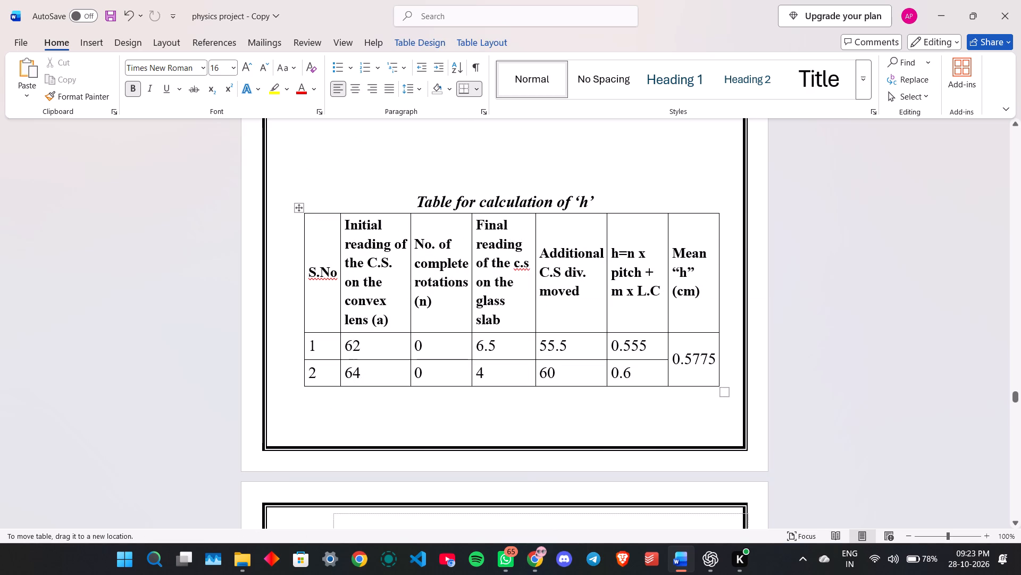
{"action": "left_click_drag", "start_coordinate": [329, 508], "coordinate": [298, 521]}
Delete the old caption "Table for calculation of 'h'".
{"action": "scroll", "coordinate": [386, 355], "scroll_direction": "up", "scroll_amount": 5}
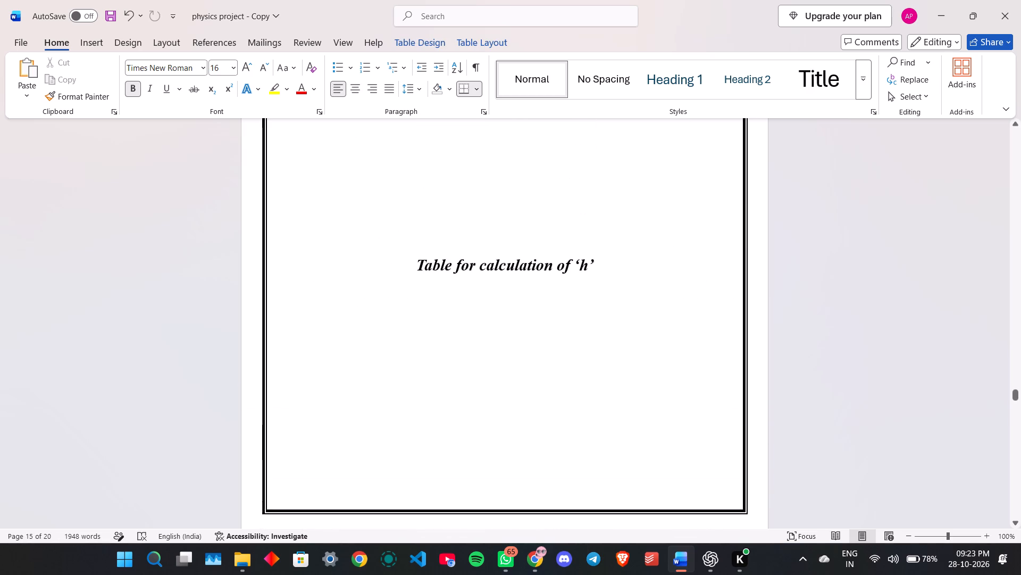
{"action": "left_click_drag", "start_coordinate": [406, 275], "coordinate": [622, 273]}
{"action": "key", "text": "BackSpace"}
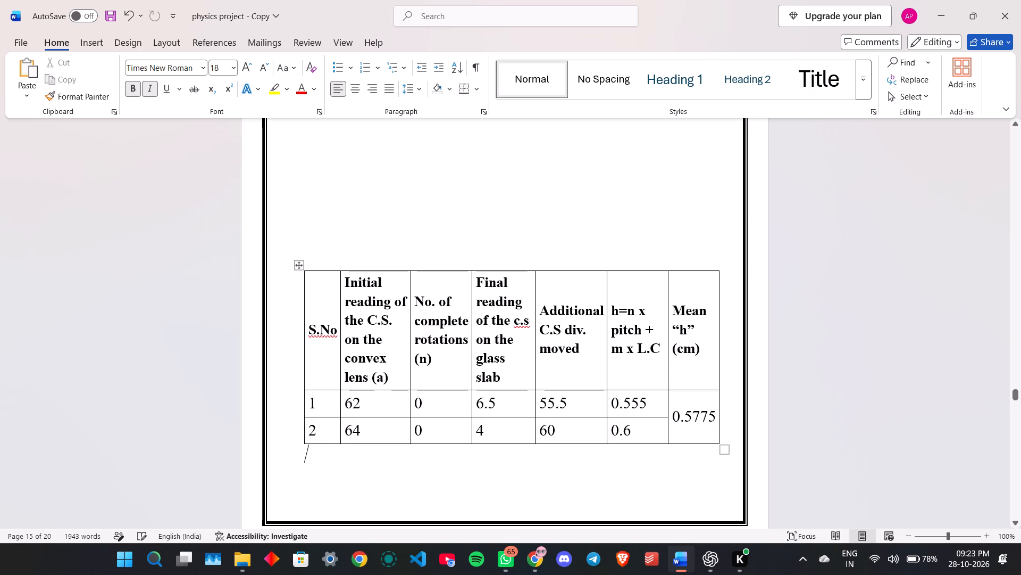
{"action": "key", "text": "Delete"}
Delete the old content from the spherometer readings table through the SOURCES OF ERROR heading and its first item, including the old precautions.
{"action": "left_click_drag", "start_coordinate": [304, 260], "coordinate": [457, 546]}
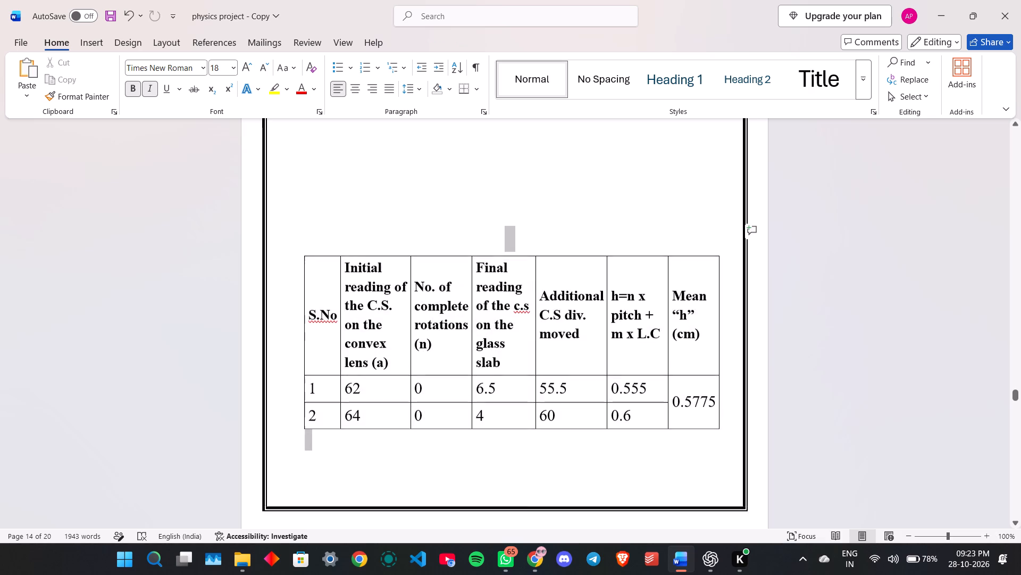
{"action": "left_click_drag", "start_coordinate": [457, 546], "coordinate": [448, 574]}
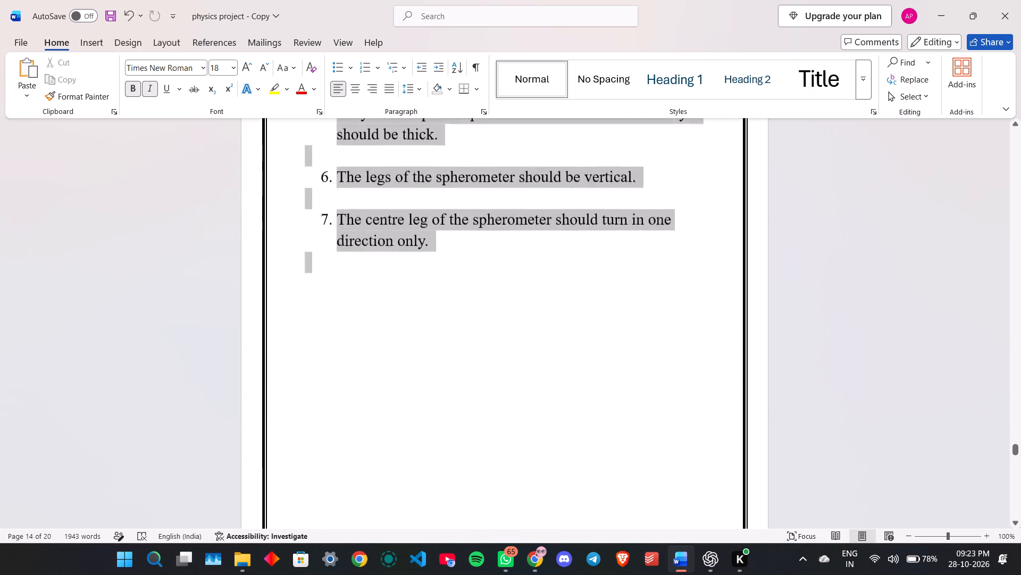
{"action": "left_click_drag", "start_coordinate": [448, 574], "coordinate": [535, 446]}
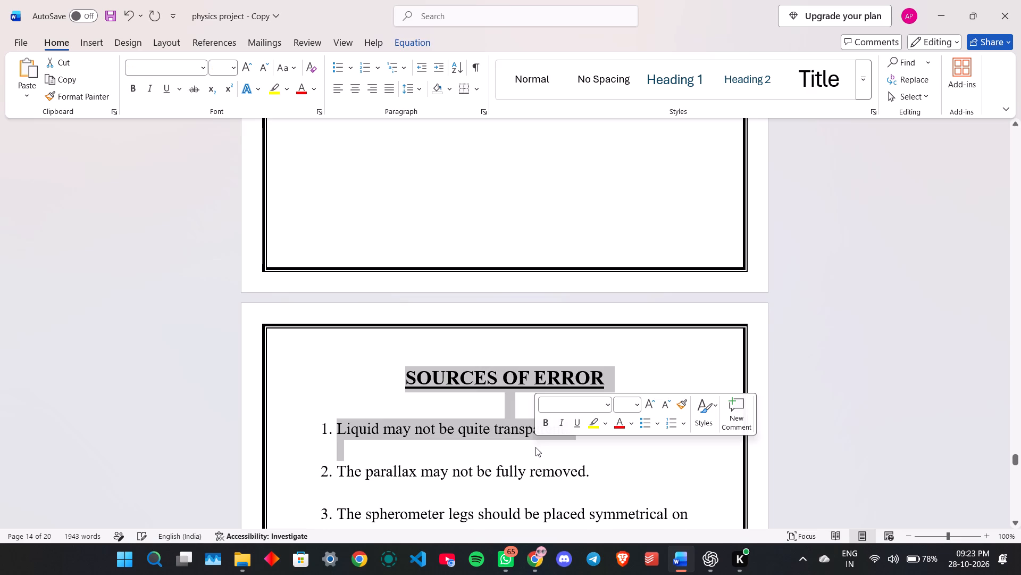
{"action": "key", "text": "BackSpace"}
Delete the remaining numbered sources-of-error items about parallax, spherometer legs and central screw, including the leftover number and full stop.
{"action": "scroll", "coordinate": [539, 456], "scroll_direction": "up", "scroll_amount": 5}
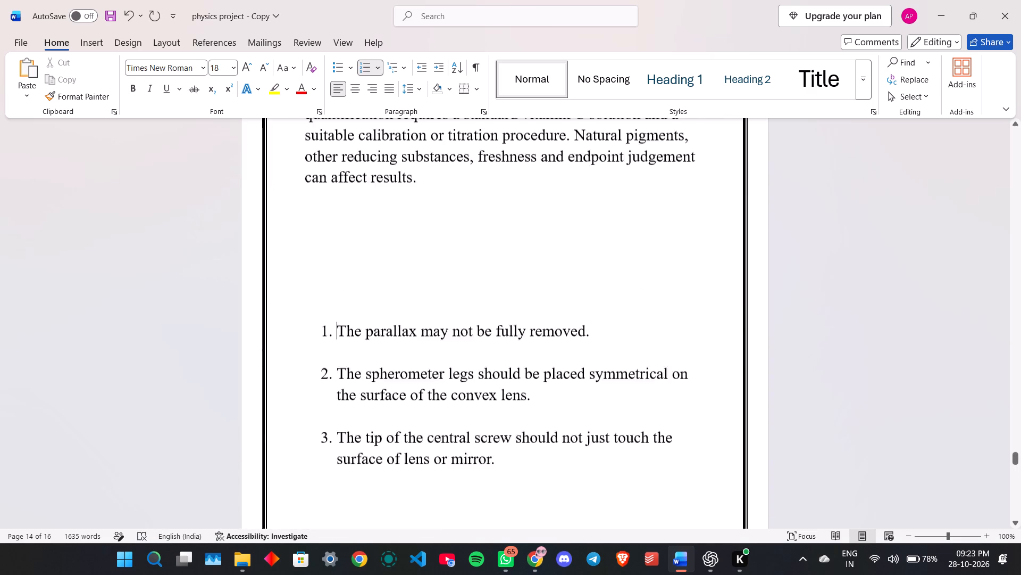
{"action": "scroll", "coordinate": [530, 500], "scroll_direction": "up", "scroll_amount": 10}
{"action": "scroll", "coordinate": [507, 533], "scroll_direction": "down", "scroll_amount": 5}
{"action": "scroll", "coordinate": [500, 402], "scroll_direction": "down", "scroll_amount": 3}
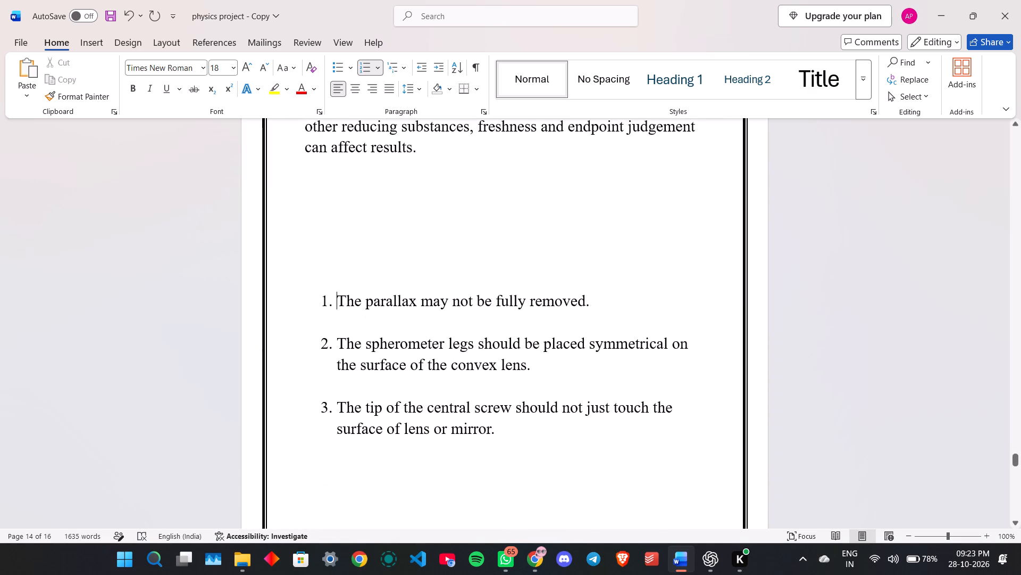
{"action": "left_click_drag", "start_coordinate": [324, 299], "coordinate": [200, 381]}
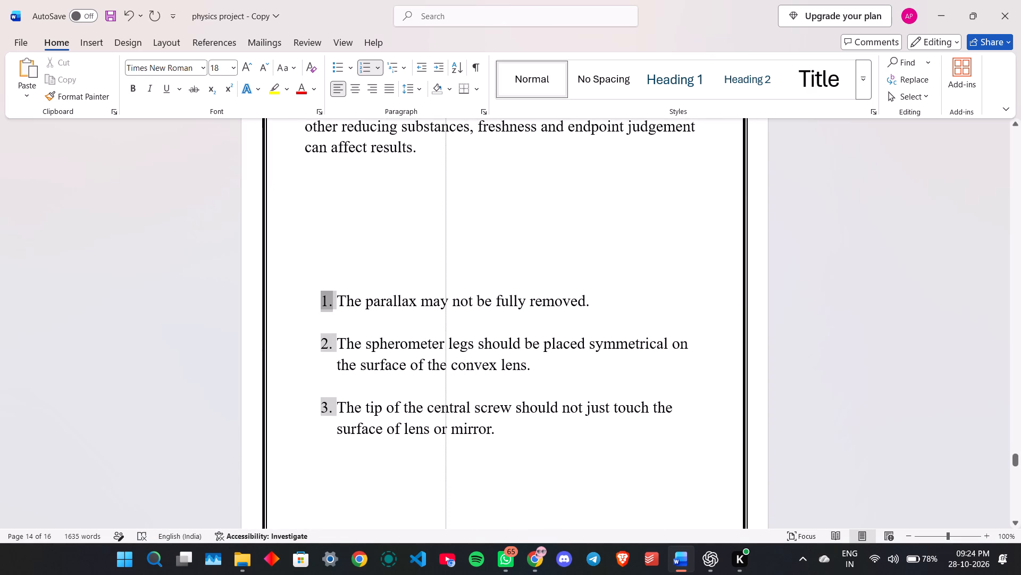
{"action": "left_click_drag", "start_coordinate": [200, 381], "coordinate": [118, 375]}
{"action": "left_click_drag", "start_coordinate": [322, 294], "coordinate": [436, 380]}
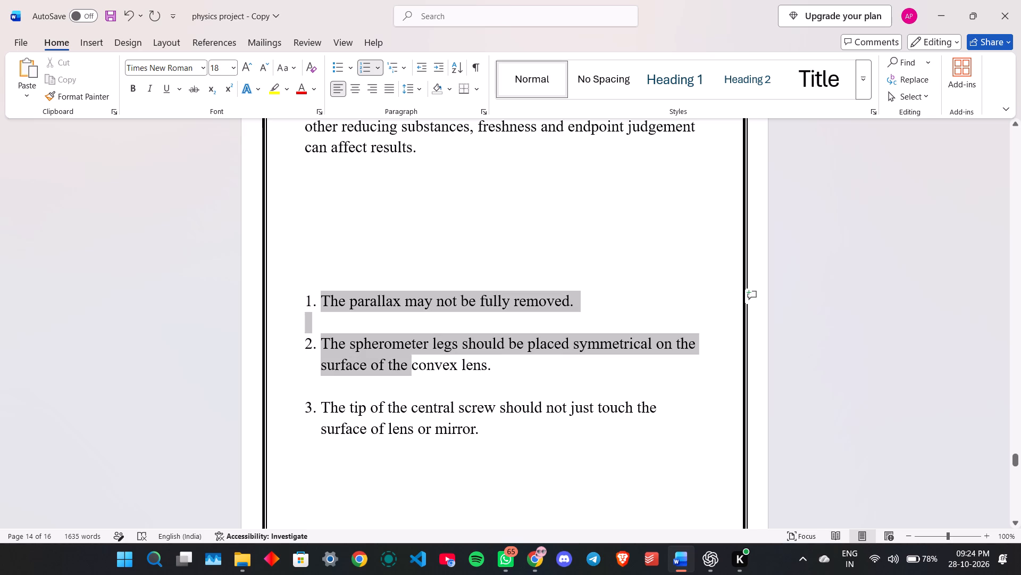
{"action": "left_click_drag", "start_coordinate": [436, 380], "coordinate": [474, 437]}
{"action": "key", "text": "BackSpace"}
{"action": "left_click_drag", "start_coordinate": [297, 299], "coordinate": [314, 299]}
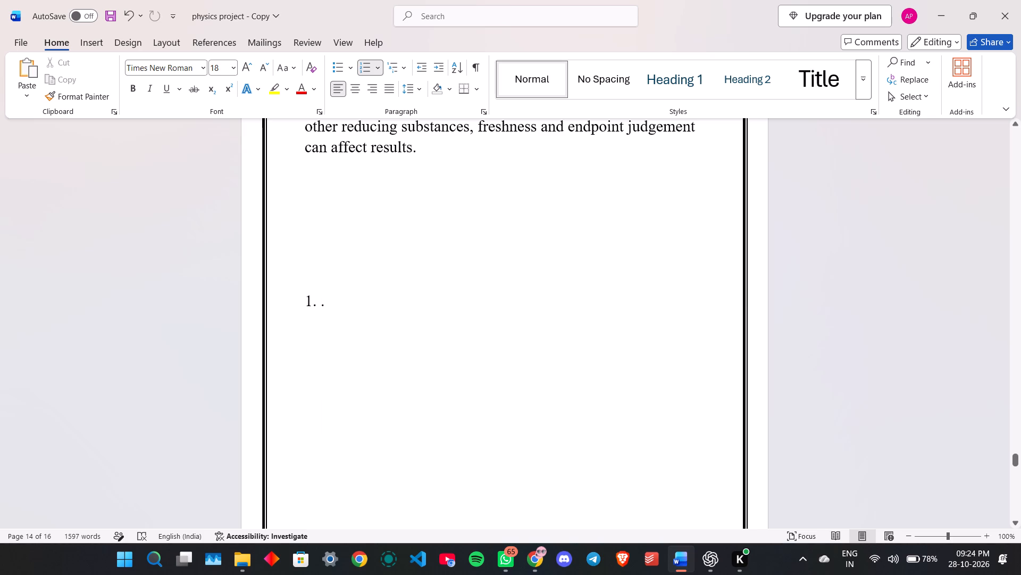
{"action": "left_click_drag", "start_coordinate": [314, 299], "coordinate": [359, 304]}
{"action": "key", "text": "BackSpace"}
Delete the old BIBLIOGRAPHY heading and its bulleted list of sources.
{"action": "scroll", "coordinate": [372, 347], "scroll_direction": "down", "scroll_amount": 9}
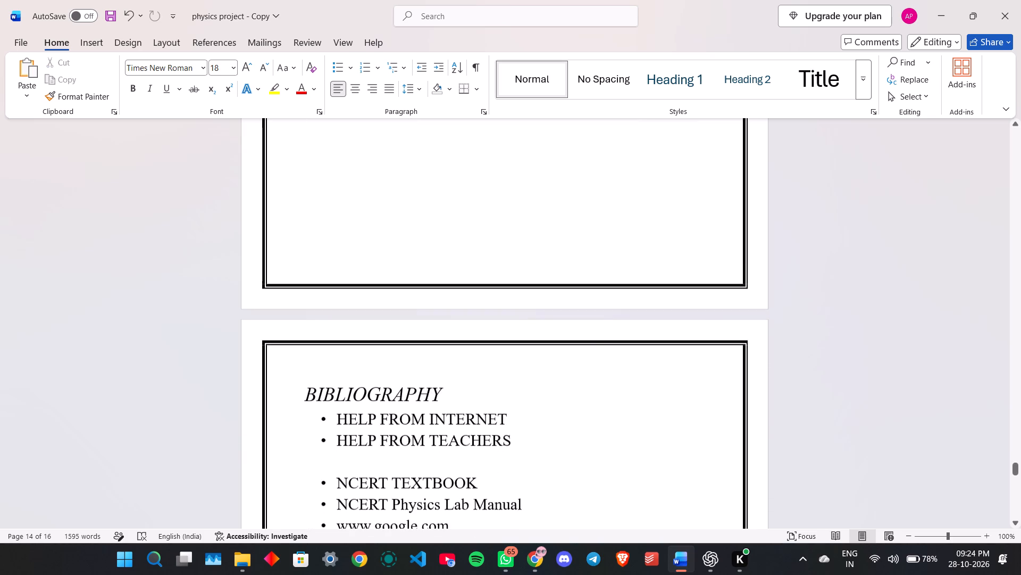
{"action": "scroll", "coordinate": [398, 312], "scroll_direction": "down", "scroll_amount": 4}
{"action": "left_click_drag", "start_coordinate": [297, 256], "coordinate": [461, 454]}
{"action": "key", "text": "BackSpace"}
{"action": "scroll", "coordinate": [461, 448], "scroll_direction": "up", "scroll_amount": 20}
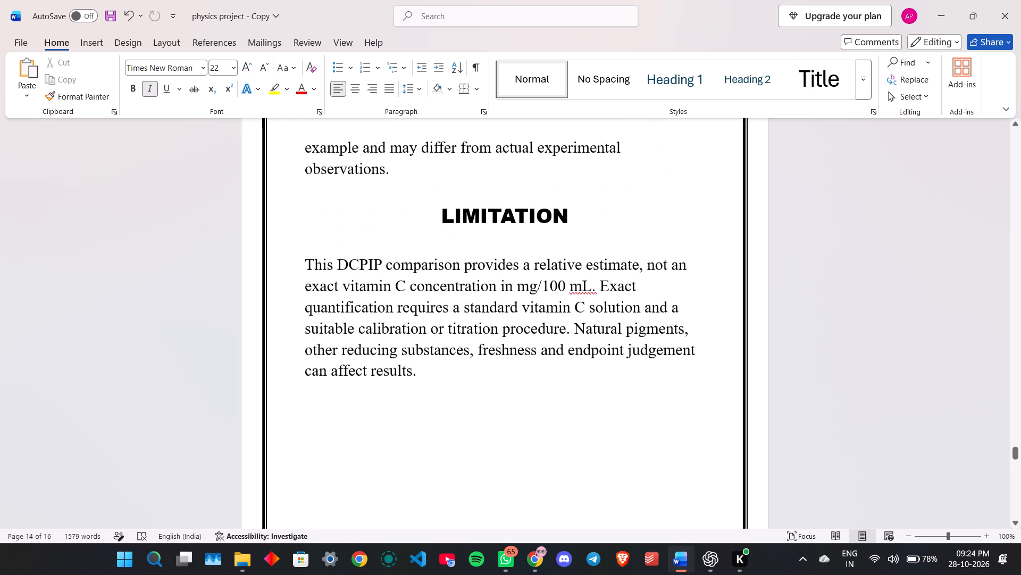
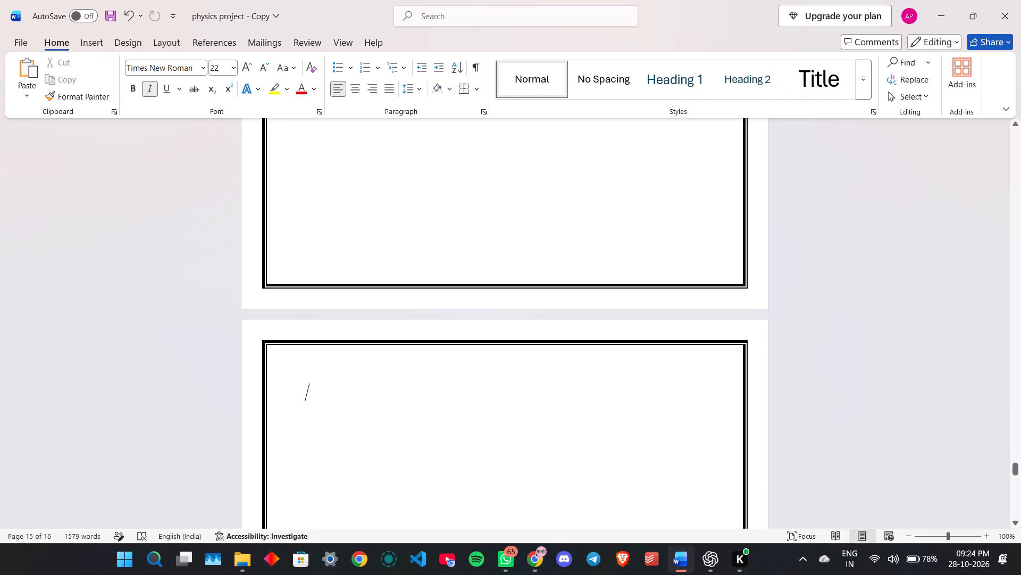
Paste the copied BIBLIOGRAPHY text on the empty page and put its heading on a separate line above the references.
{"action": "key", "text": "ctrl+v"}
{"action": "left_click", "coordinate": [428, 312]}
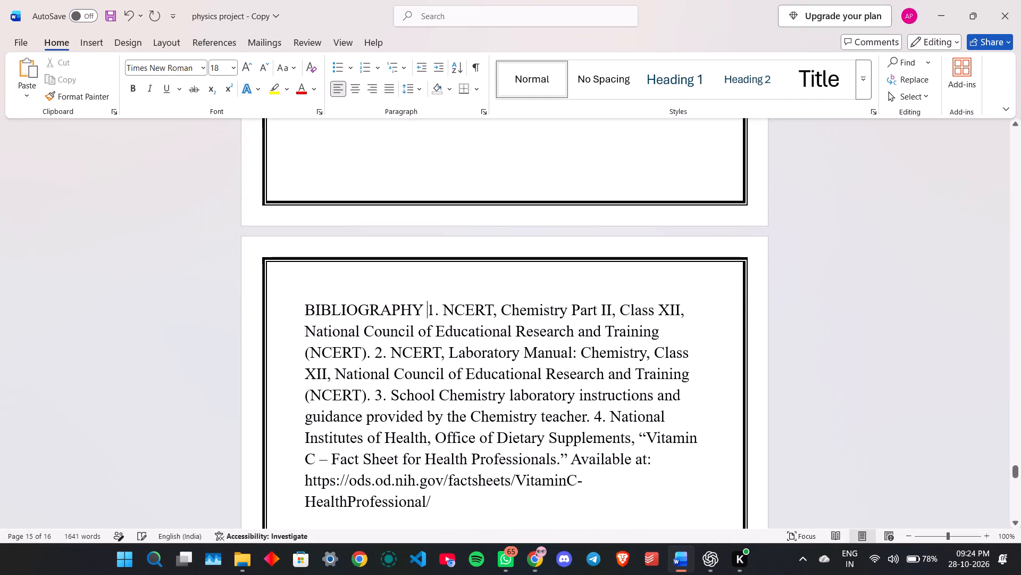
{"action": "key", "text": "BackSpace"}
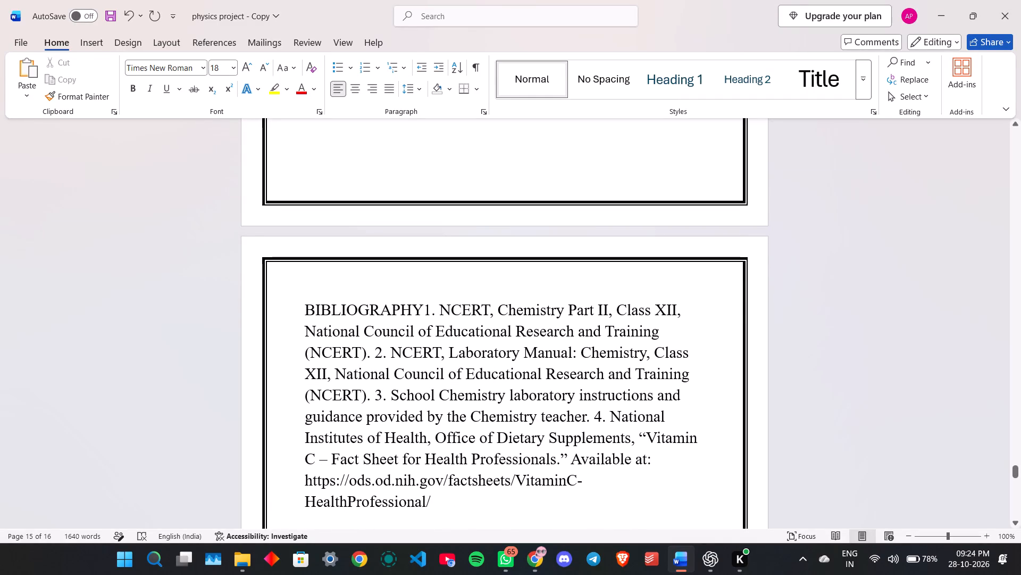
{"action": "key", "text": "Return"}
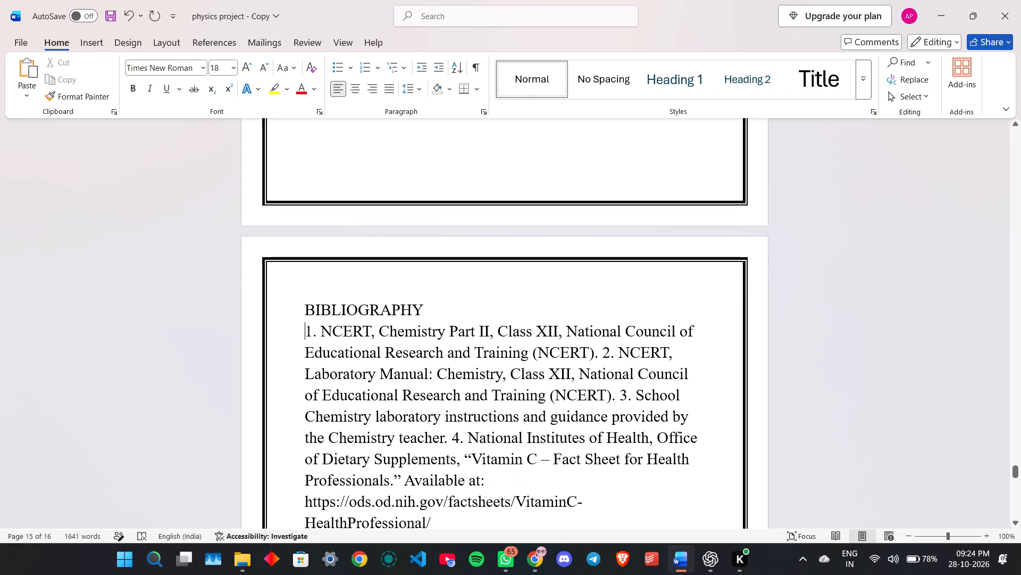
Set the BIBLIOGRAPHY heading's font size to 22.
{"action": "left_click_drag", "start_coordinate": [307, 313], "coordinate": [436, 307]}
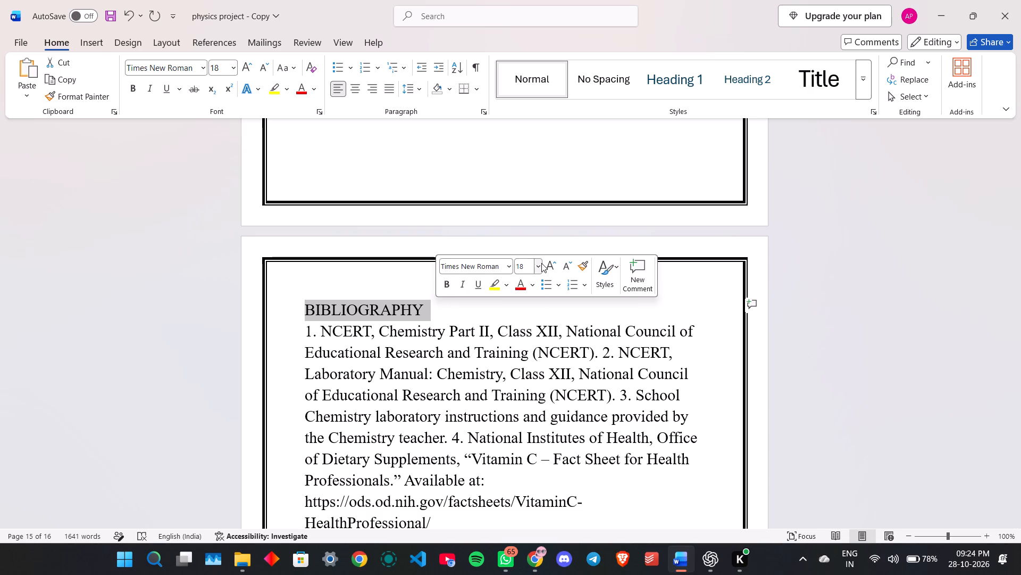
{"action": "left_click", "coordinate": [541, 263]}
{"action": "left_click", "coordinate": [521, 425]}
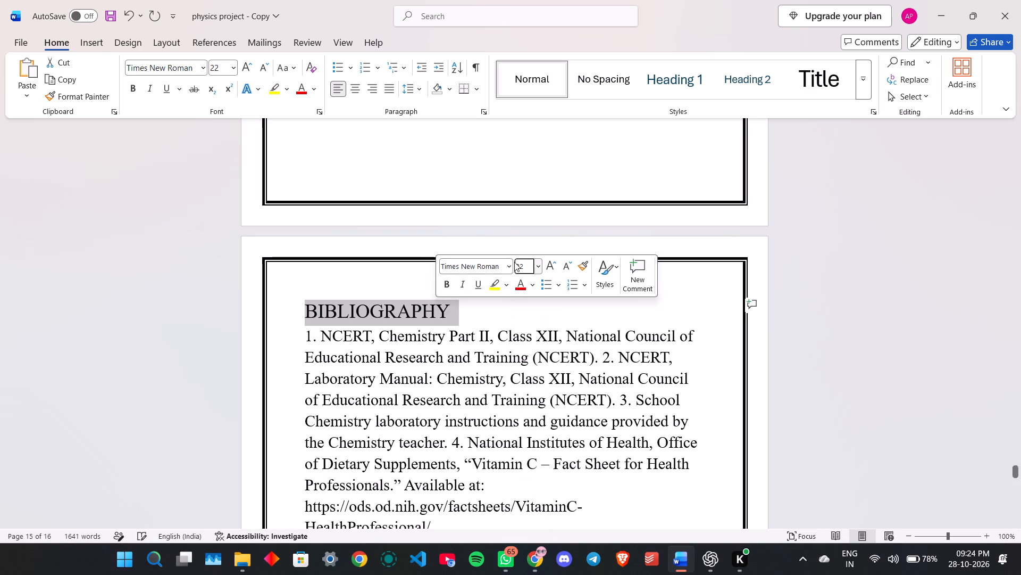
Set the BIBLIOGRAPHY heading's font to Artifakt Element Black.
{"action": "left_click", "coordinate": [506, 265]}
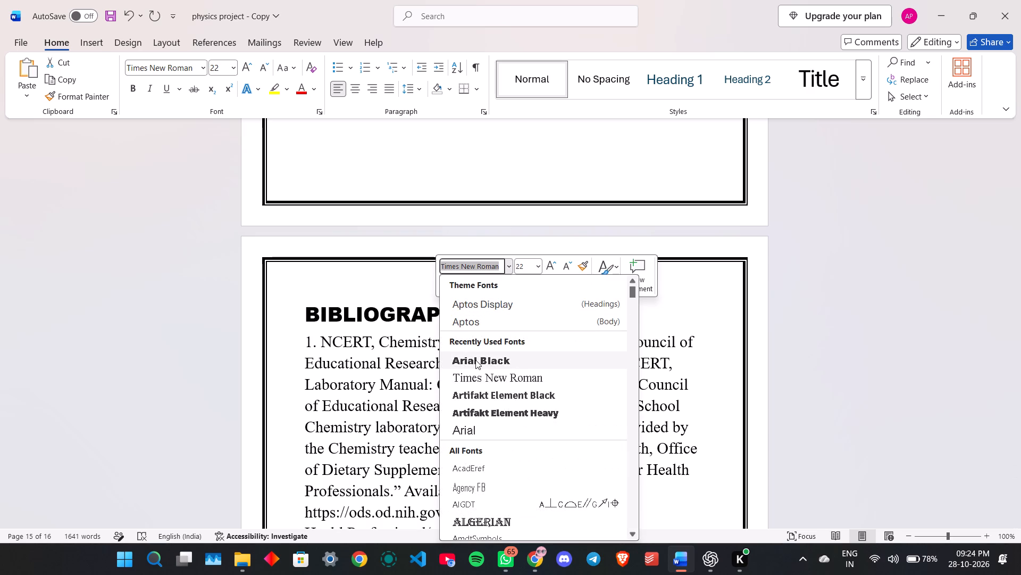
{"action": "left_click", "coordinate": [479, 396]}
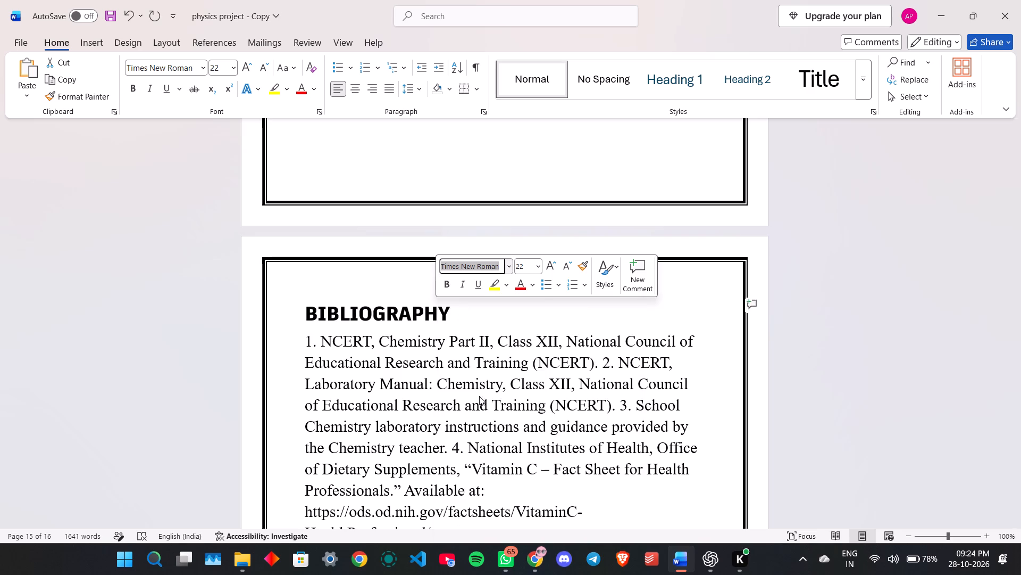
Break the bibliography paragraph so that references 2, 3 and 4 each start on their own line.
{"action": "left_click", "coordinate": [603, 364]}
{"action": "key", "text": "Return"}
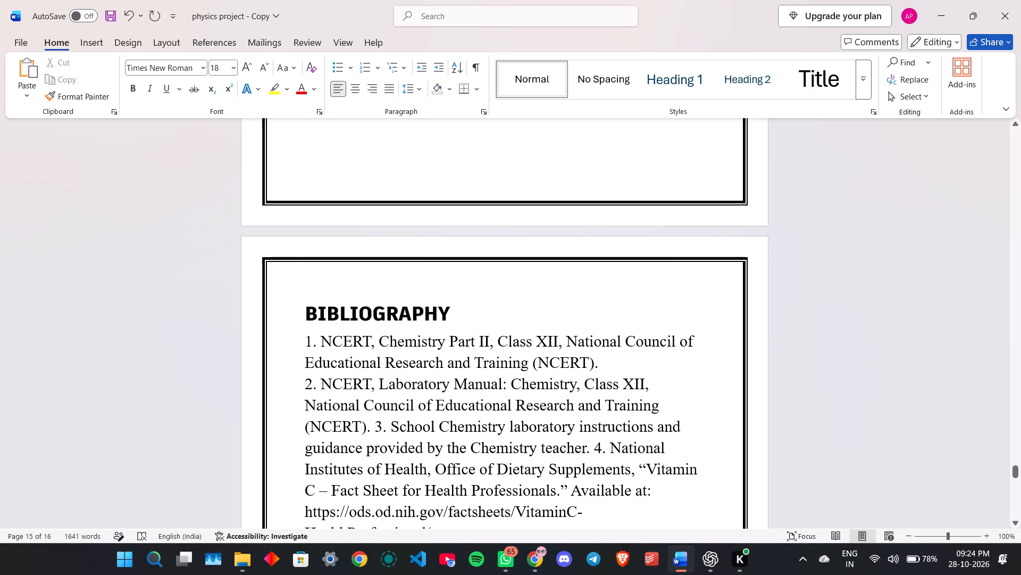
{"action": "left_click", "coordinate": [374, 427]}
{"action": "key", "text": "Return"}
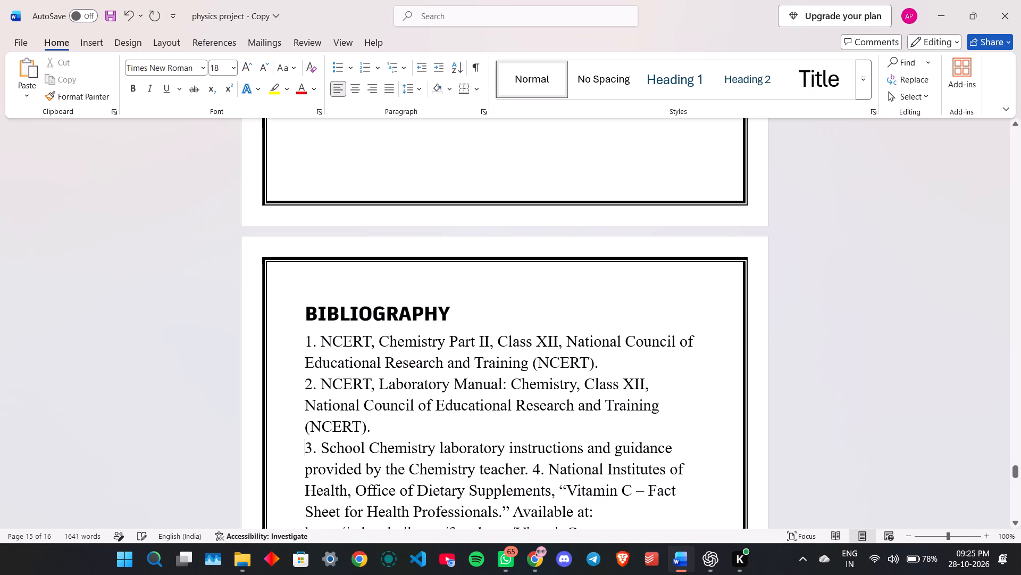
{"action": "left_click", "coordinate": [531, 469]}
{"action": "key", "text": "Return"}
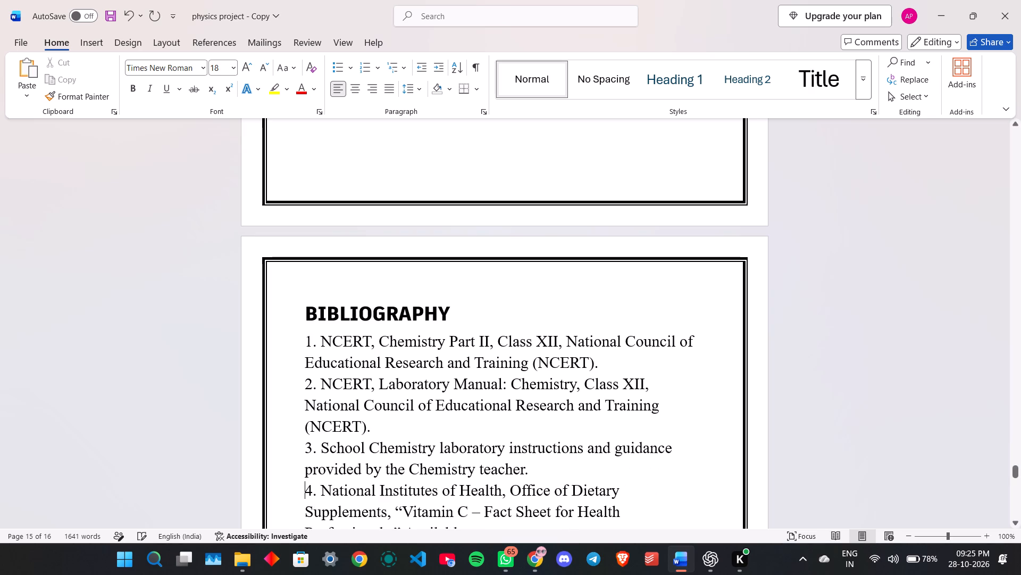
Insert a blank line before references 2, 3 and 4 in the bibliography.
{"action": "scroll", "coordinate": [547, 455], "scroll_direction": "down", "scroll_amount": 5}
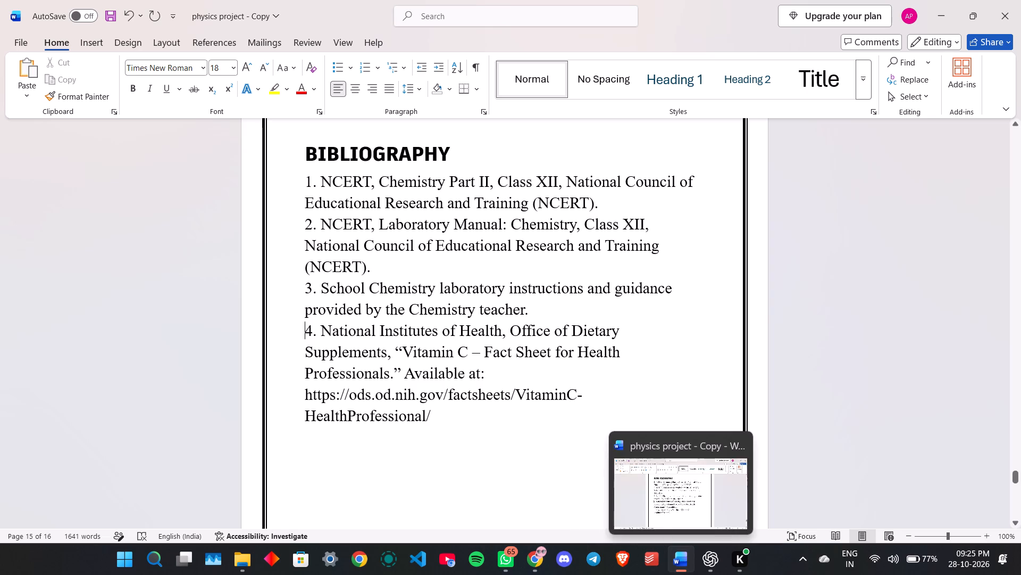
{"action": "left_click", "coordinate": [303, 226]}
{"action": "key", "text": "Return"}
{"action": "left_click", "coordinate": [303, 310]}
{"action": "key", "text": "Return"}
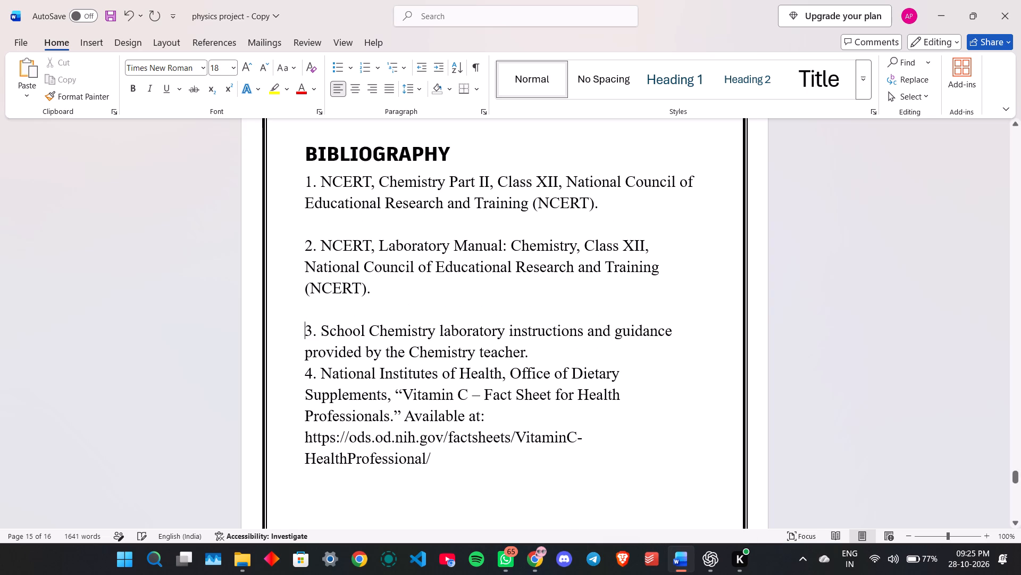
{"action": "left_click", "coordinate": [305, 378]}
{"action": "key", "text": "Return"}
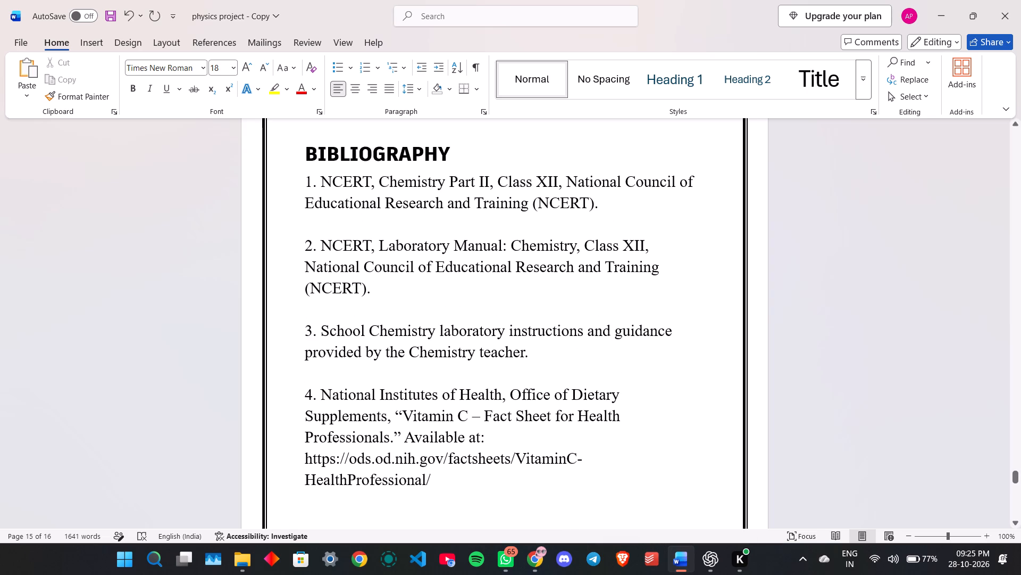
Set all four bibliography references to font size 16.
{"action": "left_click_drag", "start_coordinate": [307, 181], "coordinate": [440, 484]}
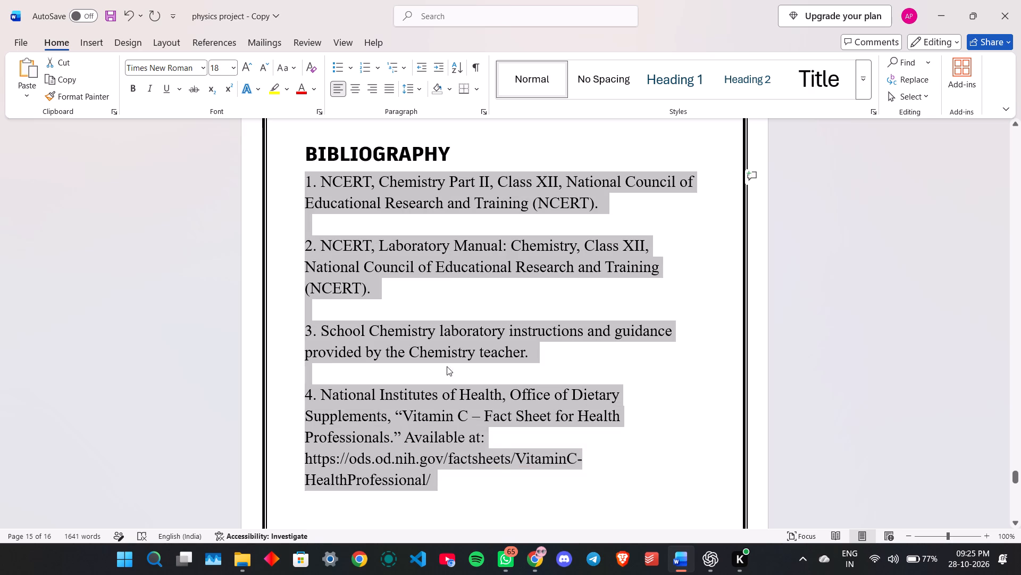
{"action": "right_click", "coordinate": [369, 345]}
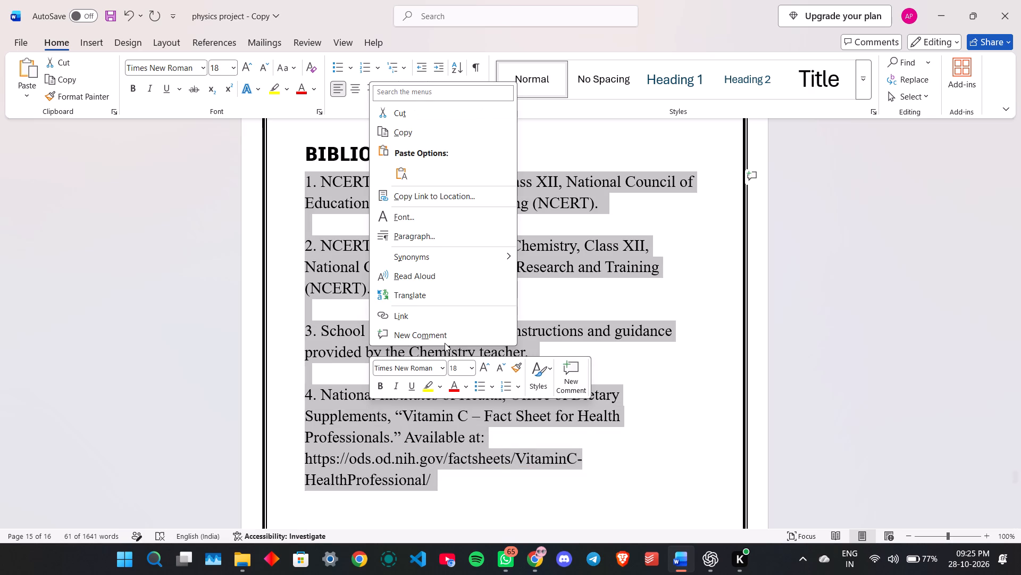
{"action": "left_click", "coordinate": [474, 366]}
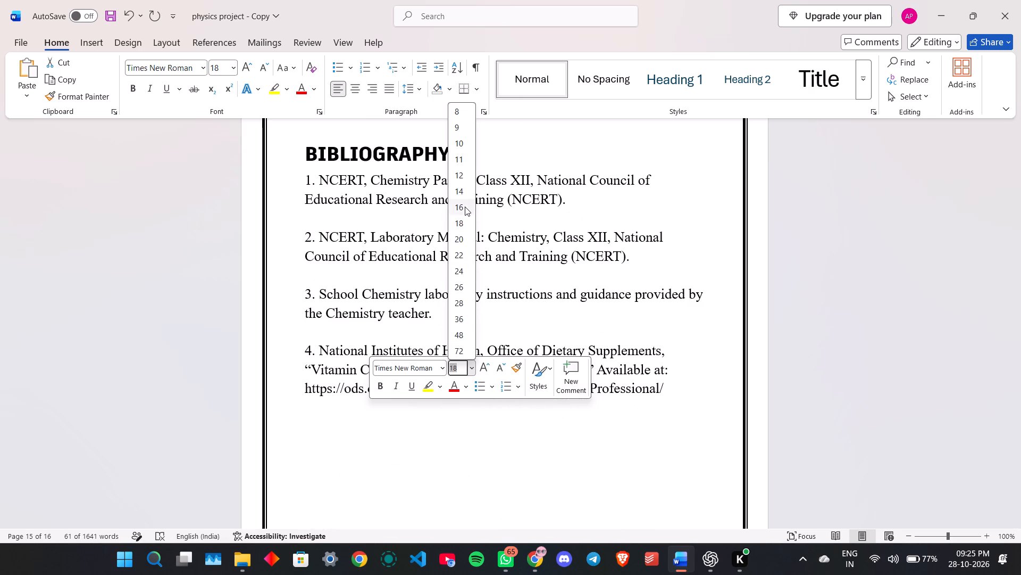
{"action": "left_click", "coordinate": [465, 207]}
{"action": "left_click", "coordinate": [488, 453]}
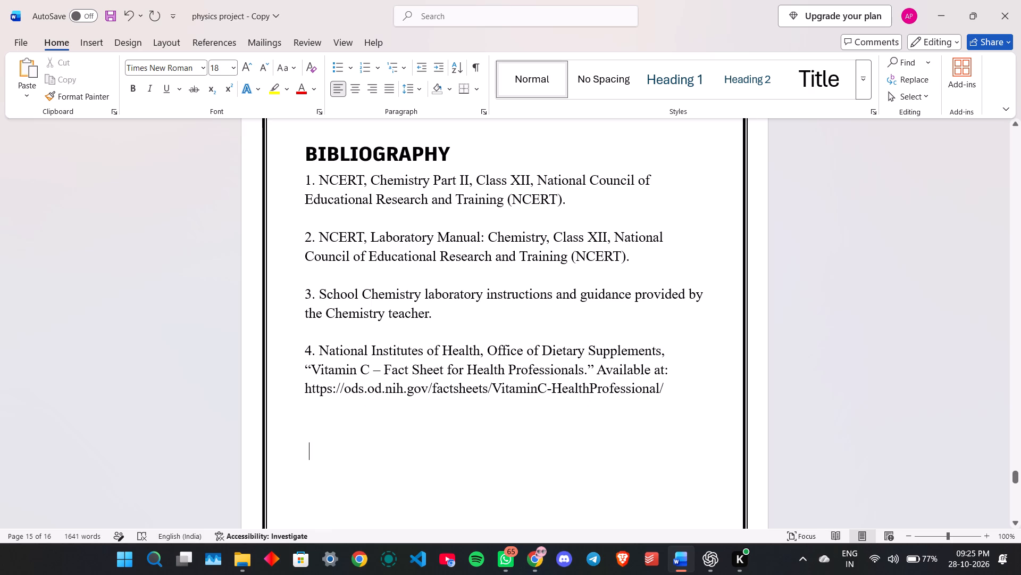
Review the limitation and conclusion pages for layout and leftover content.
{"action": "scroll", "coordinate": [467, 281], "scroll_direction": "up", "scroll_amount": 19}
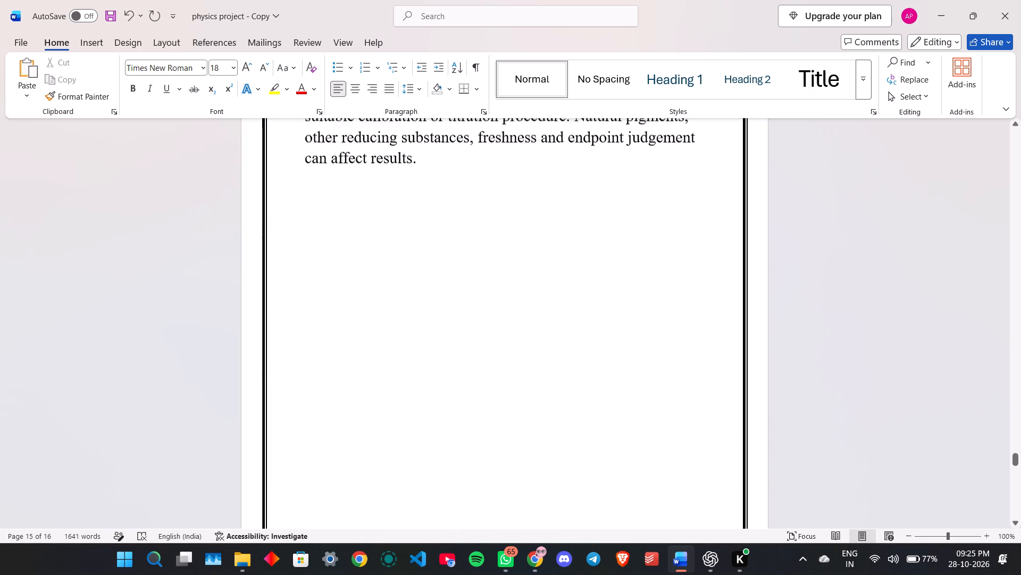
{"action": "scroll", "coordinate": [540, 416], "scroll_direction": "up", "scroll_amount": 18}
{"action": "scroll", "coordinate": [550, 431], "scroll_direction": "up", "scroll_amount": 12}
{"action": "scroll", "coordinate": [555, 439], "scroll_direction": "down", "scroll_amount": 2}
{"action": "scroll", "coordinate": [366, 232], "scroll_direction": "down", "scroll_amount": 2}
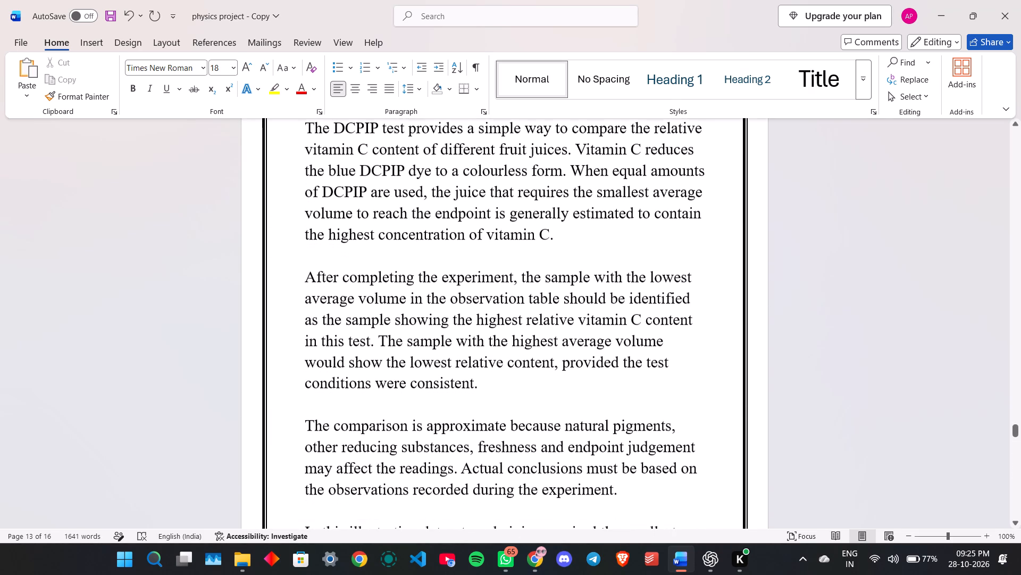
{"action": "scroll", "coordinate": [322, 177], "scroll_direction": "up", "scroll_amount": 2}
{"action": "scroll", "coordinate": [388, 272], "scroll_direction": "up", "scroll_amount": 5}
{"action": "scroll", "coordinate": [402, 300], "scroll_direction": "down", "scroll_amount": 3}
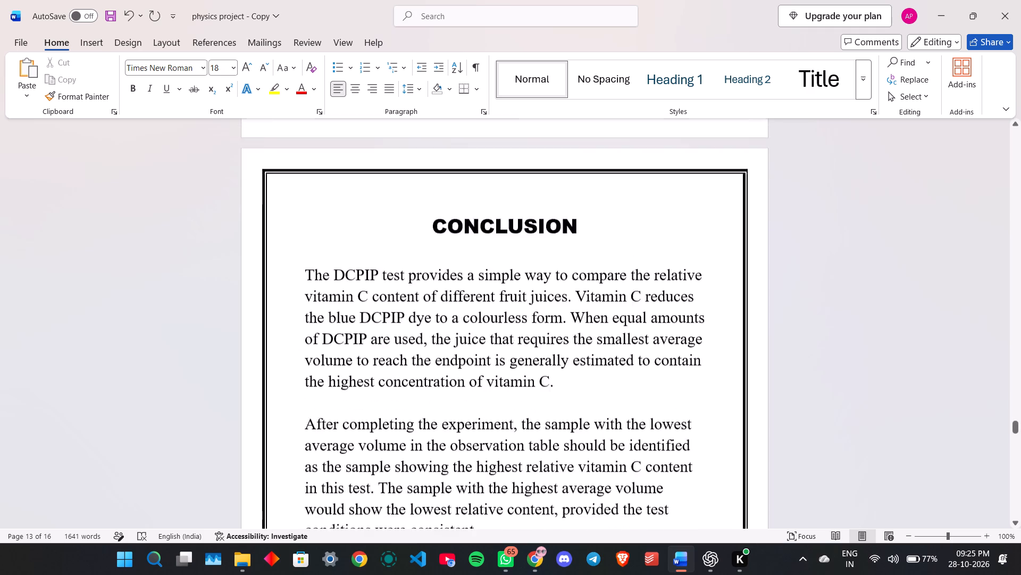
{"action": "scroll", "coordinate": [405, 305], "scroll_direction": "down", "scroll_amount": 12}
{"action": "scroll", "coordinate": [473, 372], "scroll_direction": "down", "scroll_amount": 5}
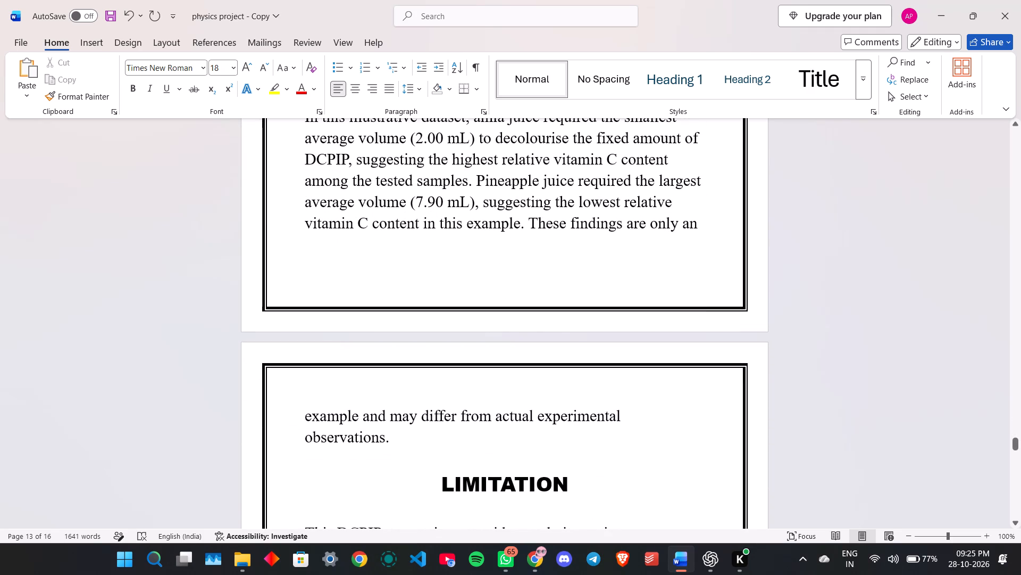
{"action": "scroll", "coordinate": [376, 244], "scroll_direction": "up", "scroll_amount": 8}
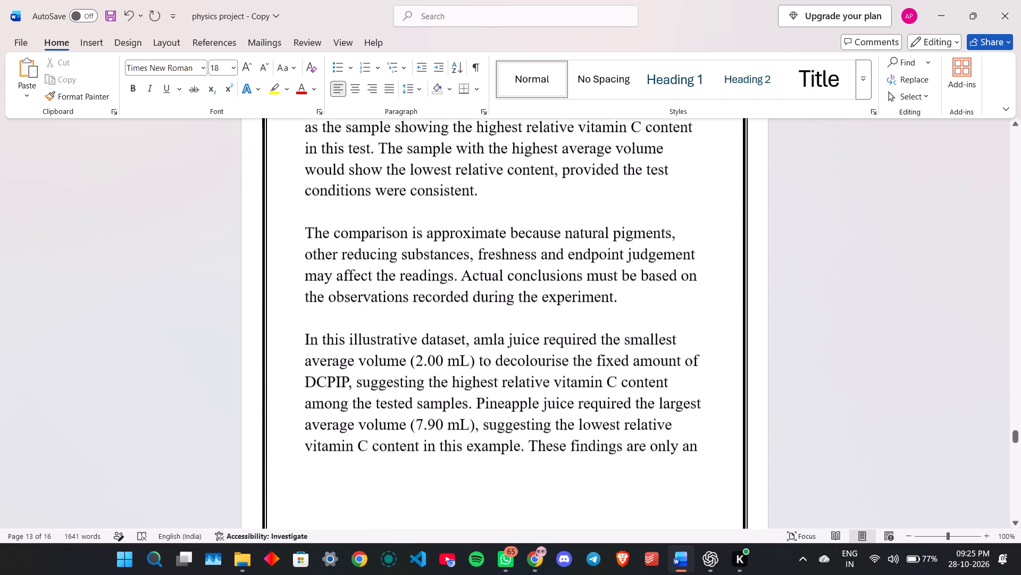
Delete the leftover line "For focal length of convex lens" and add an empty line so CONCLUSION starts a new page.
{"action": "scroll", "coordinate": [371, 269], "scroll_direction": "up", "scroll_amount": 7}
{"action": "scroll", "coordinate": [371, 290], "scroll_direction": "up", "scroll_amount": 19}
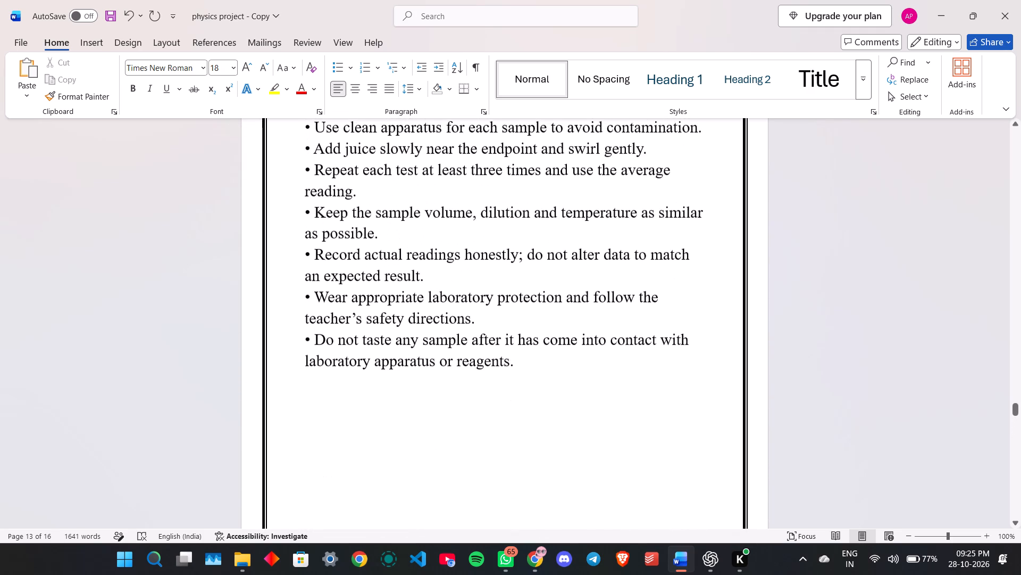
{"action": "scroll", "coordinate": [377, 308], "scroll_direction": "up", "scroll_amount": 3}
{"action": "scroll", "coordinate": [379, 309], "scroll_direction": "down", "scroll_amount": 12}
{"action": "left_click_drag", "start_coordinate": [300, 274], "coordinate": [304, 270]}
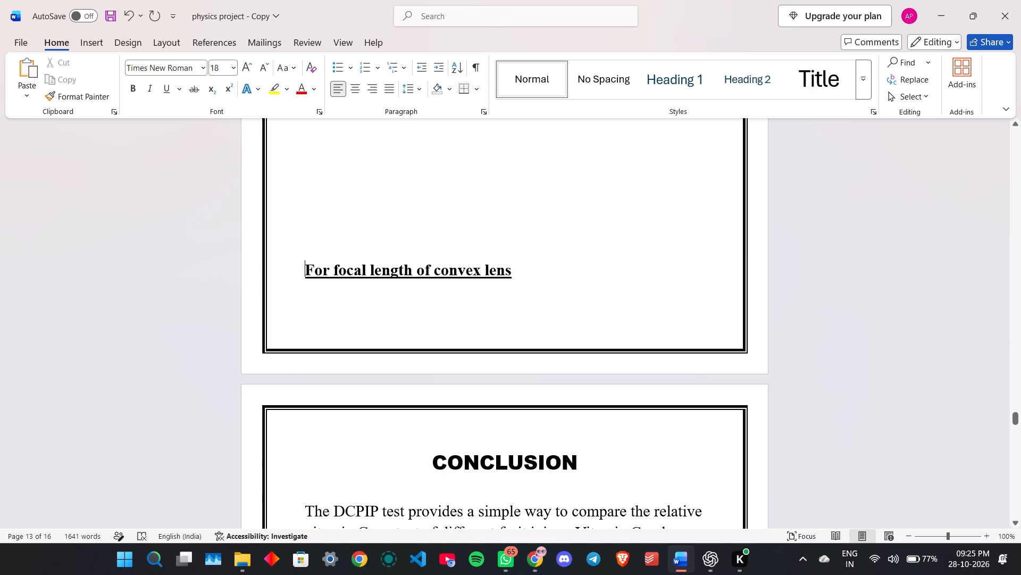
{"action": "left_click_drag", "start_coordinate": [304, 270], "coordinate": [526, 265]}
{"action": "key", "text": "BackSpace"}
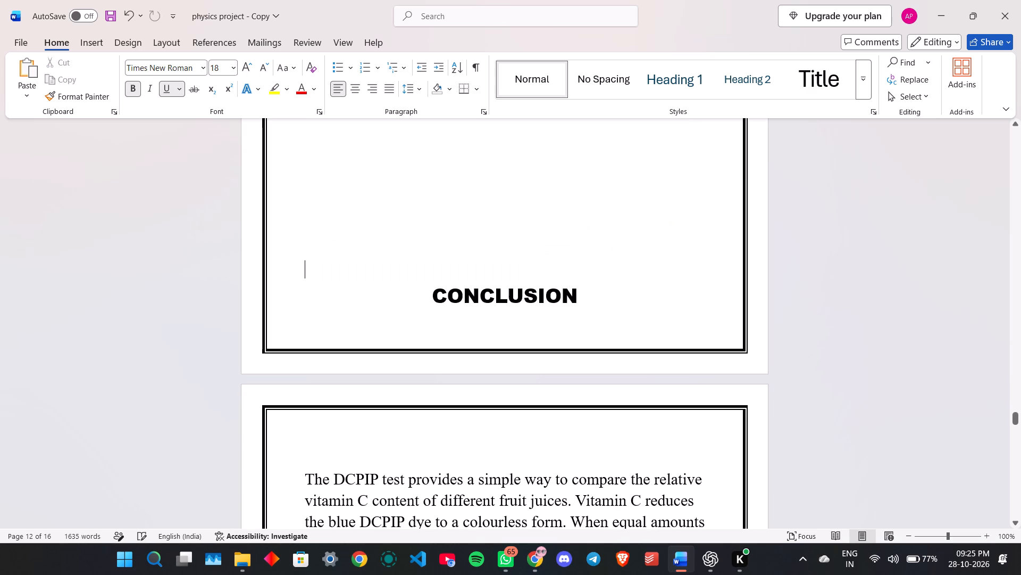
{"action": "key", "text": "Return"}
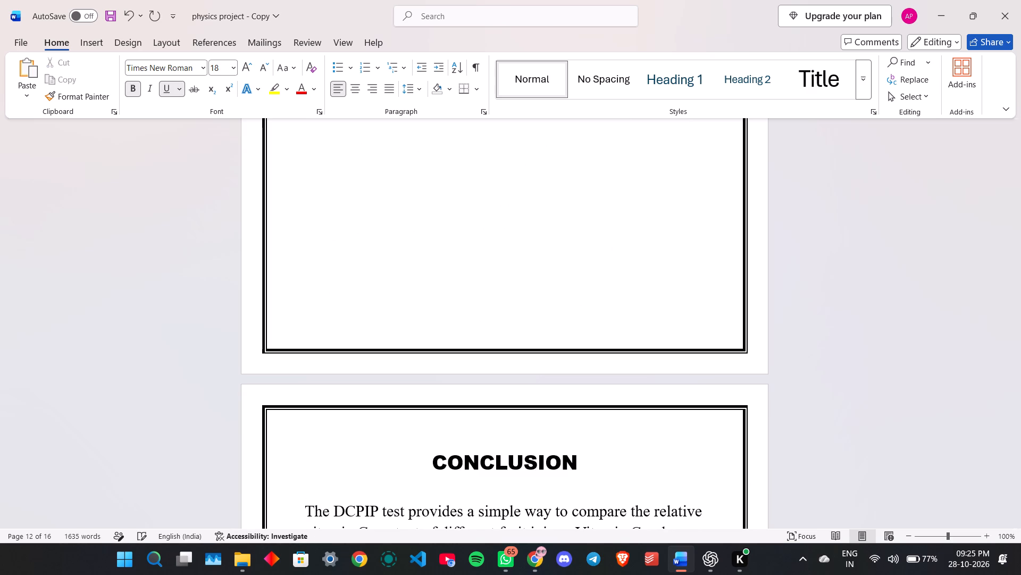
Change the "Important:" label under the fruit juice readings table to the Artifakt Element Black font.
{"action": "scroll", "coordinate": [486, 274], "scroll_direction": "down", "scroll_amount": 20}
{"action": "scroll", "coordinate": [486, 274], "scroll_direction": "down", "scroll_amount": 5}
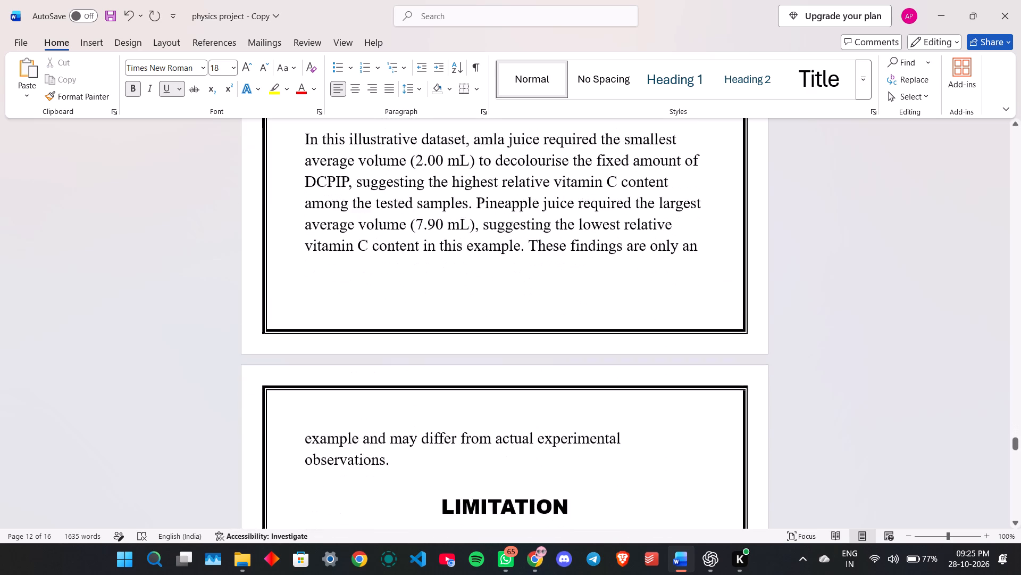
{"action": "scroll", "coordinate": [471, 372], "scroll_direction": "up", "scroll_amount": 18}
{"action": "scroll", "coordinate": [466, 408], "scroll_direction": "up", "scroll_amount": 4}
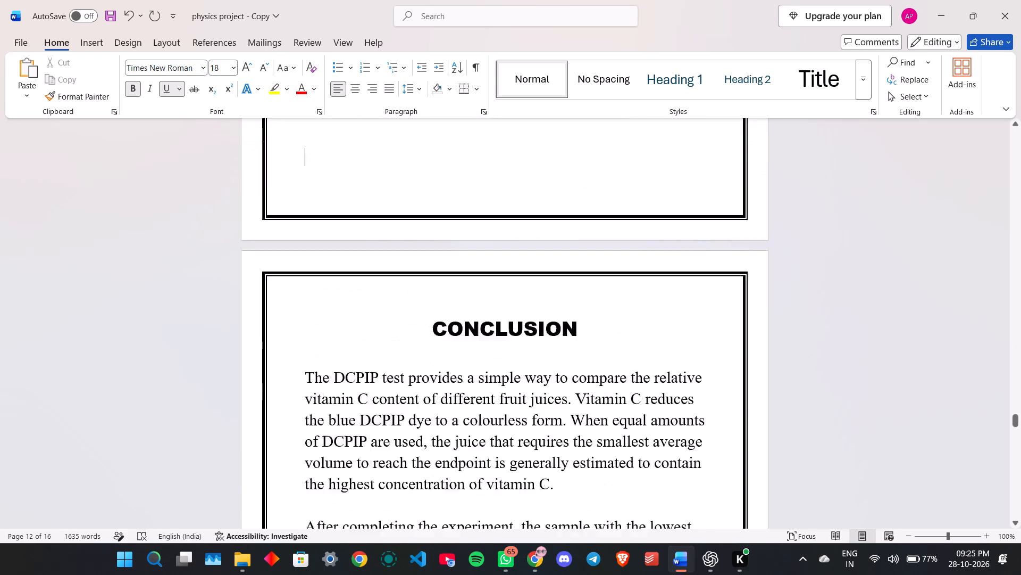
{"action": "scroll", "coordinate": [466, 408], "scroll_direction": "up", "scroll_amount": 8}
{"action": "scroll", "coordinate": [466, 412], "scroll_direction": "down", "scroll_amount": 1}
{"action": "scroll", "coordinate": [466, 412], "scroll_direction": "up", "scroll_amount": 16}
{"action": "scroll", "coordinate": [474, 417], "scroll_direction": "up", "scroll_amount": 6}
{"action": "scroll", "coordinate": [478, 421], "scroll_direction": "up", "scroll_amount": 20}
{"action": "scroll", "coordinate": [478, 421], "scroll_direction": "up", "scroll_amount": 14}
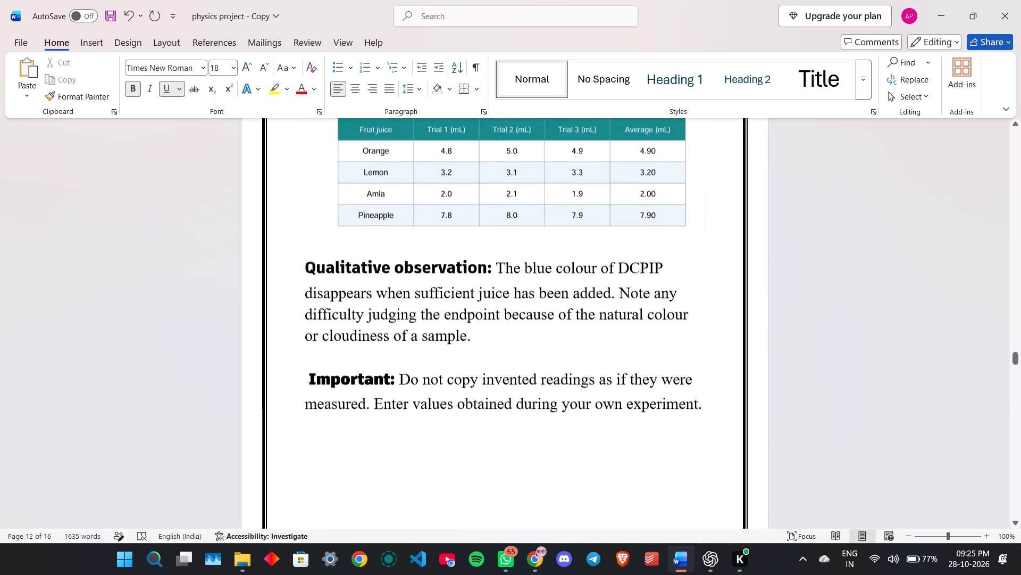
{"action": "scroll", "coordinate": [482, 429], "scroll_direction": "up", "scroll_amount": 9}
{"action": "scroll", "coordinate": [488, 431], "scroll_direction": "down", "scroll_amount": 9}
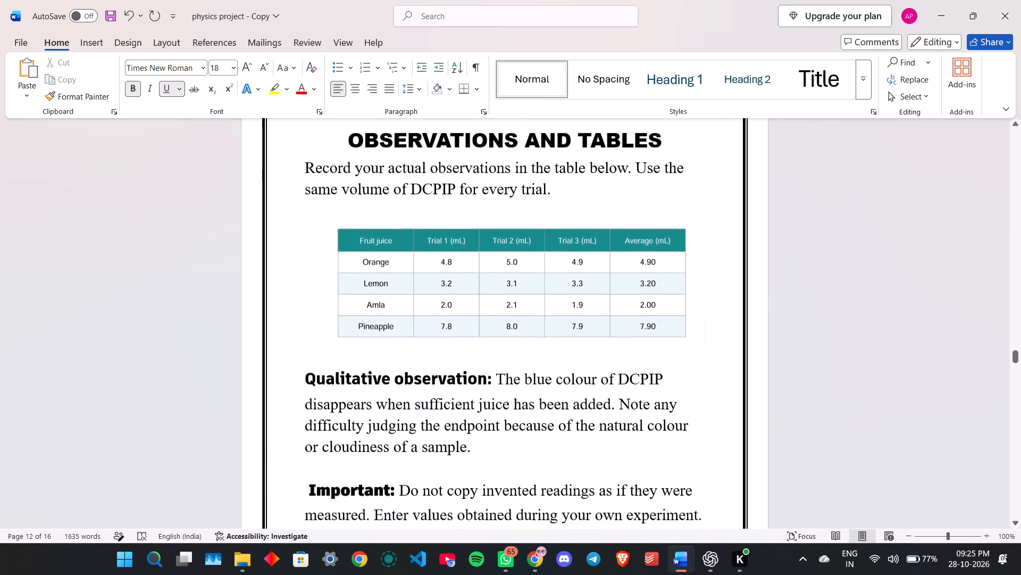
{"action": "left_click_drag", "start_coordinate": [309, 458], "coordinate": [397, 453]}
{"action": "left_click", "coordinate": [473, 412]}
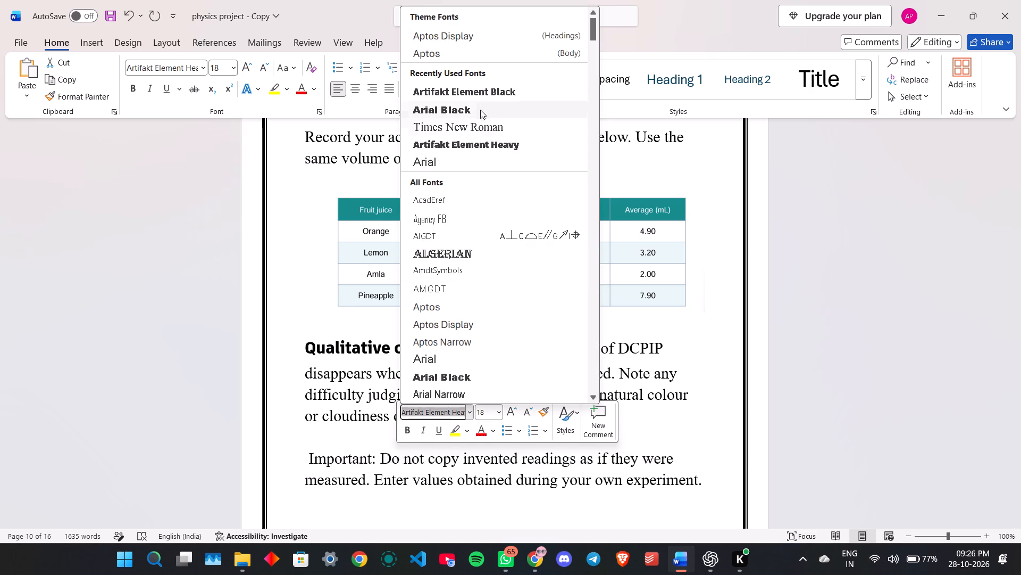
{"action": "left_click", "coordinate": [477, 89]}
{"action": "left_click", "coordinate": [426, 507]}
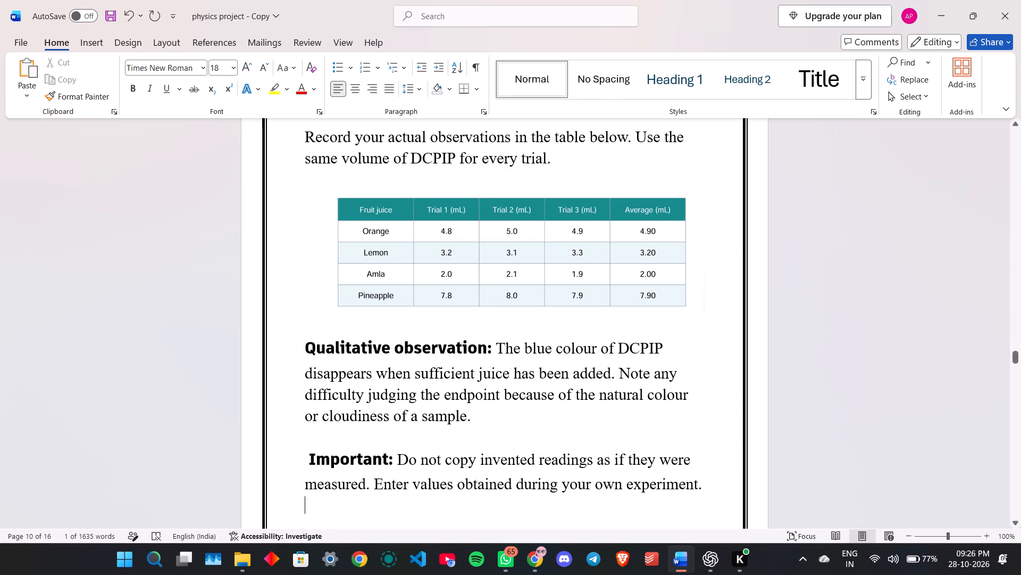
Insert a blank line between the OBSERVATIONS AND TABLES heading and its introductory paragraph.
{"action": "scroll", "coordinate": [433, 418], "scroll_direction": "up", "scroll_amount": 9}
{"action": "scroll", "coordinate": [438, 449], "scroll_direction": "down", "scroll_amount": 4}
{"action": "scroll", "coordinate": [438, 449], "scroll_direction": "up", "scroll_amount": 1}
{"action": "scroll", "coordinate": [438, 446], "scroll_direction": "down", "scroll_amount": 6}
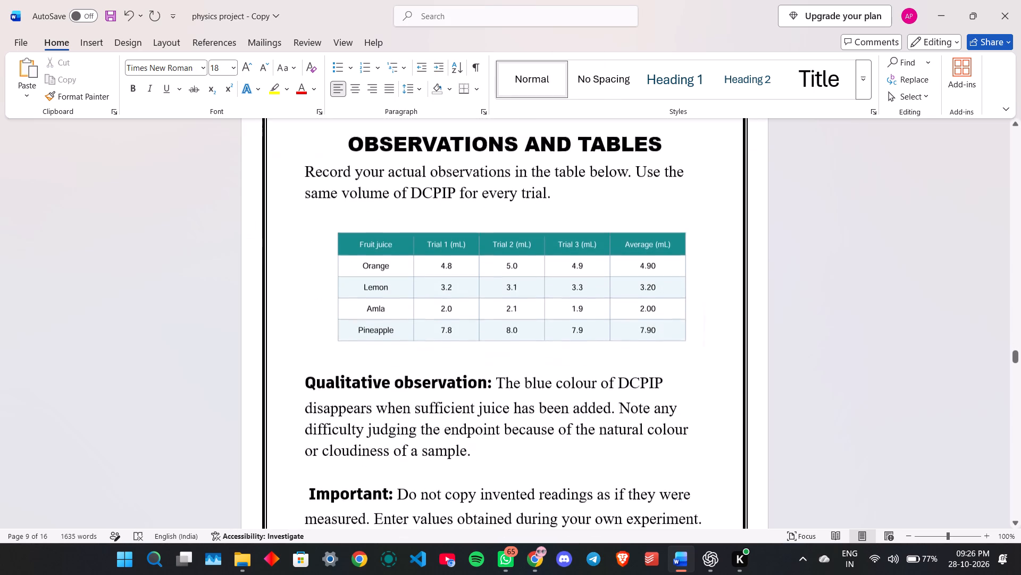
{"action": "scroll", "coordinate": [440, 434], "scroll_direction": "up", "scroll_amount": 16}
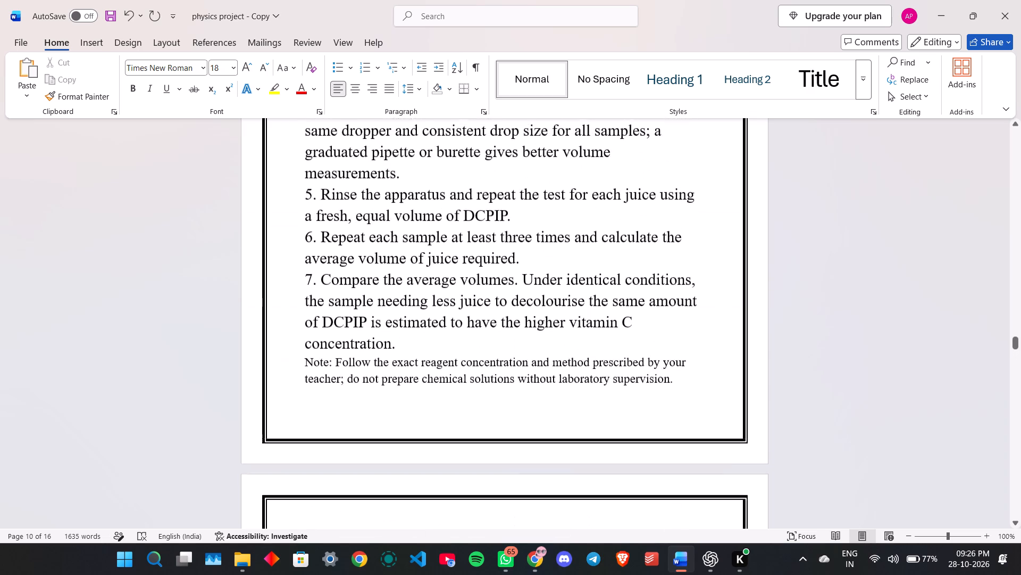
{"action": "scroll", "coordinate": [440, 443], "scroll_direction": "up", "scroll_amount": 5}
{"action": "scroll", "coordinate": [440, 445], "scroll_direction": "down", "scroll_amount": 12}
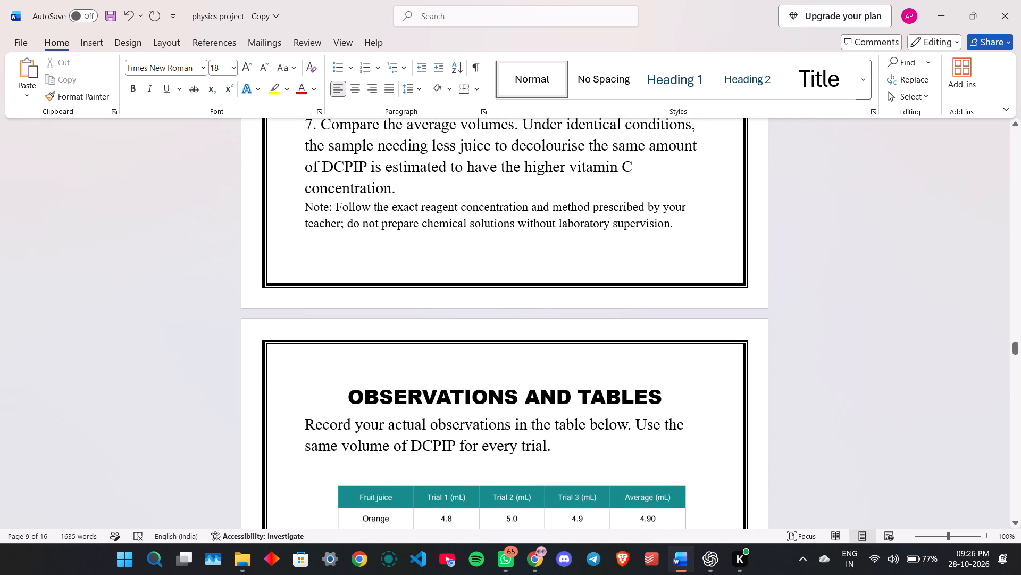
{"action": "left_click", "coordinate": [306, 424]}
{"action": "key", "text": "Return"}
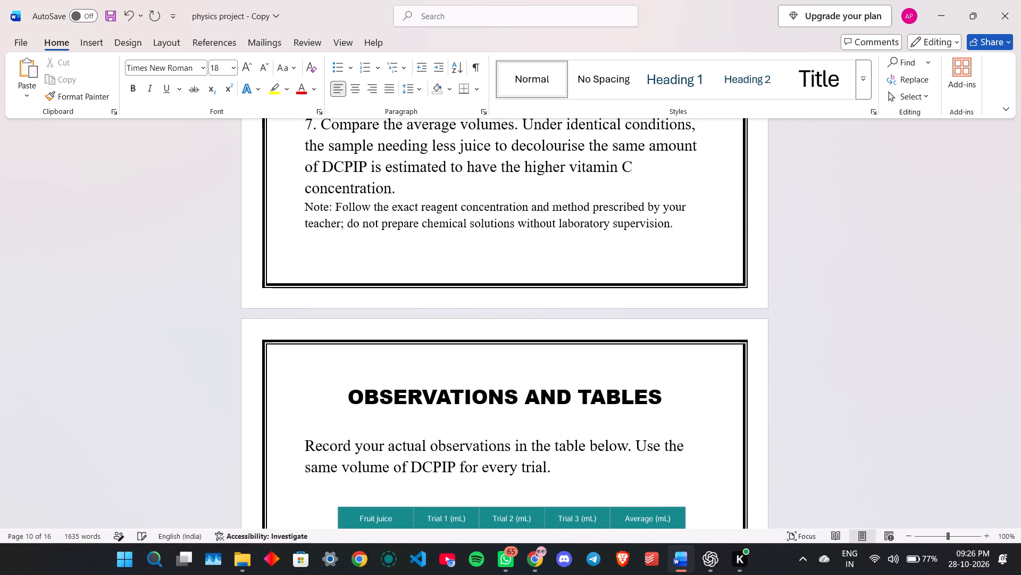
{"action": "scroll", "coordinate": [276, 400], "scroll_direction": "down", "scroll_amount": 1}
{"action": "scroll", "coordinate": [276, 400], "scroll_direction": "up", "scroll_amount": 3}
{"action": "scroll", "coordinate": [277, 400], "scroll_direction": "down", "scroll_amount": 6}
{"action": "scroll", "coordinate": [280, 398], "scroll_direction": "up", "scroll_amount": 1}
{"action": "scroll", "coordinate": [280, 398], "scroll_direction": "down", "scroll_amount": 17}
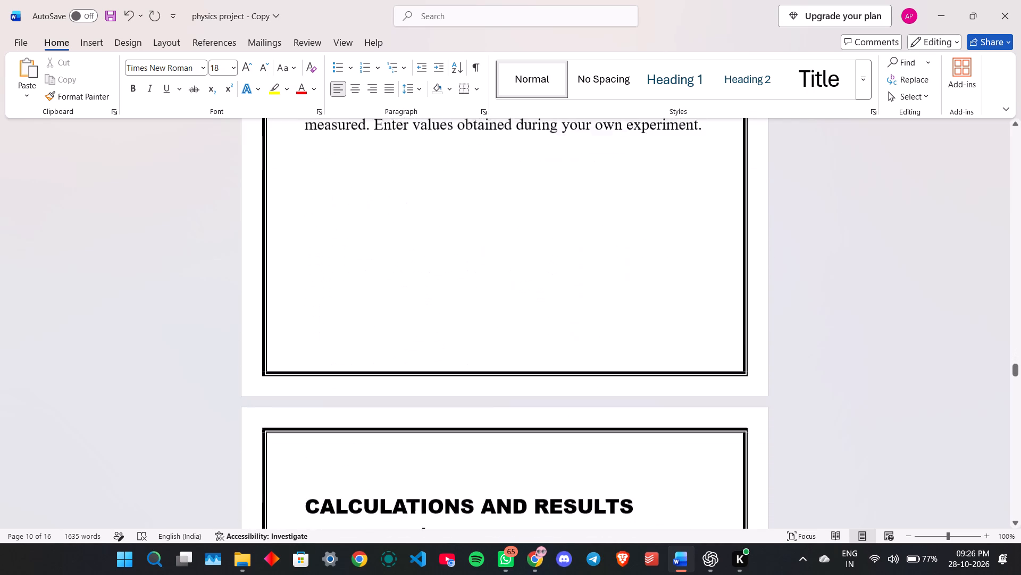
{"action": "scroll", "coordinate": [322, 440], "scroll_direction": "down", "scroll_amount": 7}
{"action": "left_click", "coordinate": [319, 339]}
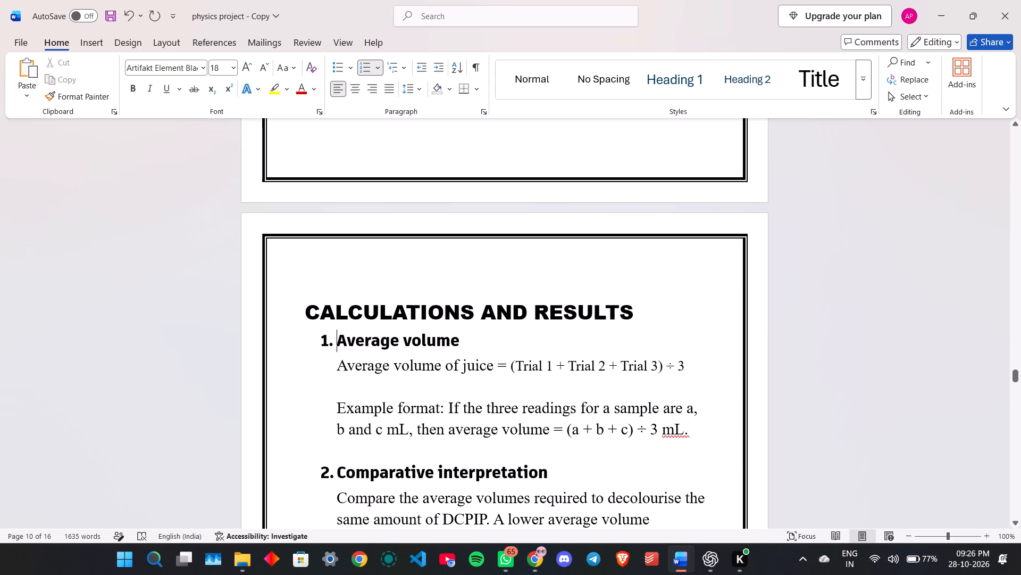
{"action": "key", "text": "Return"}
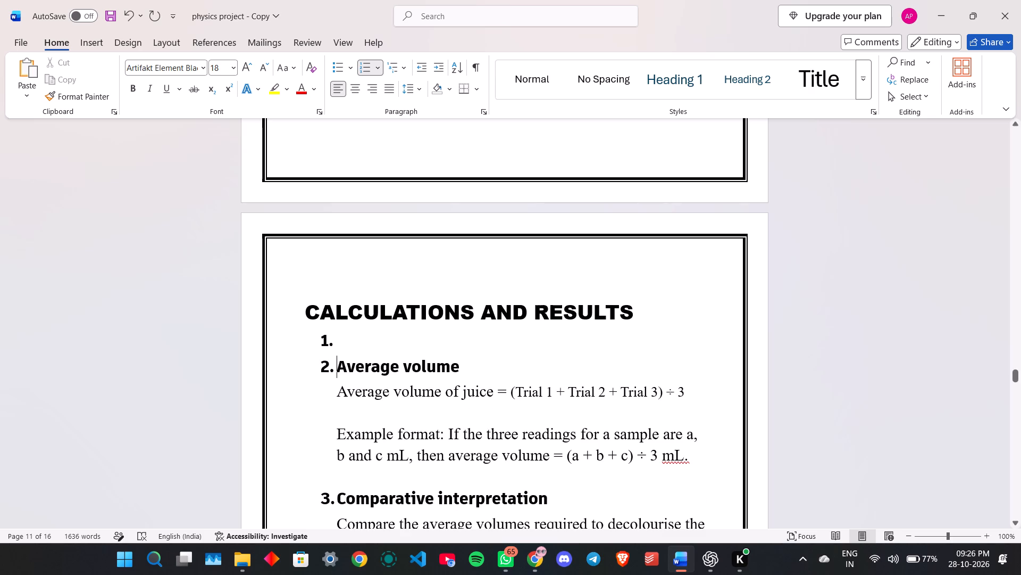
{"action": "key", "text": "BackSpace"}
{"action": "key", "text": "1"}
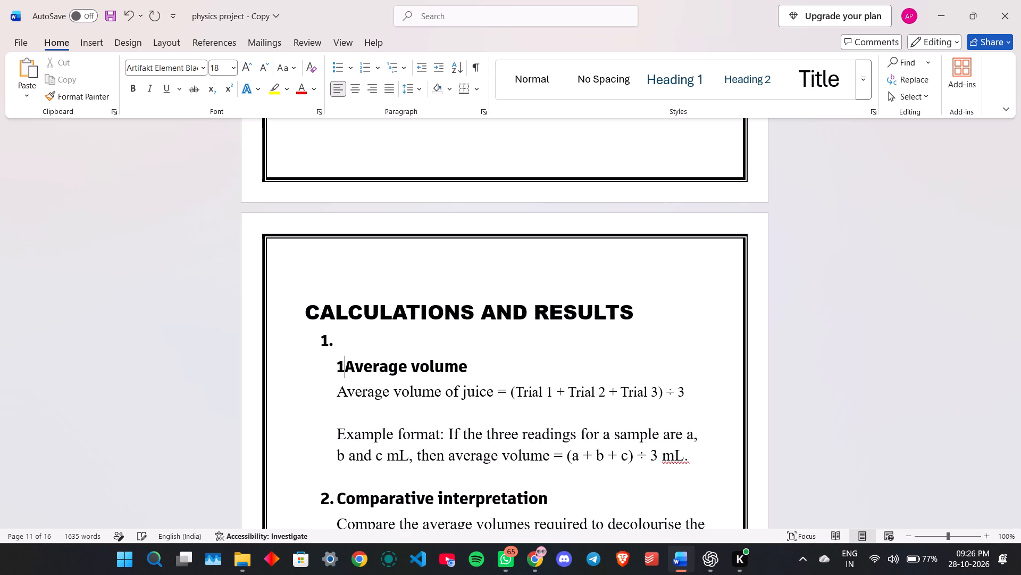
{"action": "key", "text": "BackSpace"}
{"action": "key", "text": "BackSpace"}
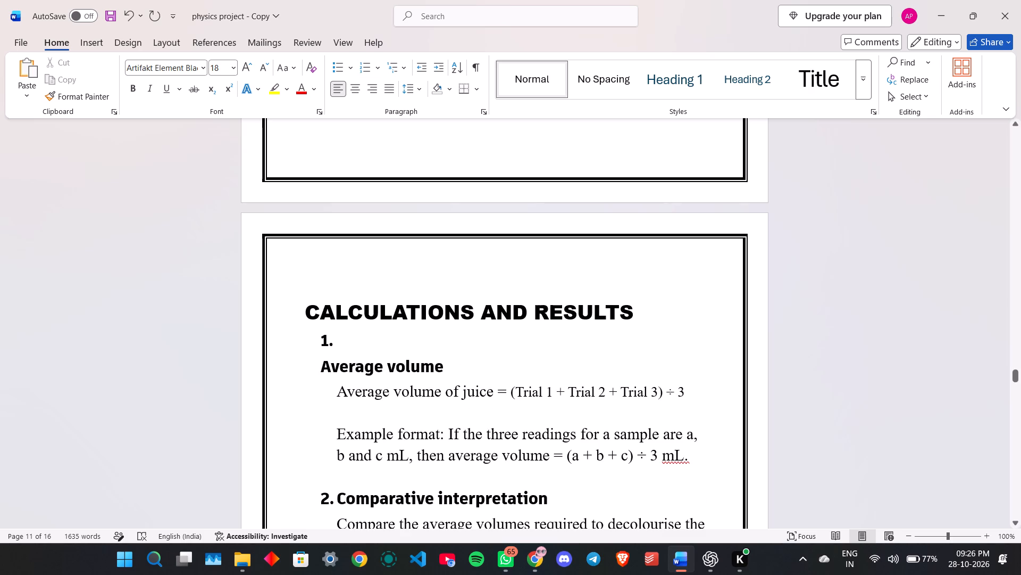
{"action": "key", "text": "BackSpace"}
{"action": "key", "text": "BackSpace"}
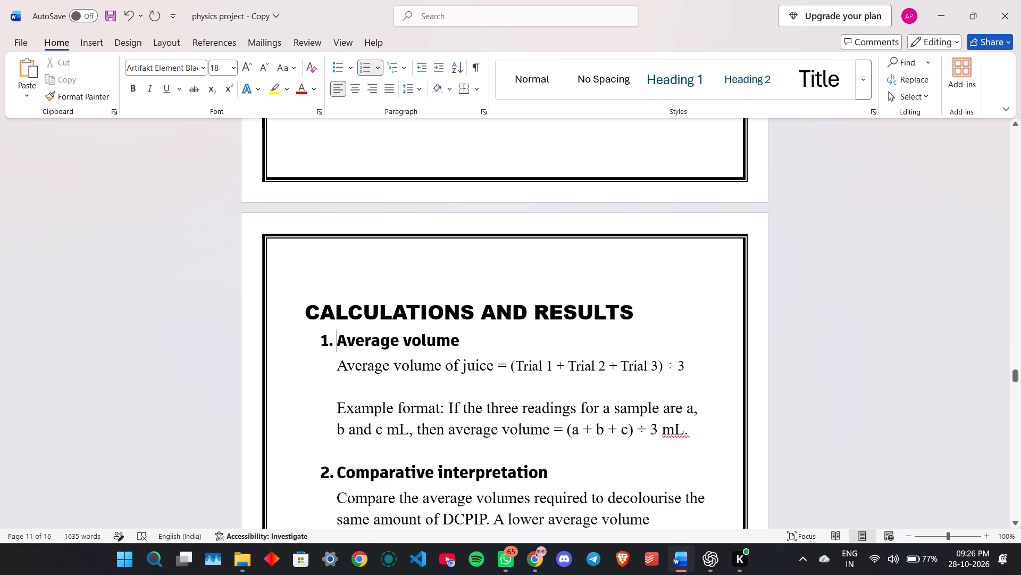
Insert a blank line below the CALCULATIONS AND RESULTS heading and centre the heading.
{"action": "left_click", "coordinate": [633, 312]}
{"action": "key", "text": "Return"}
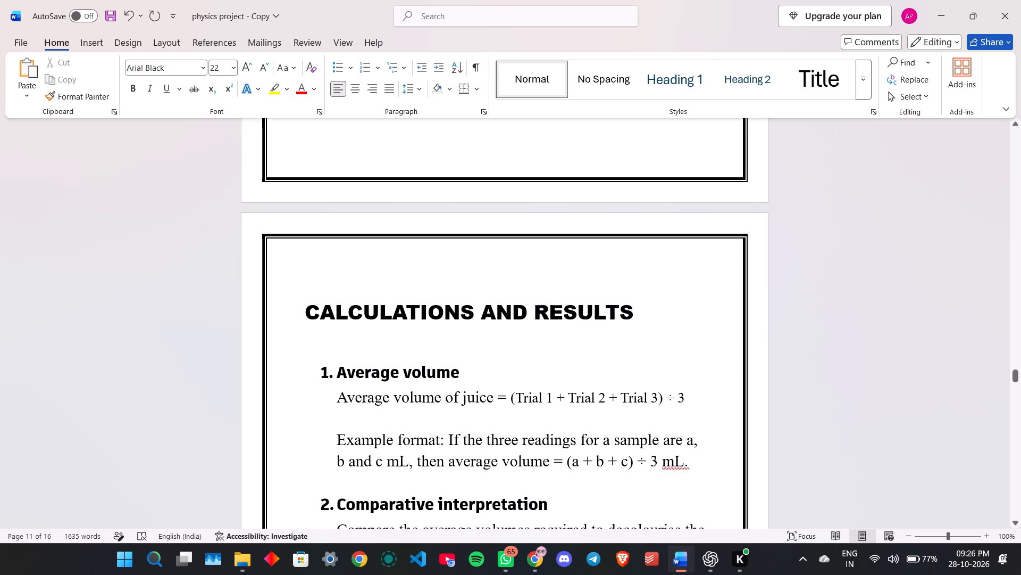
{"action": "left_click_drag", "start_coordinate": [304, 311], "coordinate": [620, 307]}
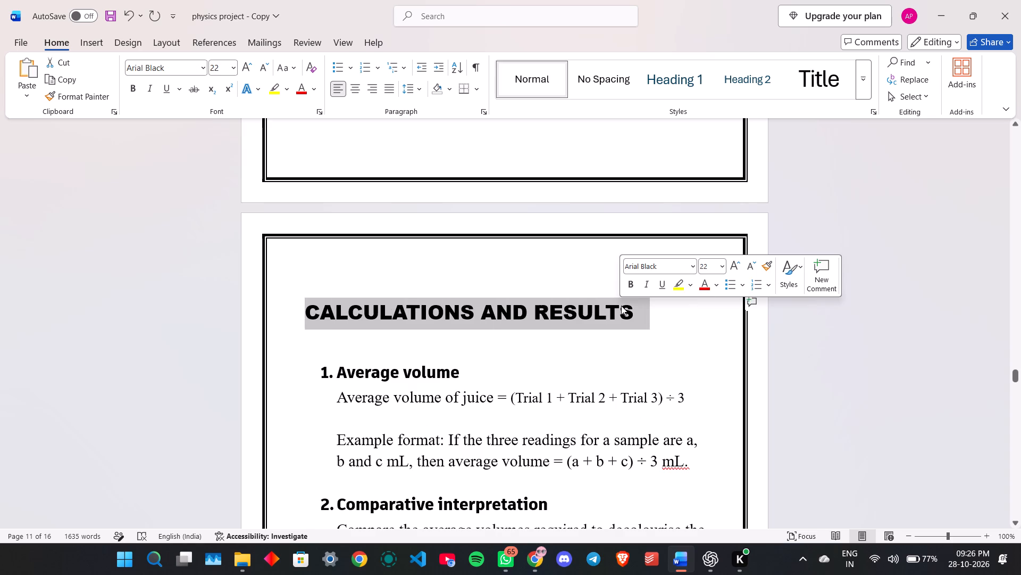
{"action": "left_click", "coordinate": [355, 85]}
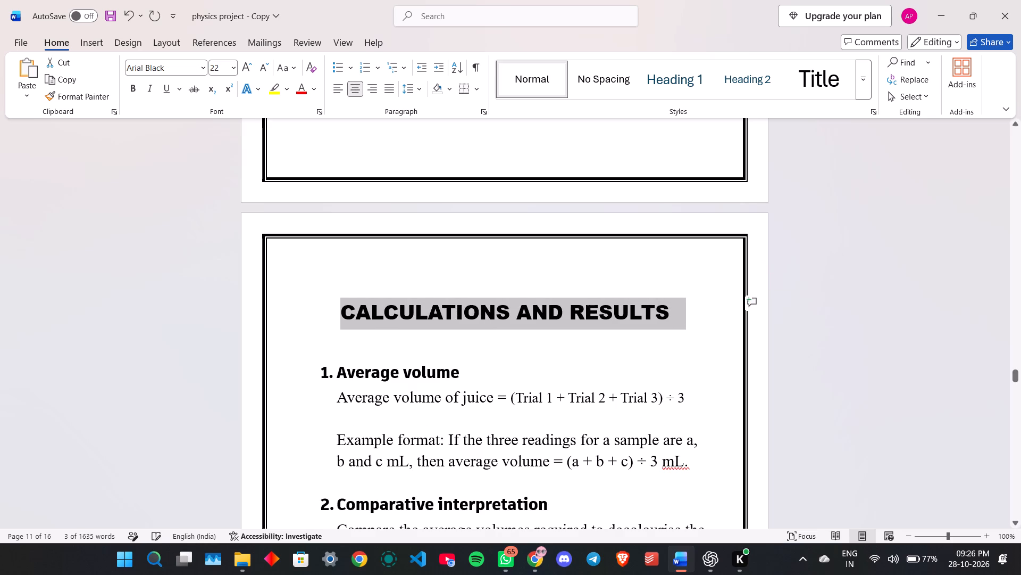
{"action": "left_click", "coordinate": [572, 372]}
Insert a blank line between the PRECAUTIONS heading and its first bullet point.
{"action": "scroll", "coordinate": [595, 394], "scroll_direction": "down", "scroll_amount": 9}
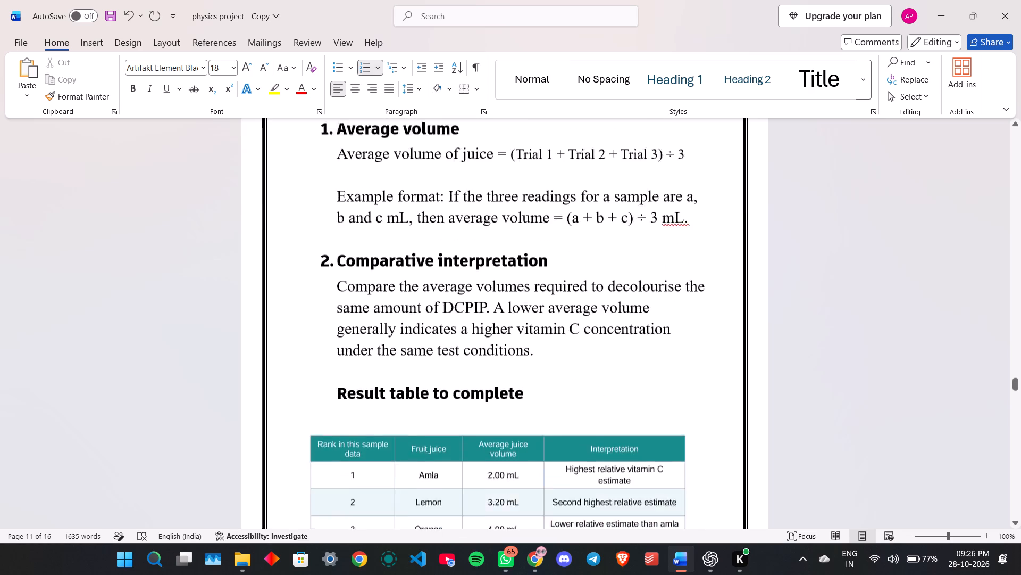
{"action": "scroll", "coordinate": [601, 391], "scroll_direction": "down", "scroll_amount": 20}
{"action": "scroll", "coordinate": [601, 391], "scroll_direction": "down", "scroll_amount": 2}
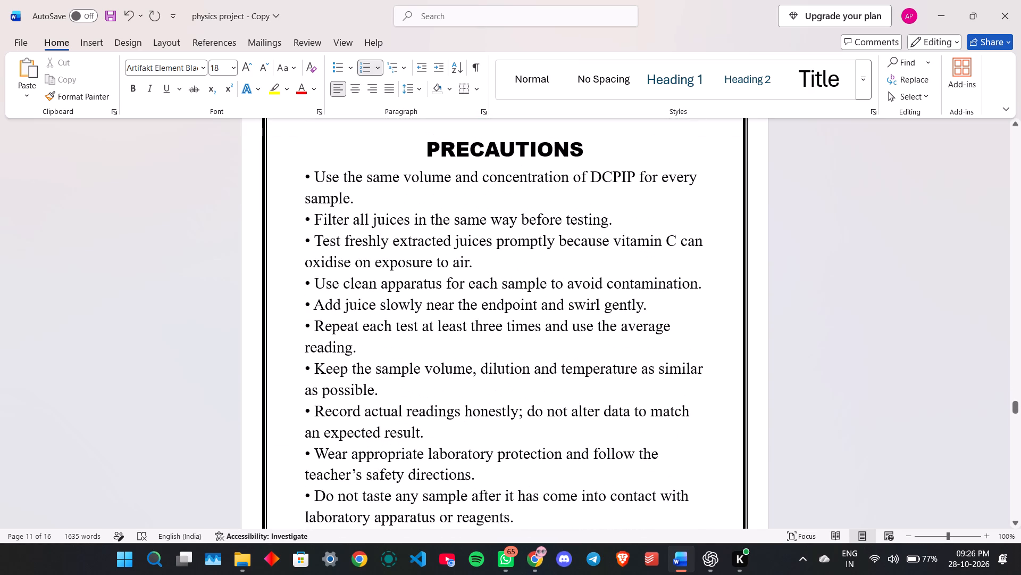
{"action": "scroll", "coordinate": [553, 369], "scroll_direction": "down", "scroll_amount": 8}
{"action": "scroll", "coordinate": [553, 372], "scroll_direction": "up", "scroll_amount": 9}
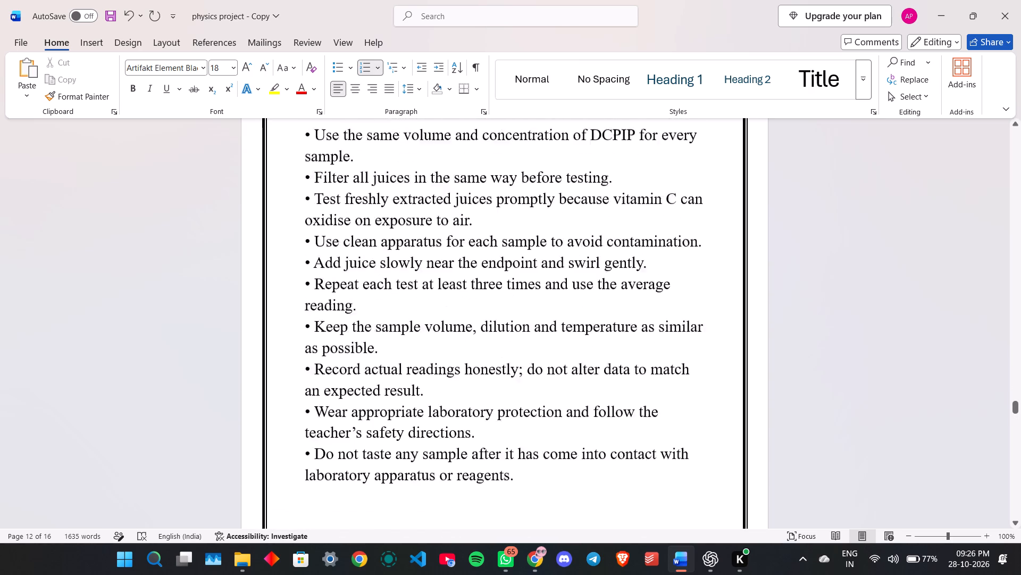
{"action": "left_click", "coordinate": [586, 182]}
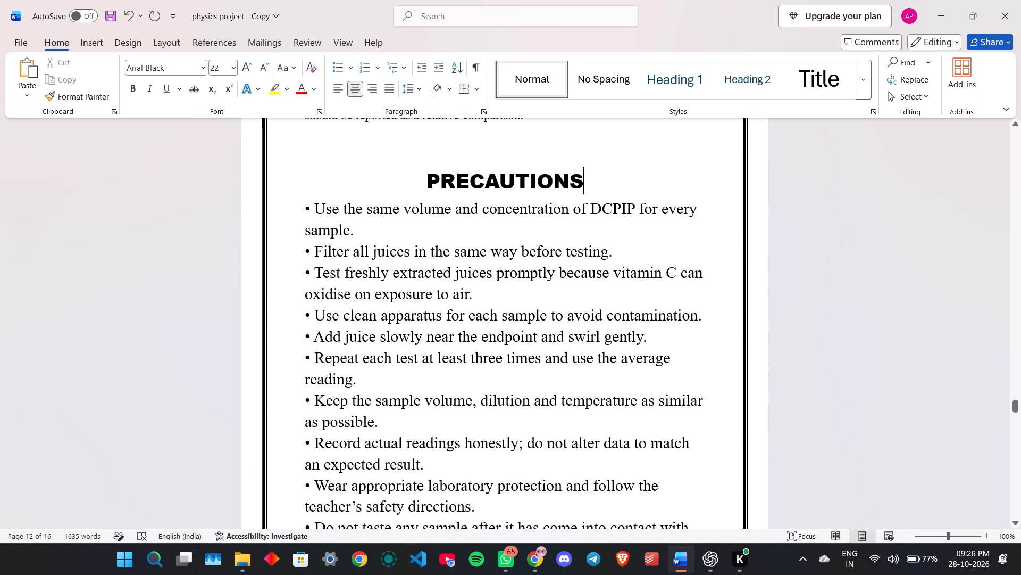
{"action": "key", "text": "Return"}
{"action": "key", "text": "backslash"}
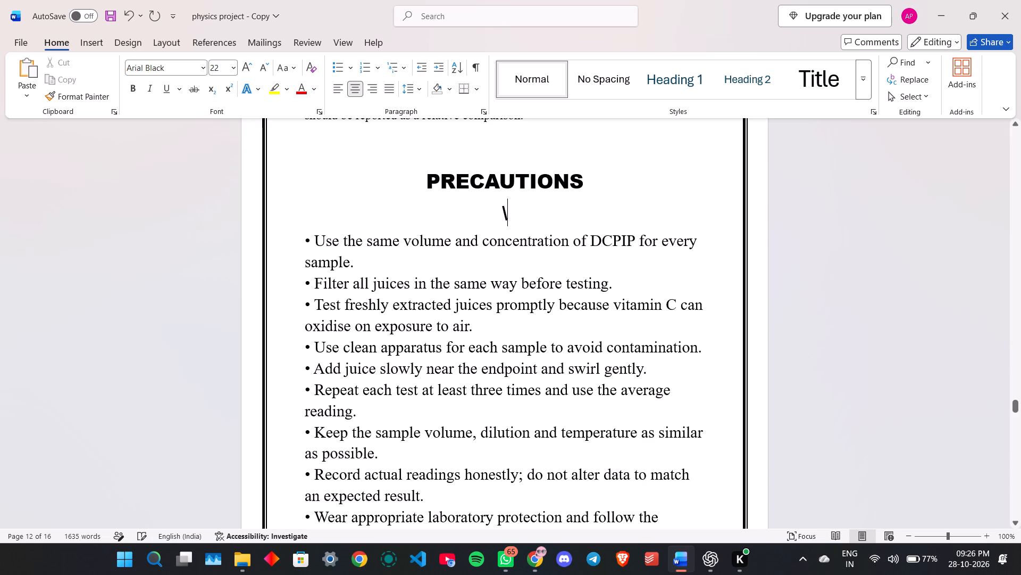
{"action": "key", "text": "BackSpace"}
Remove the empty lines above the CONCLUSION heading on its page and keep the heading centred.
{"action": "scroll", "coordinate": [565, 229], "scroll_direction": "down", "scroll_amount": 4}
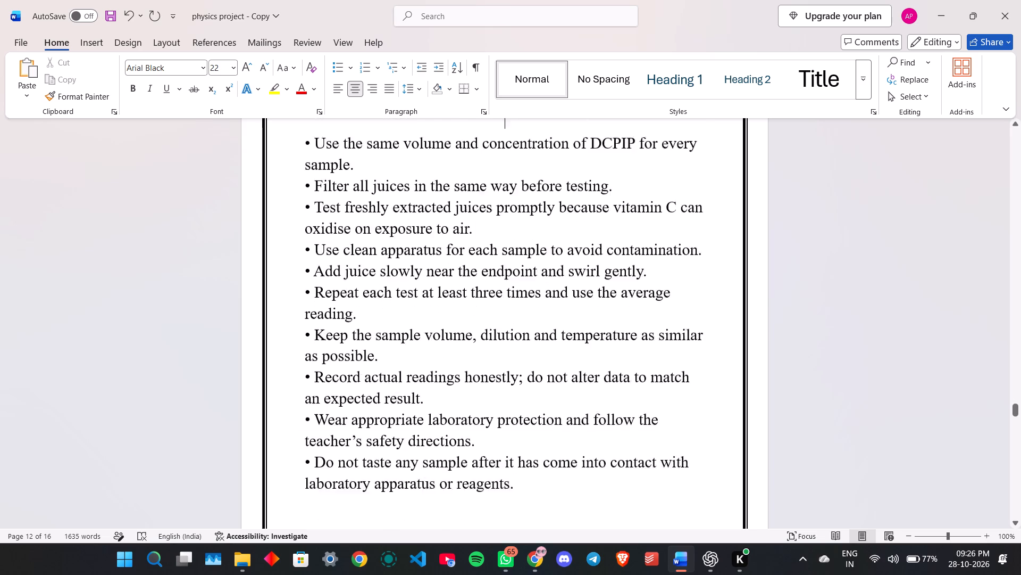
{"action": "scroll", "coordinate": [565, 232], "scroll_direction": "down", "scroll_amount": 16}
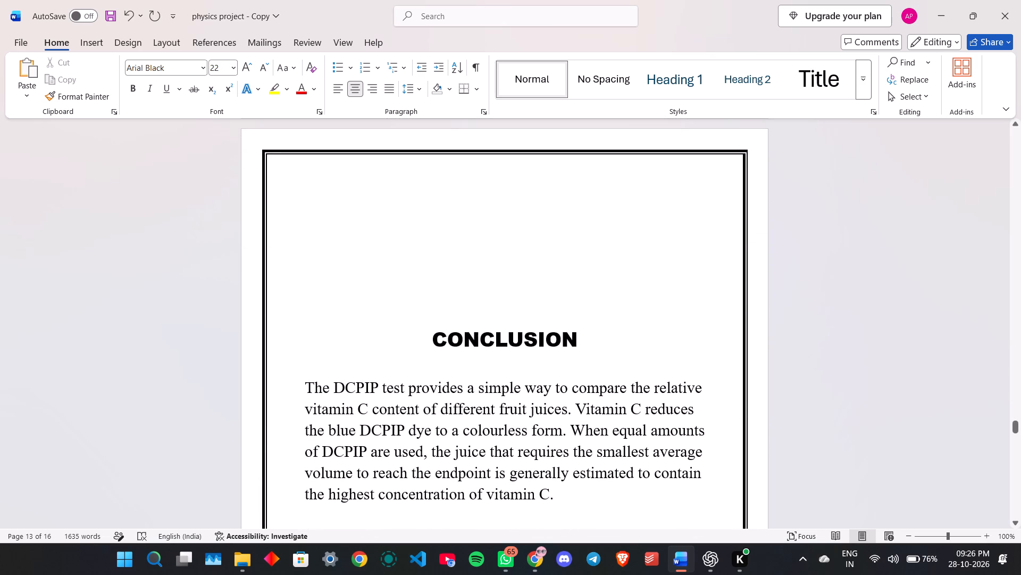
{"action": "left_click", "coordinate": [431, 335]}
{"action": "key", "text": "BackSpace"}
{"action": "key", "text": "BackSpace"}
{"action": "key", "text": "BackSpace"}
{"action": "key", "text": "BackSpace"}
{"action": "key", "text": "BackSpace"}
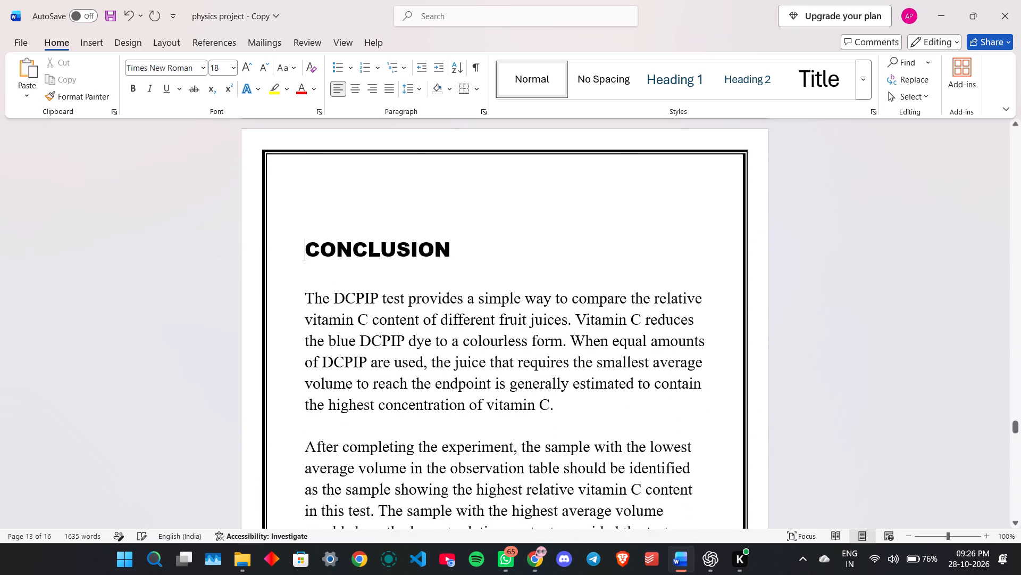
{"action": "key", "text": "BackSpace"}
{"action": "key", "text": "BackSpace"}
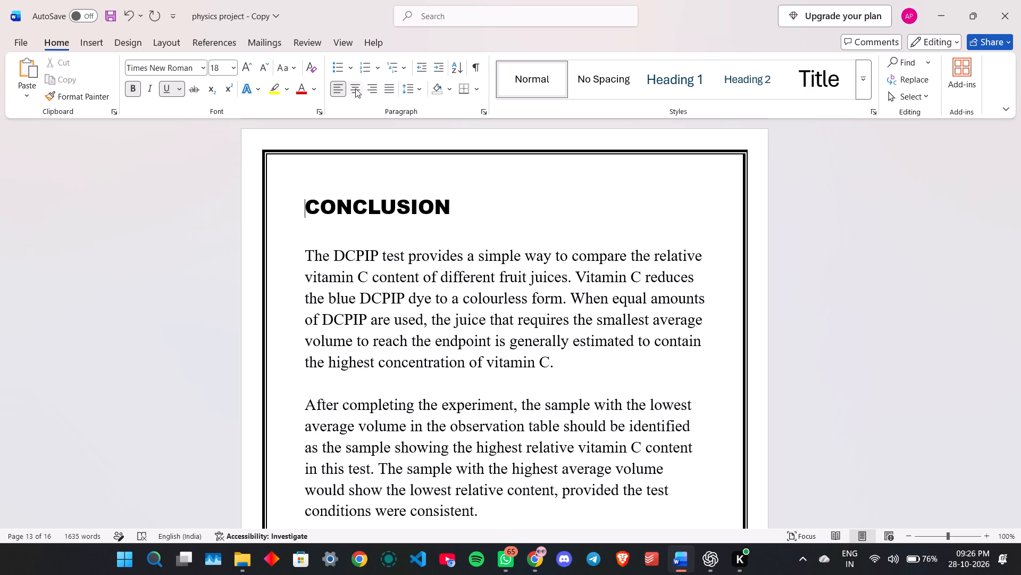
{"action": "left_click", "coordinate": [356, 86]}
Review the pages from CONCLUSION to BIBLIOGRAPHY and back to the result table for spacing and page breaks.
{"action": "scroll", "coordinate": [433, 279], "scroll_direction": "down", "scroll_amount": 11}
{"action": "scroll", "coordinate": [441, 281], "scroll_direction": "up", "scroll_amount": 1}
{"action": "scroll", "coordinate": [441, 281], "scroll_direction": "down", "scroll_amount": 2}
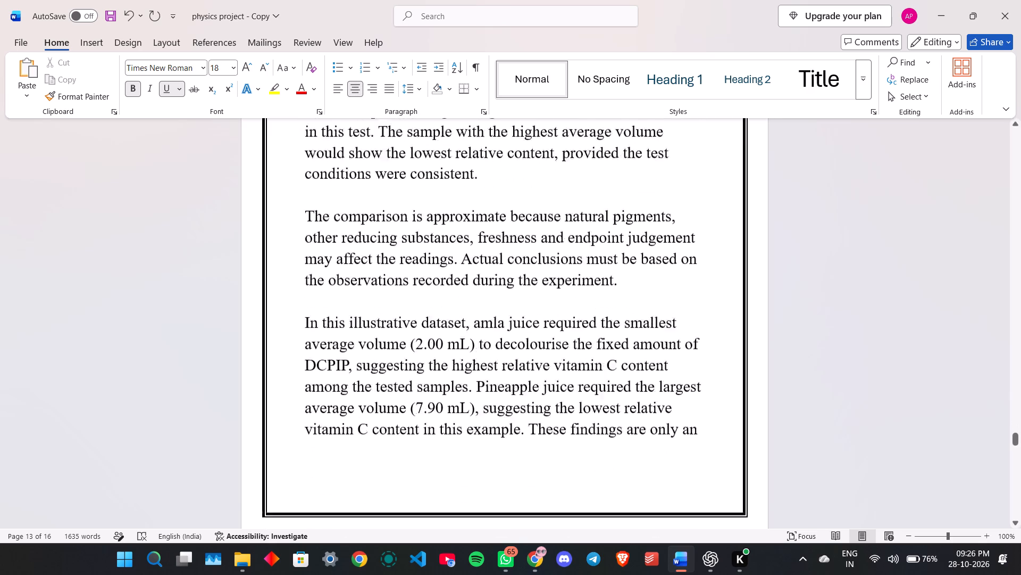
{"action": "scroll", "coordinate": [441, 281], "scroll_direction": "down", "scroll_amount": 13}
{"action": "scroll", "coordinate": [434, 284], "scroll_direction": "down", "scroll_amount": 9}
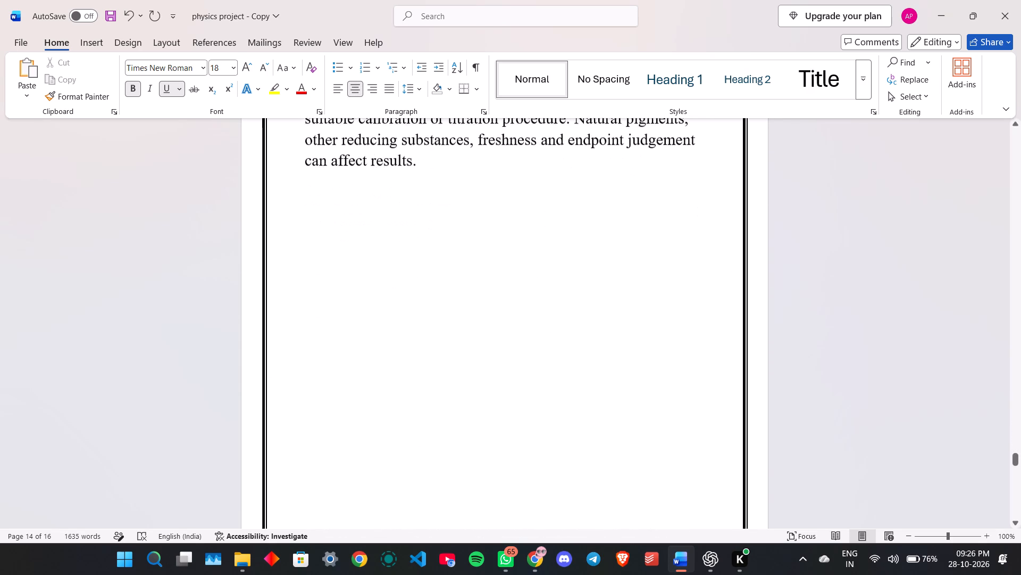
{"action": "scroll", "coordinate": [430, 280], "scroll_direction": "down", "scroll_amount": 2}
{"action": "scroll", "coordinate": [429, 284], "scroll_direction": "up", "scroll_amount": 1}
{"action": "scroll", "coordinate": [429, 284], "scroll_direction": "down", "scroll_amount": 8}
{"action": "scroll", "coordinate": [426, 289], "scroll_direction": "up", "scroll_amount": 4}
{"action": "scroll", "coordinate": [422, 322], "scroll_direction": "down", "scroll_amount": 5}
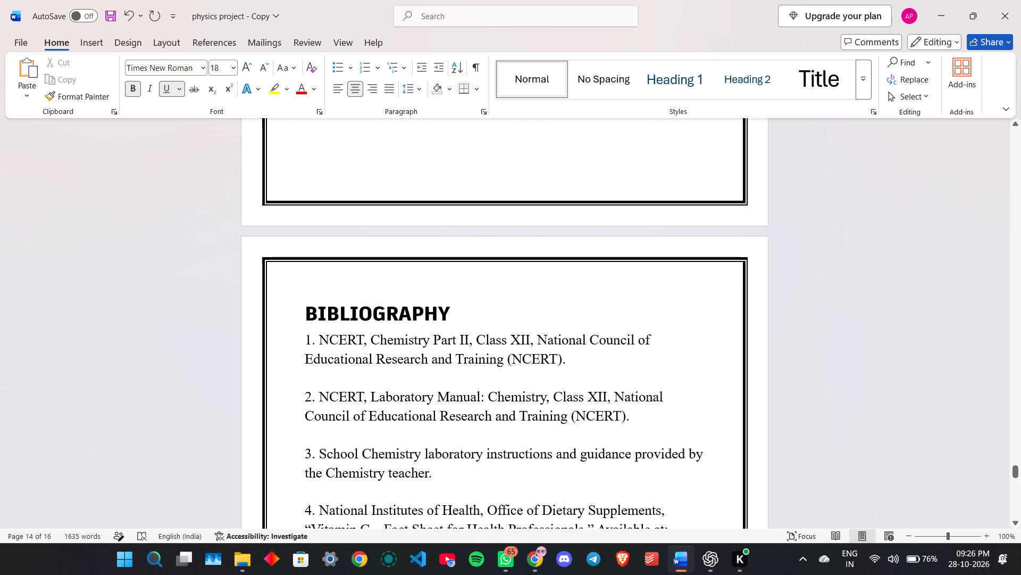
{"action": "scroll", "coordinate": [344, 299], "scroll_direction": "up", "scroll_amount": 20}
{"action": "scroll", "coordinate": [344, 299], "scroll_direction": "up", "scroll_amount": 7}
{"action": "scroll", "coordinate": [395, 369], "scroll_direction": "down", "scroll_amount": 1}
{"action": "scroll", "coordinate": [395, 369], "scroll_direction": "up", "scroll_amount": 8}
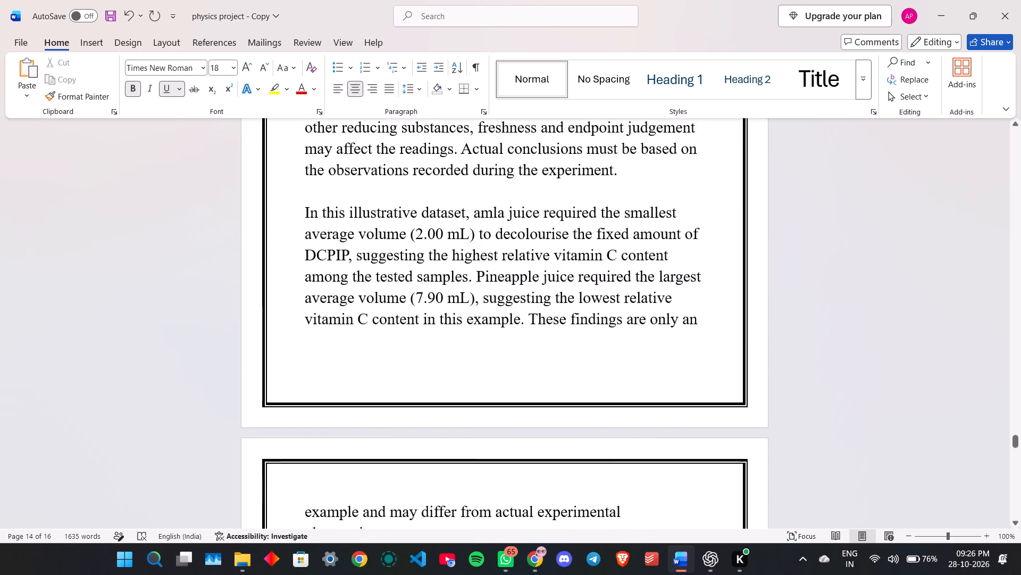
{"action": "scroll", "coordinate": [415, 358], "scroll_direction": "up", "scroll_amount": 20}
{"action": "scroll", "coordinate": [415, 358], "scroll_direction": "up", "scroll_amount": 15}
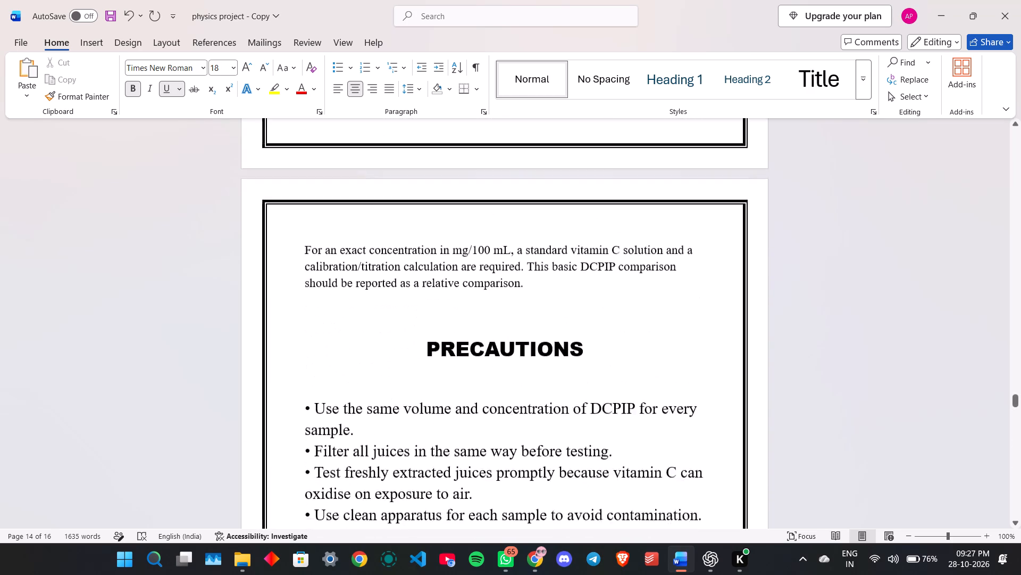
{"action": "scroll", "coordinate": [417, 372], "scroll_direction": "up", "scroll_amount": 16}
{"action": "scroll", "coordinate": [417, 373], "scroll_direction": "down", "scroll_amount": 8}
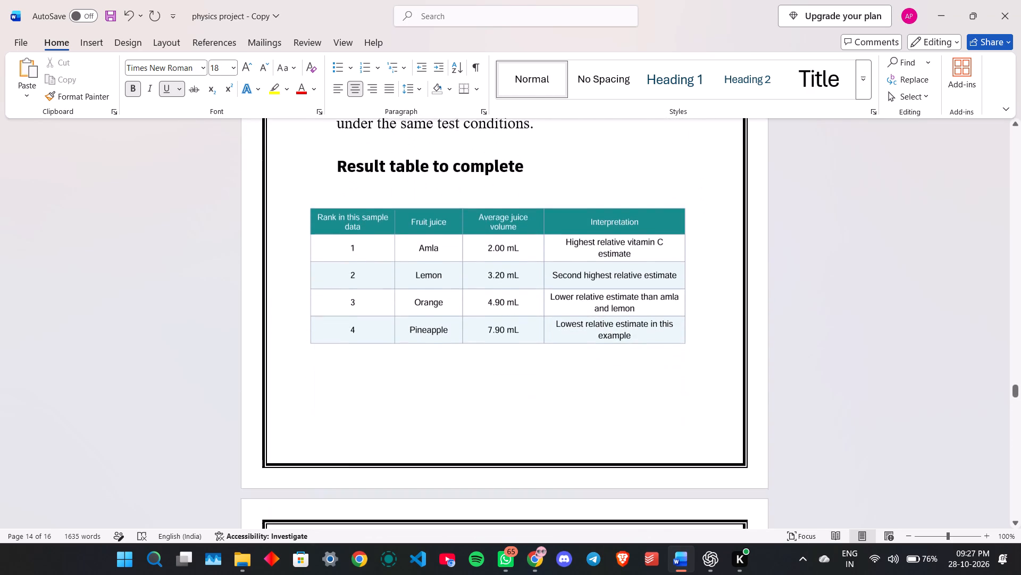
Remove the empty line before the "For an exact concentration" note so it sits directly under the result table.
{"action": "scroll", "coordinate": [421, 366], "scroll_direction": "down", "scroll_amount": 3}
{"action": "left_click", "coordinate": [307, 395]}
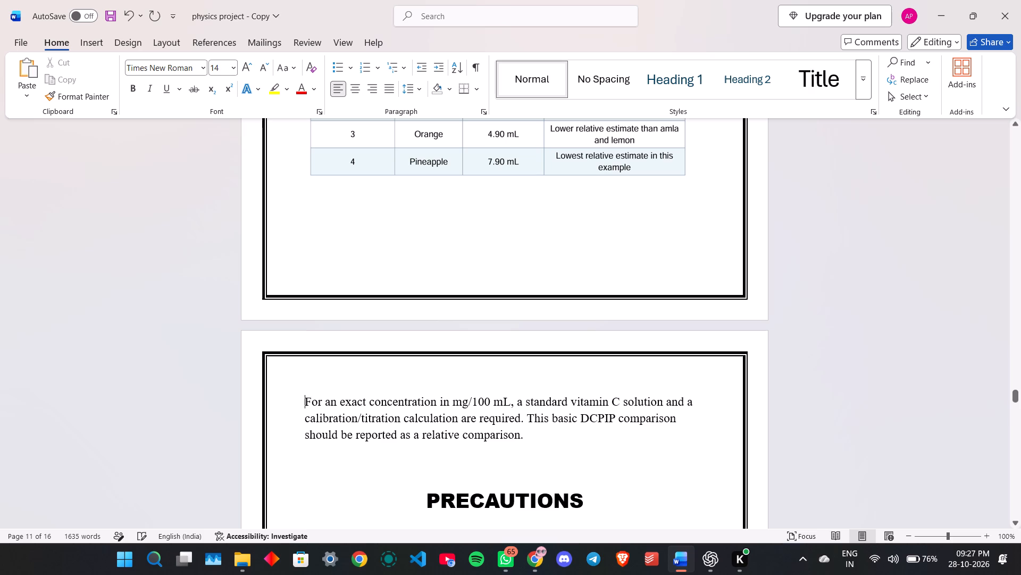
{"action": "key", "text": "BackSpace"}
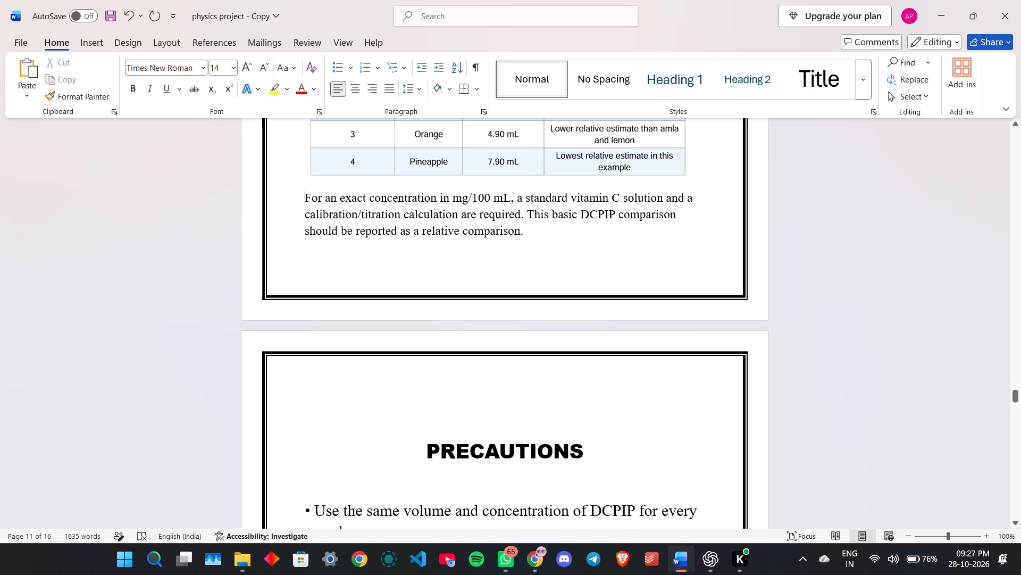
Remove the empty lines above PRECAUTIONS so the heading starts at the top of its page, centred.
{"action": "left_click", "coordinate": [423, 456]}
{"action": "key", "text": "BackSpace"}
{"action": "key", "text": "BackSpace"}
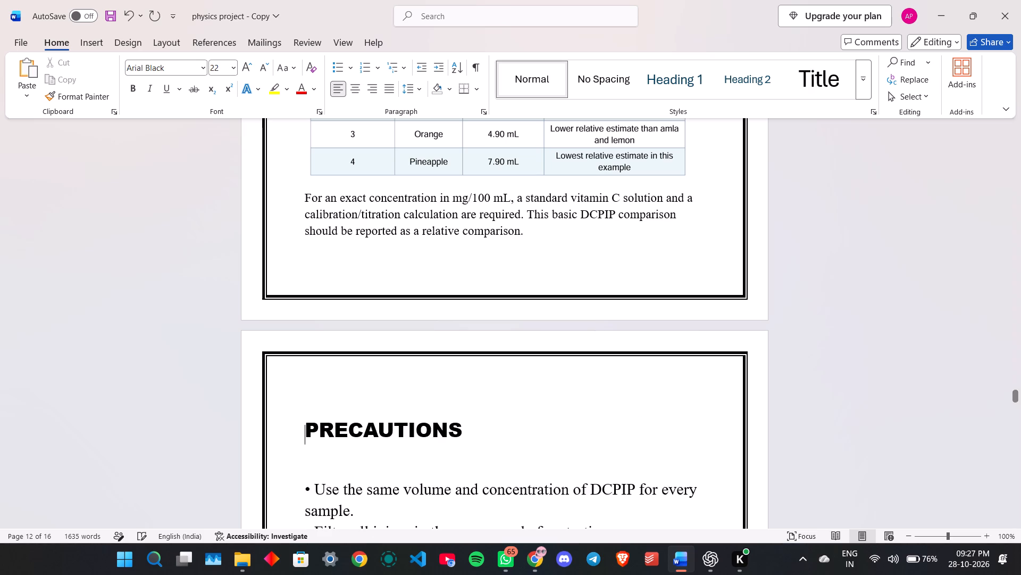
{"action": "key", "text": "BackSpace"}
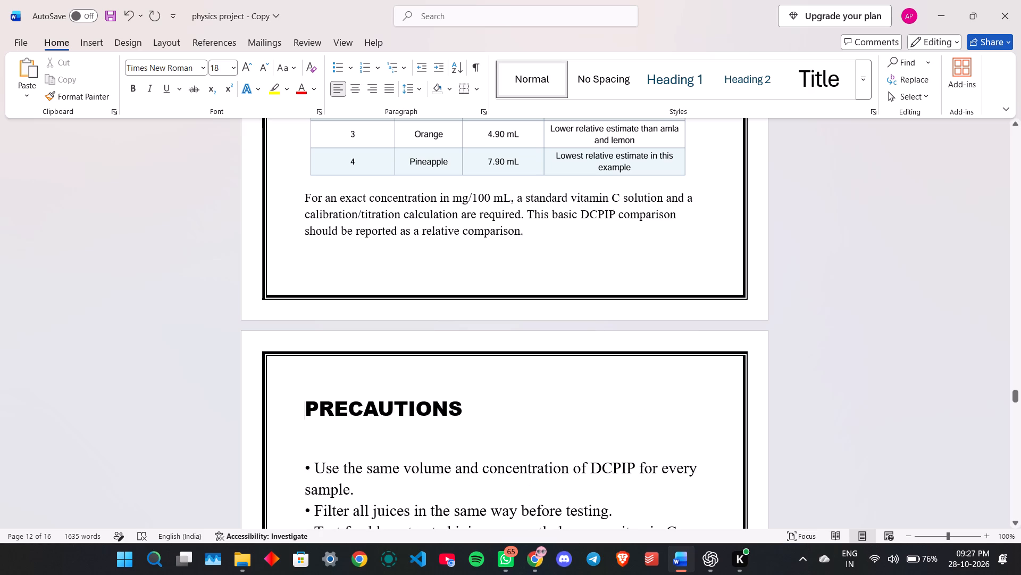
{"action": "key", "text": "BackSpace"}
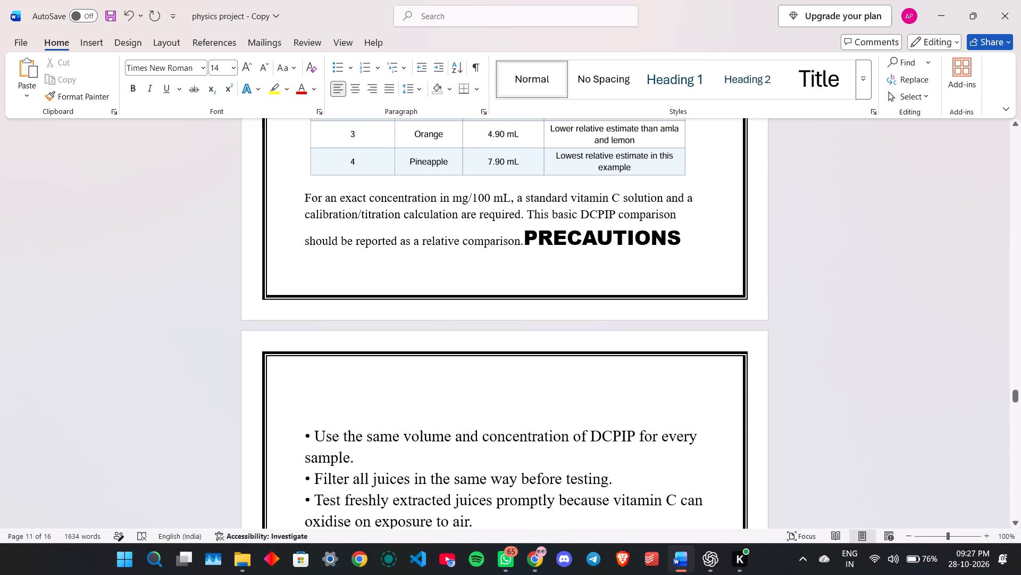
{"action": "key", "text": "Return"}
{"action": "left_click", "coordinate": [355, 91]}
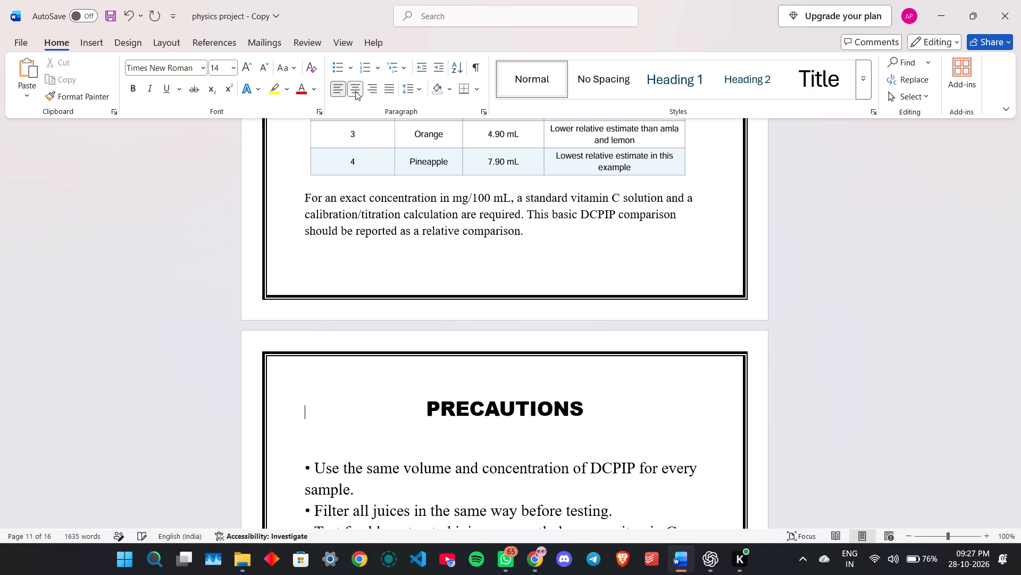
Insert three blank lines before the CONCLUSION heading so that it starts on a new page.
{"action": "scroll", "coordinate": [481, 552], "scroll_direction": "down", "scroll_amount": 17}
{"action": "scroll", "coordinate": [514, 387], "scroll_direction": "up", "scroll_amount": 1}
{"action": "scroll", "coordinate": [514, 388], "scroll_direction": "down", "scroll_amount": 5}
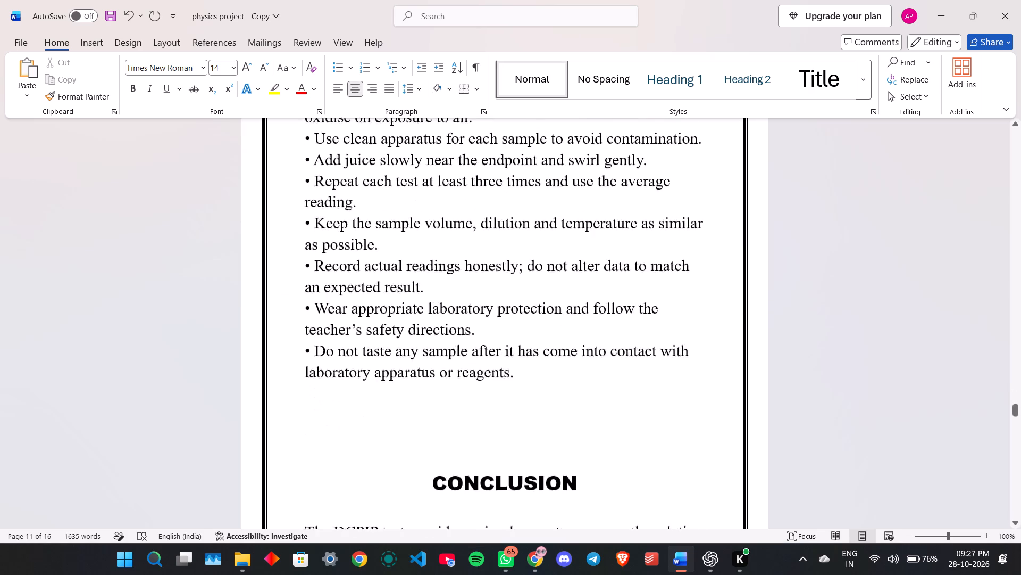
{"action": "scroll", "coordinate": [515, 399], "scroll_direction": "down", "scroll_amount": 4}
{"action": "left_click", "coordinate": [433, 306]}
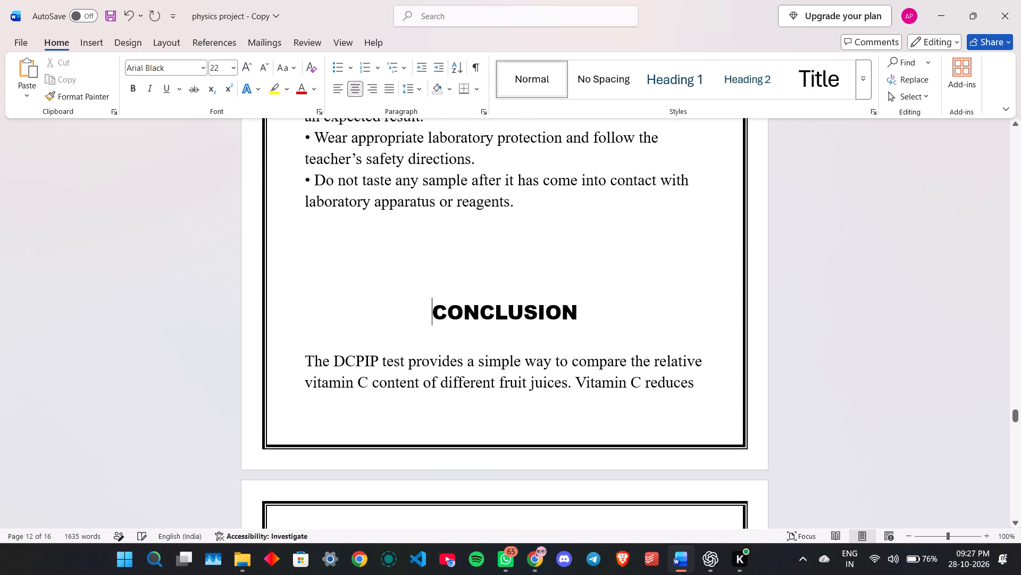
{"action": "key", "text": "Return"}
{"action": "key", "text": "Return"}
{"action": "key", "text": "Return"}
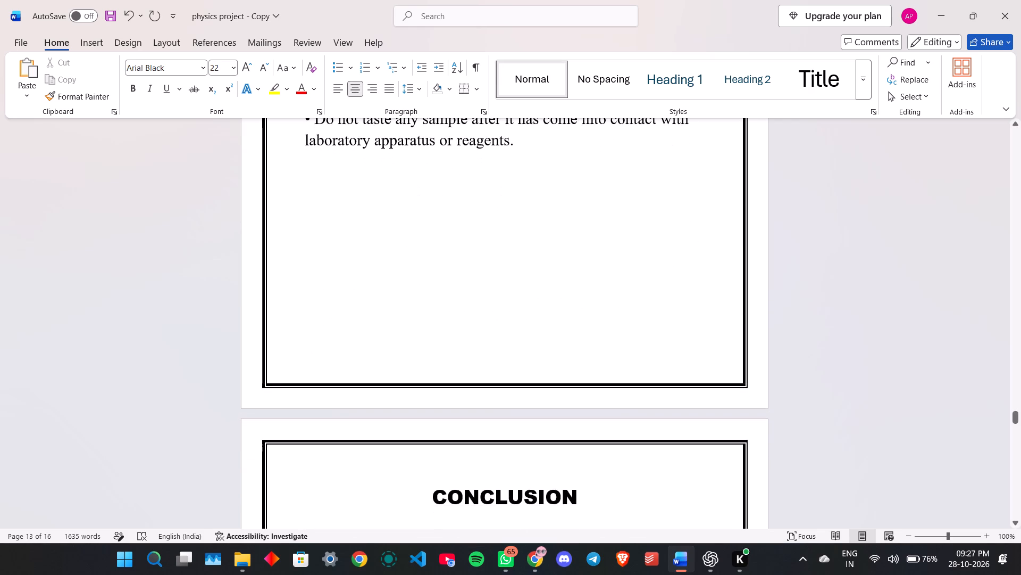
Review the pages from CONCLUSION through LIMITATION and back up to PRECAUTIONS for spacing and page breaks.
{"action": "scroll", "coordinate": [397, 251], "scroll_direction": "down", "scroll_amount": 9}
{"action": "scroll", "coordinate": [395, 287], "scroll_direction": "up", "scroll_amount": 1}
{"action": "scroll", "coordinate": [395, 288], "scroll_direction": "down", "scroll_amount": 8}
{"action": "scroll", "coordinate": [395, 289], "scroll_direction": "up", "scroll_amount": 1}
{"action": "scroll", "coordinate": [395, 289], "scroll_direction": "down", "scroll_amount": 16}
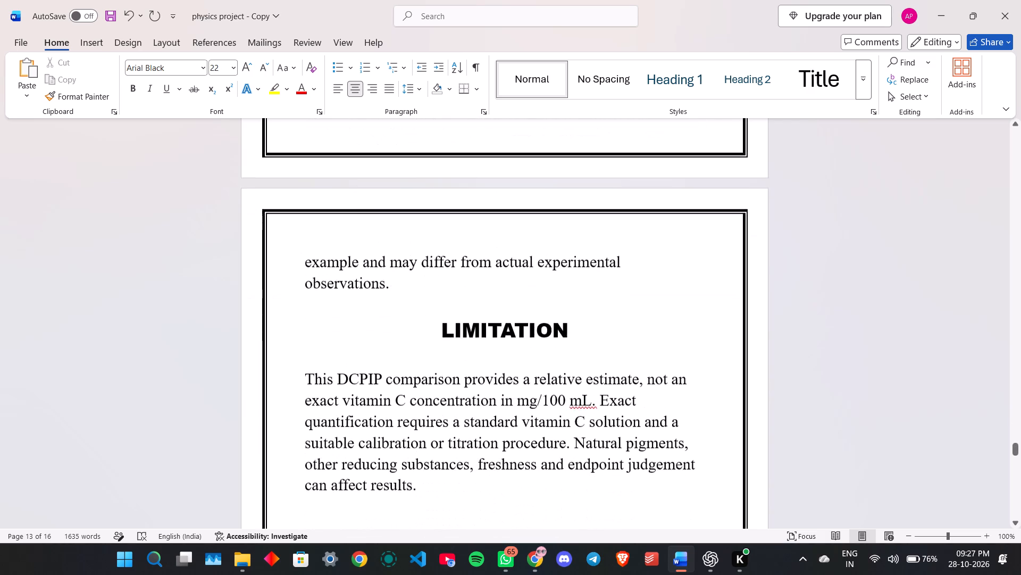
{"action": "scroll", "coordinate": [398, 274], "scroll_direction": "down", "scroll_amount": 20}
{"action": "scroll", "coordinate": [399, 269], "scroll_direction": "up", "scroll_amount": 8}
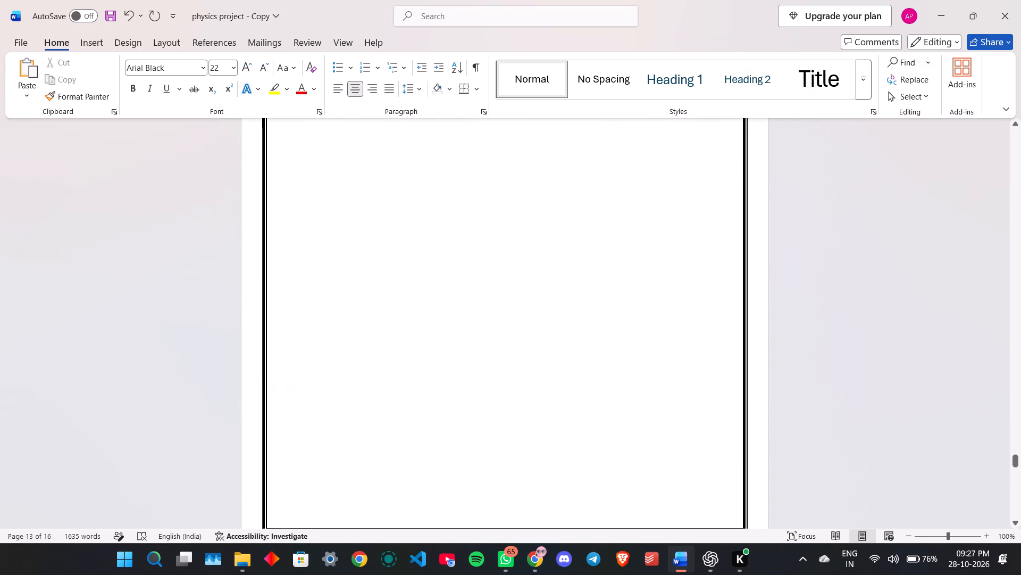
{"action": "scroll", "coordinate": [379, 330], "scroll_direction": "up", "scroll_amount": 20}
{"action": "scroll", "coordinate": [379, 330], "scroll_direction": "up", "scroll_amount": 13}
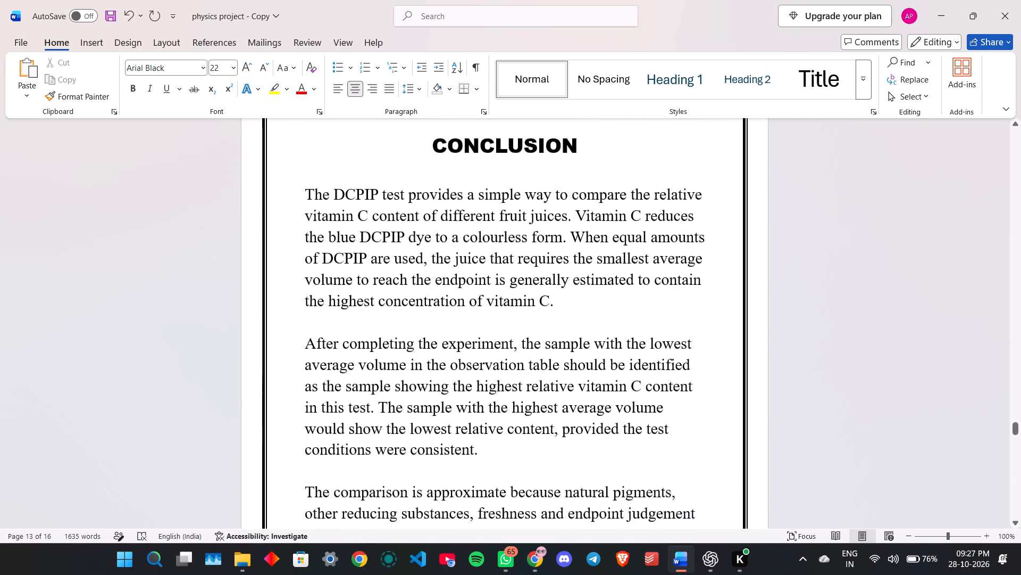
{"action": "scroll", "coordinate": [498, 414], "scroll_direction": "up", "scroll_amount": 20}
{"action": "scroll", "coordinate": [498, 414], "scroll_direction": "up", "scroll_amount": 5}
{"action": "scroll", "coordinate": [521, 446], "scroll_direction": "down", "scroll_amount": 1}
{"action": "scroll", "coordinate": [521, 446], "scroll_direction": "up", "scroll_amount": 9}
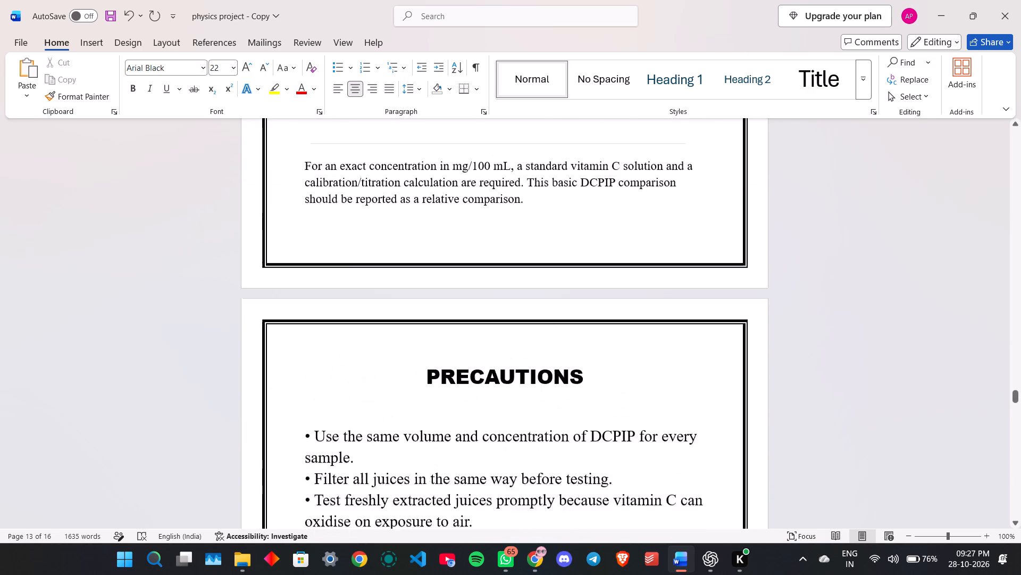
Remove one empty line above the CALCULATIONS AND RESULTS heading so it sits higher on its page.
{"action": "scroll", "coordinate": [525, 453], "scroll_direction": "up", "scroll_amount": 20}
{"action": "scroll", "coordinate": [525, 453], "scroll_direction": "up", "scroll_amount": 3}
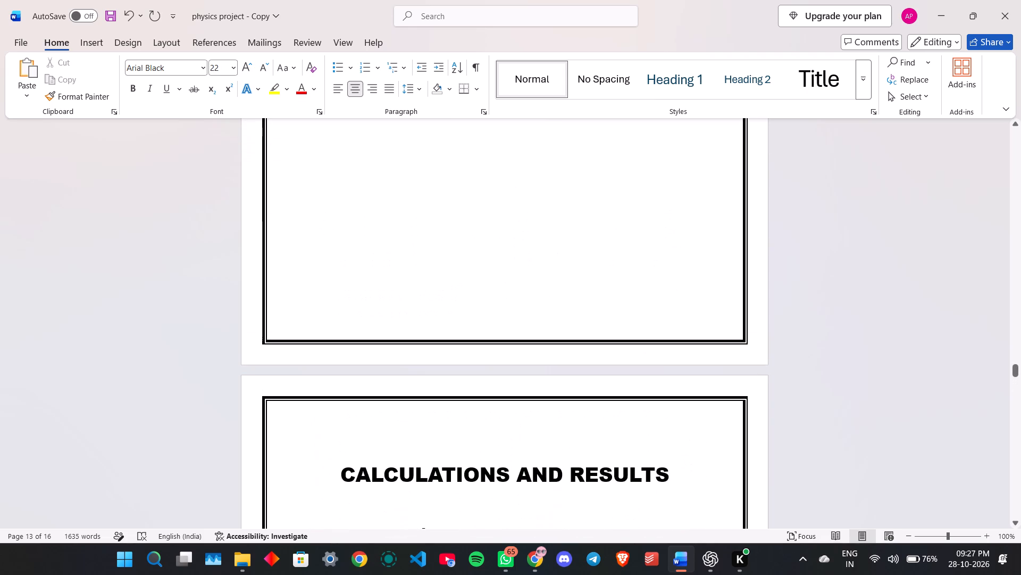
{"action": "scroll", "coordinate": [346, 469], "scroll_direction": "up", "scroll_amount": 2}
{"action": "scroll", "coordinate": [350, 465], "scroll_direction": "down", "scroll_amount": 5}
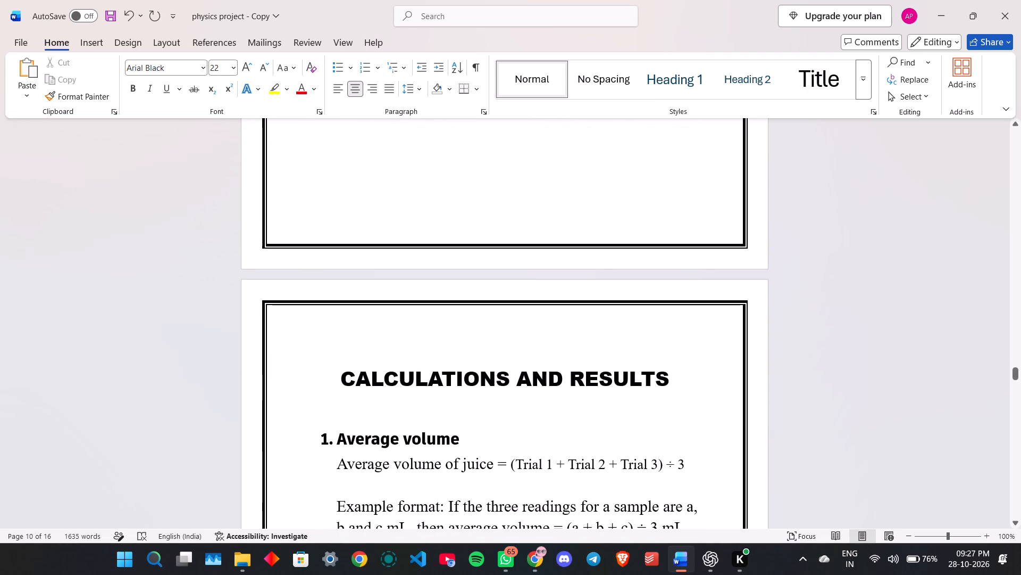
{"action": "left_click", "coordinate": [339, 375]}
{"action": "key", "text": "BackSpace"}
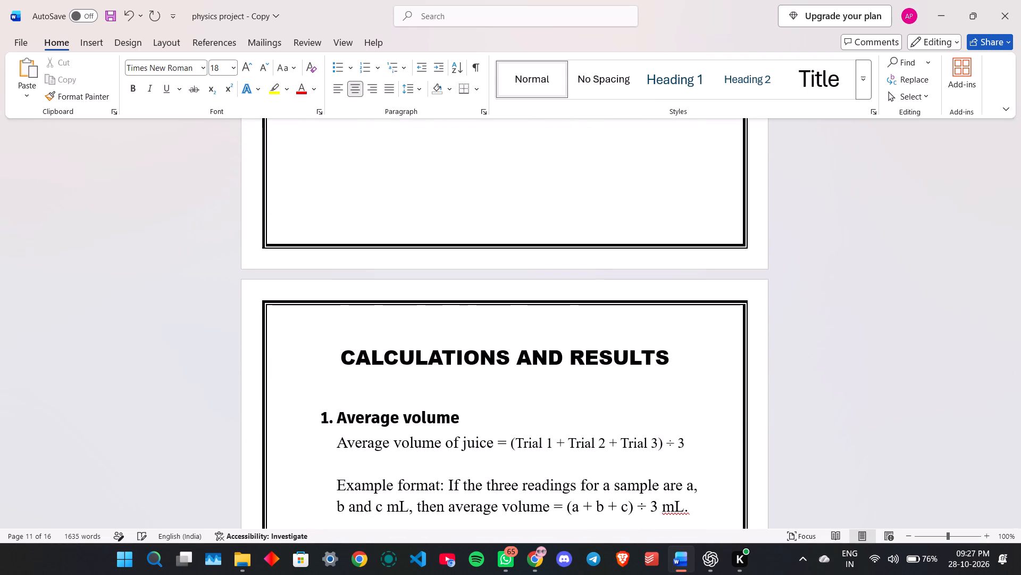
Insert blank space between the result note and the PRECAUTIONS heading so it starts on a new page, and centre the heading.
{"action": "scroll", "coordinate": [369, 366], "scroll_direction": "down", "scroll_amount": 18}
{"action": "scroll", "coordinate": [458, 508], "scroll_direction": "down", "scroll_amount": 2}
{"action": "scroll", "coordinate": [461, 509], "scroll_direction": "up", "scroll_amount": 3}
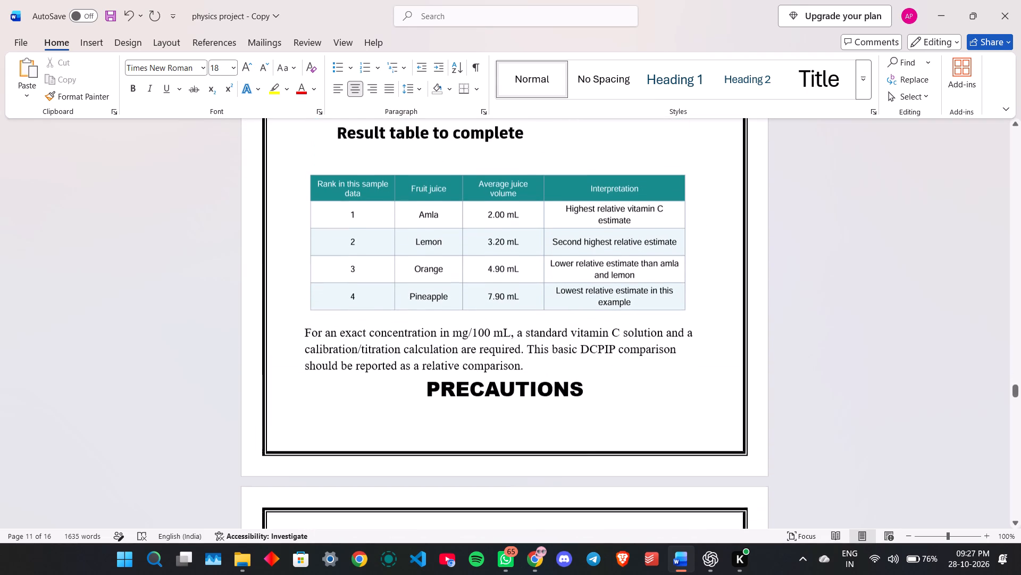
{"action": "left_click", "coordinate": [422, 396]}
{"action": "key", "text": "BackSpace"}
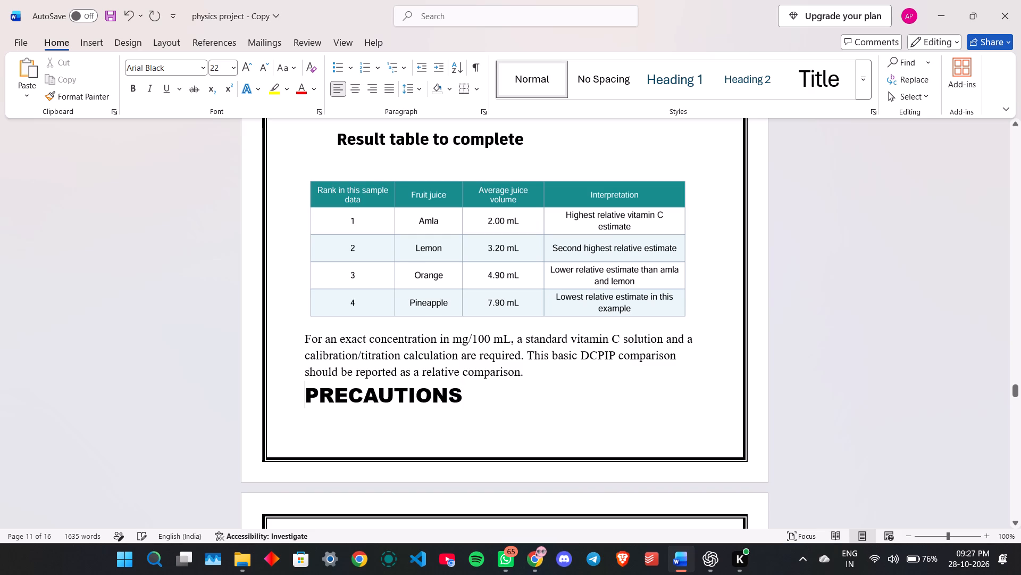
{"action": "key", "text": "BackSpace"}
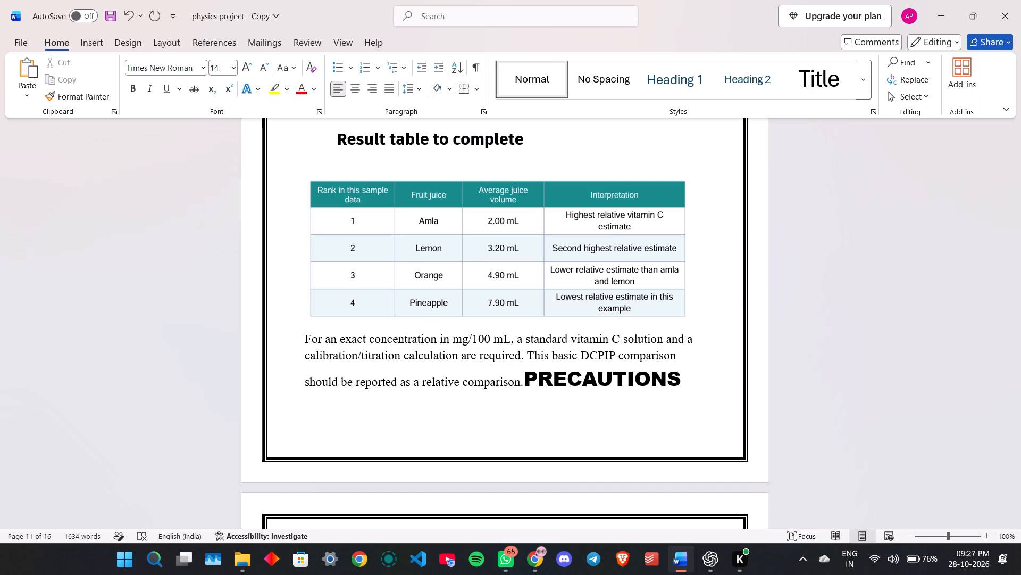
{"action": "key", "text": "Return"}
{"action": "key", "text": "Return"}
{"action": "key", "text": "Return"}
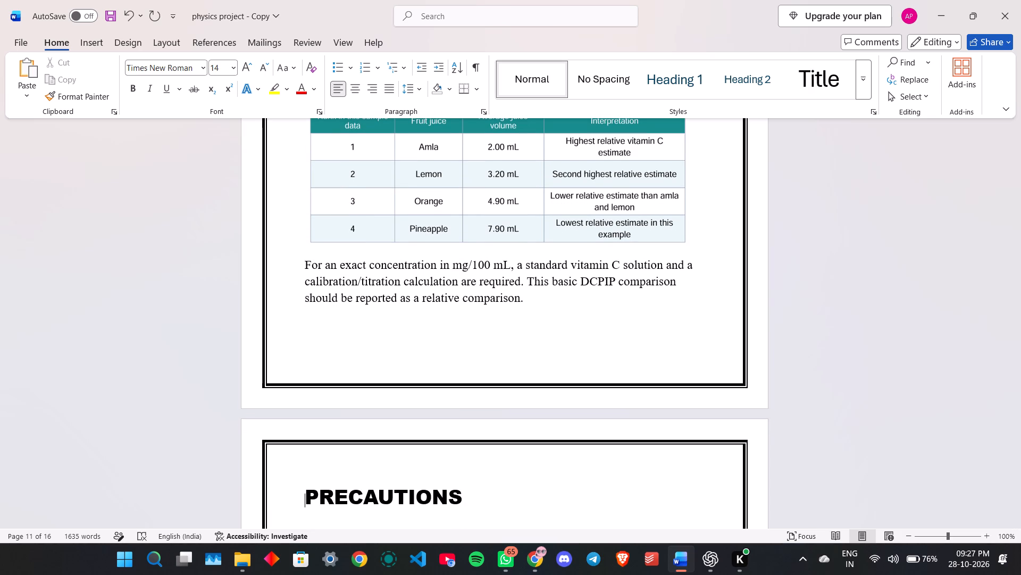
{"action": "key", "text": "BackSpace"}
{"action": "key", "text": "BackSpace"}
{"action": "key", "text": "Return"}
{"action": "left_click", "coordinate": [359, 89]}
Review the layout from PRECAUTIONS through CONCLUSION and back up to OBSERVATIONS AND TABLES.
{"action": "scroll", "coordinate": [503, 237], "scroll_direction": "down", "scroll_amount": 3}
{"action": "scroll", "coordinate": [501, 237], "scroll_direction": "up", "scroll_amount": 1}
{"action": "scroll", "coordinate": [501, 237], "scroll_direction": "down", "scroll_amount": 20}
{"action": "scroll", "coordinate": [491, 269], "scroll_direction": "up", "scroll_amount": 1}
{"action": "scroll", "coordinate": [491, 270], "scroll_direction": "down", "scroll_amount": 5}
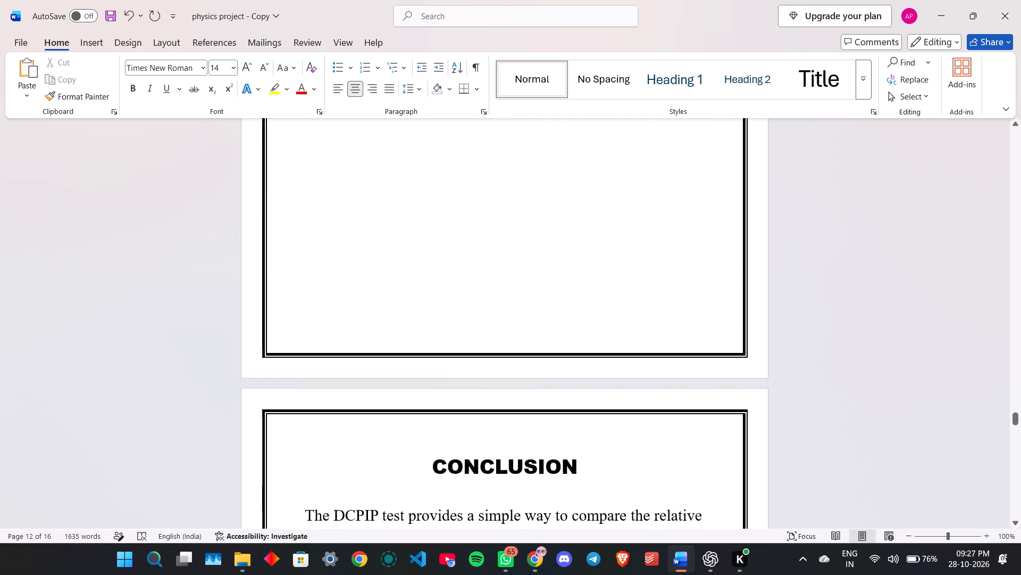
{"action": "scroll", "coordinate": [491, 273], "scroll_direction": "down", "scroll_amount": 20}
{"action": "scroll", "coordinate": [491, 273], "scroll_direction": "down", "scroll_amount": 10}
{"action": "scroll", "coordinate": [494, 265], "scroll_direction": "up", "scroll_amount": 6}
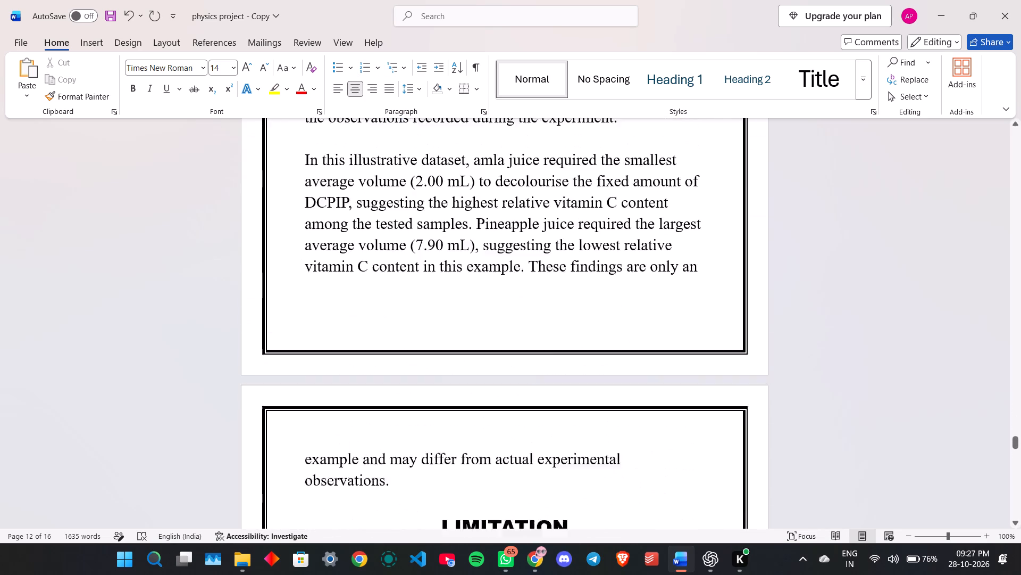
{"action": "scroll", "coordinate": [499, 321], "scroll_direction": "up", "scroll_amount": 20}
{"action": "scroll", "coordinate": [499, 321], "scroll_direction": "up", "scroll_amount": 12}
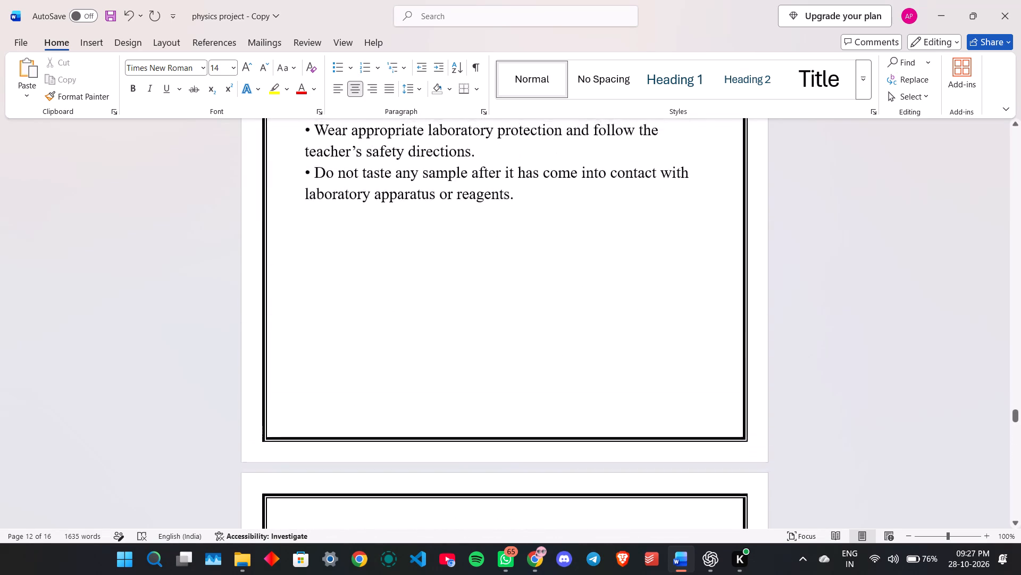
{"action": "scroll", "coordinate": [498, 325], "scroll_direction": "up", "scroll_amount": 20}
{"action": "scroll", "coordinate": [498, 325], "scroll_direction": "up", "scroll_amount": 12}
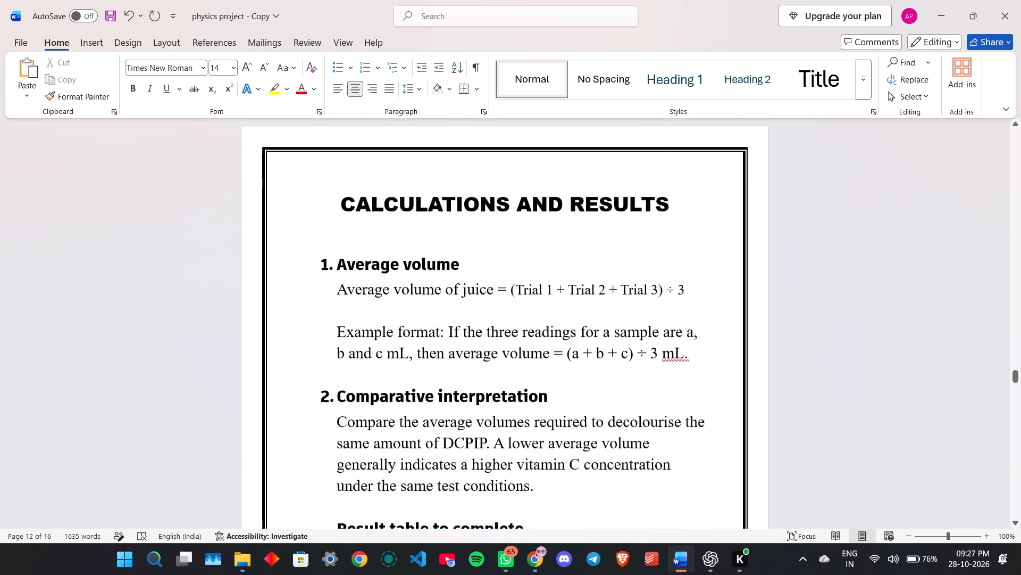
{"action": "scroll", "coordinate": [513, 344], "scroll_direction": "up", "scroll_amount": 5}
{"action": "scroll", "coordinate": [513, 346], "scroll_direction": "down", "scroll_amount": 1}
{"action": "scroll", "coordinate": [513, 346], "scroll_direction": "up", "scroll_amount": 4}
{"action": "scroll", "coordinate": [513, 347], "scroll_direction": "up", "scroll_amount": 19}
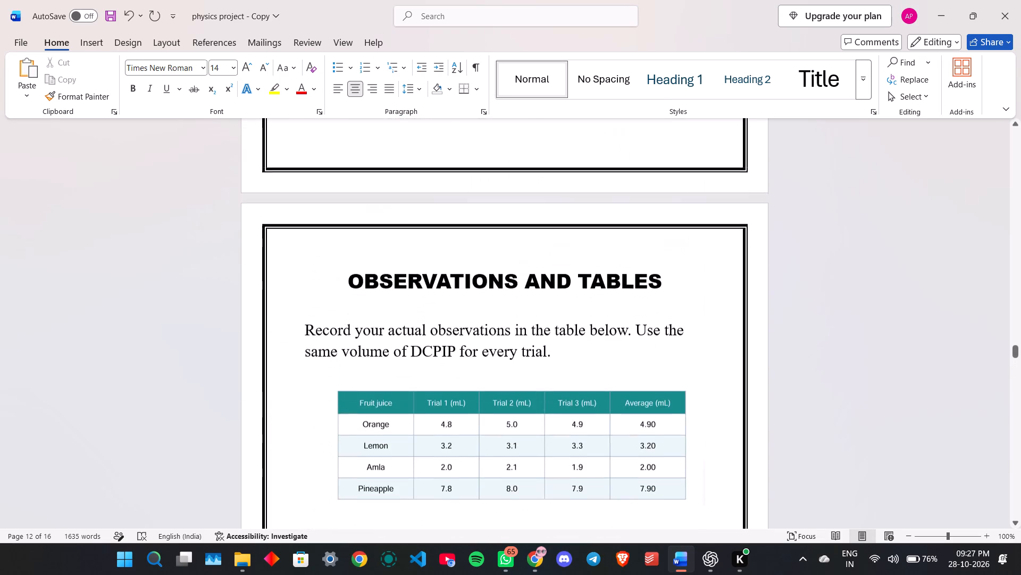
Centre the EXPERIMENTAL PROCEDURE heading.
{"action": "scroll", "coordinate": [510, 348], "scroll_direction": "up", "scroll_amount": 19}
{"action": "scroll", "coordinate": [409, 347], "scroll_direction": "up", "scroll_amount": 4}
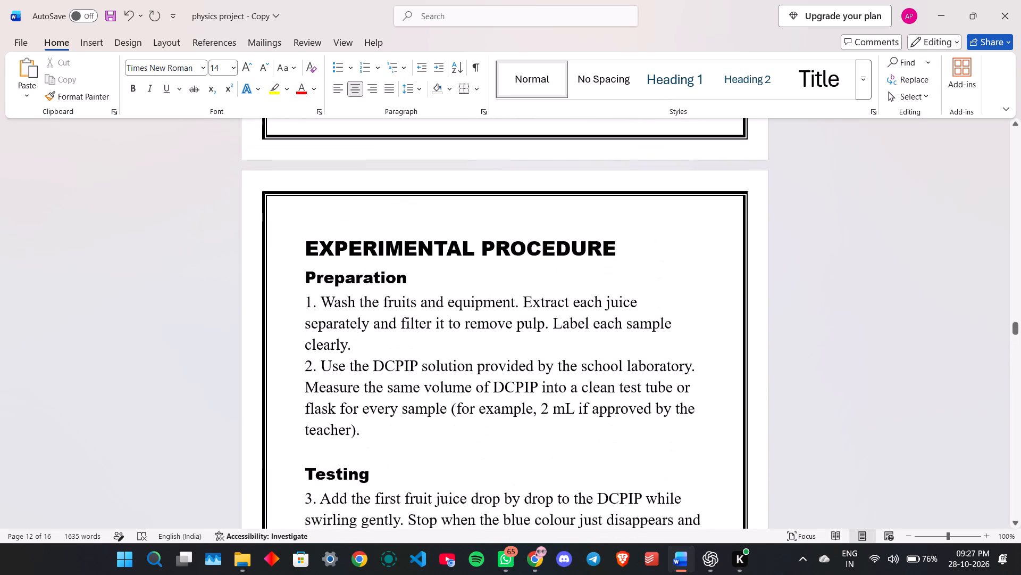
{"action": "left_click_drag", "start_coordinate": [300, 264], "coordinate": [582, 247]}
{"action": "left_click", "coordinate": [354, 86]}
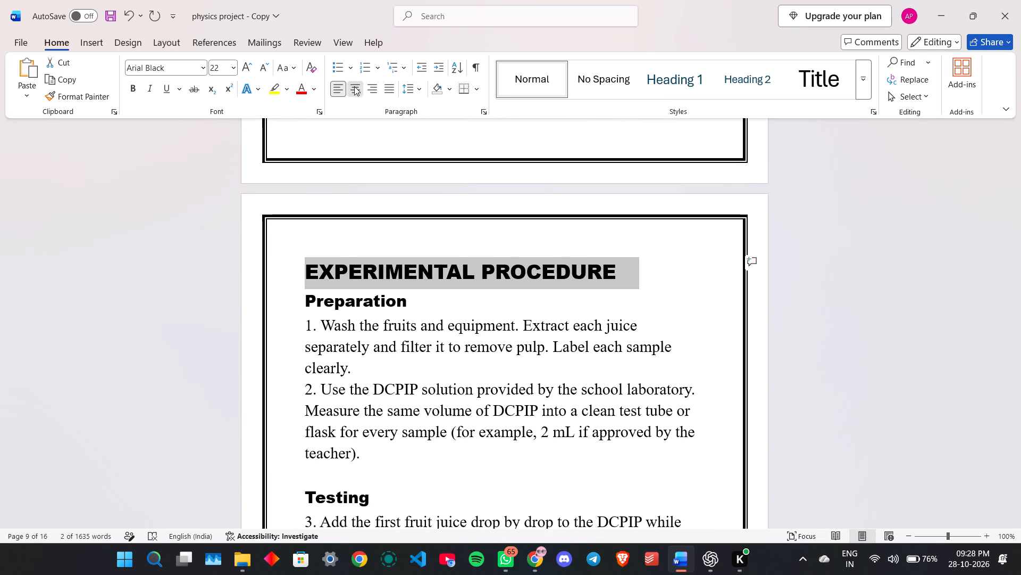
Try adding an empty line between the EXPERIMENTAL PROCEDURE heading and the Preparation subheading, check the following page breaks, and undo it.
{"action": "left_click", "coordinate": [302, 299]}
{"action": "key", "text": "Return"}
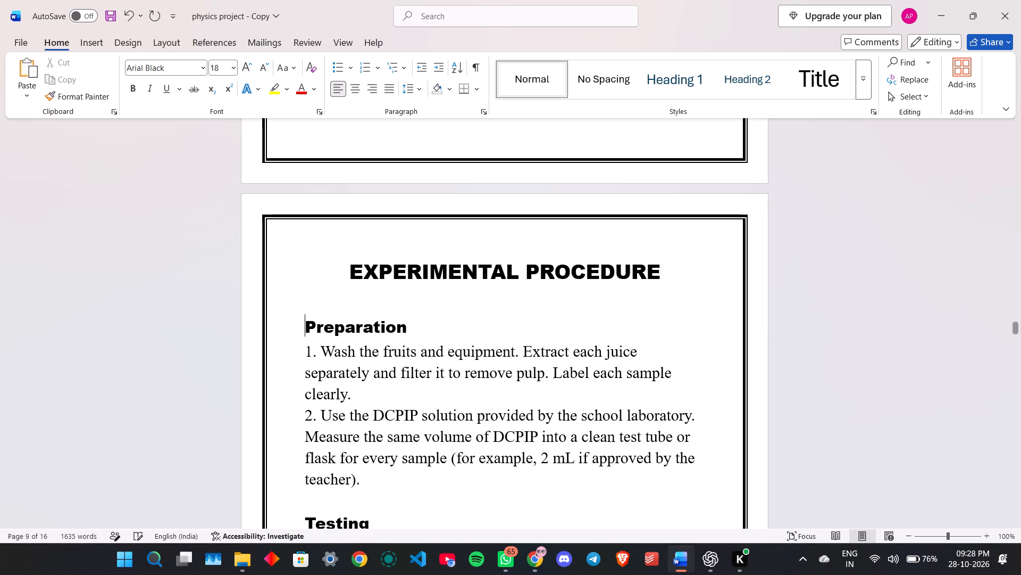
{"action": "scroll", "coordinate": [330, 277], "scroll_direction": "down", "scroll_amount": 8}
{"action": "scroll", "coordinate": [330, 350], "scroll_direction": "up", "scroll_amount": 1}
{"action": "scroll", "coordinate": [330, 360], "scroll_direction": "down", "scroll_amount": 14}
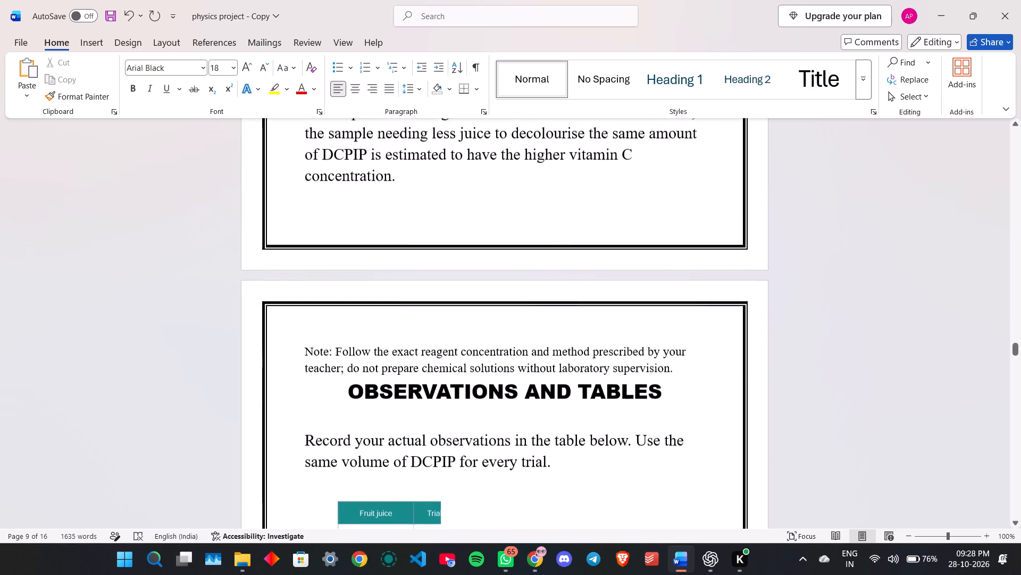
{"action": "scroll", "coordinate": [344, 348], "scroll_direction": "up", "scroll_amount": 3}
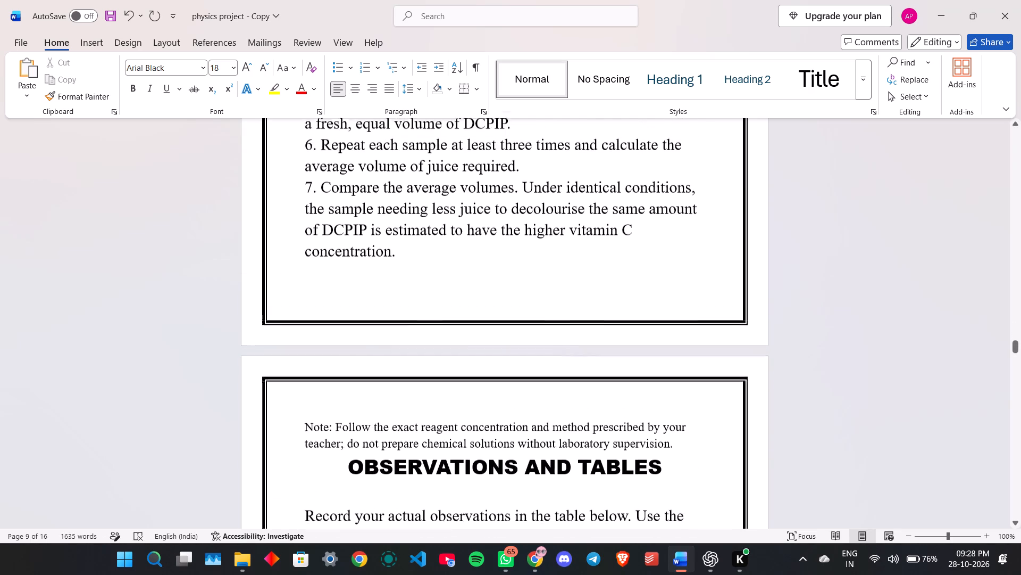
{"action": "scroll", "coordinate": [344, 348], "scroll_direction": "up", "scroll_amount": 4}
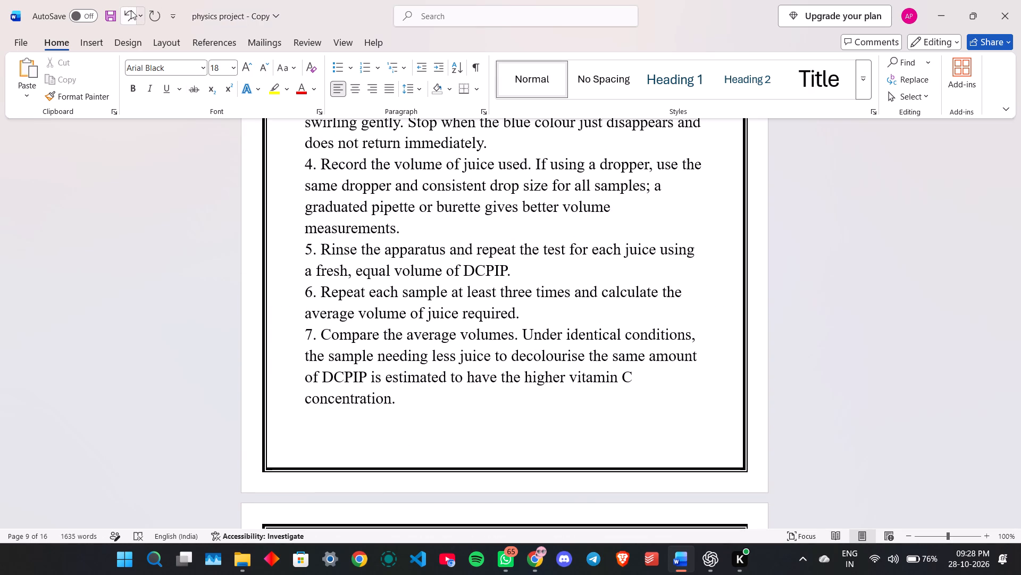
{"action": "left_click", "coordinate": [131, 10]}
Check the EXPERIMENTAL PROCEDURE page from the Preparation steps down to the closing note for page fit.
{"action": "scroll", "coordinate": [405, 262], "scroll_direction": "up", "scroll_amount": 1}
{"action": "scroll", "coordinate": [405, 246], "scroll_direction": "down", "scroll_amount": 2}
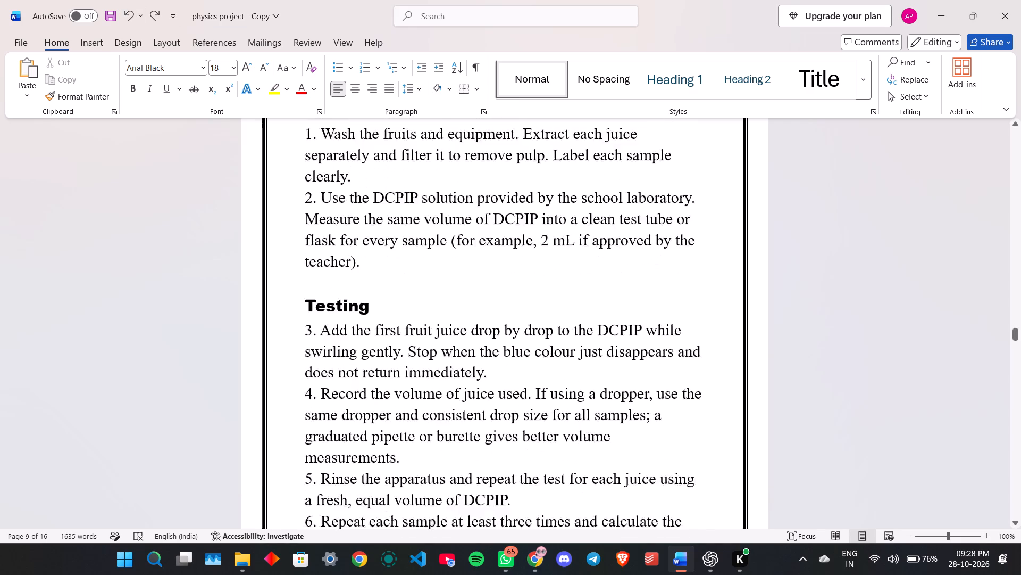
{"action": "scroll", "coordinate": [403, 234], "scroll_direction": "down", "scroll_amount": 11}
{"action": "scroll", "coordinate": [401, 225], "scroll_direction": "up", "scroll_amount": 7}
{"action": "scroll", "coordinate": [424, 277], "scroll_direction": "down", "scroll_amount": 7}
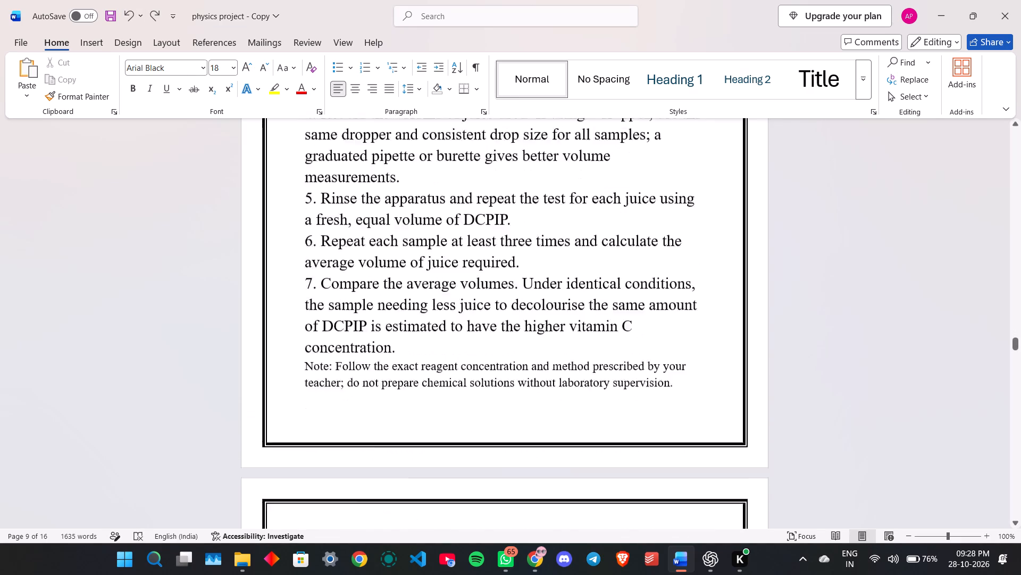
{"action": "scroll", "coordinate": [423, 260], "scroll_direction": "up", "scroll_amount": 3}
{"action": "scroll", "coordinate": [423, 260], "scroll_direction": "down", "scroll_amount": 1}
{"action": "scroll", "coordinate": [423, 262], "scroll_direction": "up", "scroll_amount": 6}
{"action": "scroll", "coordinate": [426, 285], "scroll_direction": "down", "scroll_amount": 1}
Delete the leftover "Liquid lens formed is a planoconcave lens" sentence at the end of the MATERIALS REQUIRED page.
{"action": "scroll", "coordinate": [426, 286], "scroll_direction": "up", "scroll_amount": 18}
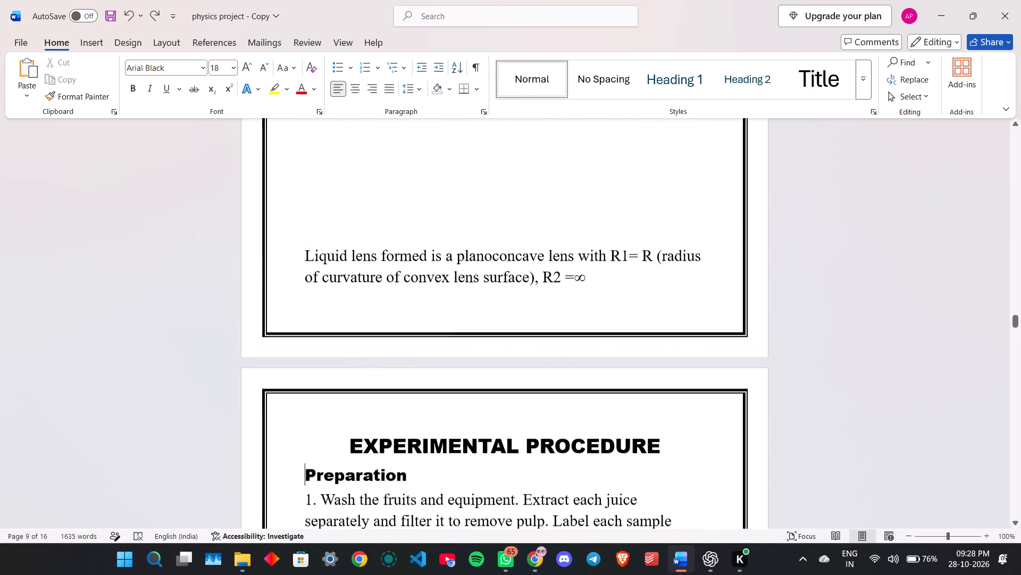
{"action": "scroll", "coordinate": [425, 294], "scroll_direction": "up", "scroll_amount": 2}
{"action": "left_click_drag", "start_coordinate": [305, 391], "coordinate": [306, 406]}
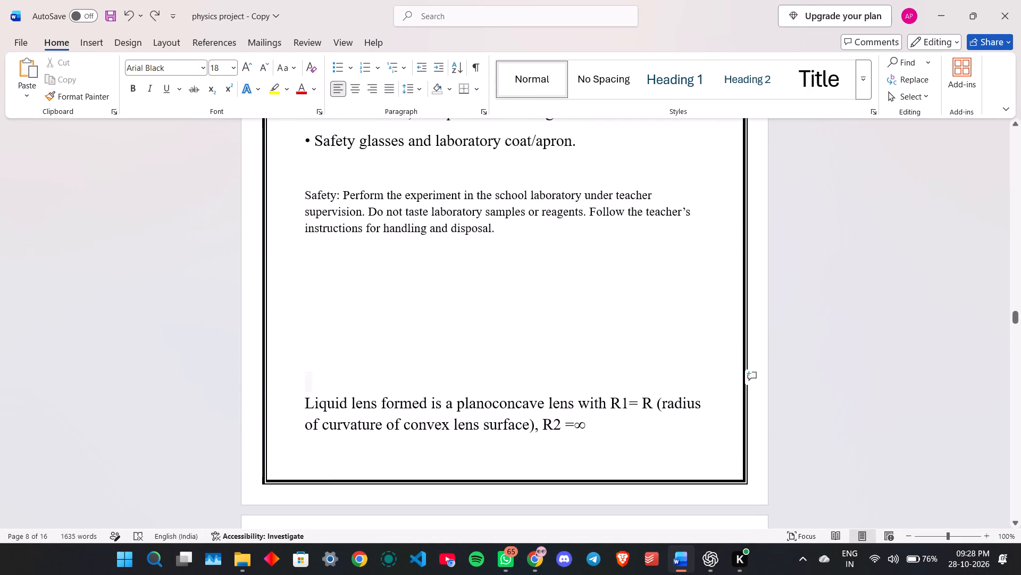
{"action": "left_click_drag", "start_coordinate": [306, 406], "coordinate": [592, 448]}
{"action": "key", "text": "BackSpace"}
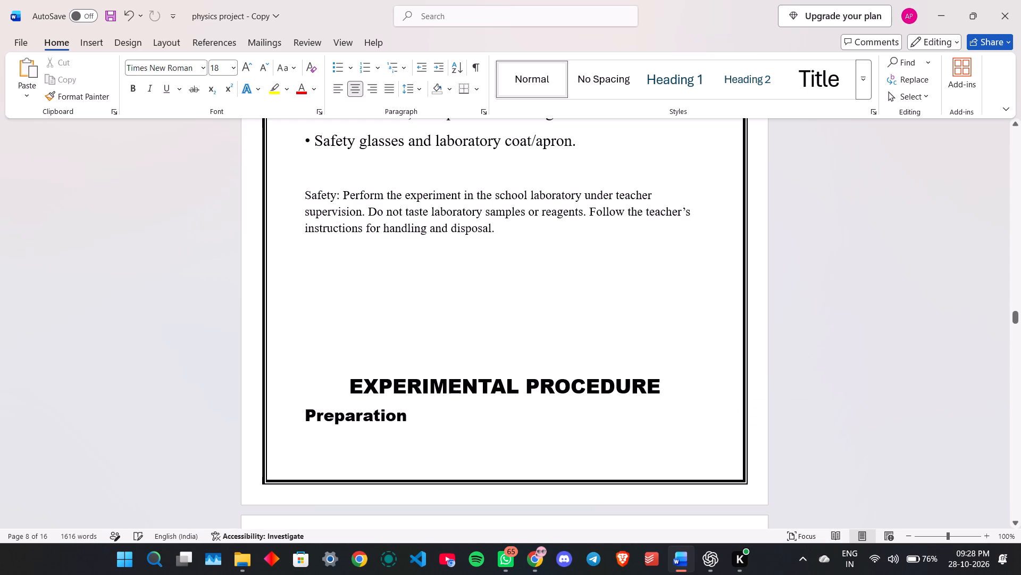
Insert two blank lines before the EXPERIMENTAL PROCEDURE heading so that it starts on a new page.
{"action": "key", "text": "Return"}
{"action": "key", "text": "Return"}
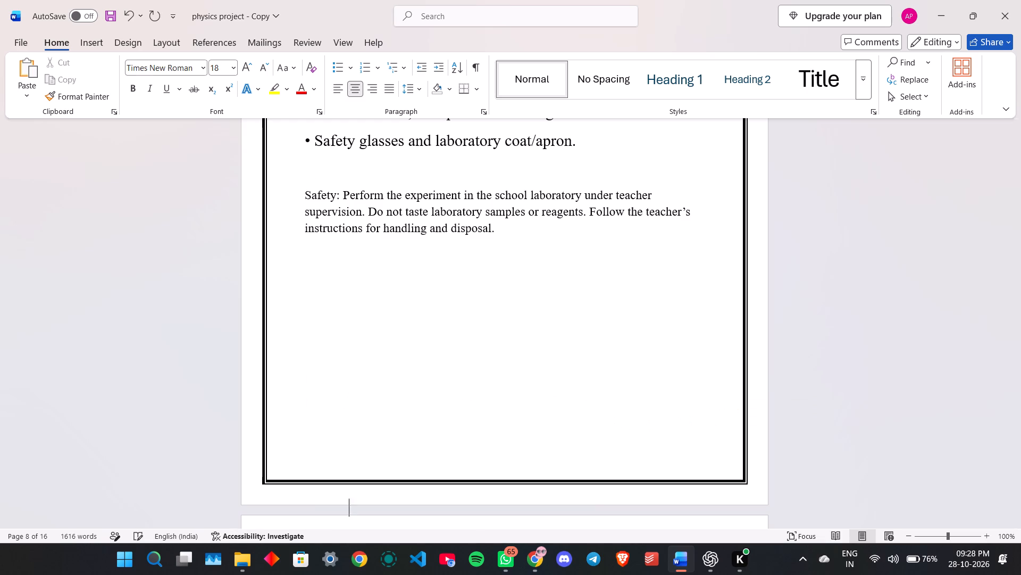
{"action": "left_click", "coordinate": [582, 431]}
Check the EXPERIMENTAL PROCEDURE section from its heading to the closing note for spacing and page breaks.
{"action": "scroll", "coordinate": [588, 432], "scroll_direction": "down", "scroll_amount": 11}
{"action": "scroll", "coordinate": [625, 470], "scroll_direction": "up", "scroll_amount": 1}
{"action": "scroll", "coordinate": [625, 470], "scroll_direction": "down", "scroll_amount": 8}
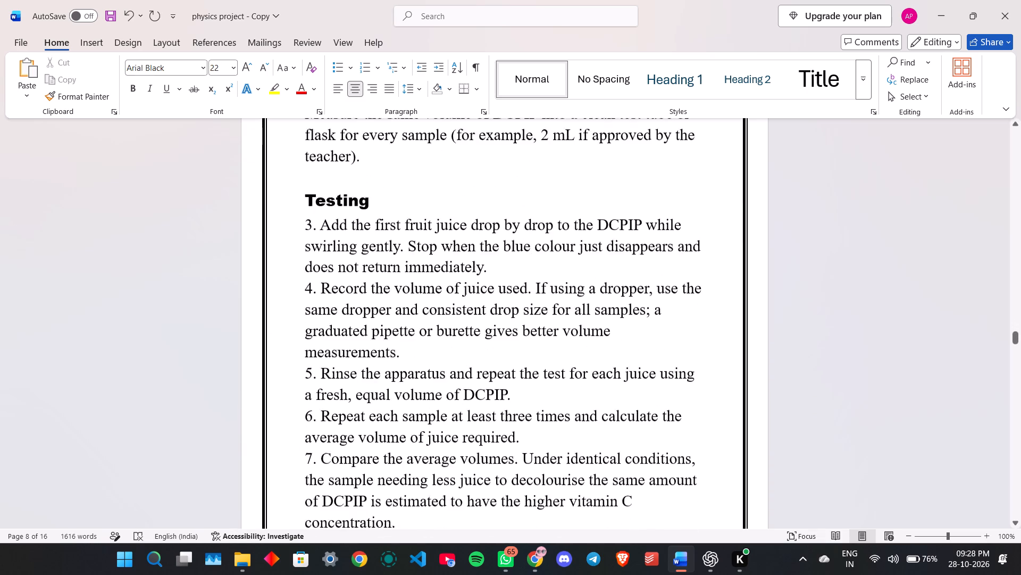
{"action": "scroll", "coordinate": [659, 483], "scroll_direction": "down", "scroll_amount": 12}
{"action": "scroll", "coordinate": [627, 497], "scroll_direction": "up", "scroll_amount": 13}
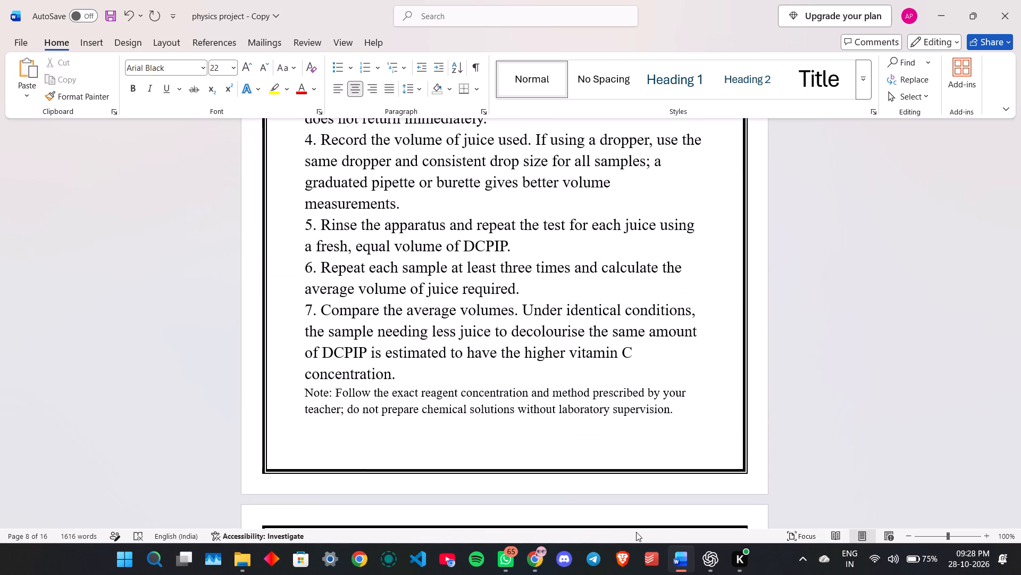
{"action": "scroll", "coordinate": [636, 532], "scroll_direction": "up", "scroll_amount": 3}
{"action": "scroll", "coordinate": [637, 532], "scroll_direction": "down", "scroll_amount": 1}
{"action": "scroll", "coordinate": [637, 532], "scroll_direction": "up", "scroll_amount": 2}
{"action": "scroll", "coordinate": [491, 410], "scroll_direction": "up", "scroll_amount": 20}
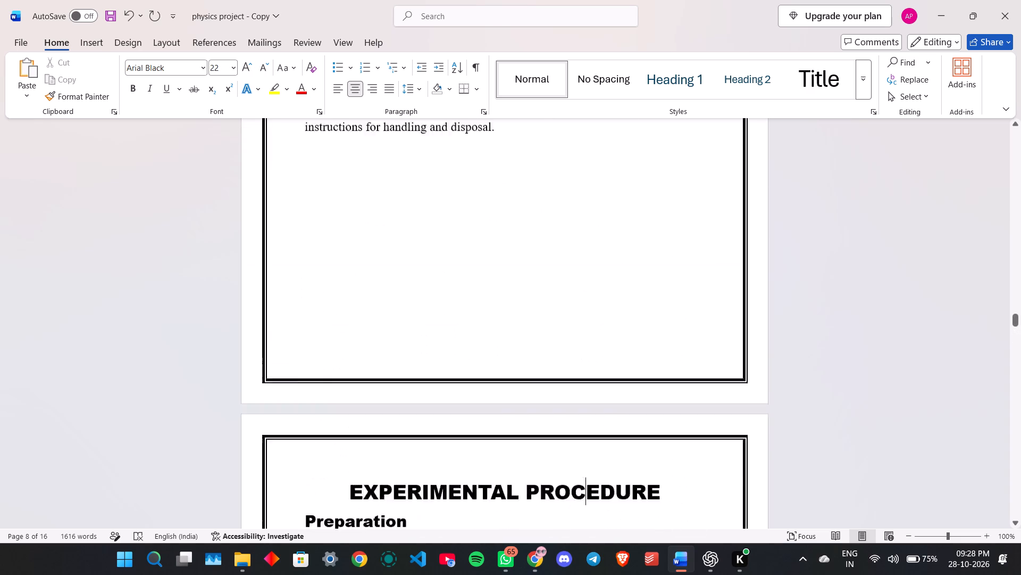
Review the MATERIALS REQUIRED and THEORY / PRINCIPLE pages for leftover content and heading layout.
{"action": "scroll", "coordinate": [495, 450], "scroll_direction": "up", "scroll_amount": 14}
{"action": "scroll", "coordinate": [494, 451], "scroll_direction": "up", "scroll_amount": 9}
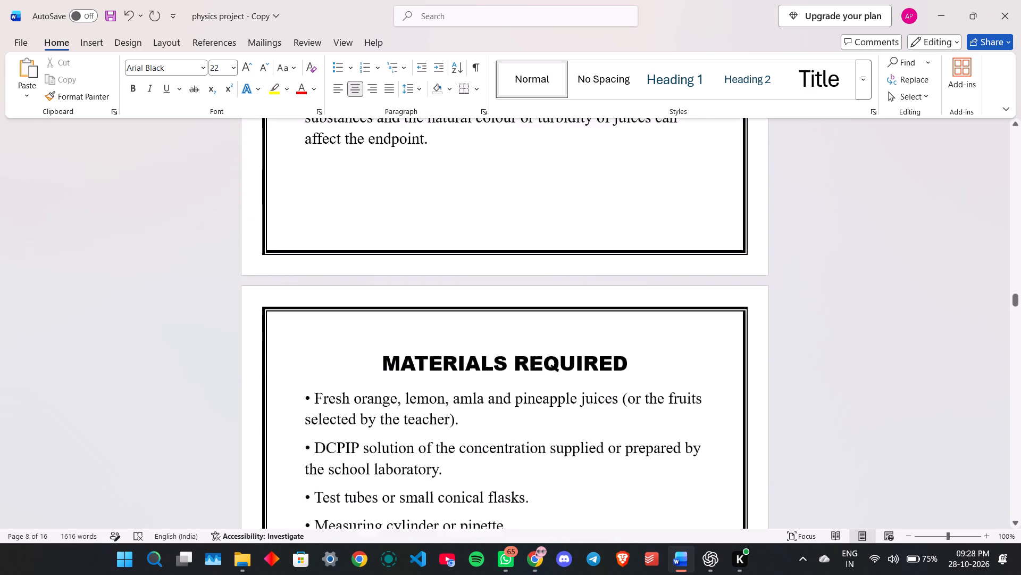
{"action": "scroll", "coordinate": [494, 451], "scroll_direction": "up", "scroll_amount": 16}
{"action": "scroll", "coordinate": [484, 451], "scroll_direction": "down", "scroll_amount": 7}
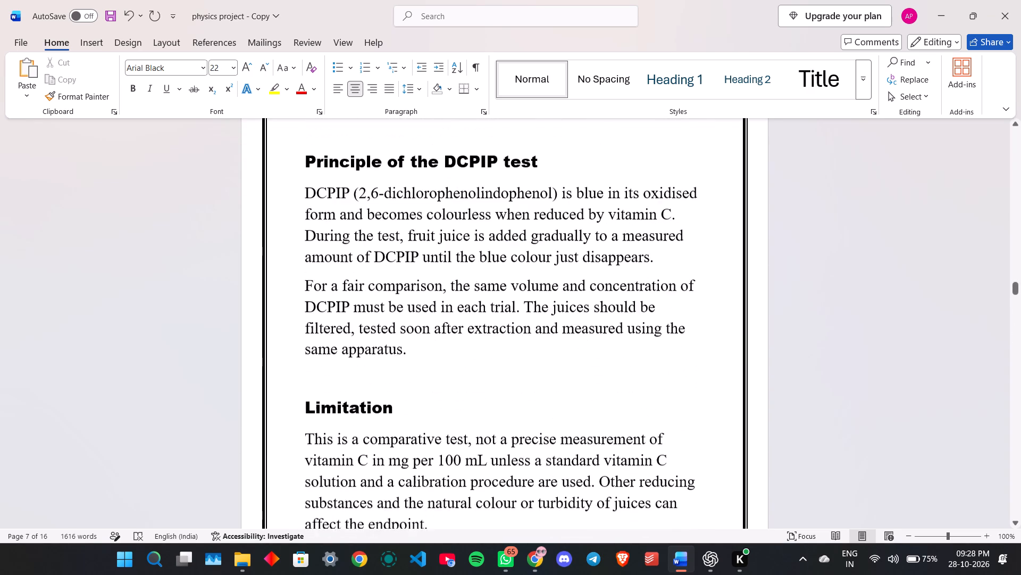
{"action": "scroll", "coordinate": [482, 449], "scroll_direction": "up", "scroll_amount": 5}
{"action": "scroll", "coordinate": [482, 449], "scroll_direction": "down", "scroll_amount": 6}
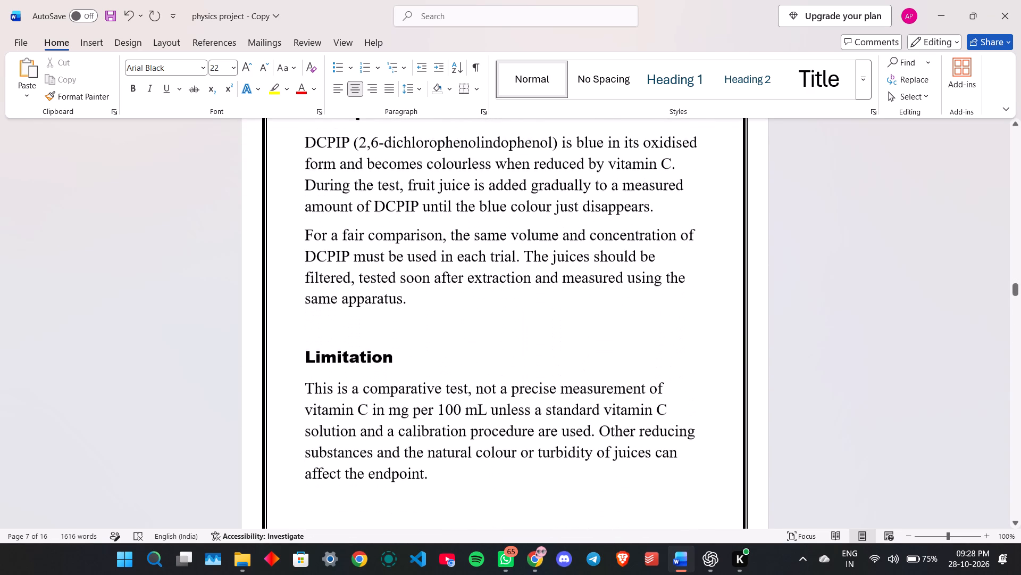
{"action": "scroll", "coordinate": [480, 447], "scroll_direction": "up", "scroll_amount": 12}
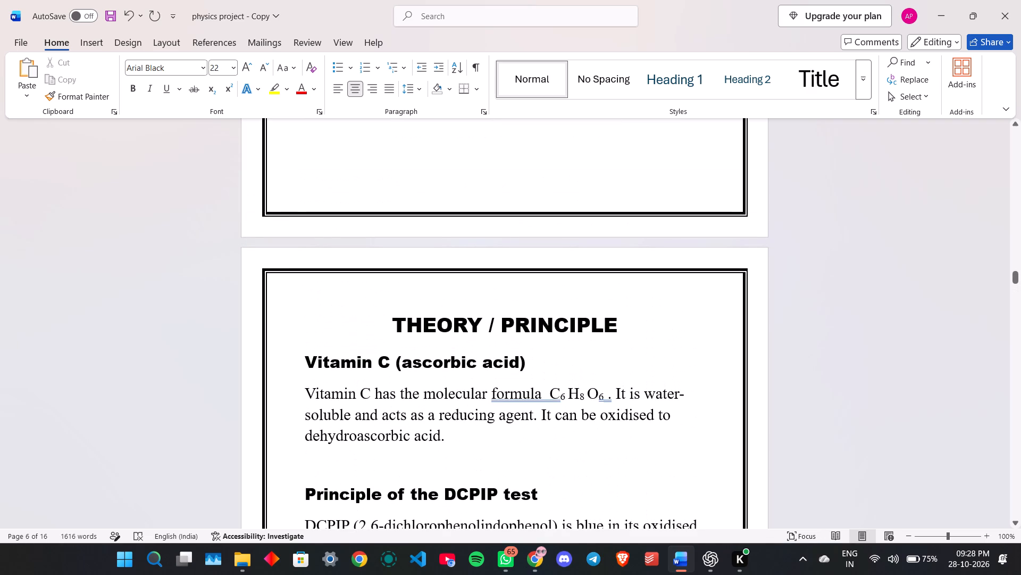
Select all the bold body paragraphs under the INTRODUCTION heading.
{"action": "scroll", "coordinate": [479, 447], "scroll_direction": "up", "scroll_amount": 20}
{"action": "scroll", "coordinate": [479, 447], "scroll_direction": "down", "scroll_amount": 3}
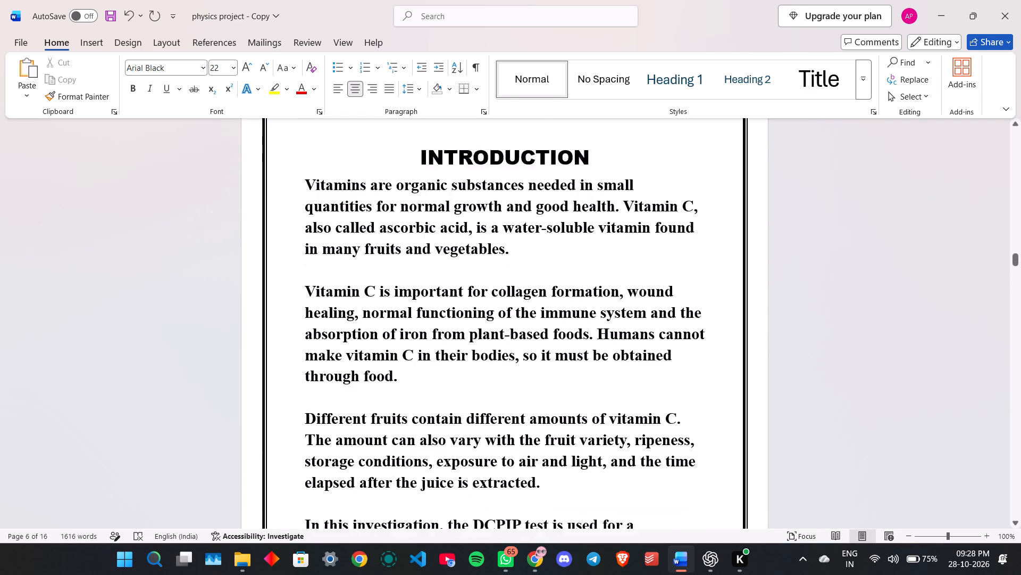
{"action": "scroll", "coordinate": [479, 447], "scroll_direction": "down", "scroll_amount": 6}
{"action": "scroll", "coordinate": [472, 449], "scroll_direction": "up", "scroll_amount": 5}
{"action": "scroll", "coordinate": [337, 258], "scroll_direction": "up", "scroll_amount": 1}
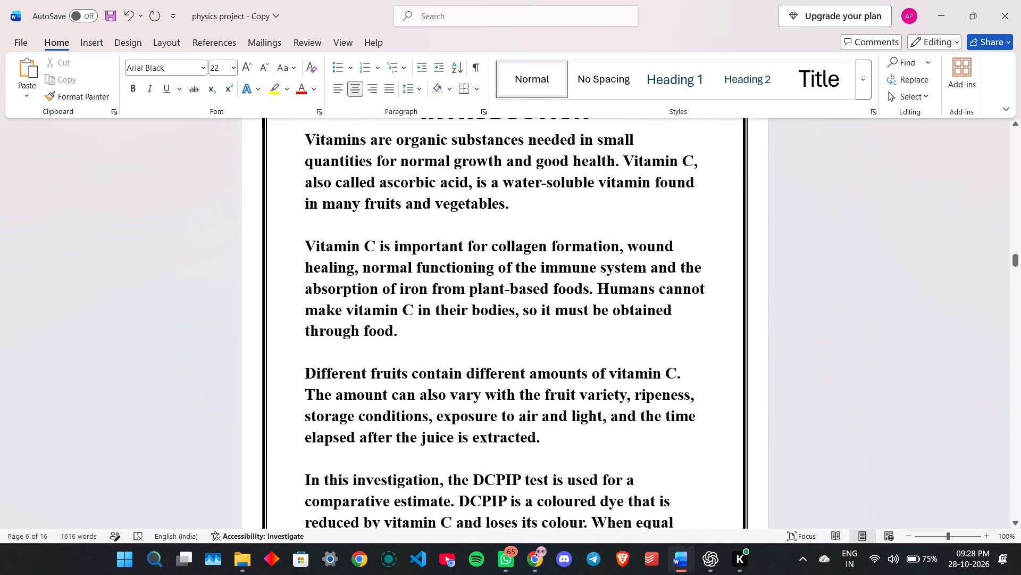
{"action": "left_click_drag", "start_coordinate": [303, 136], "coordinate": [535, 537]}
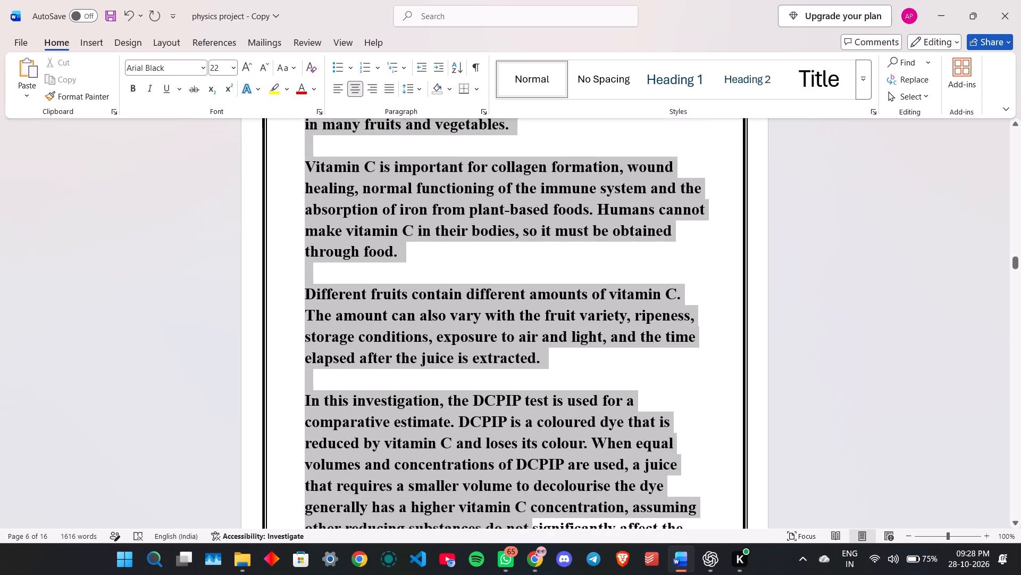
{"action": "left_click_drag", "start_coordinate": [535, 537], "coordinate": [513, 500]}
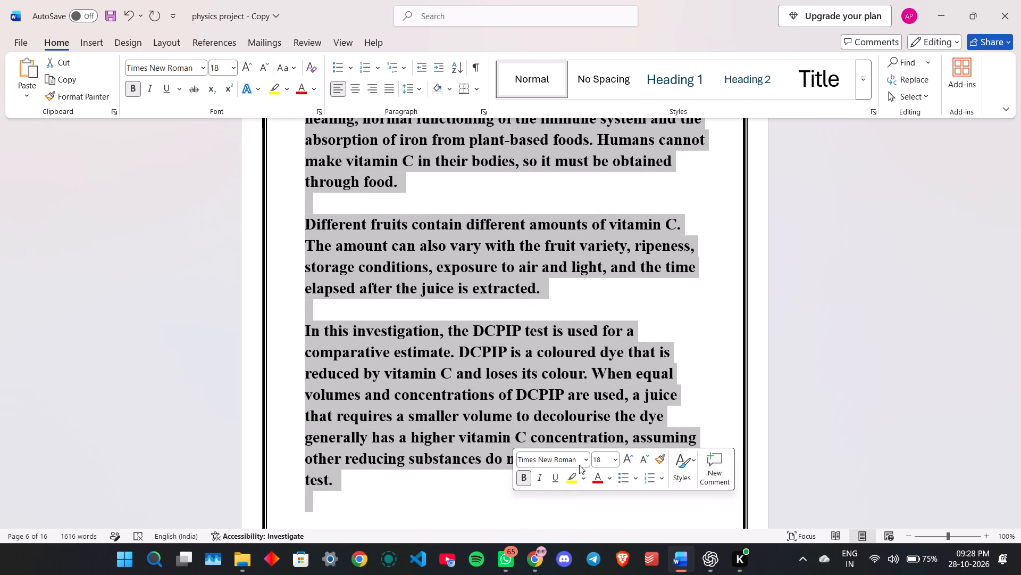
Apply the Times New Roman font to the selected body paragraphs of the INTRODUCTION section.
{"action": "left_click", "coordinate": [584, 461]}
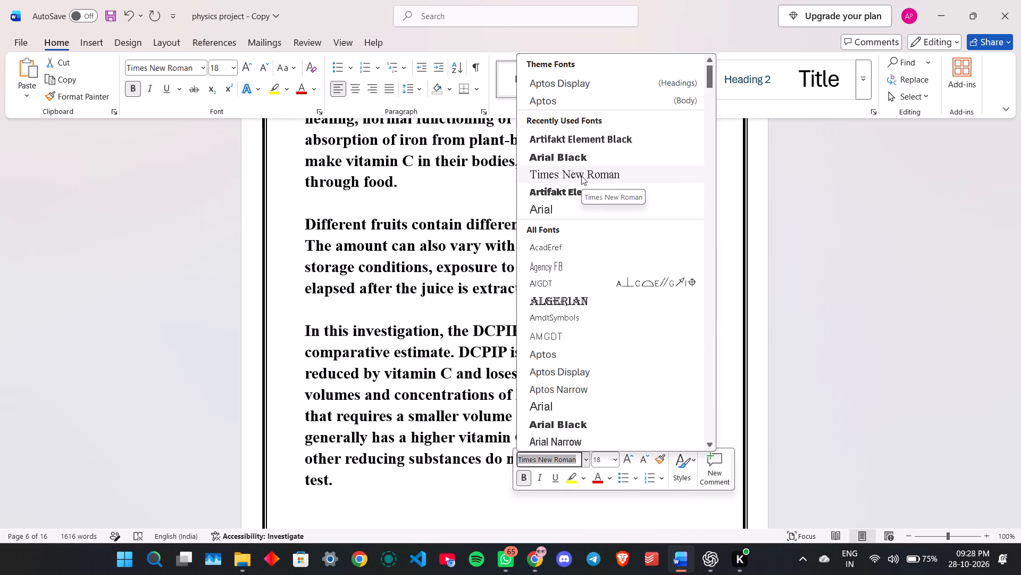
{"action": "left_click", "coordinate": [553, 178]}
{"action": "left_click", "coordinate": [580, 302]}
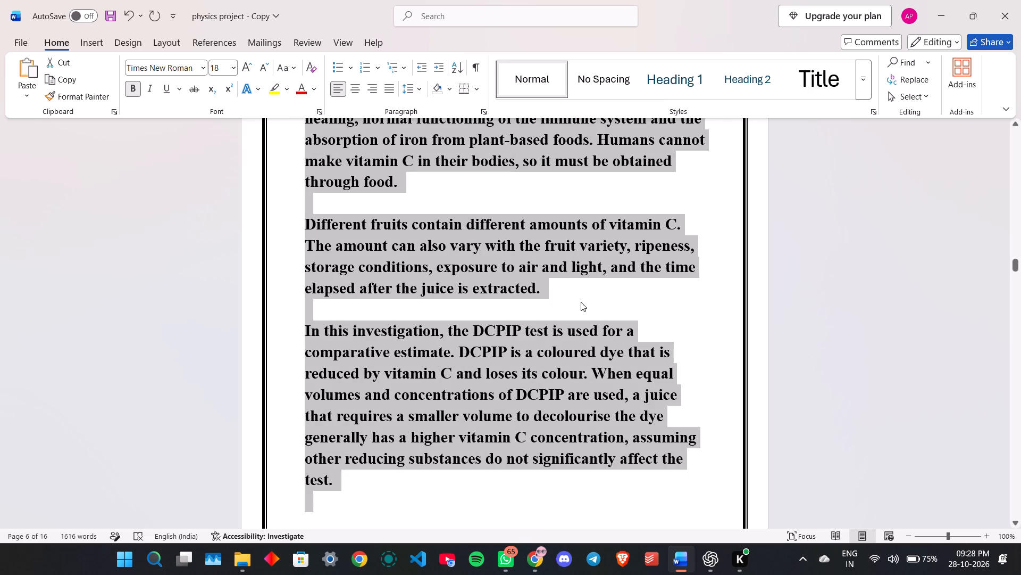
Compare the body text formatting of the INTRODUCTION page with that of the THEORY / PRINCIPLE page.
{"action": "scroll", "coordinate": [562, 325], "scroll_direction": "down", "scroll_amount": 2}
{"action": "scroll", "coordinate": [548, 332], "scroll_direction": "up", "scroll_amount": 8}
{"action": "scroll", "coordinate": [436, 574], "scroll_direction": "up", "scroll_amount": 4}
{"action": "scroll", "coordinate": [439, 566], "scroll_direction": "down", "scroll_amount": 6}
{"action": "scroll", "coordinate": [455, 517], "scroll_direction": "up", "scroll_amount": 1}
{"action": "scroll", "coordinate": [456, 507], "scroll_direction": "down", "scroll_amount": 1}
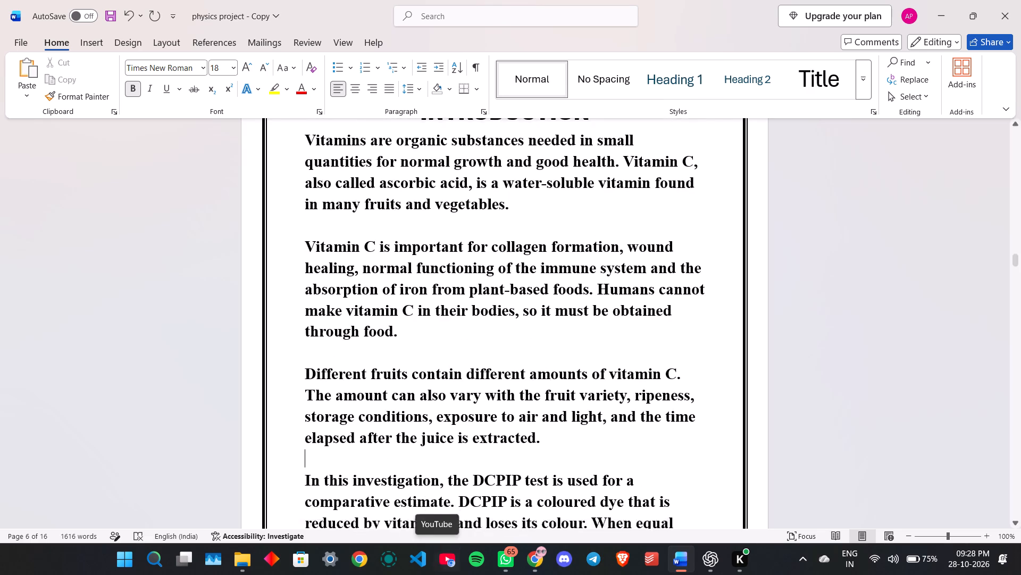
{"action": "scroll", "coordinate": [492, 376], "scroll_direction": "down", "scroll_amount": 11}
{"action": "scroll", "coordinate": [503, 423], "scroll_direction": "down", "scroll_amount": 2}
{"action": "scroll", "coordinate": [503, 427], "scroll_direction": "up", "scroll_amount": 1}
{"action": "scroll", "coordinate": [503, 427], "scroll_direction": "down", "scroll_amount": 6}
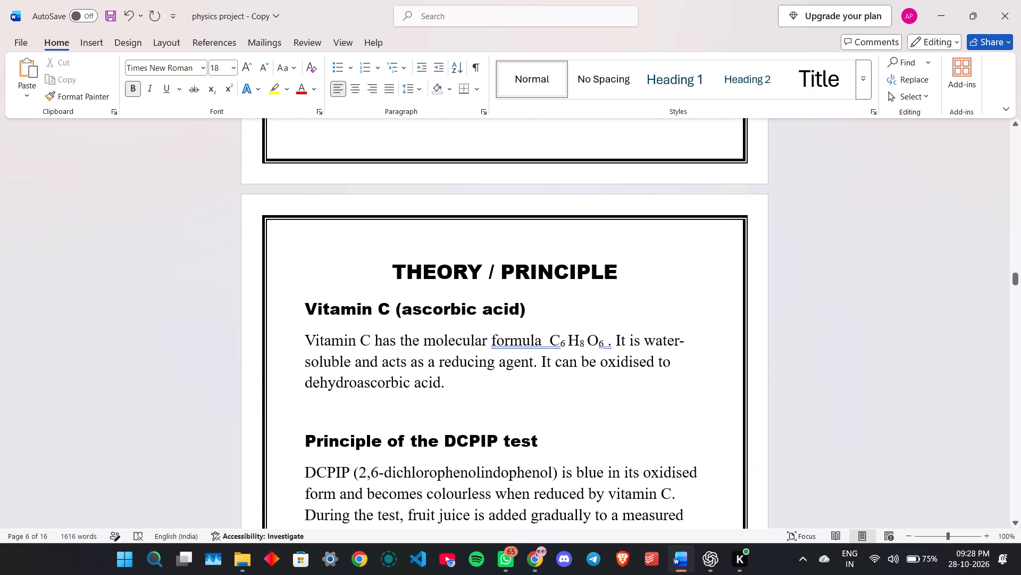
{"action": "scroll", "coordinate": [498, 425], "scroll_direction": "up", "scroll_amount": 15}
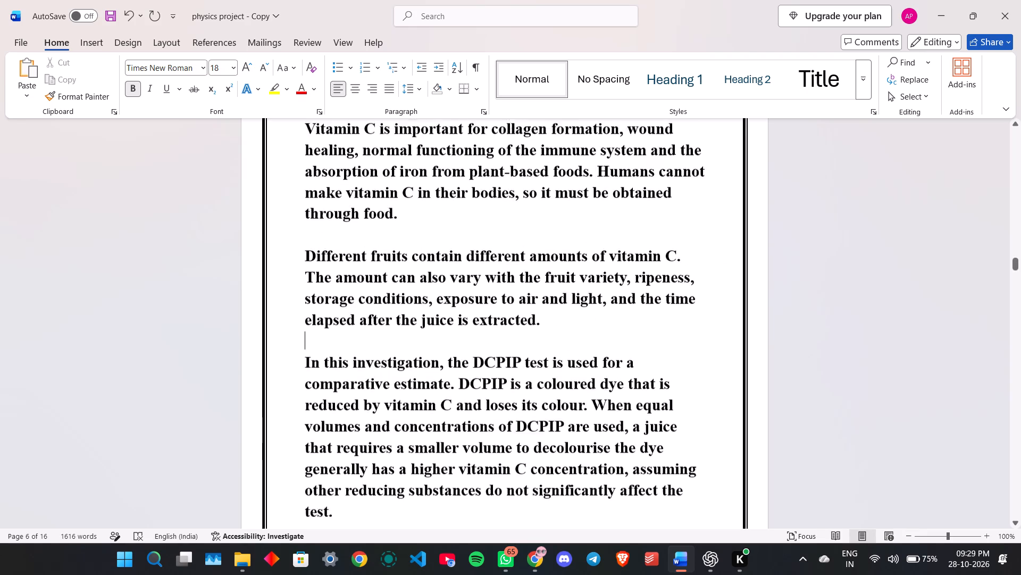
{"action": "scroll", "coordinate": [491, 448], "scroll_direction": "up", "scroll_amount": 7}
{"action": "scroll", "coordinate": [490, 450], "scroll_direction": "down", "scroll_amount": 3}
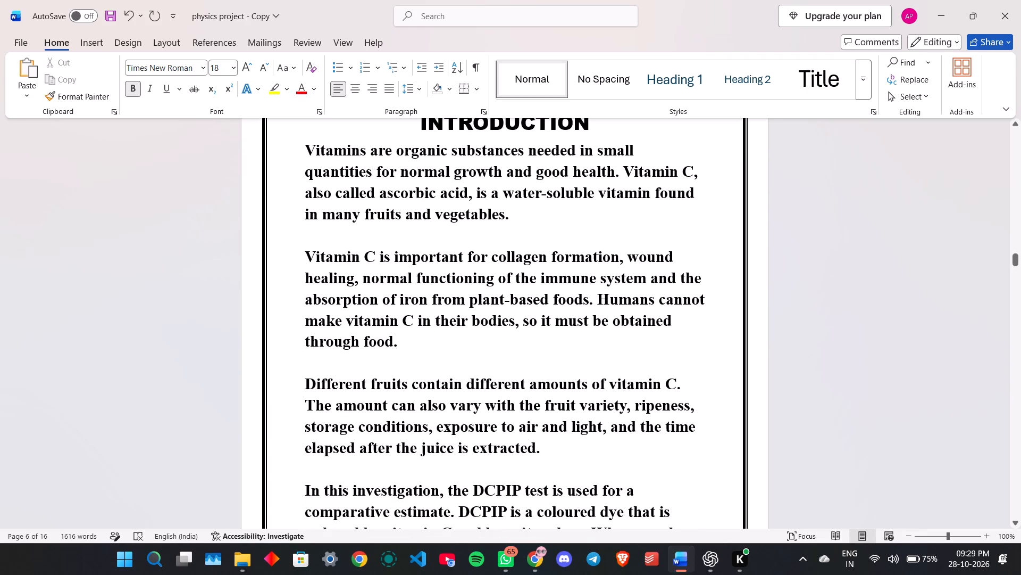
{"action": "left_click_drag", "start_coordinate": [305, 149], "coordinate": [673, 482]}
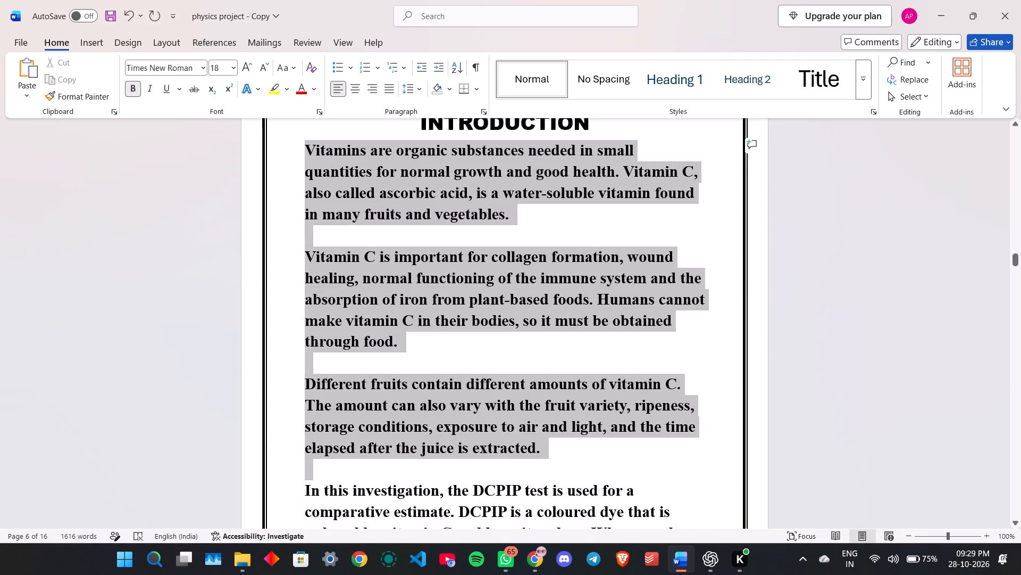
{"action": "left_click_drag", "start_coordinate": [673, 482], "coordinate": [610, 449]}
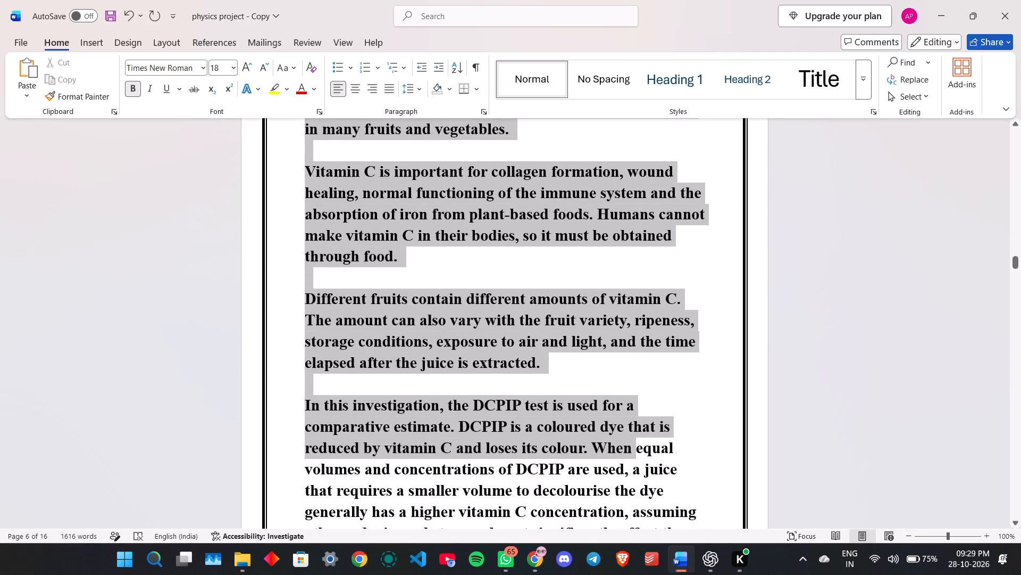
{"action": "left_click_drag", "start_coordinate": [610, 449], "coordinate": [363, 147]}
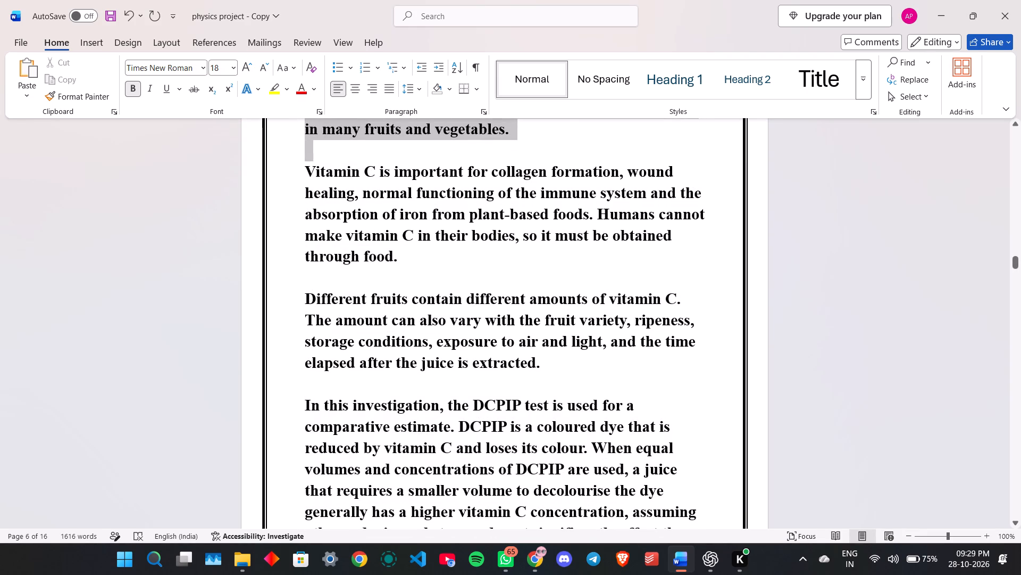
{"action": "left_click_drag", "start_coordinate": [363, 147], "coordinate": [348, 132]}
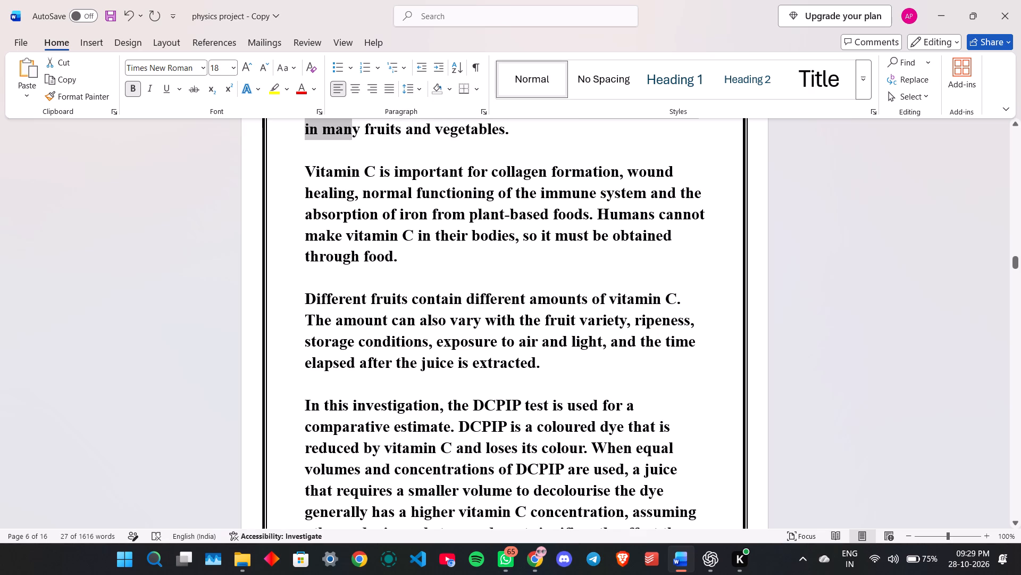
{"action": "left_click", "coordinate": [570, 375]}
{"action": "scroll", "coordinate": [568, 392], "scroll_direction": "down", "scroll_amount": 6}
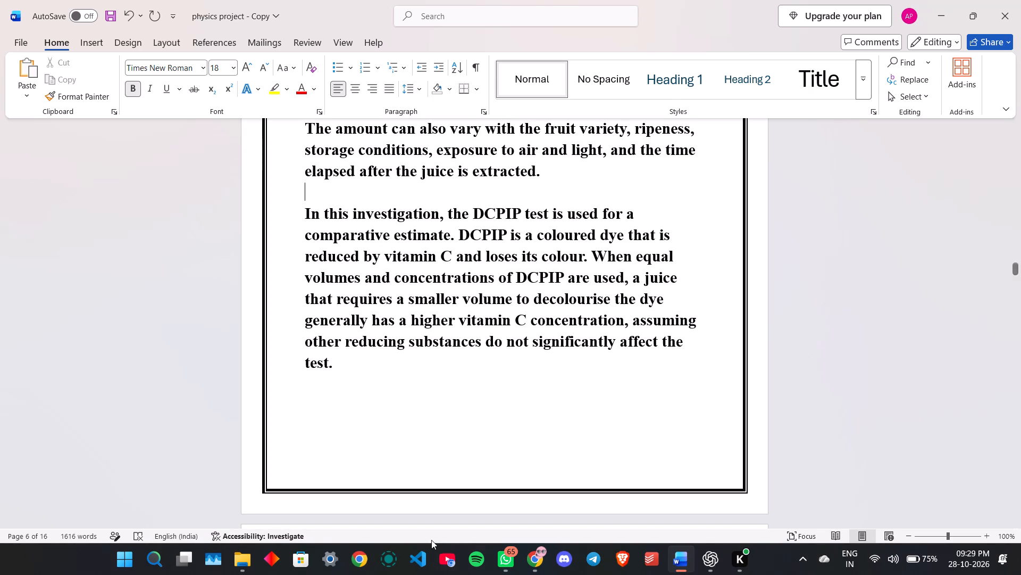
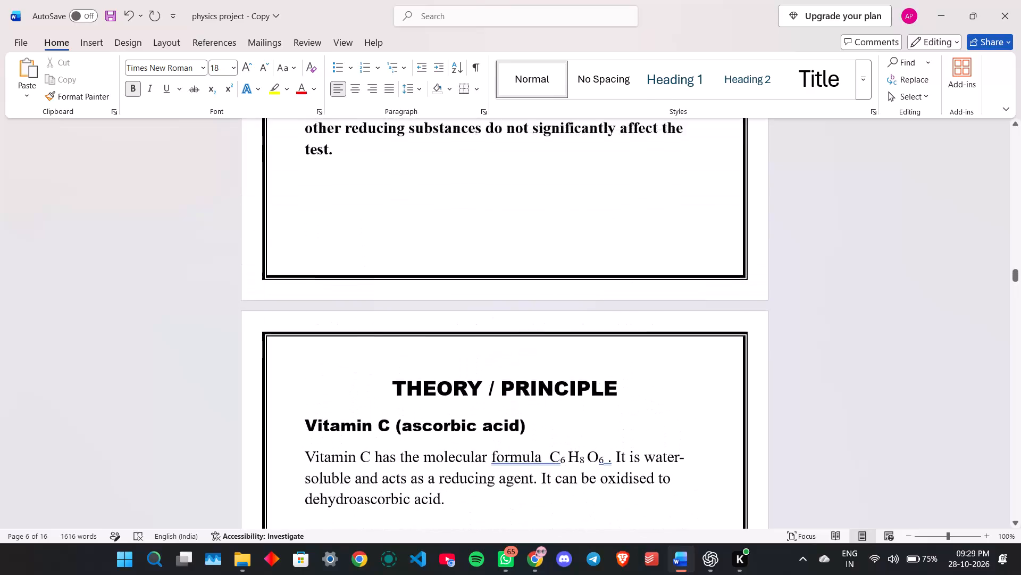
Delete the ending "ficantly affect the test." from the last paragraph of the INTRODUCTION section.
{"action": "scroll", "coordinate": [535, 441], "scroll_direction": "down", "scroll_amount": 1}
{"action": "scroll", "coordinate": [535, 441], "scroll_direction": "up", "scroll_amount": 2}
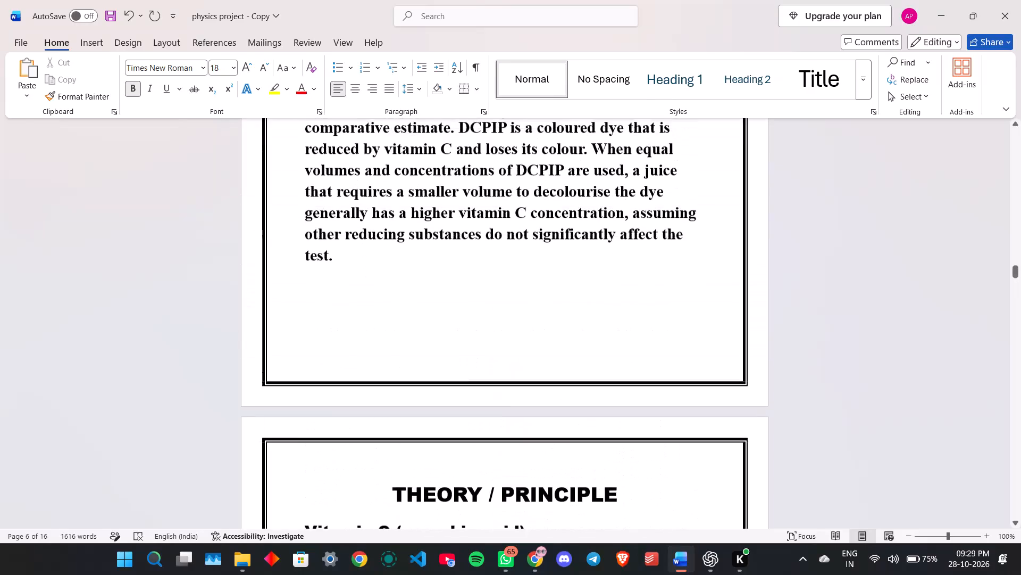
{"action": "scroll", "coordinate": [539, 450], "scroll_direction": "up", "scroll_amount": 8}
{"action": "scroll", "coordinate": [543, 462], "scroll_direction": "down", "scroll_amount": 4}
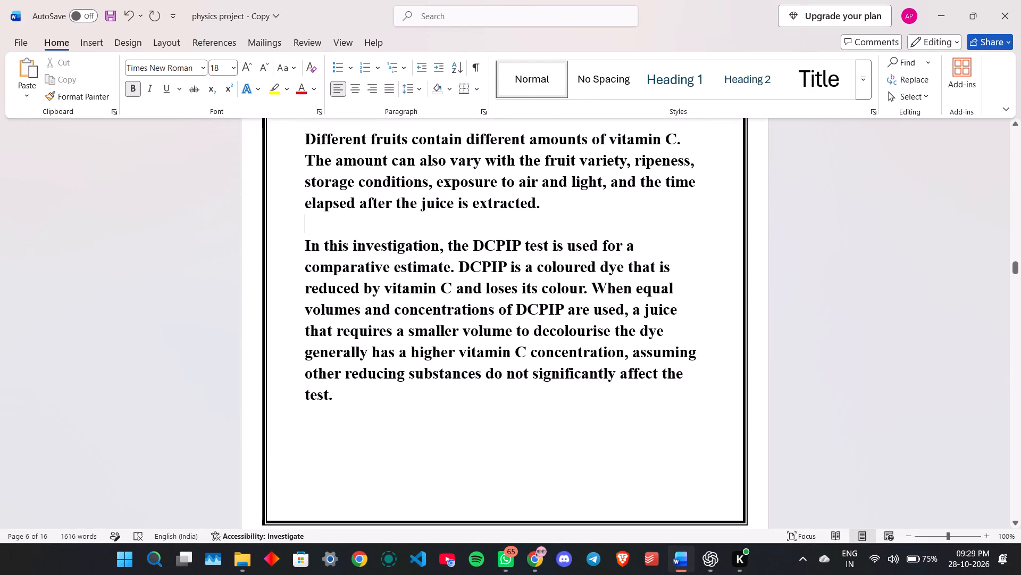
{"action": "left_click", "coordinate": [337, 395]}
{"action": "key", "text": "BackSpace"}
{"action": "key", "text": "BackSpace"}
{"action": "key", "text": "BackSpace"}
{"action": "key", "text": "BackSpace"}
{"action": "key", "text": "BackSpace"}
{"action": "key", "text": "BackSpace"}
{"action": "key", "text": "BackSpace"}
{"action": "key", "text": "BackSpace"}
{"action": "key", "text": "BackSpace"}
{"action": "key", "text": "BackSpace"}
{"action": "key", "text": "BackSpace"}
{"action": "key", "text": "BackSpace"}
{"action": "key", "text": "BackSpace"}
{"action": "key", "text": "BackSpace"}
{"action": "key", "text": "BackSpace"}
{"action": "key", "text": "BackSpace"}
{"action": "key", "text": "BackSpace"}
{"action": "key", "text": "BackSpace"}
{"action": "key", "text": "BackSpace"}
{"action": "key", "text": "BackSpace"}
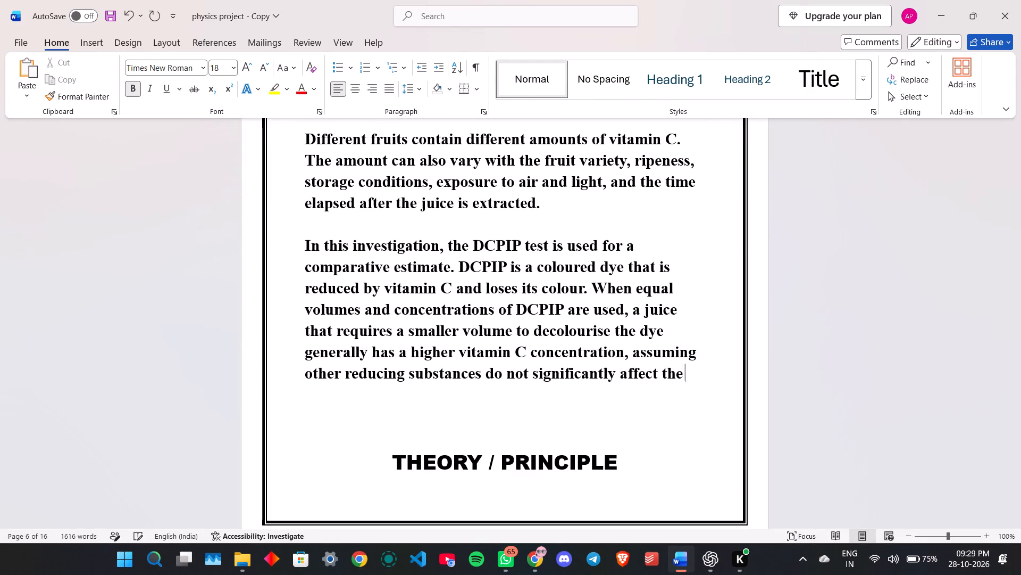
Insert a blank line before the THEORY / PRINCIPLE heading so that it starts on a new page.
{"action": "left_click", "coordinate": [393, 465]}
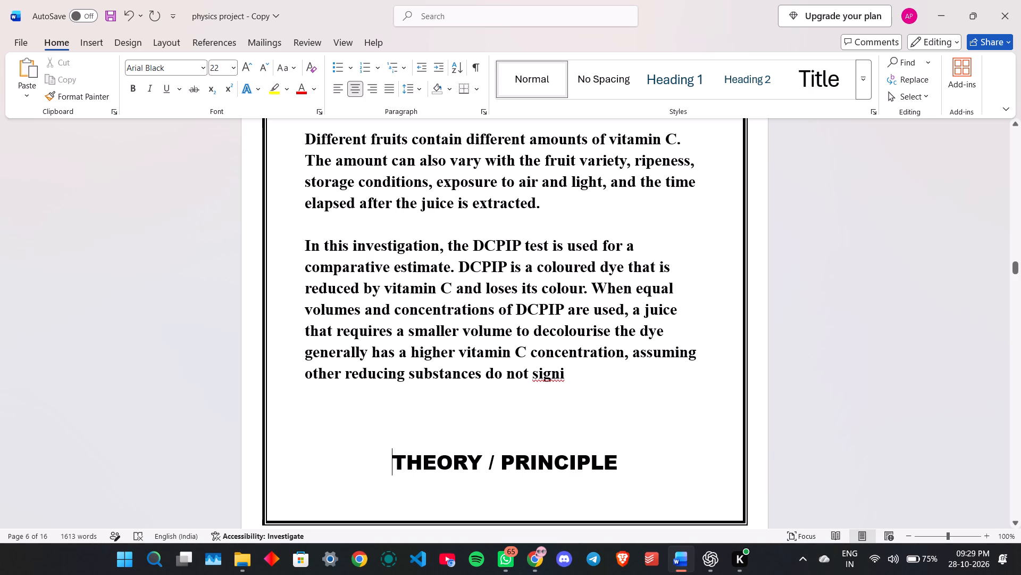
{"action": "key", "text": "Return"}
{"action": "scroll", "coordinate": [392, 456], "scroll_direction": "up", "scroll_amount": 9}
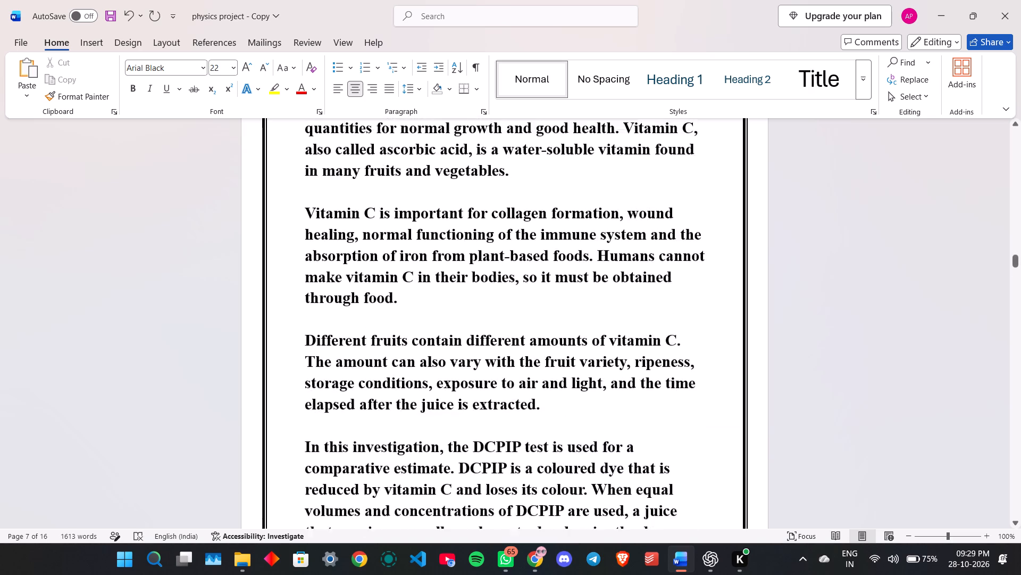
Undo the recent edits until the cut-off last paragraph of the INTRODUCTION section is whole again.
{"action": "scroll", "coordinate": [399, 455], "scroll_direction": "up", "scroll_amount": 6}
{"action": "scroll", "coordinate": [403, 453], "scroll_direction": "down", "scroll_amount": 2}
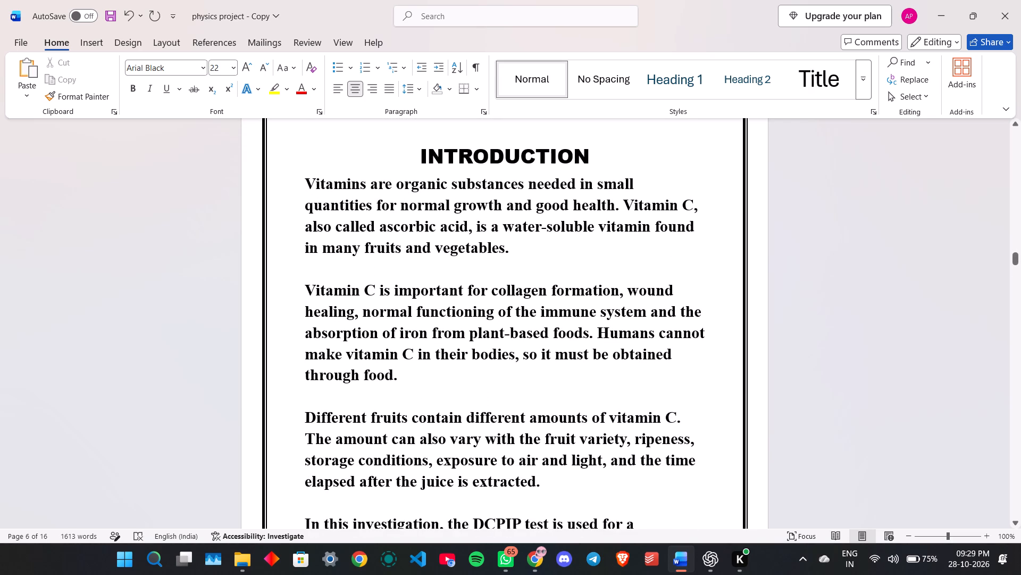
{"action": "scroll", "coordinate": [420, 313], "scroll_direction": "down", "scroll_amount": 7}
{"action": "scroll", "coordinate": [426, 308], "scroll_direction": "up", "scroll_amount": 4}
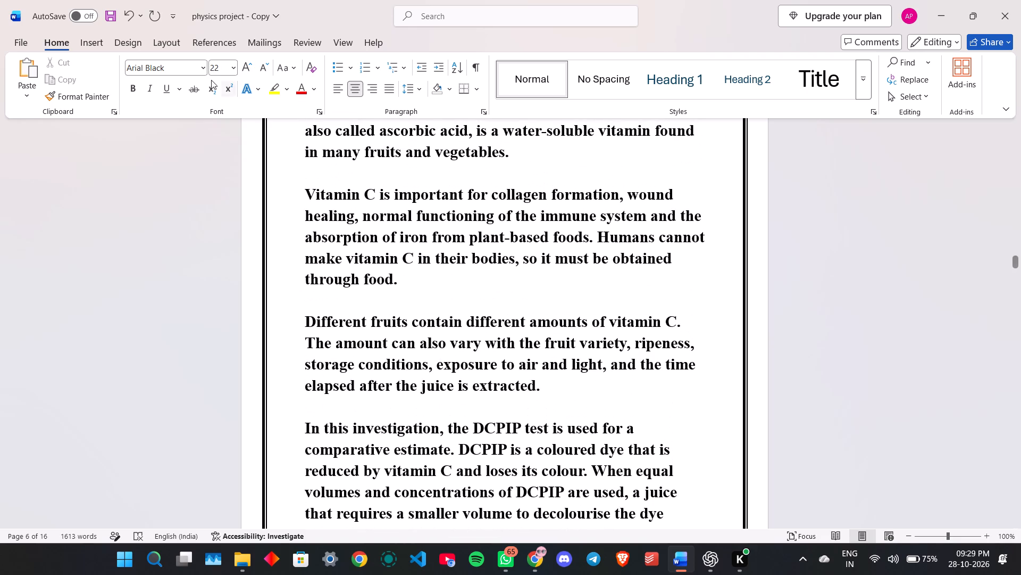
{"action": "scroll", "coordinate": [229, 190], "scroll_direction": "down", "scroll_amount": 5}
{"action": "left_click", "coordinate": [129, 17]}
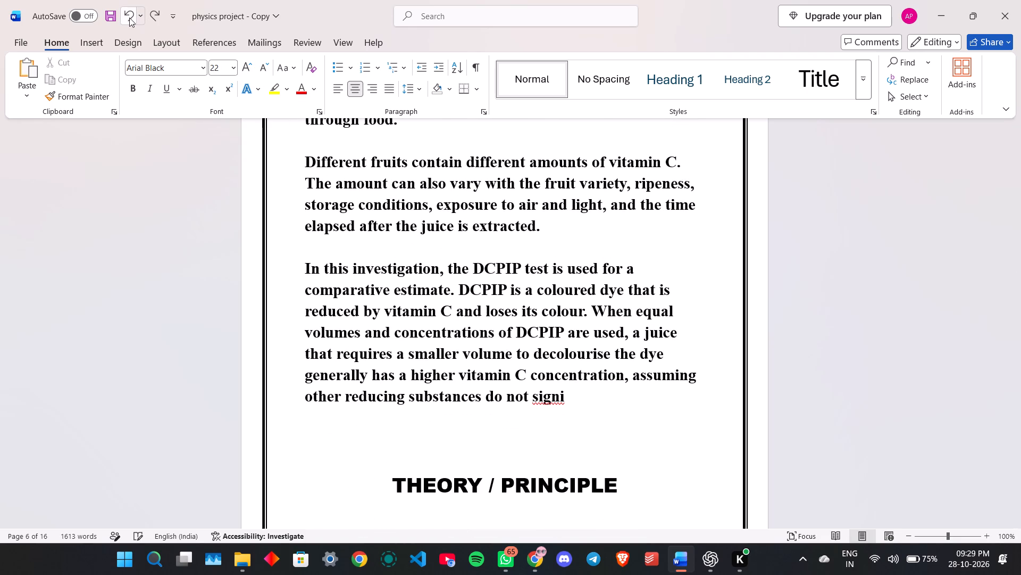
{"action": "left_click", "coordinate": [129, 18]}
{"action": "triple_click", "coordinate": [129, 18]}
{"action": "triple_click", "coordinate": [129, 18]}
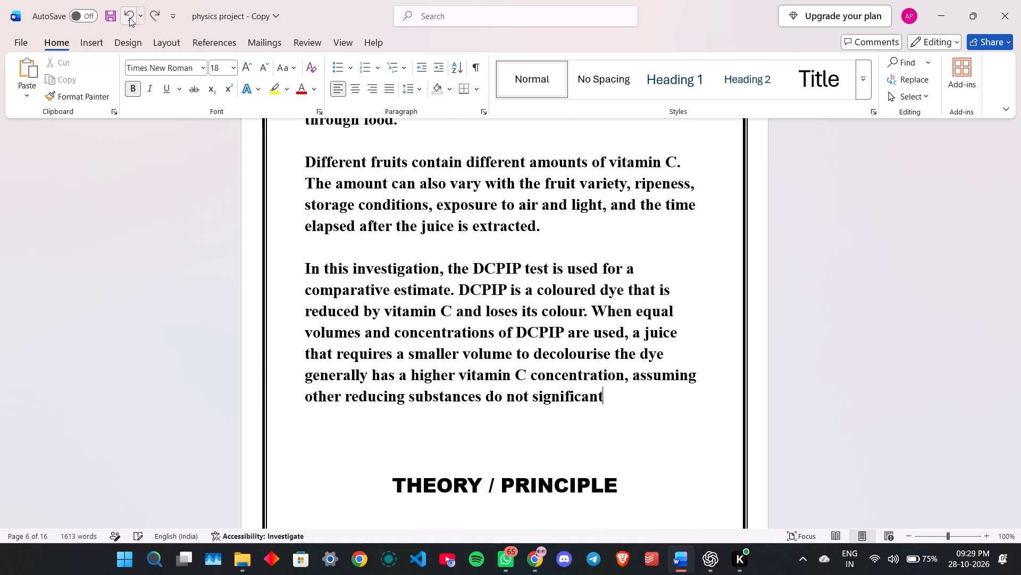
{"action": "triple_click", "coordinate": [128, 16]}
{"action": "triple_click", "coordinate": [128, 15]}
{"action": "triple_click", "coordinate": [128, 15]}
{"action": "triple_click", "coordinate": [128, 15]}
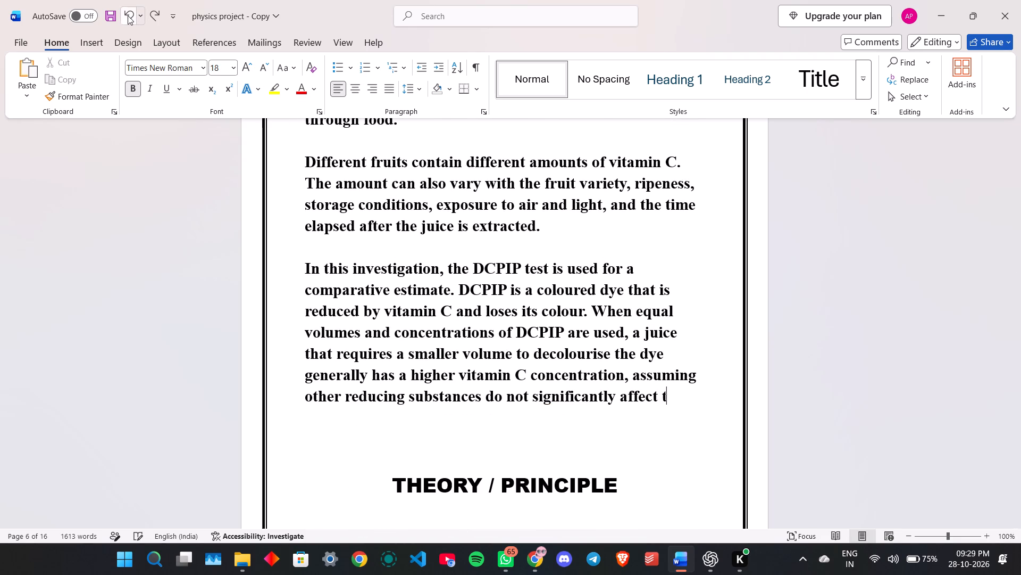
{"action": "triple_click", "coordinate": [128, 15]}
{"action": "left_click", "coordinate": [127, 14]}
{"action": "triple_click", "coordinate": [125, 10]}
{"action": "double_click", "coordinate": [125, 10]}
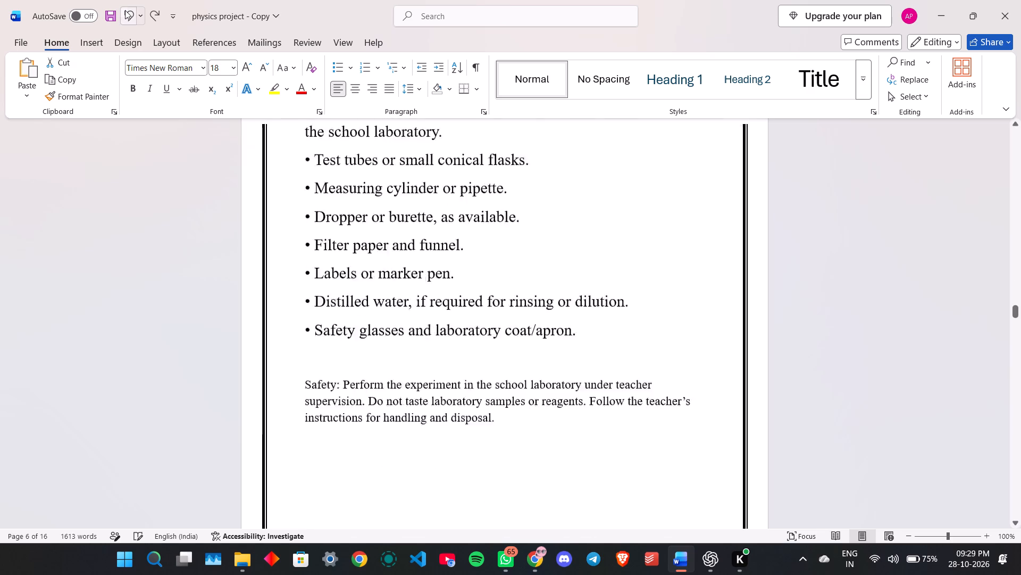
Redo three of the undone edits to return to the selected INTRODUCTION body text, and clear the selection.
{"action": "left_click", "coordinate": [161, 16]}
{"action": "left_click", "coordinate": [161, 16]}
{"action": "left_click", "coordinate": [161, 16]}
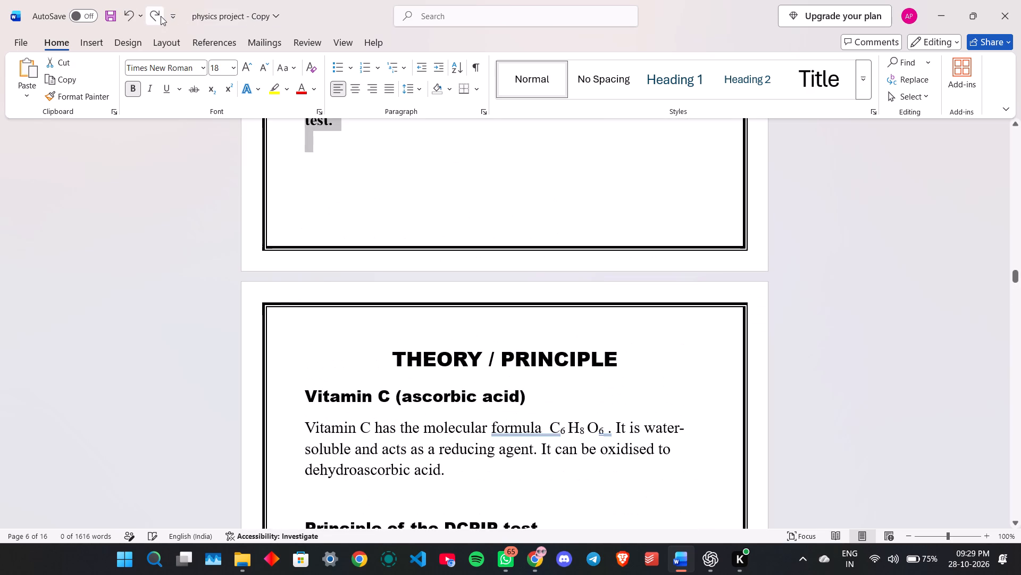
{"action": "left_click", "coordinate": [433, 225]}
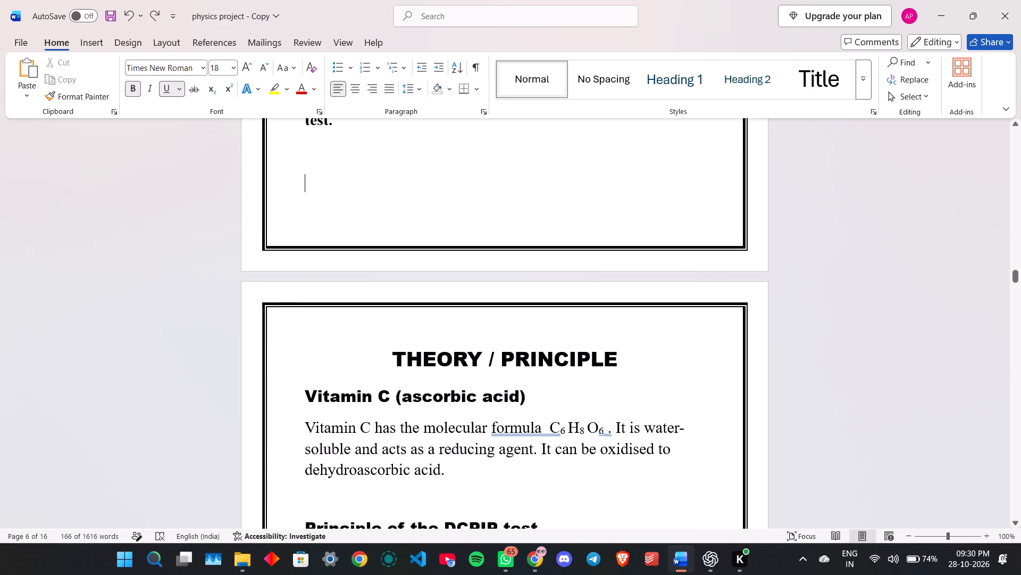
Insert a blank line between the INTRODUCTION heading and its first paragraph about vitamins.
{"action": "scroll", "coordinate": [432, 225], "scroll_direction": "up", "scroll_amount": 7}
{"action": "scroll", "coordinate": [437, 283], "scroll_direction": "up", "scroll_amount": 18}
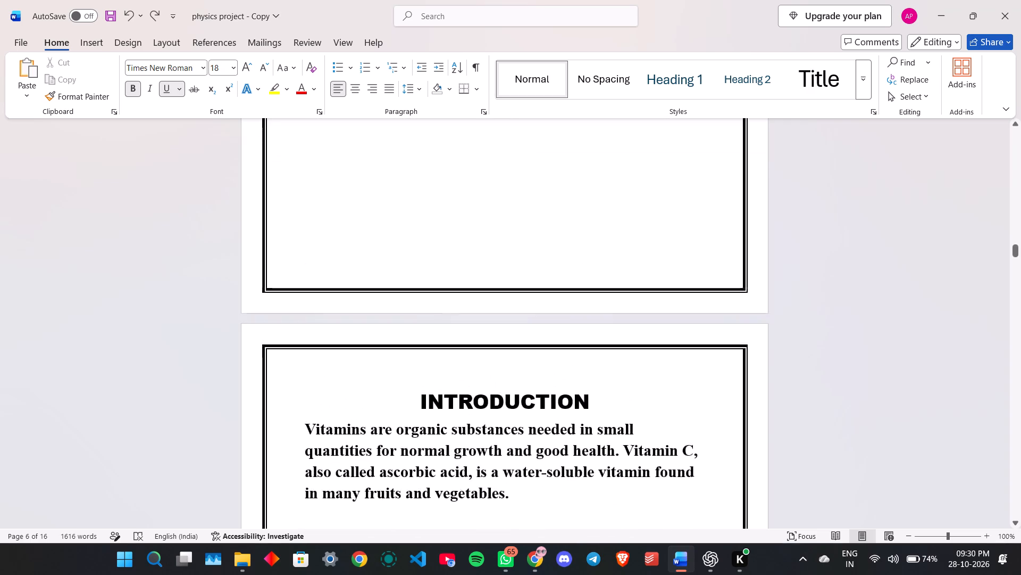
{"action": "scroll", "coordinate": [441, 406], "scroll_direction": "up", "scroll_amount": 5}
{"action": "scroll", "coordinate": [443, 406], "scroll_direction": "down", "scroll_amount": 1}
{"action": "scroll", "coordinate": [443, 406], "scroll_direction": "up", "scroll_amount": 3}
{"action": "scroll", "coordinate": [443, 402], "scroll_direction": "down", "scroll_amount": 8}
{"action": "scroll", "coordinate": [448, 365], "scroll_direction": "up", "scroll_amount": 1}
{"action": "scroll", "coordinate": [448, 365], "scroll_direction": "down", "scroll_amount": 2}
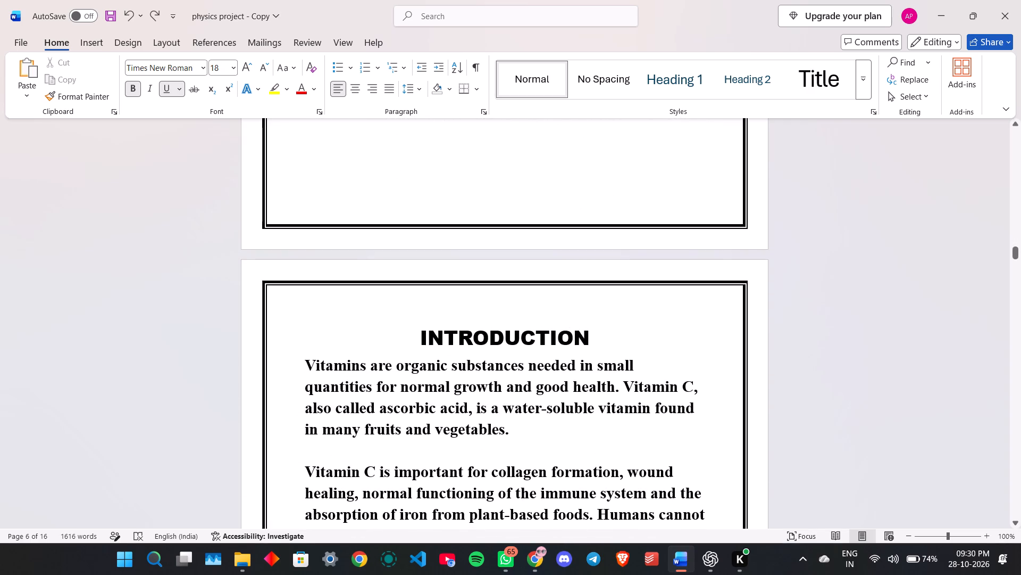
{"action": "left_click", "coordinate": [304, 363]}
{"action": "key", "text": "Return"}
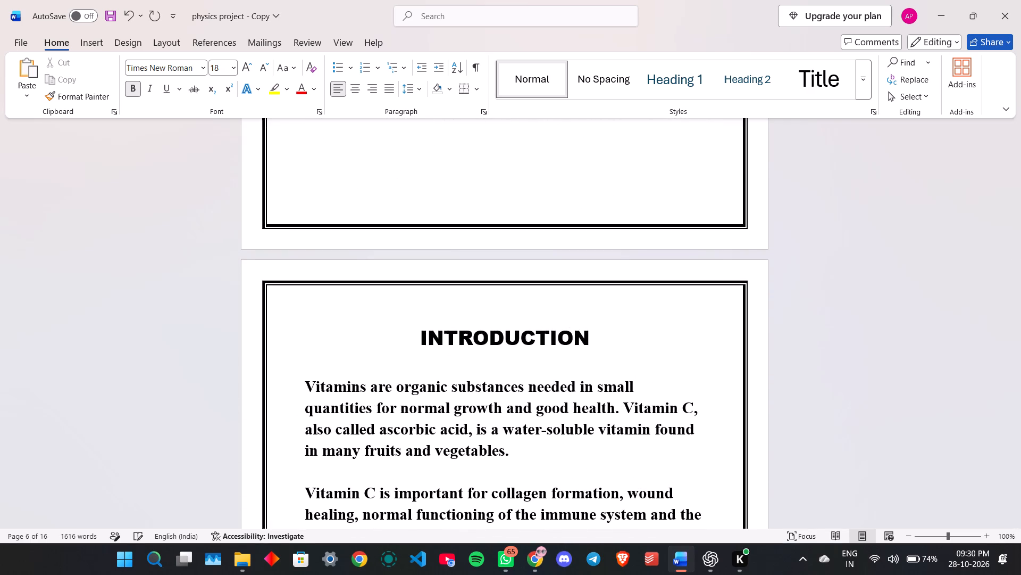
Insert a blank line between the AIM AND OBJECTIVES heading and the Aim subheading.
{"action": "scroll", "coordinate": [303, 369], "scroll_direction": "up", "scroll_amount": 14}
{"action": "scroll", "coordinate": [369, 414], "scroll_direction": "up", "scroll_amount": 8}
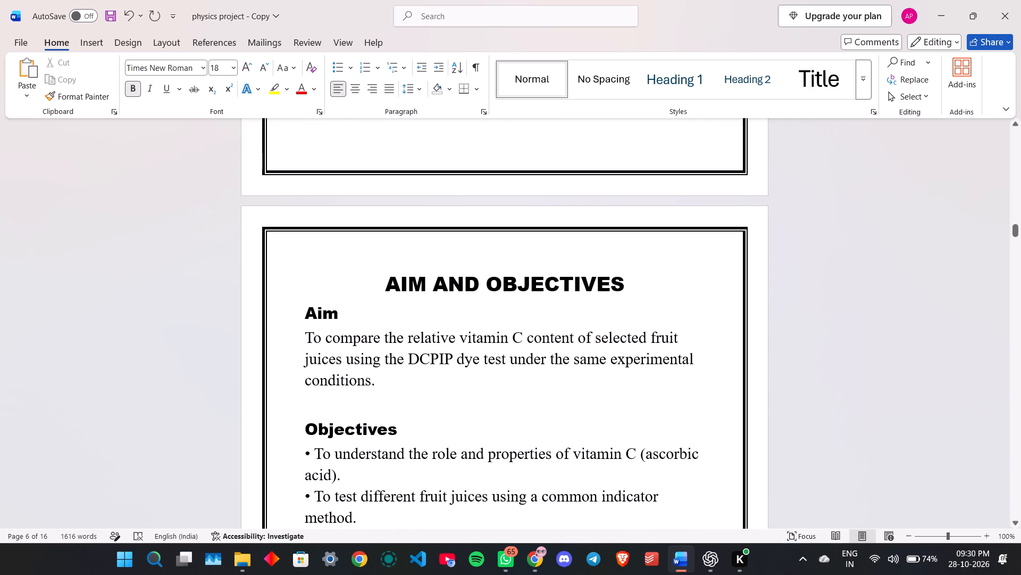
{"action": "scroll", "coordinate": [359, 398], "scroll_direction": "down", "scroll_amount": 10}
{"action": "scroll", "coordinate": [362, 383], "scroll_direction": "up", "scroll_amount": 7}
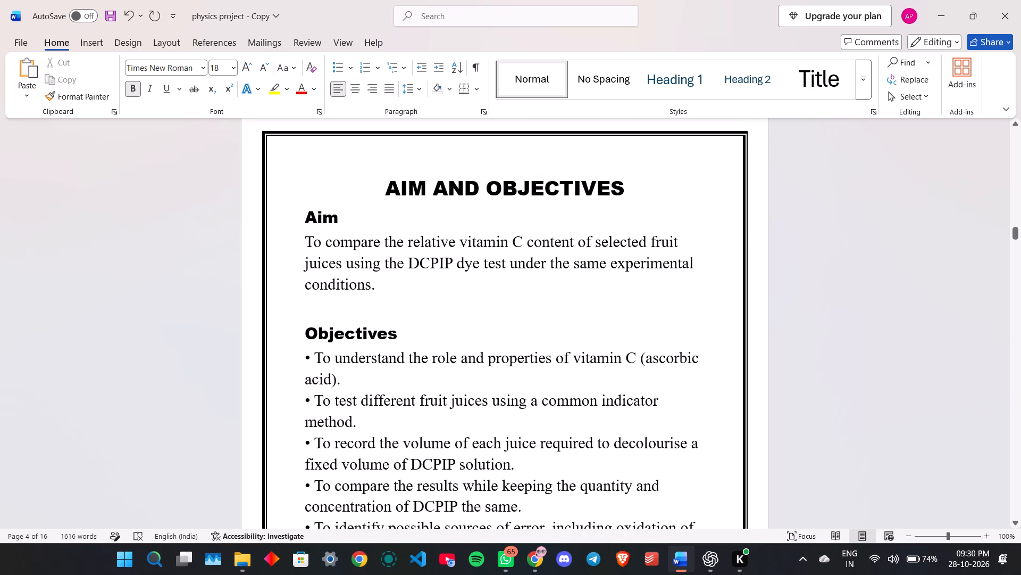
{"action": "left_click", "coordinate": [307, 217]}
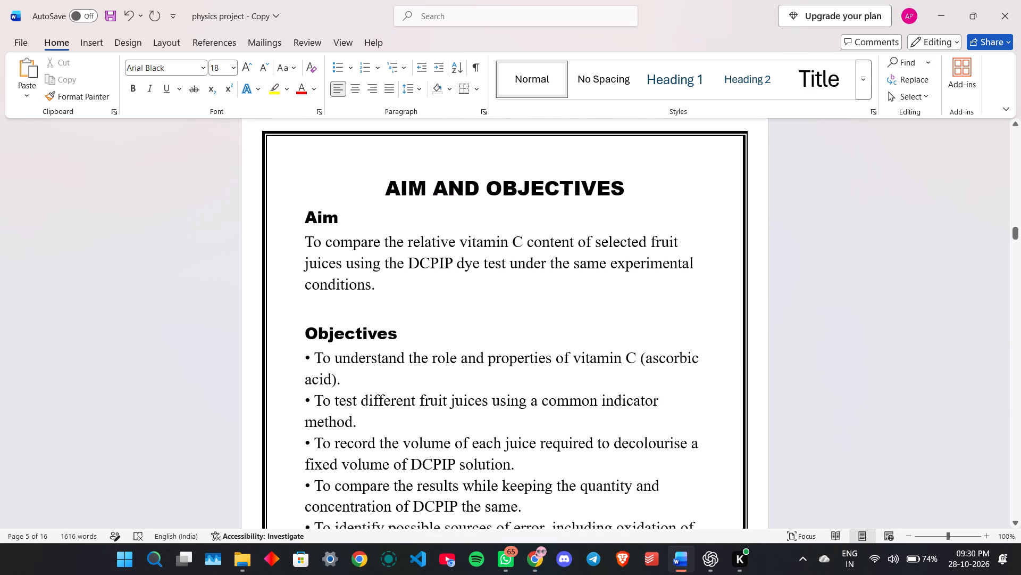
{"action": "key", "text": "Return"}
Delete the old underlined INTRODUCTION heading and its refractive index paragraph before the AIM AND OBJECTIVES page.
{"action": "scroll", "coordinate": [307, 218], "scroll_direction": "down", "scroll_amount": 2}
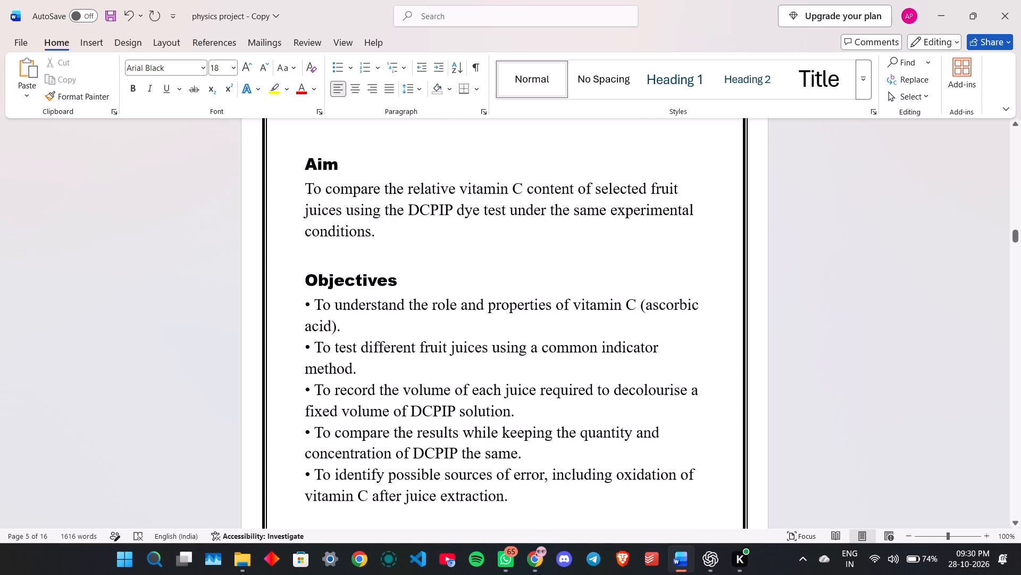
{"action": "scroll", "coordinate": [307, 218], "scroll_direction": "down", "scroll_amount": 4}
{"action": "scroll", "coordinate": [306, 202], "scroll_direction": "up", "scroll_amount": 6}
{"action": "scroll", "coordinate": [323, 254], "scroll_direction": "up", "scroll_amount": 15}
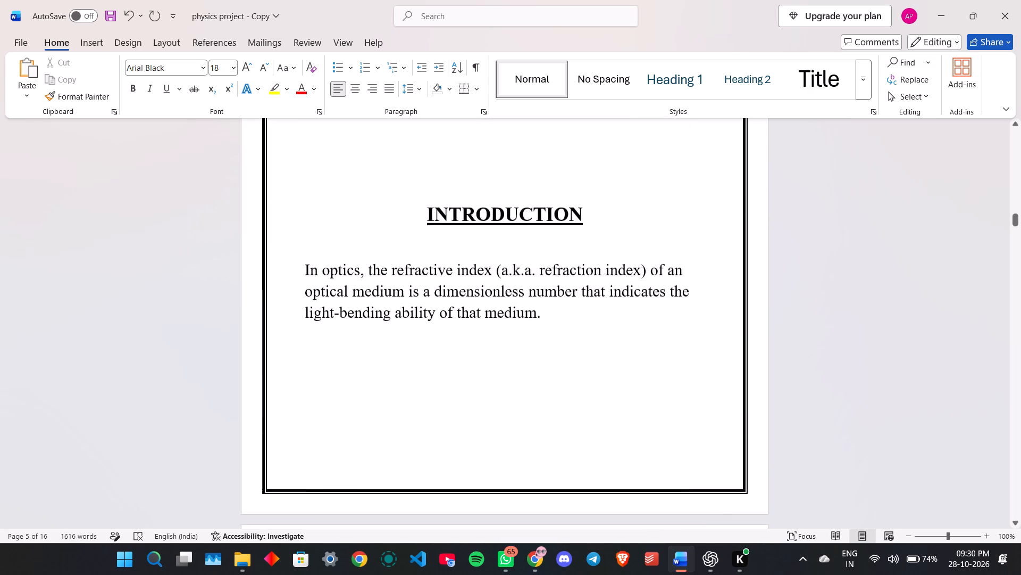
{"action": "scroll", "coordinate": [339, 262], "scroll_direction": "up", "scroll_amount": 4}
{"action": "scroll", "coordinate": [361, 315], "scroll_direction": "down", "scroll_amount": 5}
{"action": "left_click_drag", "start_coordinate": [417, 245], "coordinate": [449, 280]}
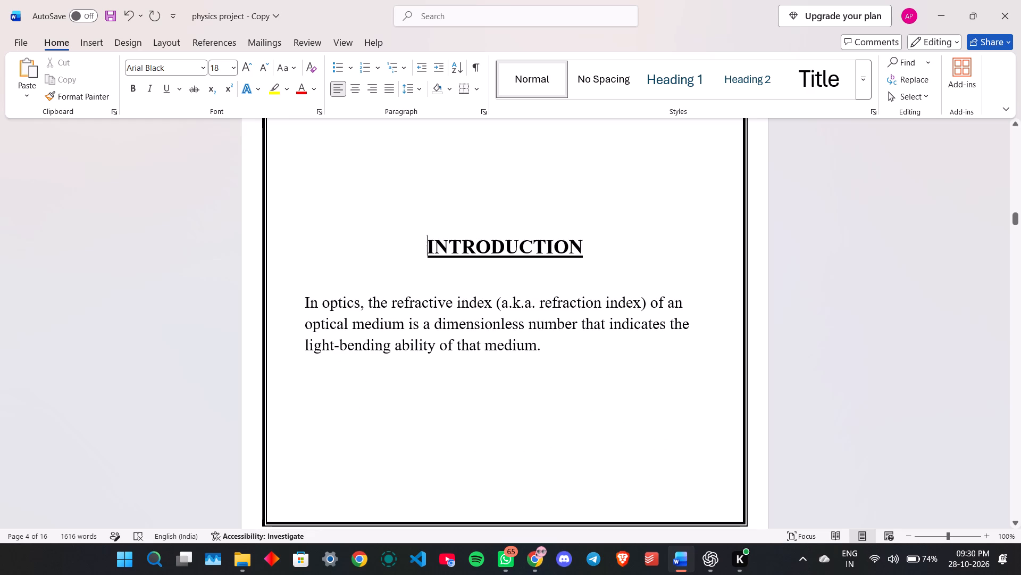
{"action": "left_click_drag", "start_coordinate": [449, 280], "coordinate": [560, 377]}
{"action": "key", "text": "BackSpace"}
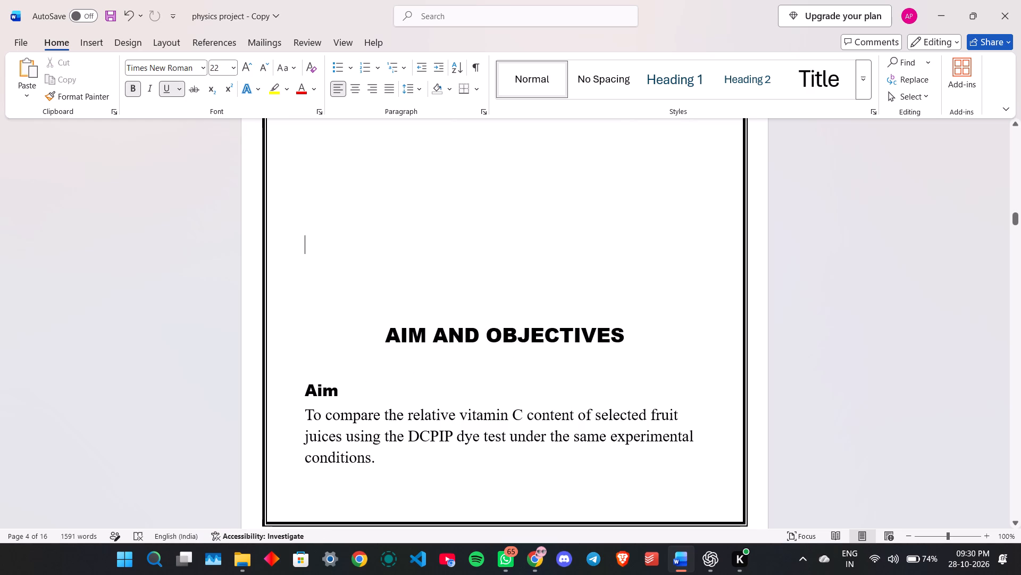
Insert five blank lines before the AIM AND OBJECTIVES heading so that it starts on a new page.
{"action": "left_click", "coordinate": [380, 341]}
{"action": "key", "text": "Return"}
{"action": "key", "text": "Return"}
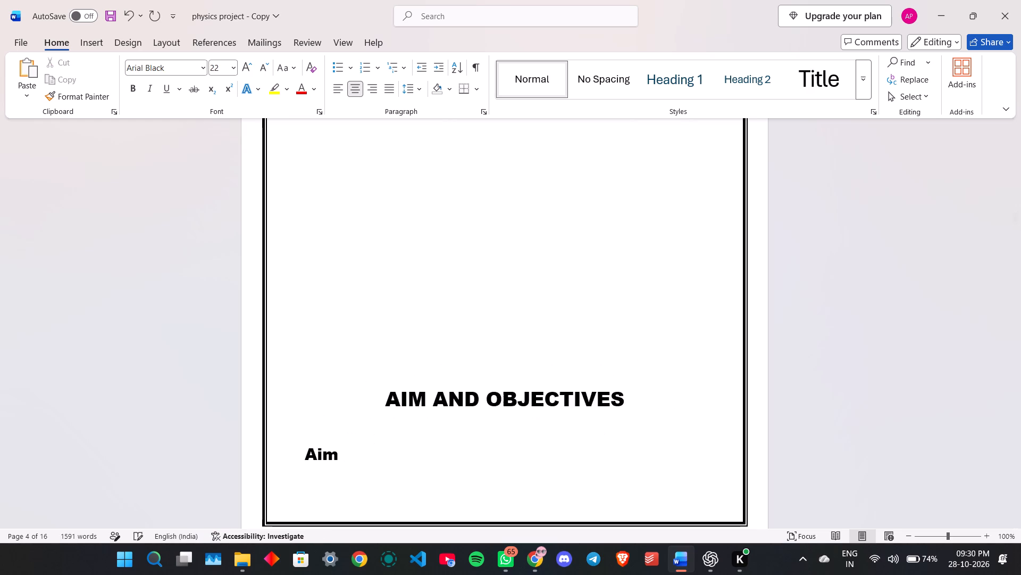
{"action": "key", "text": "Return"}
{"action": "key", "text": "Return"}
{"action": "key", "text": "Return"}
{"action": "scroll", "coordinate": [333, 255], "scroll_direction": "down", "scroll_amount": 2}
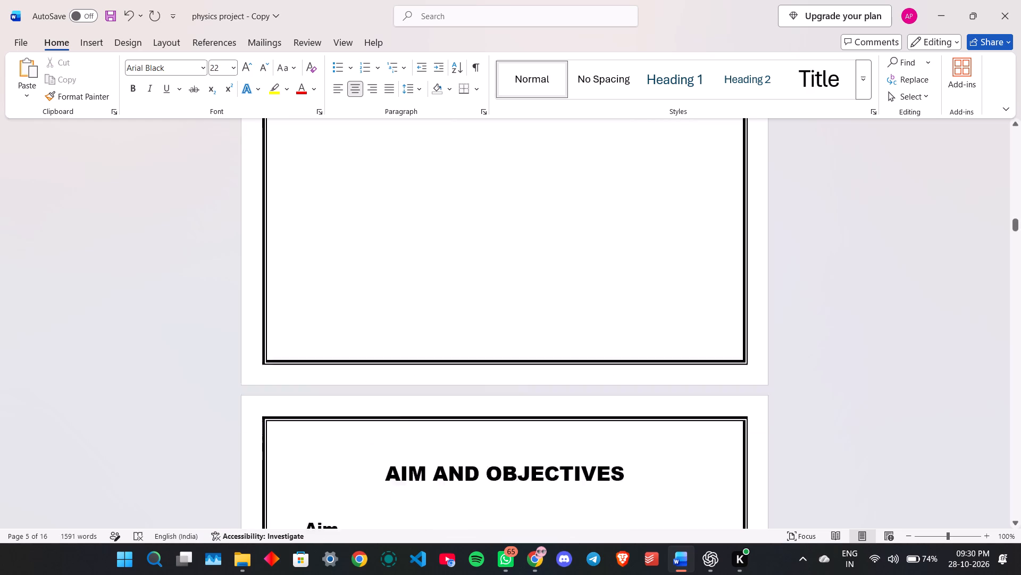
Check the pages from INDEX through AIM AND OBJECTIVES to INTRODUCTION for spacing, page breaks and leftover content.
{"action": "scroll", "coordinate": [340, 255], "scroll_direction": "down", "scroll_amount": 20}
{"action": "scroll", "coordinate": [340, 255], "scroll_direction": "down", "scroll_amount": 7}
{"action": "scroll", "coordinate": [416, 278], "scroll_direction": "up", "scroll_amount": 2}
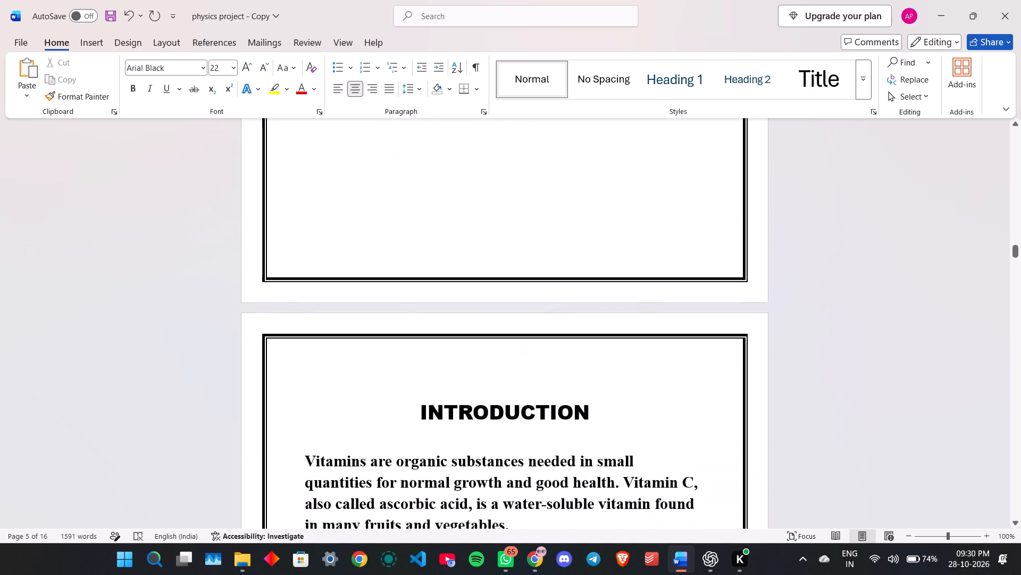
{"action": "scroll", "coordinate": [420, 381], "scroll_direction": "up", "scroll_amount": 10}
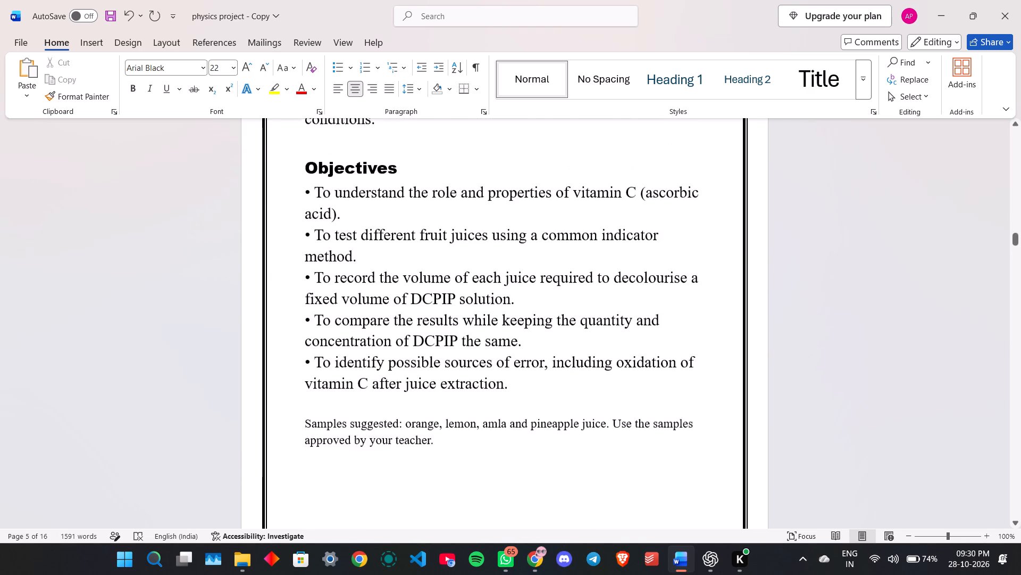
{"action": "scroll", "coordinate": [438, 402], "scroll_direction": "up", "scroll_amount": 4}
{"action": "scroll", "coordinate": [440, 403], "scroll_direction": "down", "scroll_amount": 1}
{"action": "scroll", "coordinate": [440, 403], "scroll_direction": "up", "scroll_amount": 4}
{"action": "scroll", "coordinate": [448, 401], "scroll_direction": "down", "scroll_amount": 1}
{"action": "scroll", "coordinate": [448, 401], "scroll_direction": "up", "scroll_amount": 20}
{"action": "scroll", "coordinate": [448, 401], "scroll_direction": "up", "scroll_amount": 1}
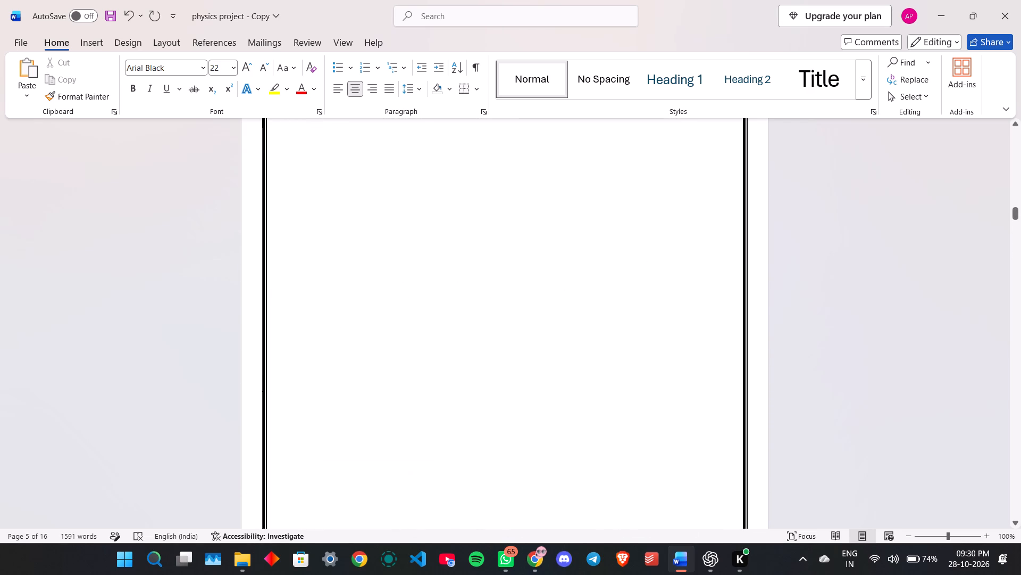
{"action": "scroll", "coordinate": [466, 407], "scroll_direction": "down", "scroll_amount": 1}
{"action": "scroll", "coordinate": [466, 407], "scroll_direction": "up", "scroll_amount": 14}
{"action": "scroll", "coordinate": [469, 408], "scroll_direction": "down", "scroll_amount": 8}
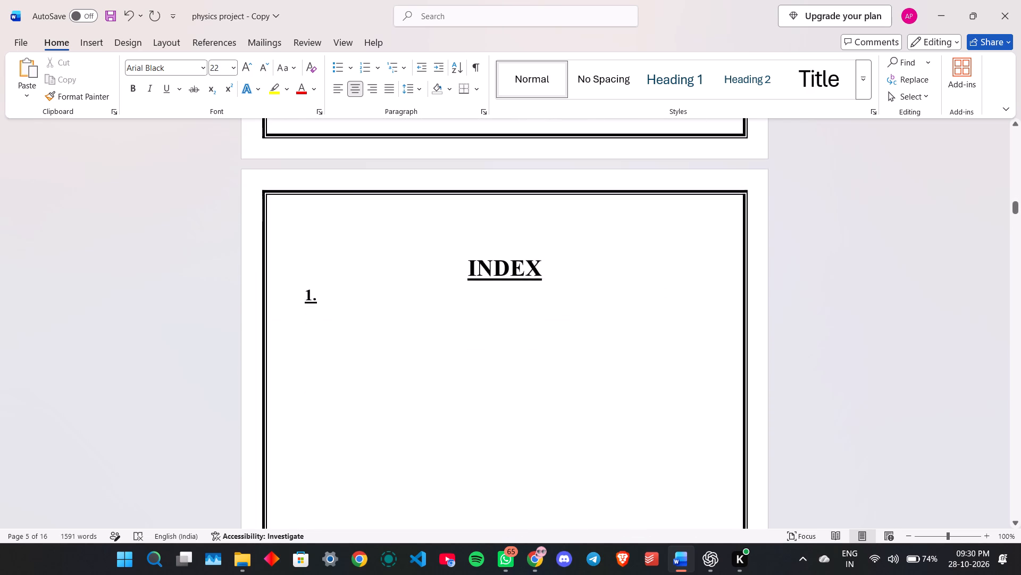
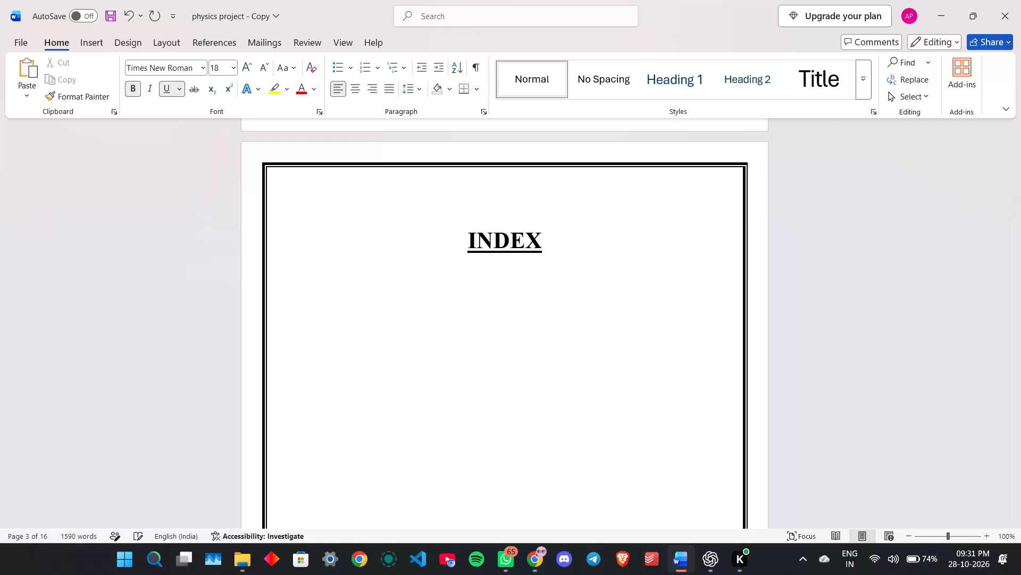
Set the INDEX heading's font to Artifakt Element Heavy.
{"action": "left_click_drag", "start_coordinate": [458, 237], "coordinate": [462, 233]}
{"action": "left_click_drag", "start_coordinate": [462, 233], "coordinate": [554, 256]}
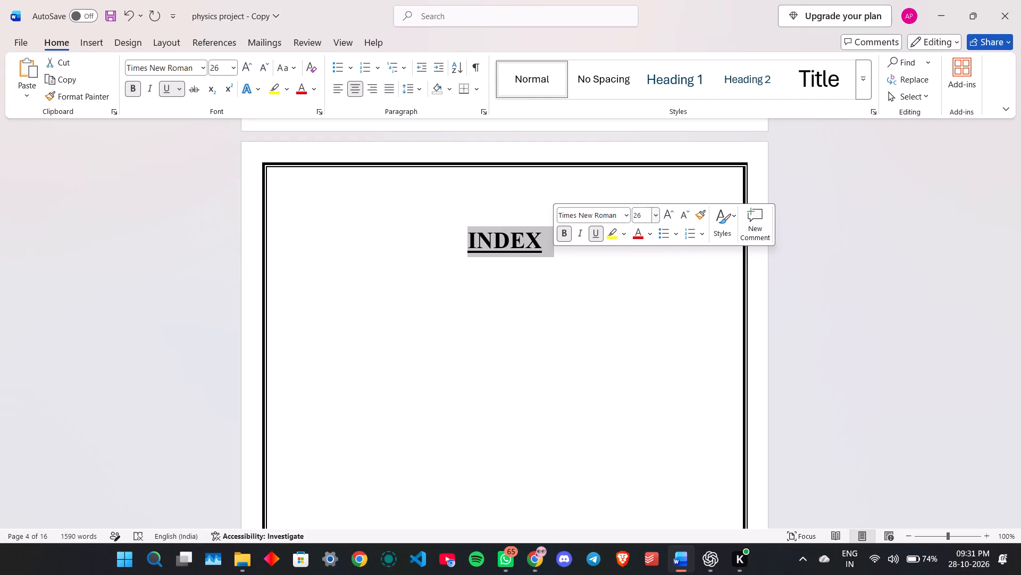
{"action": "left_click", "coordinate": [627, 217]}
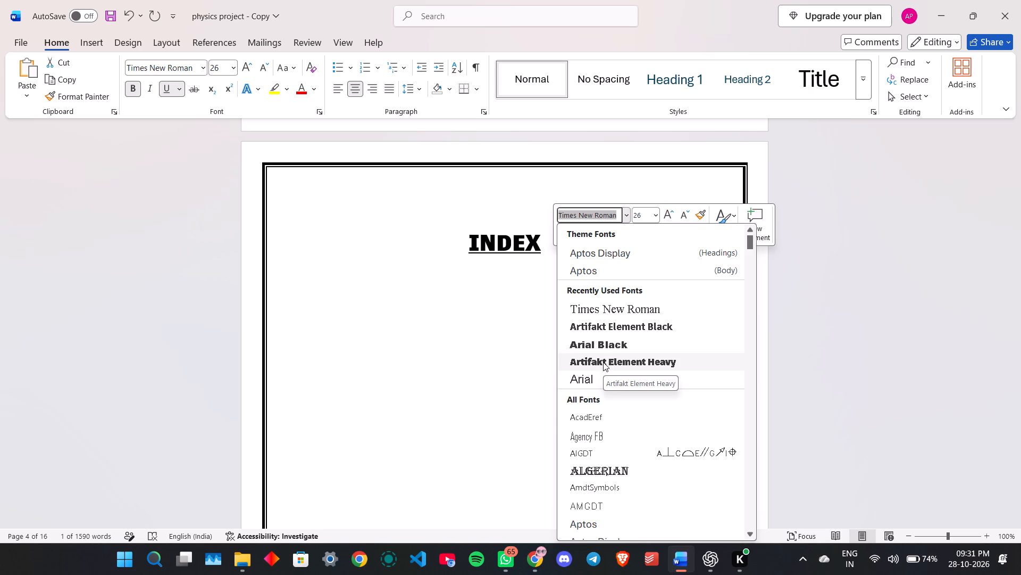
{"action": "left_click", "coordinate": [603, 362]}
Remove the blank lines before the INDEX heading, keeping it on its own line at the start of the page after Sign.
{"action": "left_click", "coordinate": [473, 237]}
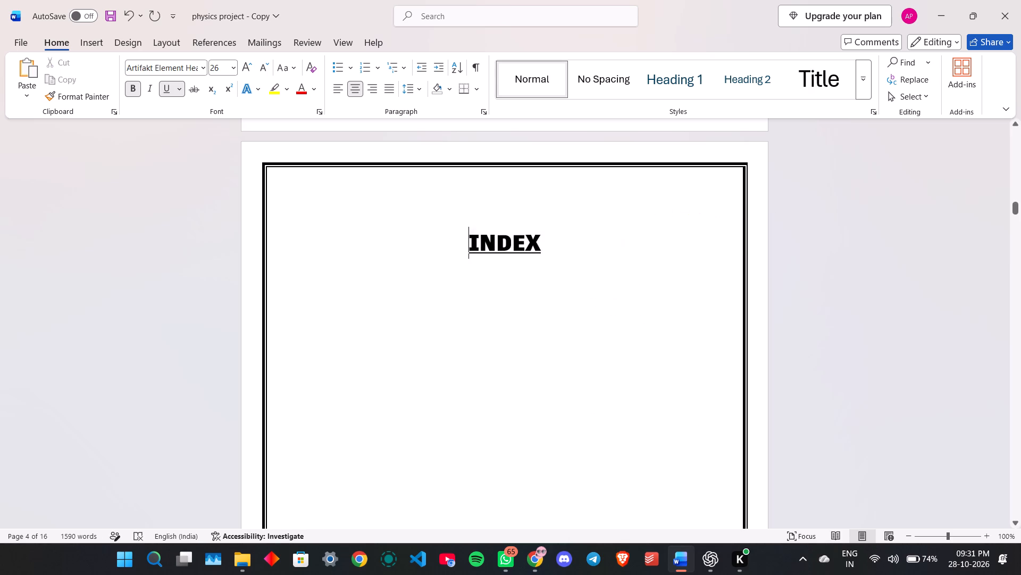
{"action": "key", "text": "BackSpace"}
{"action": "key", "text": "BackSpace"}
{"action": "key", "text": "BackSpace"}
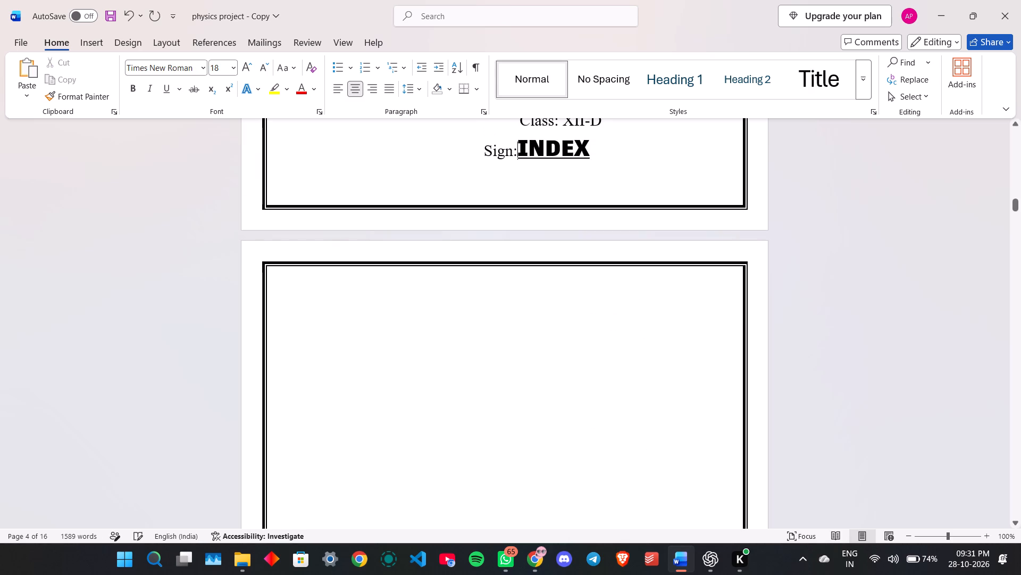
{"action": "key", "text": "Return"}
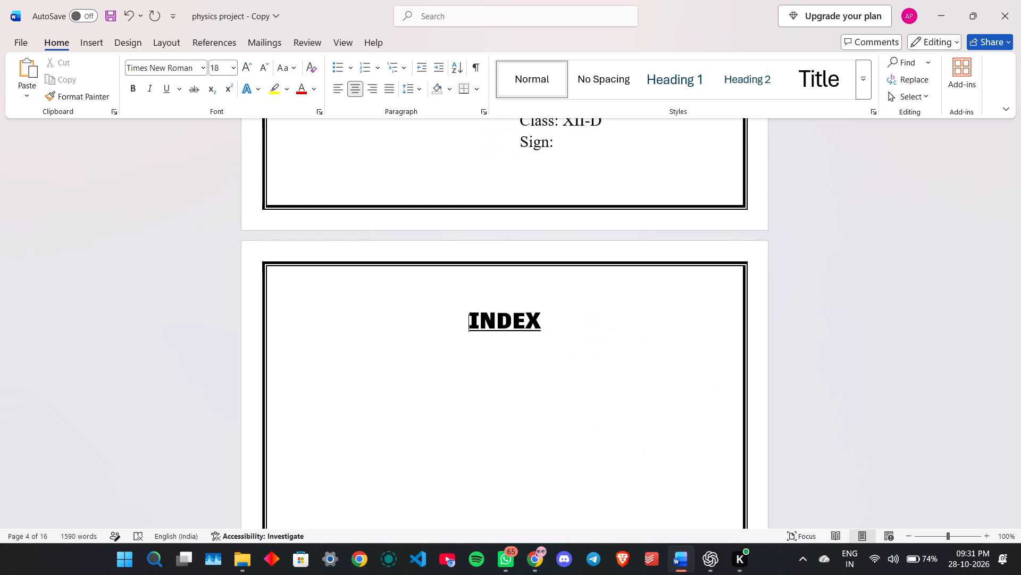
Add the column label "S NO." on the line below the INDEX heading, followed by about twenty spaces.
{"action": "left_click", "coordinate": [330, 360]}
{"action": "type", "text": "SL"}
{"action": "key", "text": "BackSpace"}
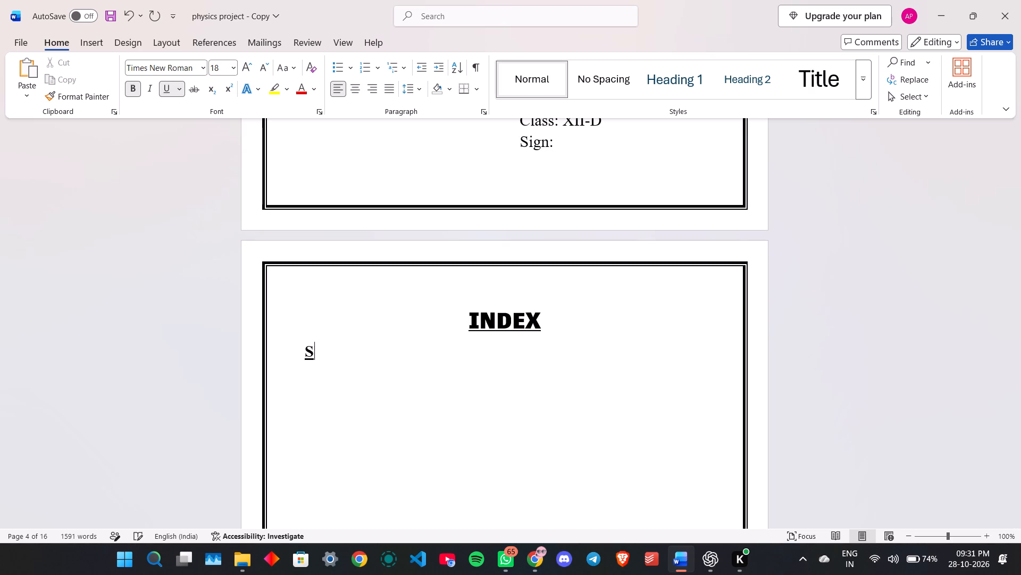
{"action": "key", "text": "space"}
{"action": "type", "text": "N"}
{"action": "key", "text": "o"}
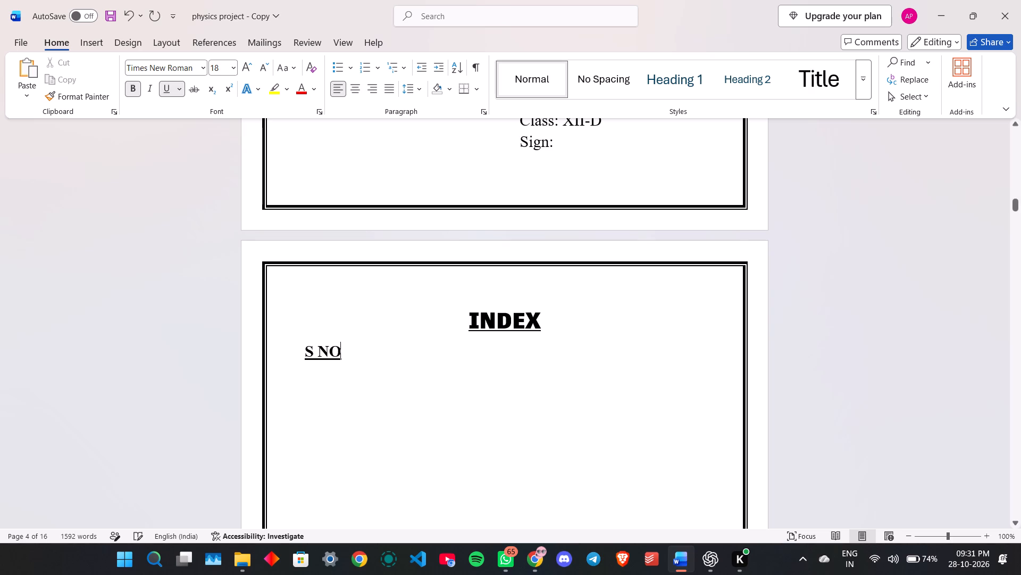
{"action": "key", "text": "period"}
{"action": "key", "text": "space"}
{"action": "key", "text": "space"}
{"action": "key", "text": "space"}
{"action": "key", "text": "space"}
{"action": "key", "text": "space"}
{"action": "key", "text": "space"}
{"action": "key", "text": "space"}
{"action": "key", "text": "space"}
{"action": "key", "text": "space"}
{"action": "key", "text": "space"}
{"action": "key", "text": "space"}
{"action": "key", "text": "space"}
{"action": "key", "text": "space"}
{"action": "key", "text": "space"}
{"action": "key", "text": "space"}
{"action": "key", "text": "space"}
{"action": "key", "text": "space"}
{"action": "key", "text": "space"}
{"action": "key", "text": "space"}
{"action": "key", "text": "space"}
Insert a blank line between the INDEX heading and the S NO. line.
{"action": "left_click", "coordinate": [300, 351]}
{"action": "key", "text": "Return"}
Add the column label "CONTENTS" on the S NO. line, spaced out to near the middle of the page.
{"action": "left_click", "coordinate": [352, 368]}
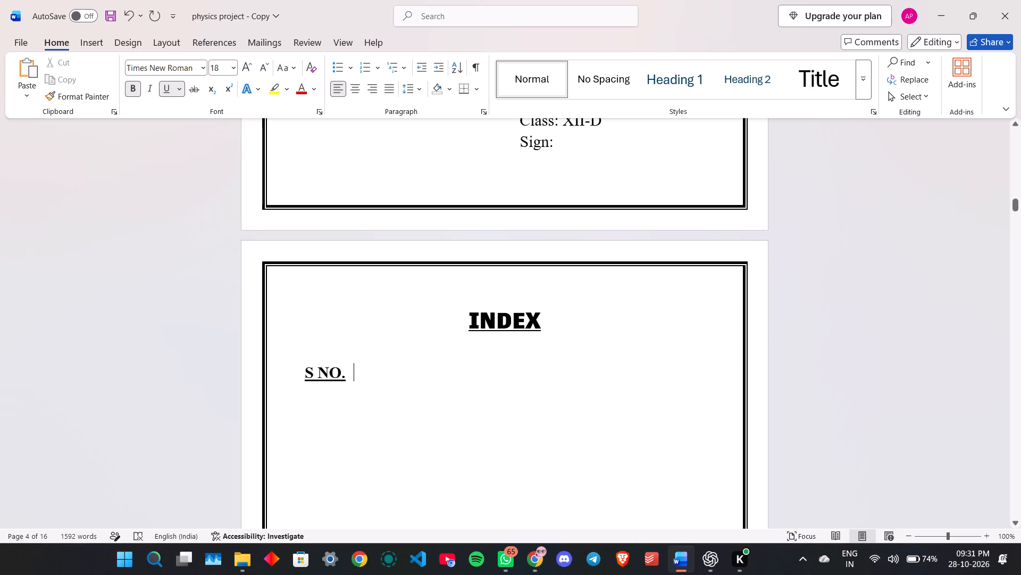
{"action": "key", "text": "space"}
{"action": "key", "text": "space"}
{"action": "key", "text": "space"}
{"action": "key", "text": "space"}
{"action": "key", "text": "space"}
{"action": "key", "text": "space"}
{"action": "key", "text": "space"}
{"action": "key", "text": "space"}
{"action": "key", "text": "space"}
{"action": "key", "text": "space"}
{"action": "key", "text": "space"}
{"action": "key", "text": "space"}
{"action": "key", "text": "space"}
{"action": "key", "text": "space"}
{"action": "key", "text": "space"}
{"action": "key", "text": "space"}
{"action": "key", "text": "space"}
{"action": "key", "text": "space"}
{"action": "key", "text": "space"}
{"action": "key", "text": "space"}
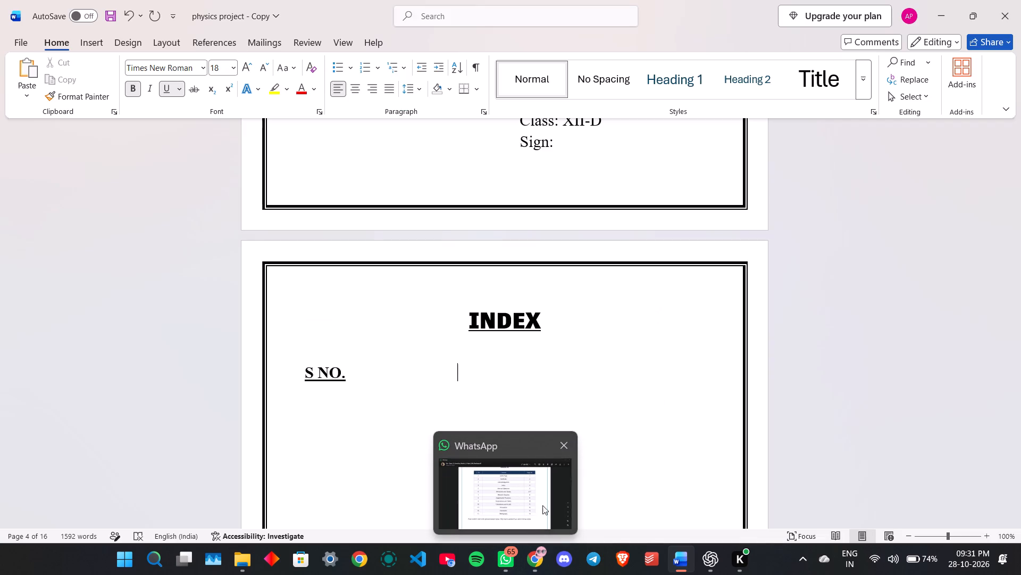
{"action": "key", "text": "c"}
{"action": "key", "text": "o"}
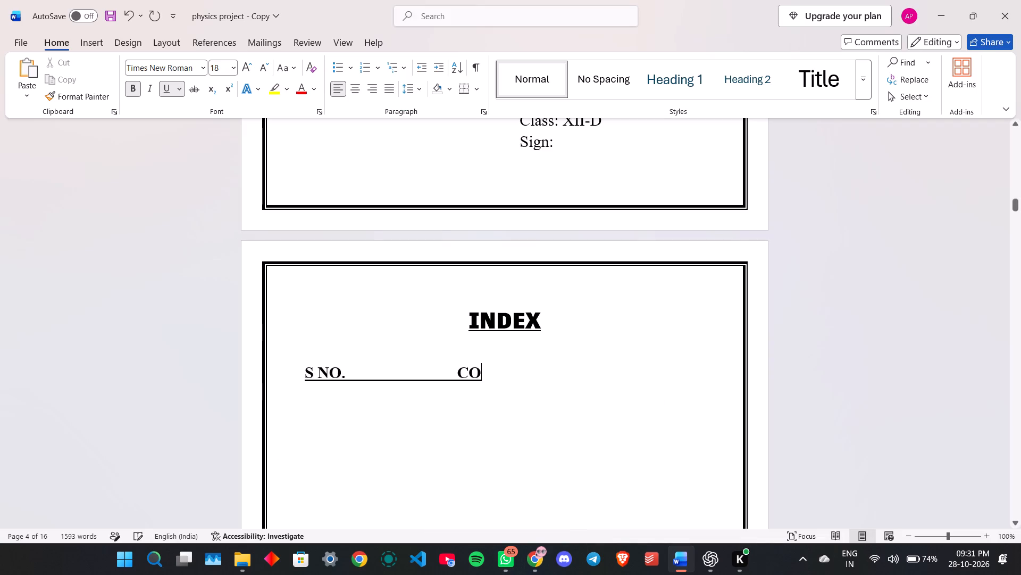
{"action": "key", "text": "n"}
{"action": "type", "text": "TEN"}
{"action": "key", "text": "t"}
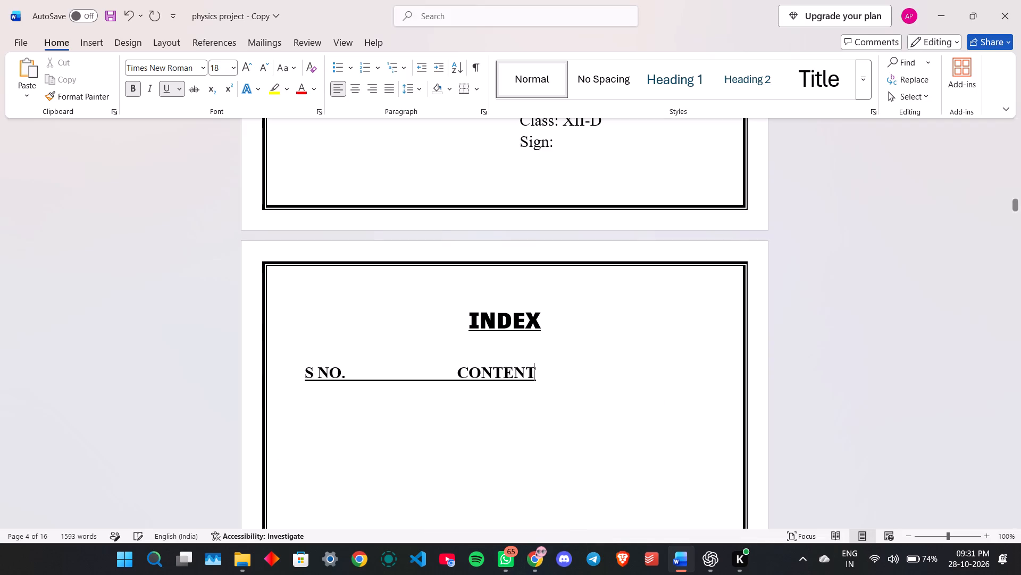
{"action": "key", "text": "s"}
Add the column label "PAGE NO." after CONTENTS on the same line, separated by about 24 spaces.
{"action": "key", "text": "space"}
{"action": "key", "text": "space"}
{"action": "key", "text": "space"}
{"action": "key", "text": "space"}
{"action": "key", "text": "space"}
{"action": "key", "text": "space"}
{"action": "key", "text": "space"}
{"action": "key", "text": "space"}
{"action": "key", "text": "space"}
{"action": "key", "text": "space"}
{"action": "key", "text": "space"}
{"action": "key", "text": "space"}
{"action": "key", "text": "space"}
{"action": "key", "text": "space"}
{"action": "key", "text": "space"}
{"action": "key", "text": "space"}
{"action": "key", "text": "space"}
{"action": "key", "text": "space"}
{"action": "key", "text": "space"}
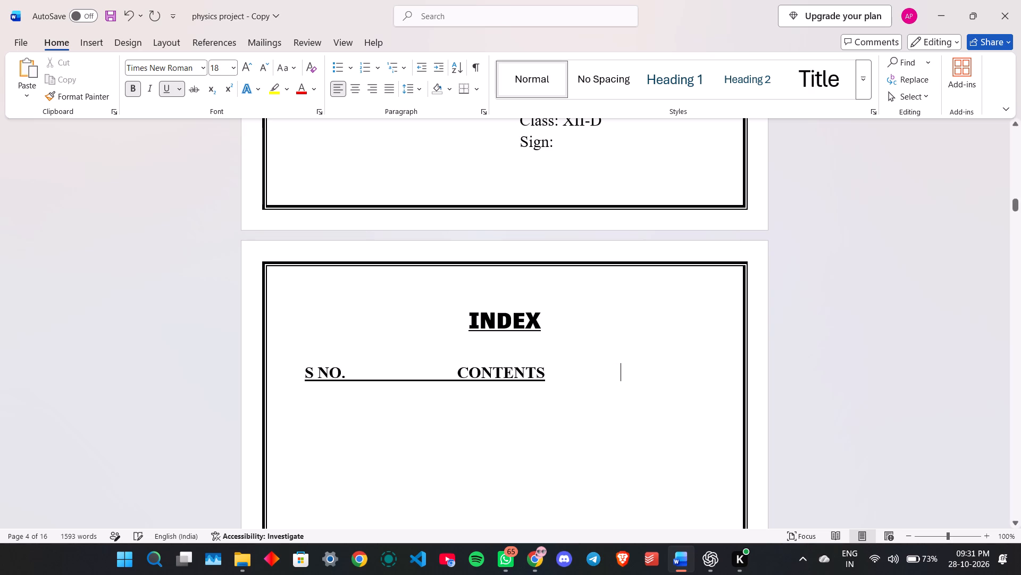
{"action": "key", "text": "space"}
{"action": "key", "text": "space"}
{"action": "key", "text": "space"}
{"action": "key", "text": "space"}
{"action": "key", "text": "space"}
{"action": "key", "text": "p"}
{"action": "key", "text": "a"}
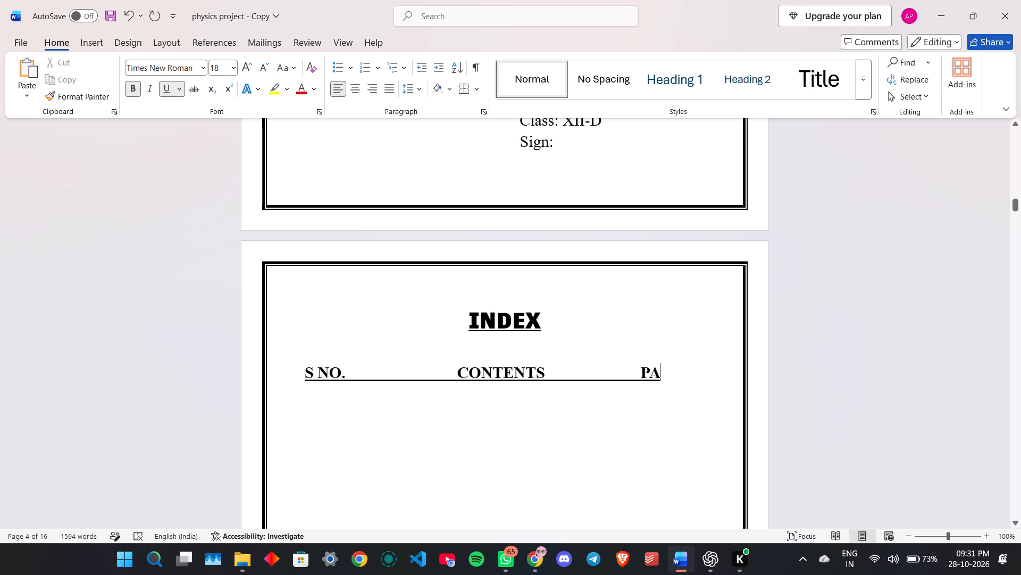
{"action": "key", "text": "g"}
{"action": "key", "text": "e"}
{"action": "key", "text": "space"}
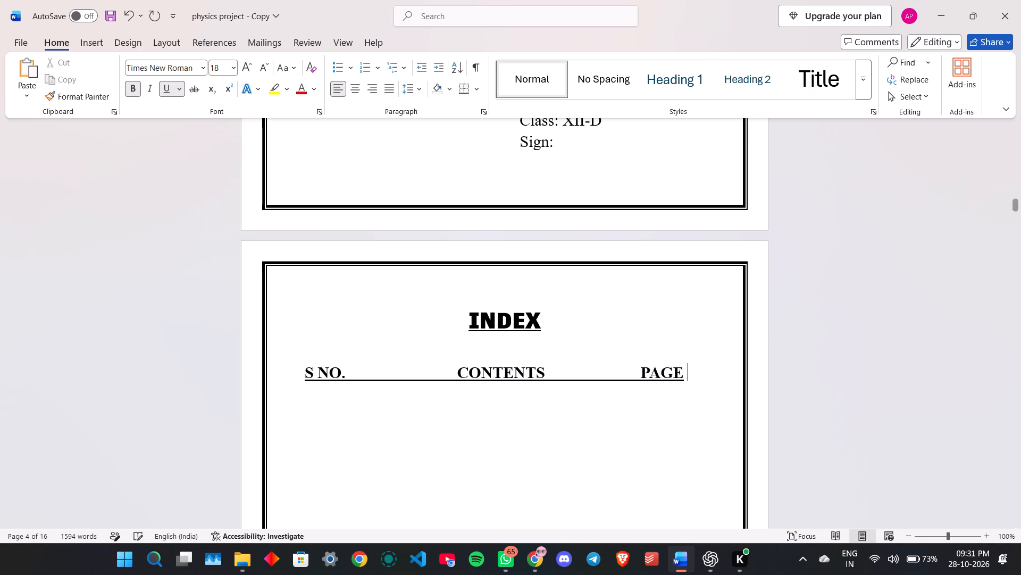
{"action": "key", "text": "n"}
{"action": "key", "text": "o"}
{"action": "key", "text": "comma"}
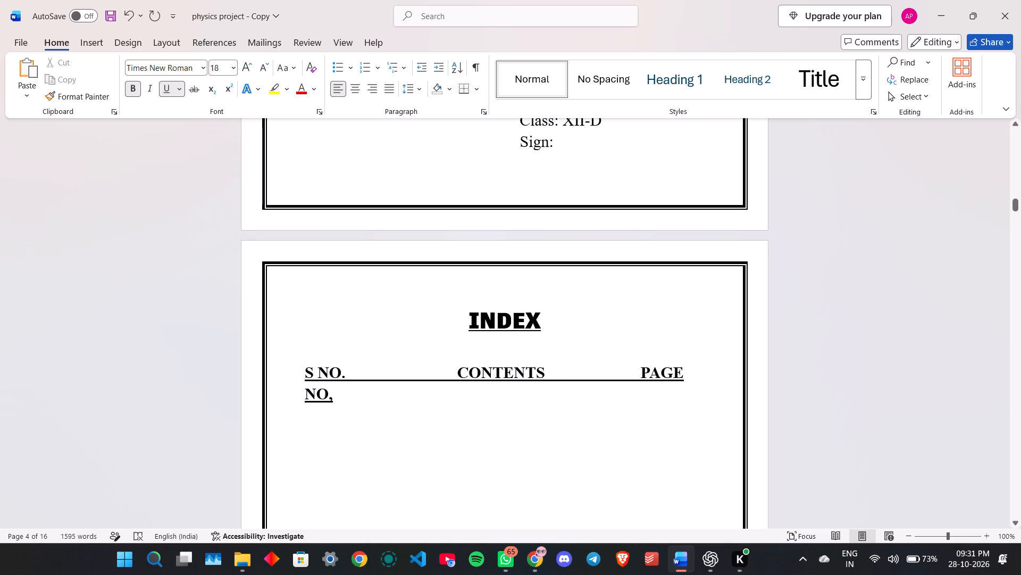
{"action": "key", "text": "BackSpace"}
{"action": "key", "text": "period"}
Set the font size of the S NO., CONTENTS and PAGE NO. label line to 16.
{"action": "left_click_drag", "start_coordinate": [284, 367], "coordinate": [283, 365]}
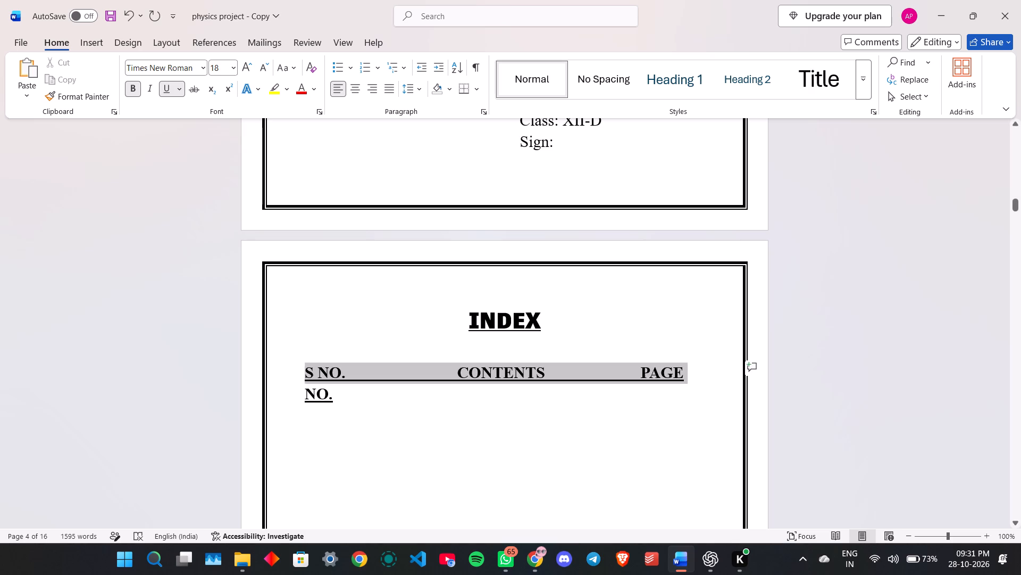
{"action": "left_click_drag", "start_coordinate": [283, 365], "coordinate": [309, 404]}
{"action": "left_click", "coordinate": [408, 363]}
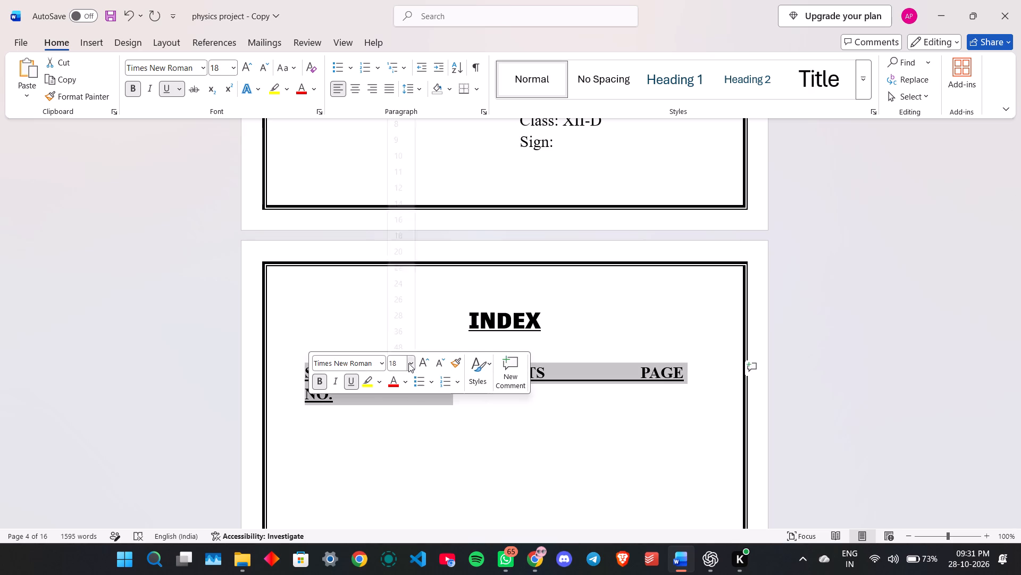
{"action": "left_click", "coordinate": [397, 202]}
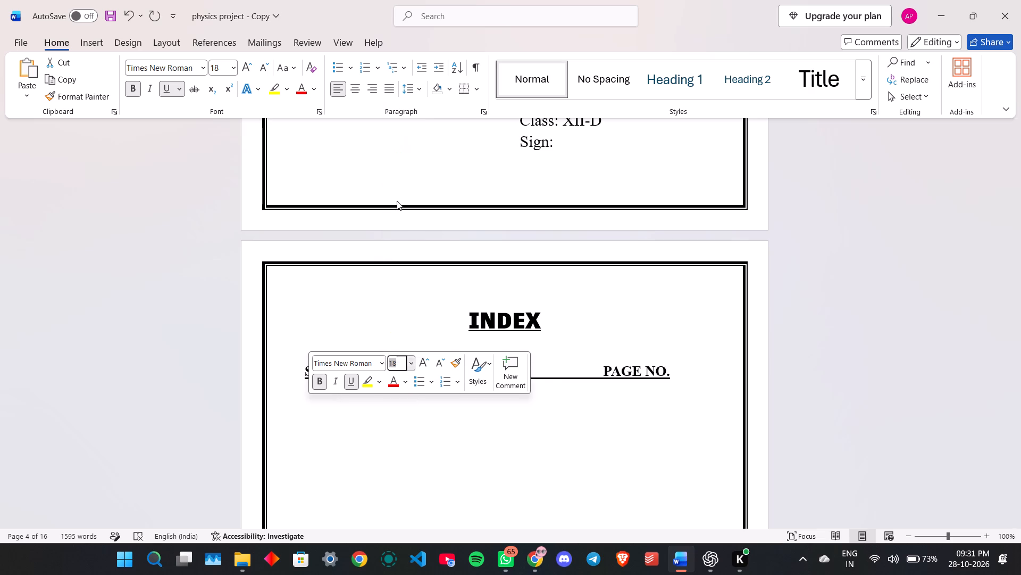
Add a period after the S so that the first column label reads "S. NO.".
{"action": "left_click", "coordinate": [456, 405]}
{"action": "scroll", "coordinate": [348, 419], "scroll_direction": "down", "scroll_amount": 1}
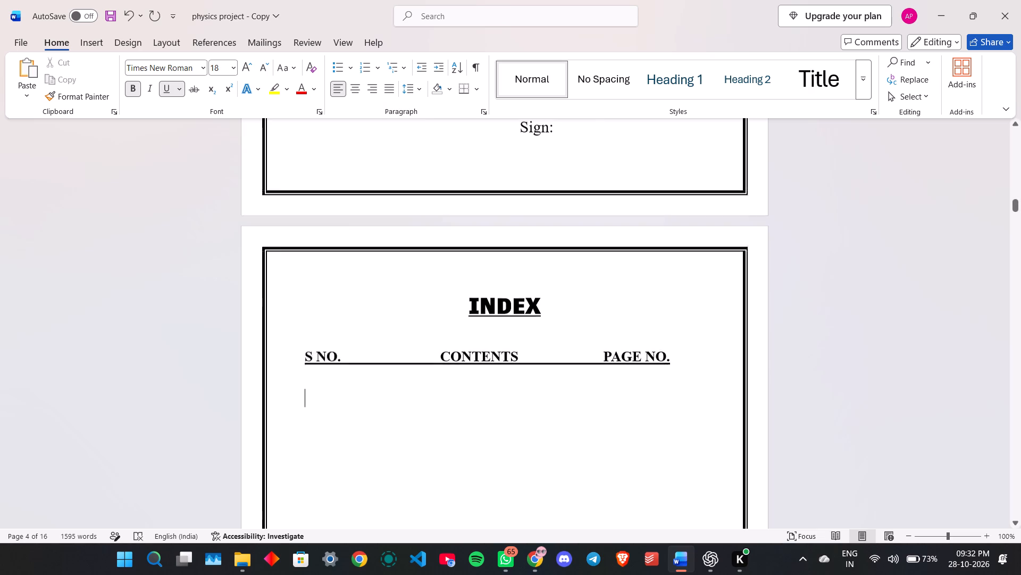
{"action": "scroll", "coordinate": [348, 418], "scroll_direction": "down", "scroll_amount": 2}
{"action": "left_click", "coordinate": [313, 276]}
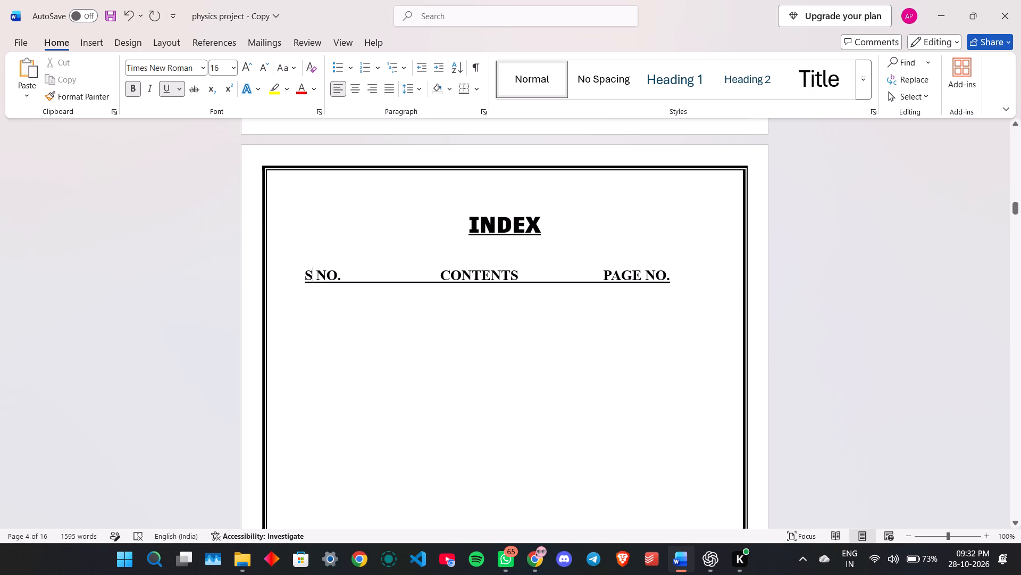
{"action": "key", "text": "period"}
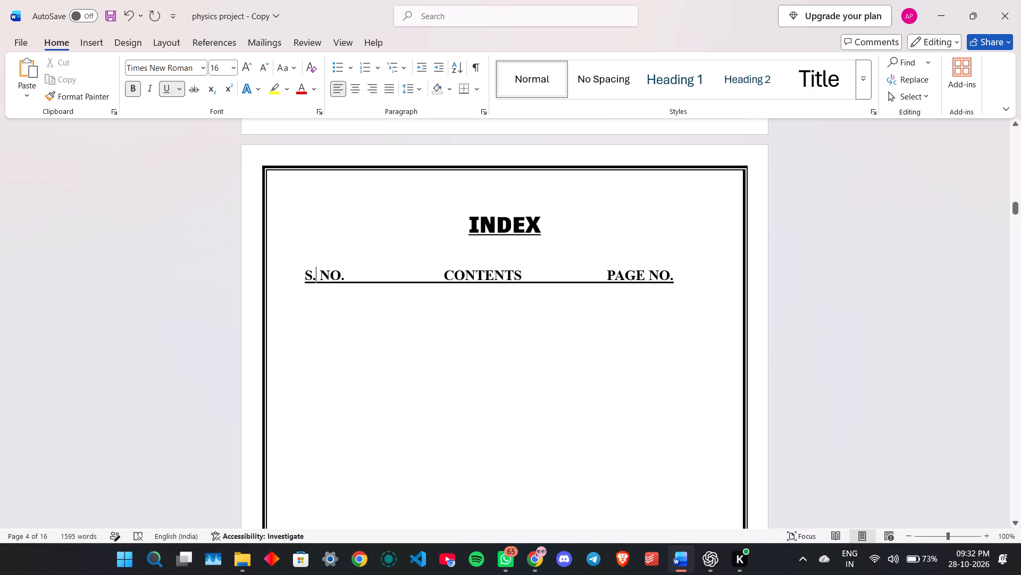
Enter the serial number 1, slightly indented and without underline, on the line below the S. NO. label.
{"action": "left_click", "coordinate": [316, 301]}
{"action": "key", "text": "space"}
{"action": "key", "text": "space"}
{"action": "key", "text": "space"}
{"action": "key", "text": "1"}
{"action": "key", "text": "space"}
{"action": "key", "text": "space"}
{"action": "key", "text": "space"}
{"action": "key", "text": "space"}
{"action": "key", "text": "space"}
{"action": "key", "text": "space"}
{"action": "key", "text": "space"}
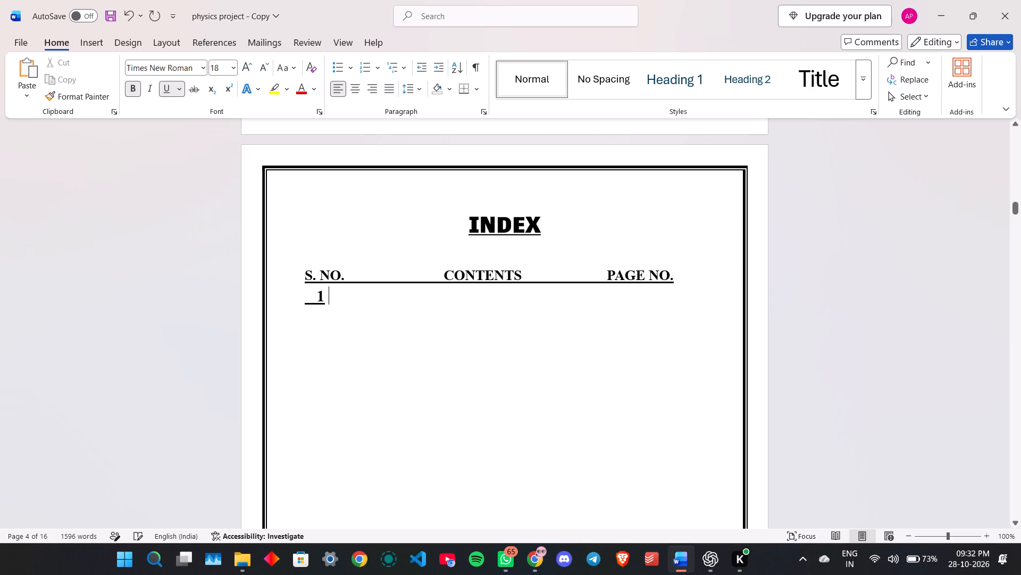
{"action": "key", "text": "BackSpace"}
{"action": "key", "text": "BackSpace"}
{"action": "key", "text": "BackSpace"}
{"action": "key", "text": "BackSpace"}
{"action": "key", "text": "BackSpace"}
{"action": "key", "text": "BackSpace"}
{"action": "key", "text": "BackSpace"}
{"action": "key", "text": "BackSpace"}
{"action": "key", "text": "BackSpace"}
{"action": "left_click", "coordinate": [165, 90]}
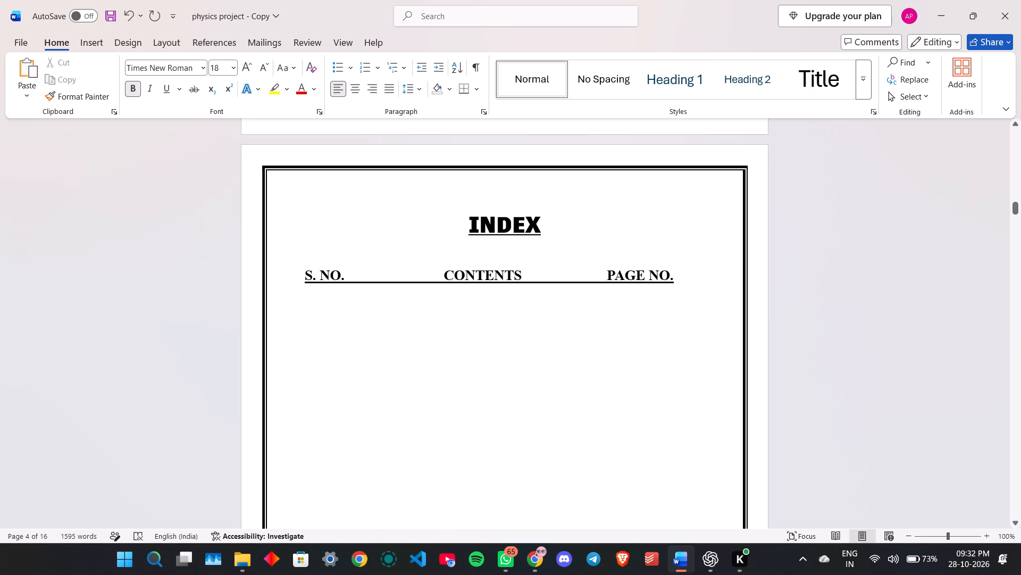
{"action": "key", "text": "1"}
Replace the serial number 1 with a non-underlined 1 indented two spaces further, followed by about 12 spaces.
{"action": "key", "text": "BackSpace"}
{"action": "left_click", "coordinate": [325, 298]}
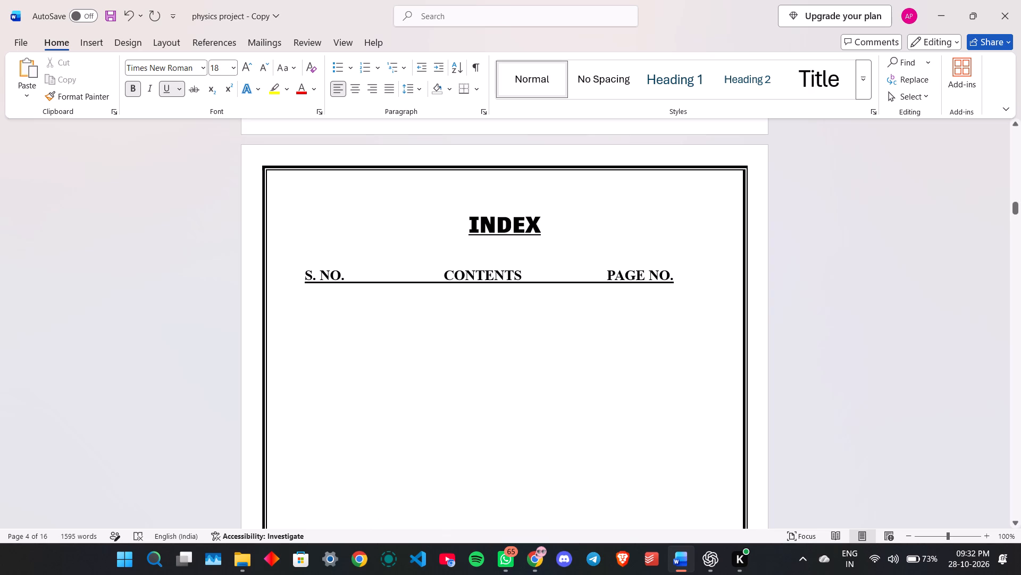
{"action": "key", "text": "space"}
{"action": "key", "text": "space"}
{"action": "left_click", "coordinate": [161, 86]}
{"action": "key", "text": "1"}
{"action": "key", "text": "space"}
{"action": "key", "text": "space"}
{"action": "key", "text": "space"}
{"action": "key", "text": "space"}
{"action": "key", "text": "space"}
{"action": "key", "text": "space"}
{"action": "key", "text": "space"}
{"action": "key", "text": "space"}
{"action": "key", "text": "space"}
{"action": "key", "text": "space"}
{"action": "key", "text": "space"}
{"action": "key", "text": "space"}
Remove the underlined indent before the serial number 1 so that it starts at the beginning of its line.
{"action": "left_click", "coordinate": [323, 300]}
{"action": "key", "text": "BackSpace"}
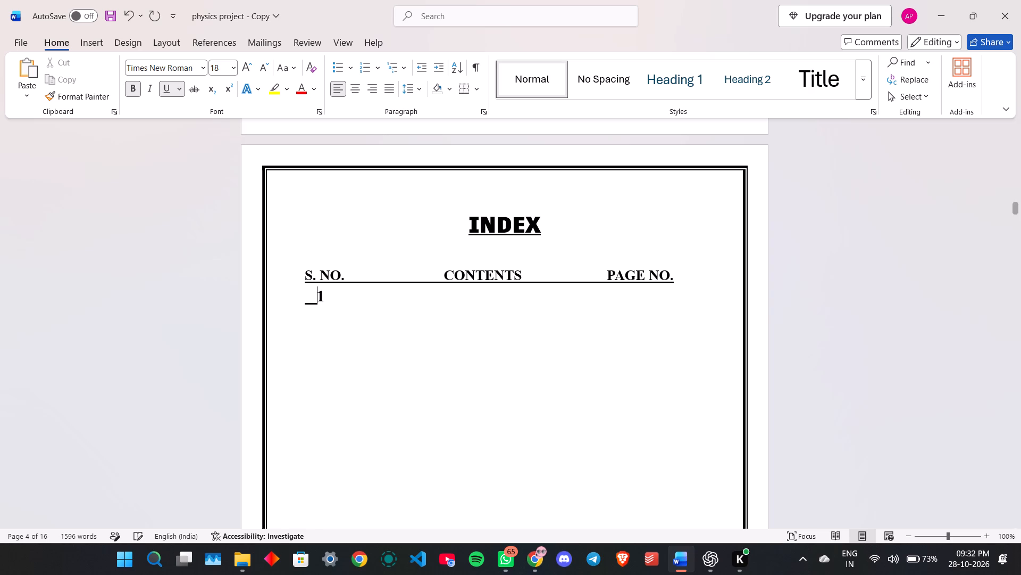
{"action": "key", "text": "BackSpace"}
{"action": "key", "text": "BackSpace"}
{"action": "key", "text": "BackSpace"}
{"action": "key", "text": "space"}
{"action": "key", "text": "space"}
{"action": "key", "text": "space"}
{"action": "key", "text": "BackSpace"}
{"action": "key", "text": "BackSpace"}
{"action": "key", "text": "BackSpace"}
Widen the gap after the serial number 1 by about 15 spaces, towards the start of the CONTENTS column.
{"action": "left_click", "coordinate": [339, 294]}
{"action": "key", "text": "space"}
{"action": "key", "text": "space"}
{"action": "key", "text": "space"}
{"action": "key", "text": "space"}
{"action": "key", "text": "space"}
{"action": "key", "text": "space"}
{"action": "key", "text": "space"}
{"action": "key", "text": "space"}
{"action": "key", "text": "space"}
{"action": "key", "text": "space"}
{"action": "key", "text": "space"}
{"action": "key", "text": "space"}
{"action": "key", "text": "space"}
{"action": "key", "text": "space"}
{"action": "key", "text": "space"}
{"action": "key", "text": "space"}
{"action": "key", "text": "space"}
{"action": "key", "text": "space"}
{"action": "key", "text": "space"}
{"action": "key", "text": "space"}
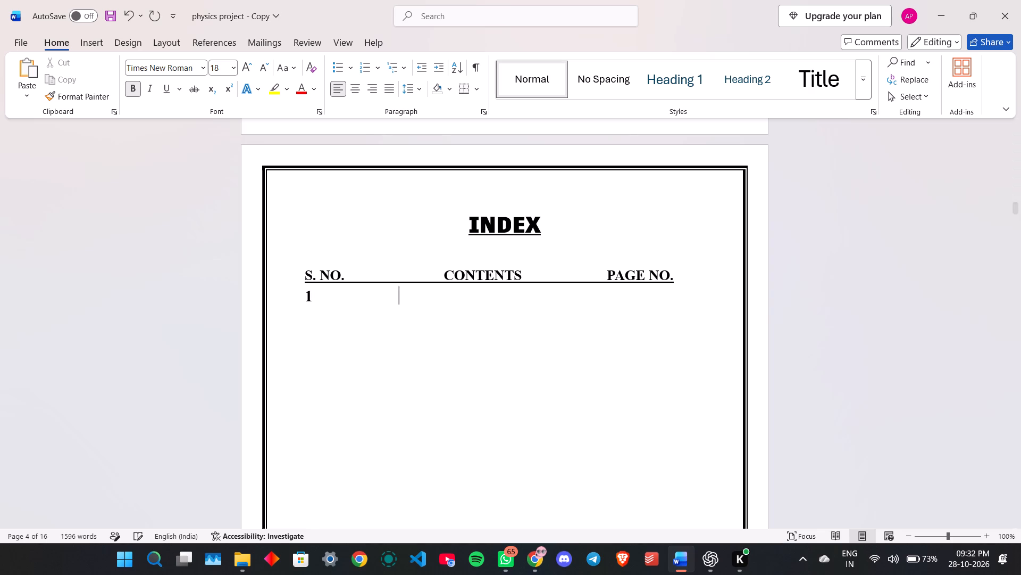
{"action": "key", "text": "BackSpace"}
{"action": "key", "text": "BackSpace"}
{"action": "key", "text": "BackSpace"}
{"action": "key", "text": "BackSpace"}
{"action": "key", "text": "BackSpace"}
Switch to WhatsApp.
{"action": "left_click", "coordinate": [506, 555]}
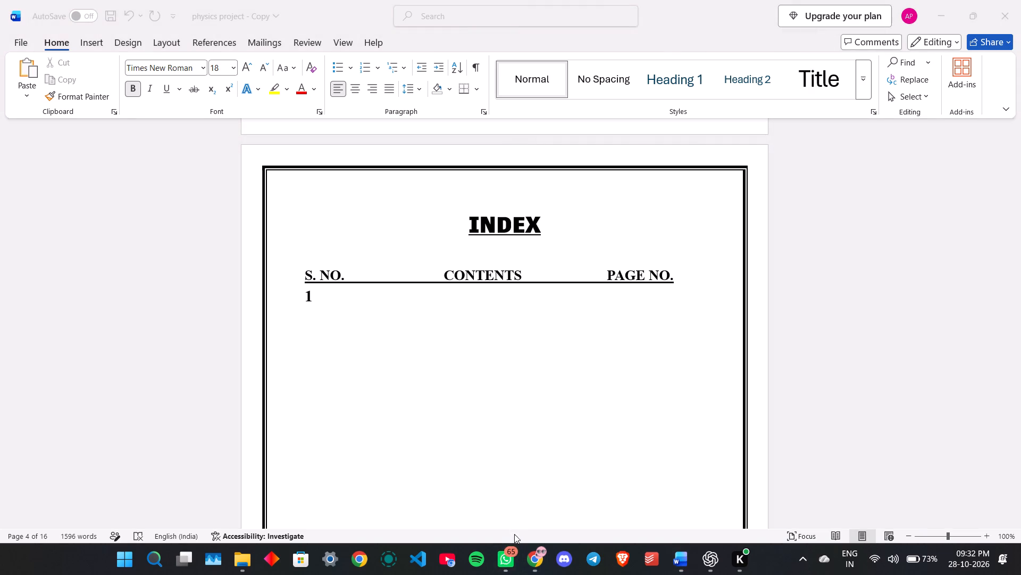
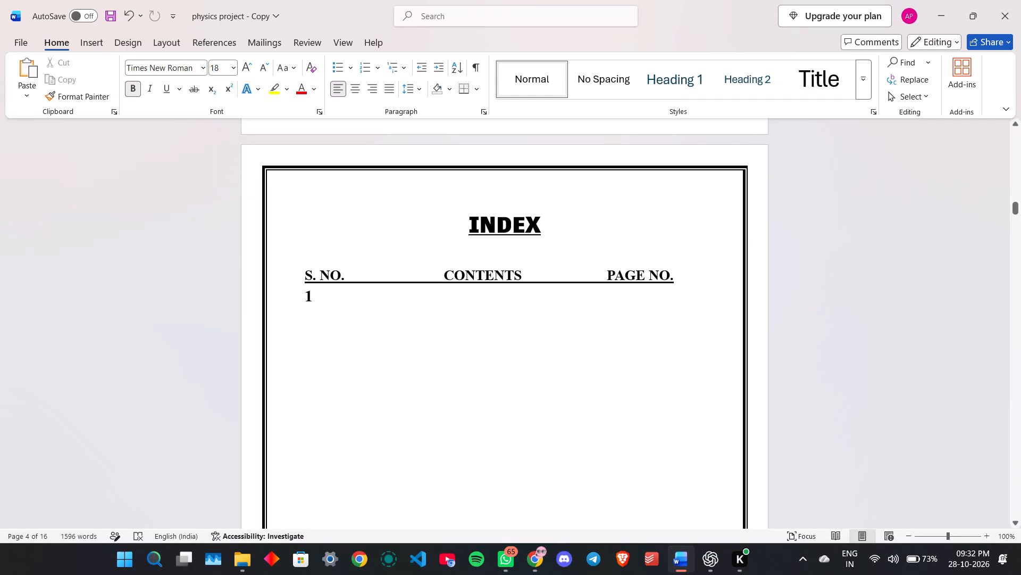
Delete the PAGE NO. heading from the INDEX heading row.
{"action": "left_click_drag", "start_coordinate": [607, 272], "coordinate": [677, 283]}
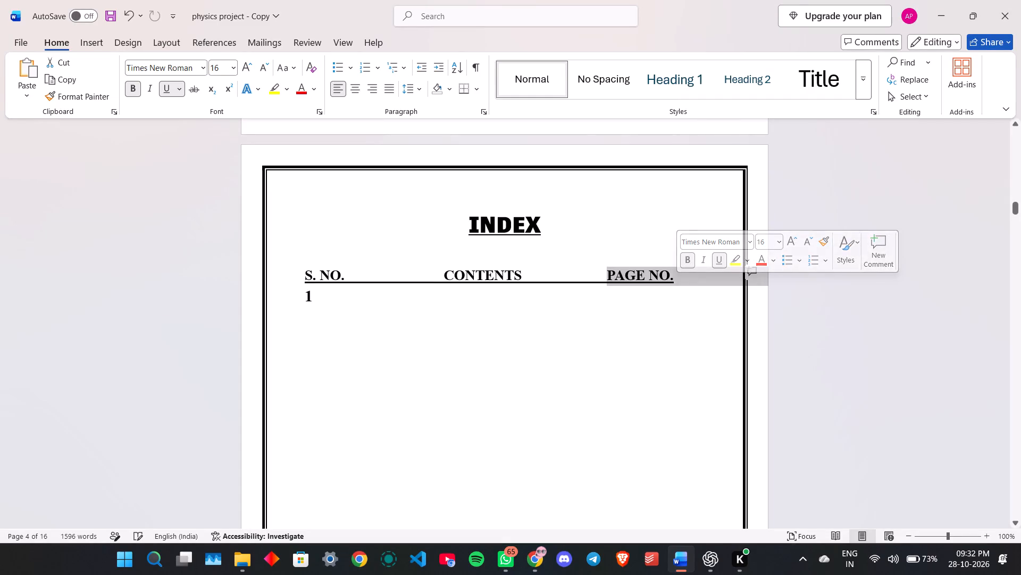
{"action": "key", "text": "BackSpace"}
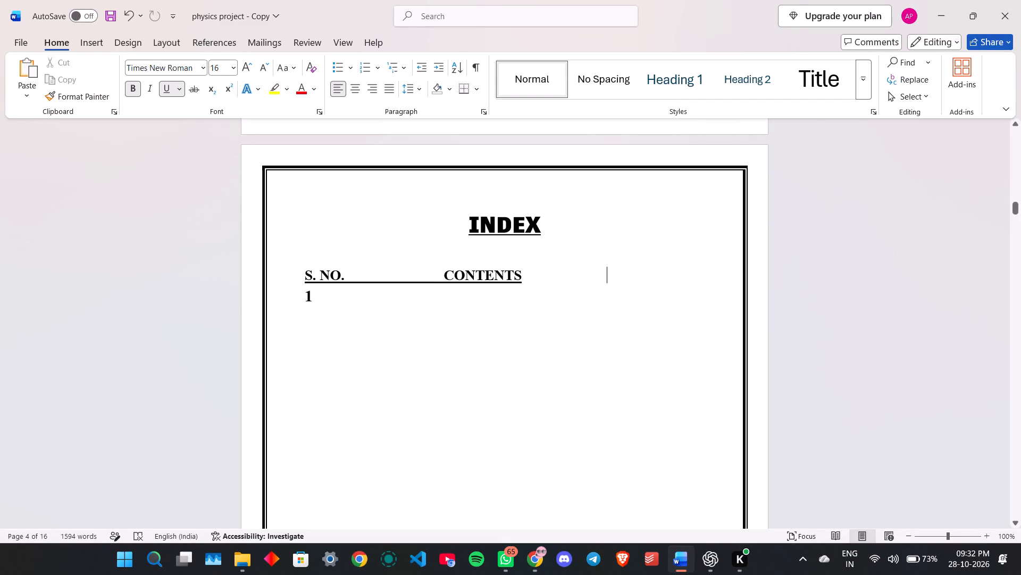
Replace the gap between the S. NO. and CONTENTS headings with a wider one of about 40 spaces.
{"action": "left_click_drag", "start_coordinate": [443, 277], "coordinate": [339, 288]}
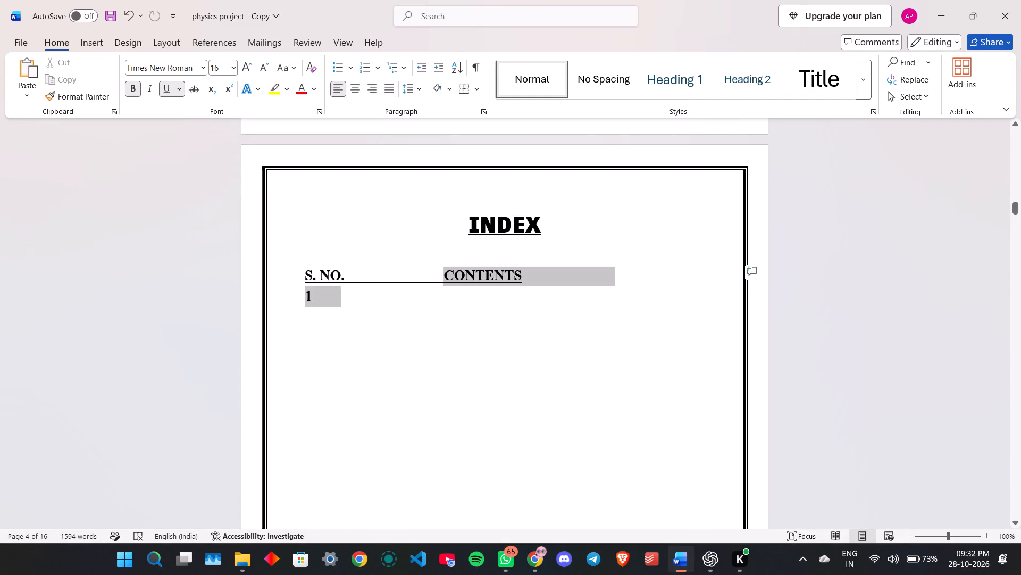
{"action": "left_click_drag", "start_coordinate": [339, 288], "coordinate": [344, 275]}
{"action": "key", "text": "BackSpace"}
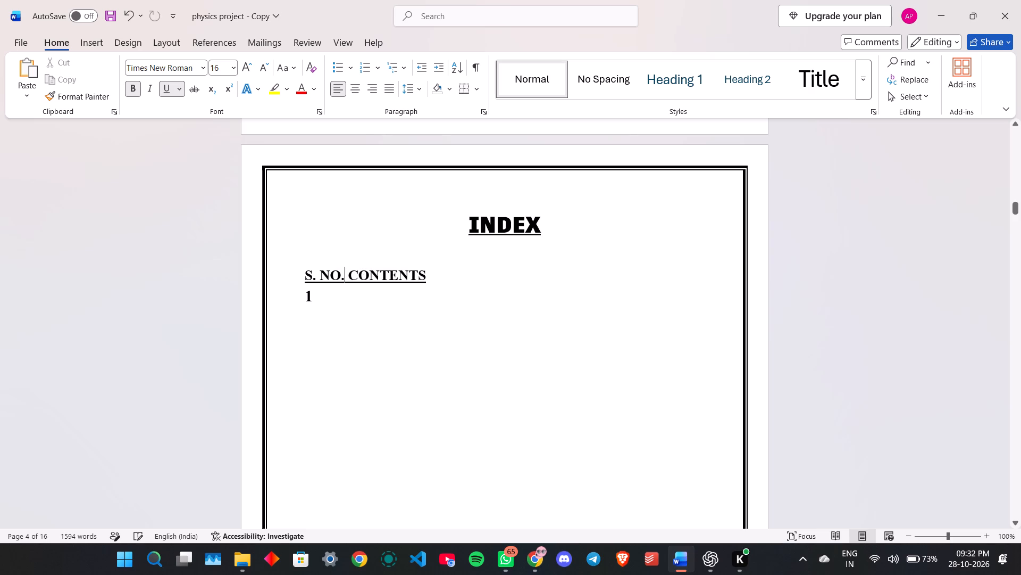
{"action": "key", "text": "space"}
{"action": "key", "text": "space"}
{"action": "key", "text": "space"}
{"action": "key", "text": "space"}
{"action": "key", "text": "space"}
{"action": "key", "text": "space"}
{"action": "key", "text": "space"}
{"action": "key", "text": "space"}
{"action": "key", "text": "space"}
{"action": "key", "text": "space"}
{"action": "key", "text": "space"}
{"action": "key", "text": "space"}
{"action": "key", "text": "space"}
{"action": "key", "text": "space"}
{"action": "key", "text": "space"}
{"action": "key", "text": "space"}
{"action": "key", "text": "space"}
{"action": "key", "text": "space"}
{"action": "key", "text": "space"}
{"action": "key", "text": "space"}
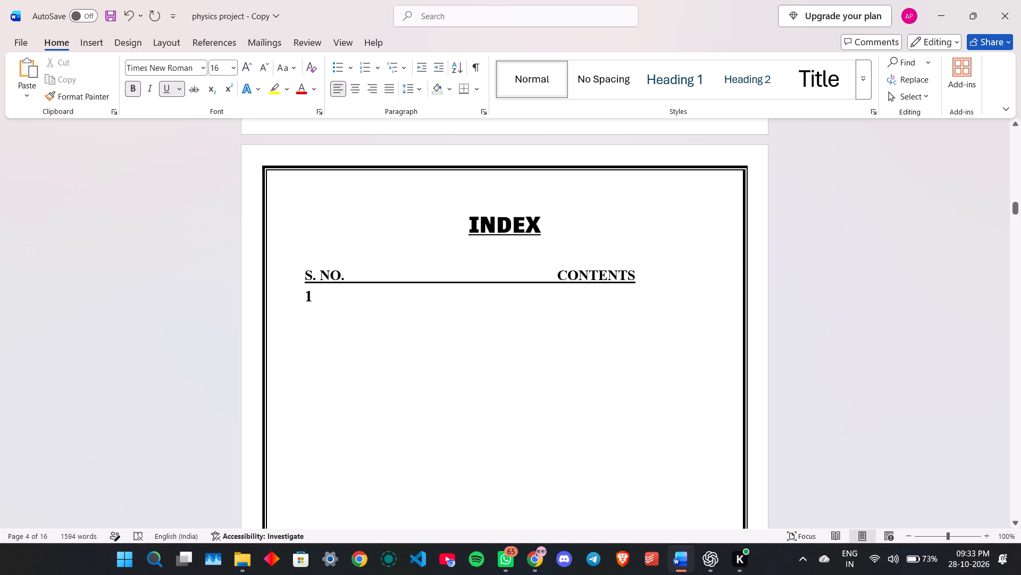
{"action": "key", "text": "BackSpace"}
{"action": "key", "text": "BackSpace"}
{"action": "key", "text": "BackSpace"}
{"action": "key", "text": "BackSpace"}
{"action": "key", "text": "BackSpace"}
{"action": "key", "text": "BackSpace"}
{"action": "key", "text": "BackSpace"}
{"action": "key", "text": "BackSpace"}
{"action": "key", "text": "BackSpace"}
{"action": "key", "text": "BackSpace"}
{"action": "key", "text": "BackSpace"}
{"action": "key", "text": "BackSpace"}
{"action": "key", "text": "BackSpace"}
{"action": "key", "text": "BackSpace"}
{"action": "key", "text": "BackSpace"}
{"action": "key", "text": "BackSpace"}
{"action": "key", "text": "BackSpace"}
{"action": "key", "text": "BackSpace"}
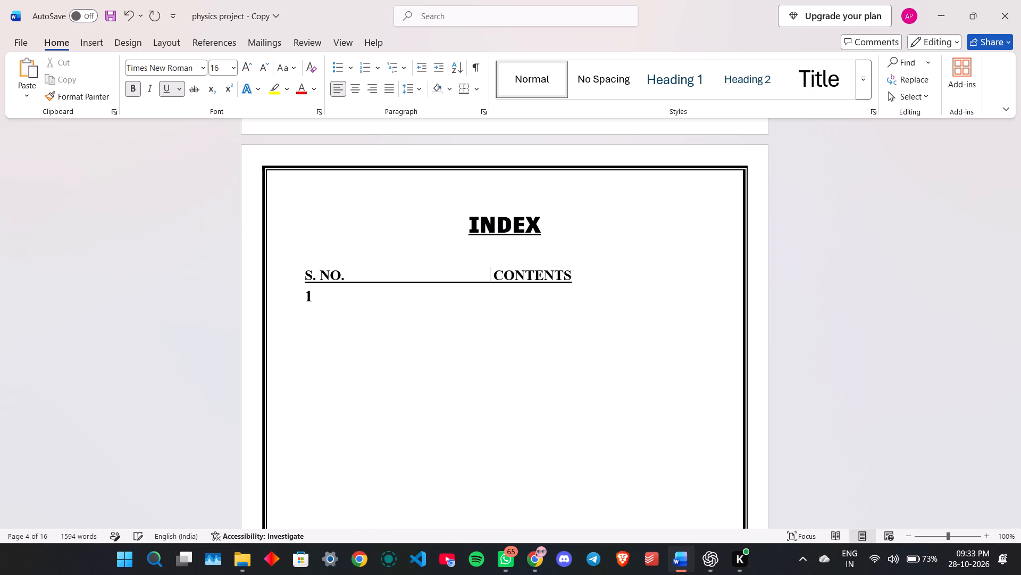
Add about 20 spaces after the CONTENTS heading, towards the place for a third column.
{"action": "left_click", "coordinate": [575, 278]}
{"action": "key", "text": "space"}
{"action": "key", "text": "space"}
{"action": "key", "text": "space"}
{"action": "key", "text": "space"}
{"action": "key", "text": "space"}
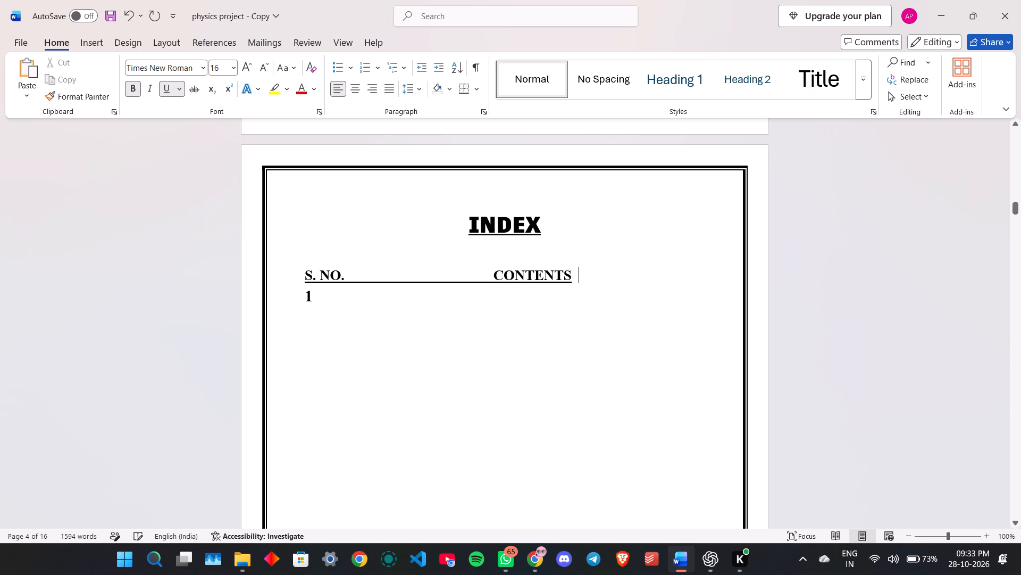
{"action": "left_click", "coordinate": [570, 280]}
{"action": "key", "text": "space"}
{"action": "key", "text": "space"}
{"action": "key", "text": "space"}
{"action": "key", "text": "space"}
{"action": "key", "text": "space"}
{"action": "key", "text": "space"}
{"action": "key", "text": "space"}
{"action": "key", "text": "space"}
{"action": "key", "text": "space"}
{"action": "key", "text": "space"}
{"action": "key", "text": "space"}
{"action": "key", "text": "space"}
{"action": "key", "text": "space"}
{"action": "key", "text": "space"}
{"action": "key", "text": "space"}
{"action": "key", "text": "space"}
{"action": "key", "text": "space"}
{"action": "key", "text": "space"}
{"action": "key", "text": "space"}
Remove the underline from the whole S. NO. and CONTENTS heading row.
{"action": "left_click_drag", "start_coordinate": [297, 284], "coordinate": [509, 273]}
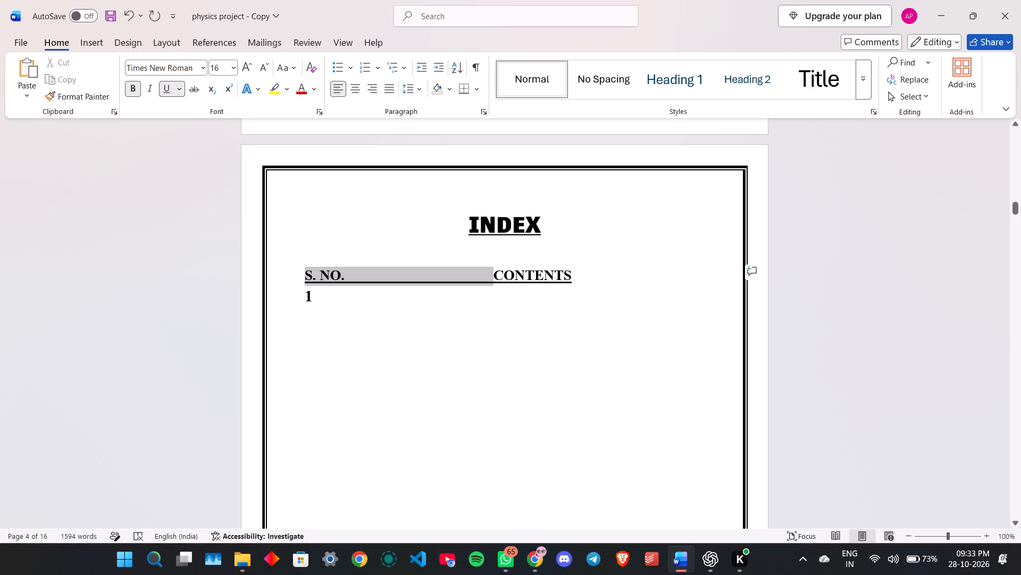
{"action": "left_click_drag", "start_coordinate": [509, 273], "coordinate": [547, 270]}
{"action": "left_click", "coordinate": [592, 247]}
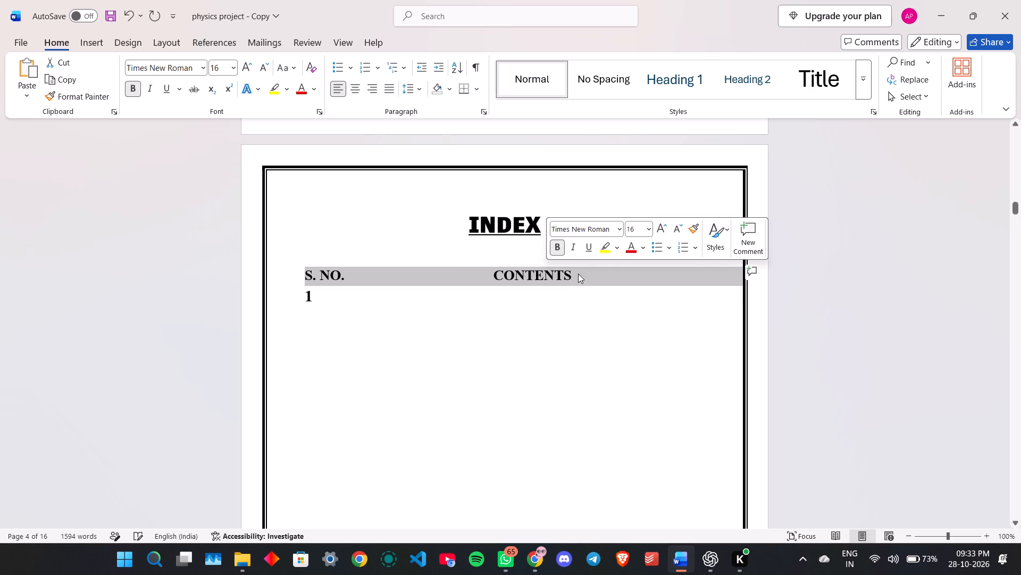
Paste the copied entry Cover Page at the end of the gap after serial number 1.
{"action": "left_click", "coordinate": [540, 327]}
{"action": "left_click", "coordinate": [320, 290]}
{"action": "left_click", "coordinate": [490, 297]}
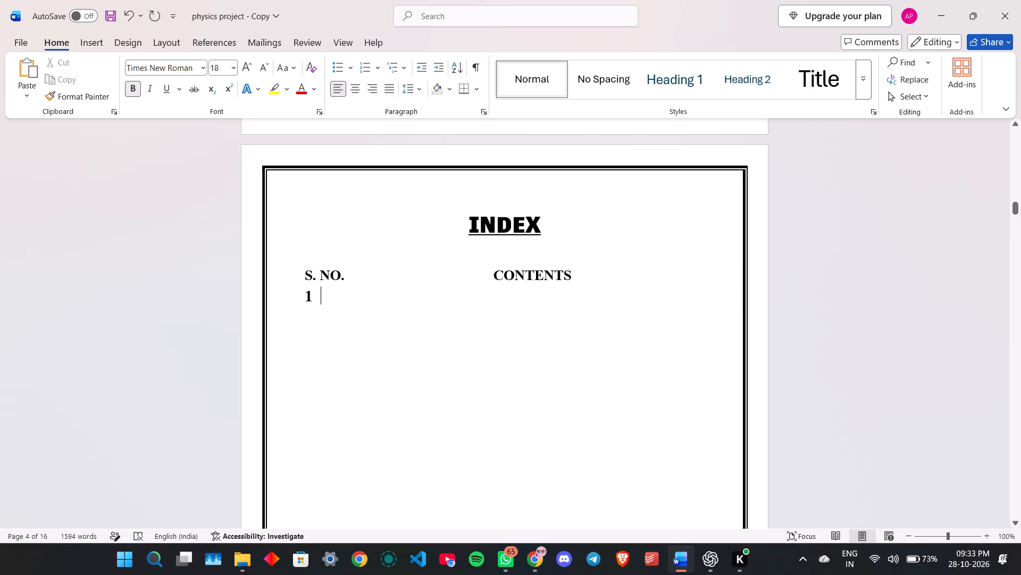
{"action": "left_click", "coordinate": [496, 294]}
{"action": "key", "text": "ctrl+v"}
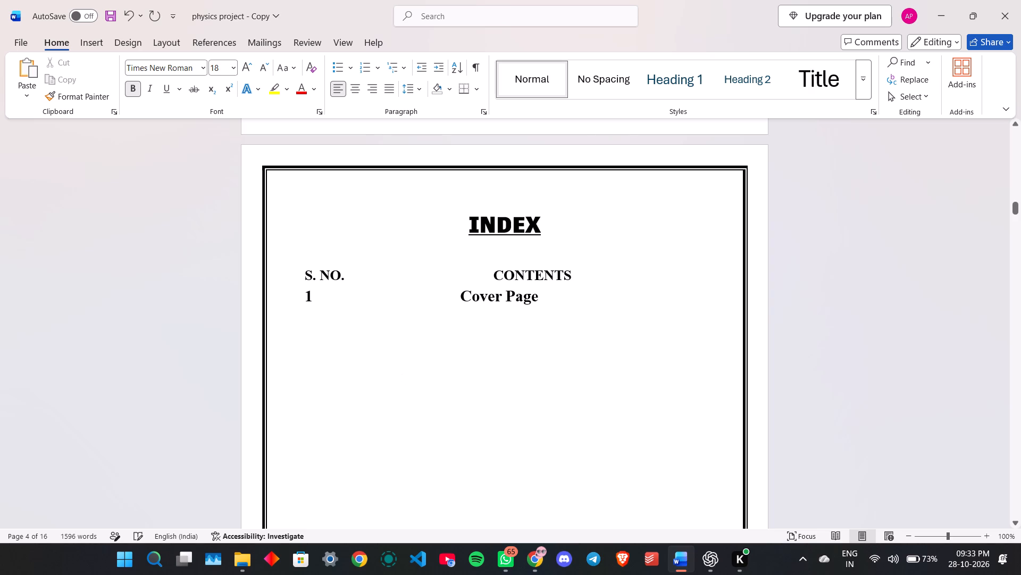
Insert 8 spaces before Cover Page so that it starts under the CONTENTS heading.
{"action": "left_click", "coordinate": [460, 299]}
{"action": "key", "text": "space"}
{"action": "key", "text": "space"}
{"action": "key", "text": "space"}
{"action": "key", "text": "space"}
{"action": "key", "text": "space"}
{"action": "key", "text": "space"}
{"action": "key", "text": "space"}
{"action": "key", "text": "space"}
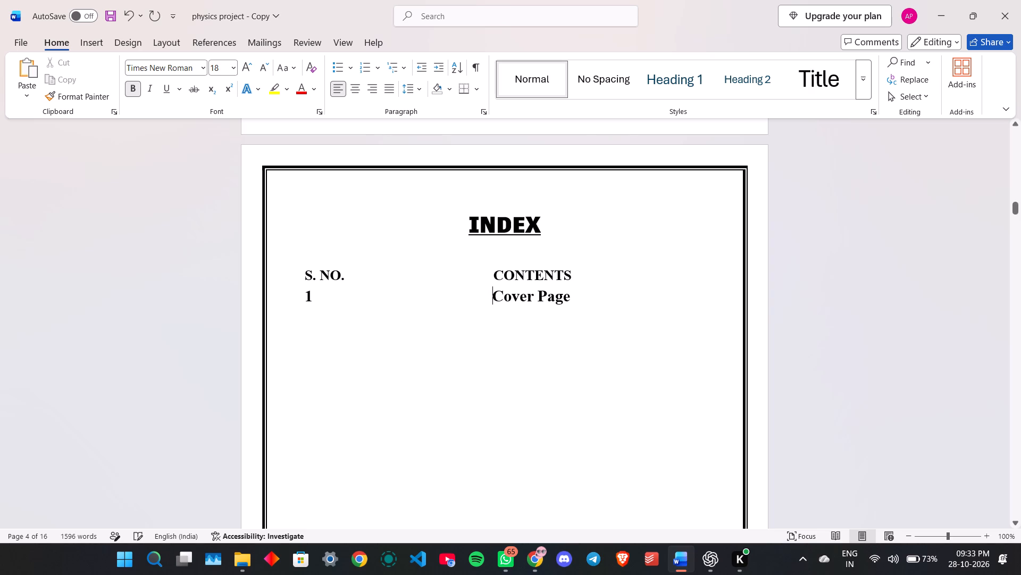
{"action": "key", "text": "space"}
{"action": "key", "text": "BackSpace"}
Enter the serial number 2 on the line below 1, followed by about 45 spaces towards the CONTENTS column.
{"action": "left_click_drag", "start_coordinate": [205, 311], "coordinate": [190, 310]}
{"action": "left_click", "coordinate": [311, 314]}
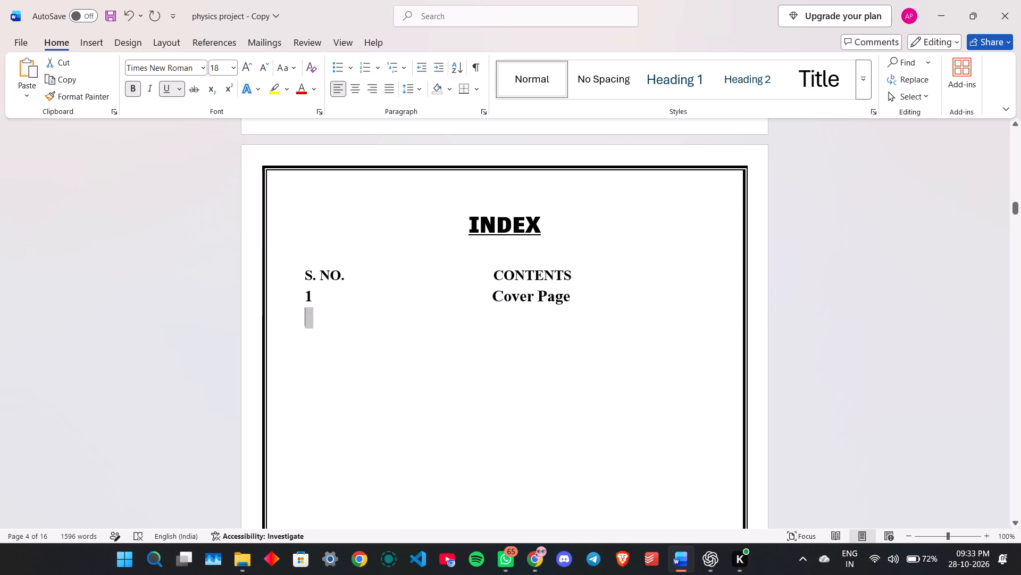
{"action": "key", "text": "2"}
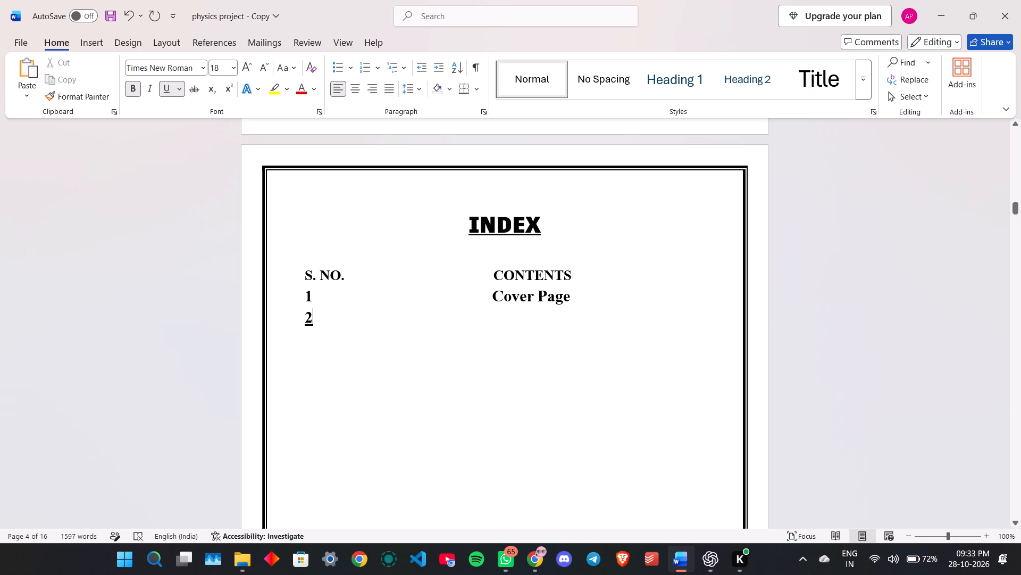
{"action": "key", "text": "space"}
{"action": "key", "text": "space"}
{"action": "key", "text": "space"}
{"action": "key", "text": "space"}
{"action": "key", "text": "space"}
{"action": "key", "text": "space"}
{"action": "key", "text": "space"}
{"action": "key", "text": "space"}
{"action": "key", "text": "space"}
{"action": "key", "text": "space"}
{"action": "key", "text": "space"}
{"action": "key", "text": "space"}
{"action": "key", "text": "space"}
{"action": "key", "text": "space"}
{"action": "key", "text": "space"}
{"action": "key", "text": "space"}
{"action": "key", "text": "space"}
{"action": "key", "text": "space"}
{"action": "key", "text": "space"}
{"action": "key", "text": "space"}
{"action": "key", "text": "BackSpace"}
{"action": "key", "text": "BackSpace"}
Set the font size of the S. NO. and CONTENTS heading row to 18.
{"action": "scroll", "coordinate": [541, 99], "scroll_direction": "left", "scroll_amount": 1}
{"action": "left_click_drag", "start_coordinate": [302, 265], "coordinate": [542, 275]}
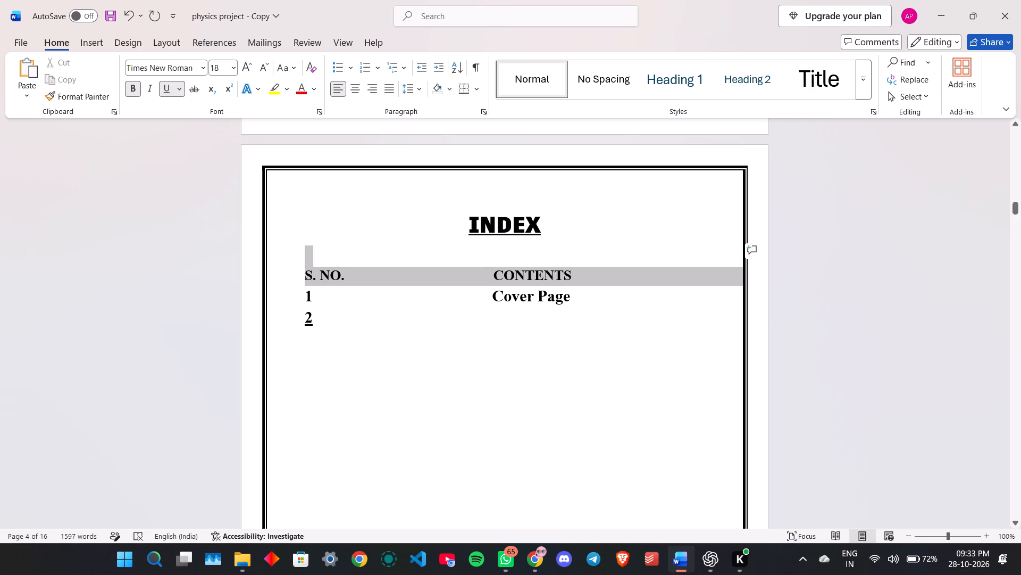
{"action": "left_click_drag", "start_coordinate": [542, 275], "coordinate": [543, 275]}
{"action": "left_click", "coordinate": [647, 234]}
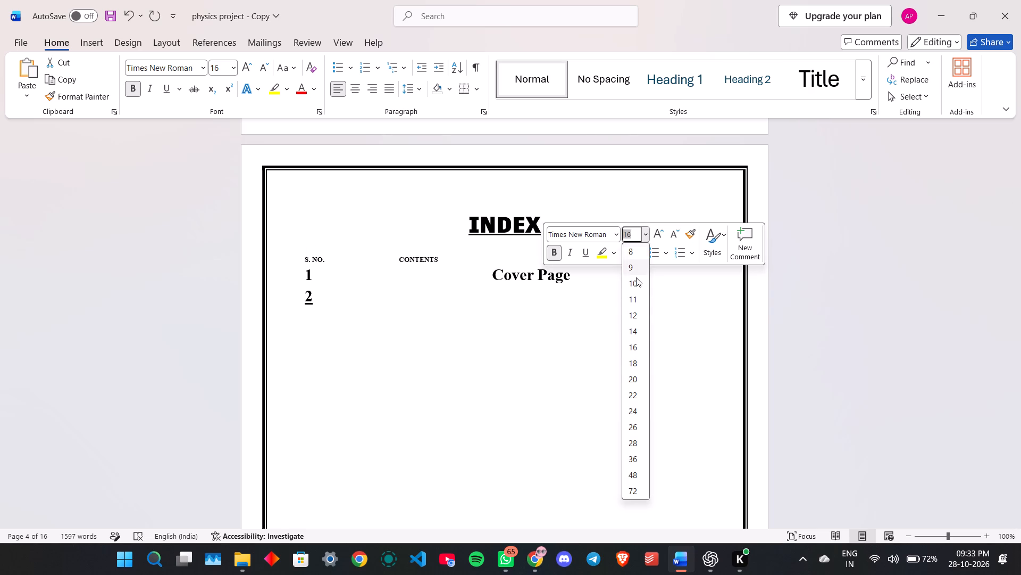
{"action": "left_click", "coordinate": [633, 359]}
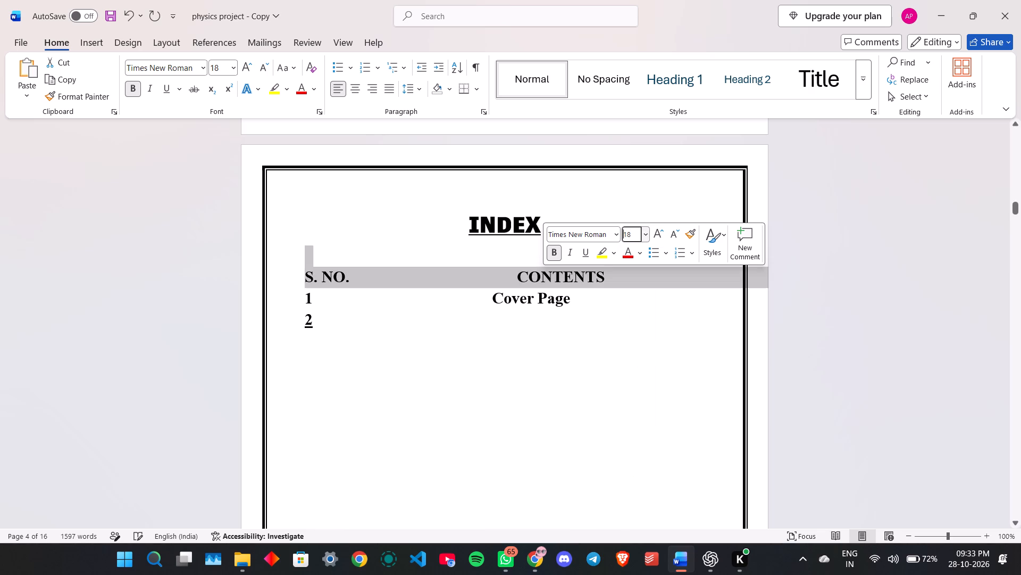
Shift Cover Page by about 8 more spaces to realign it under the CONTENTS heading.
{"action": "left_click", "coordinate": [506, 324]}
{"action": "left_click", "coordinate": [491, 299]}
{"action": "key", "text": "space"}
{"action": "key", "text": "space"}
{"action": "key", "text": "space"}
{"action": "key", "text": "space"}
{"action": "key", "text": "space"}
{"action": "key", "text": "space"}
{"action": "key", "text": "space"}
{"action": "key", "text": "space"}
{"action": "key", "text": "space"}
{"action": "key", "text": "space"}
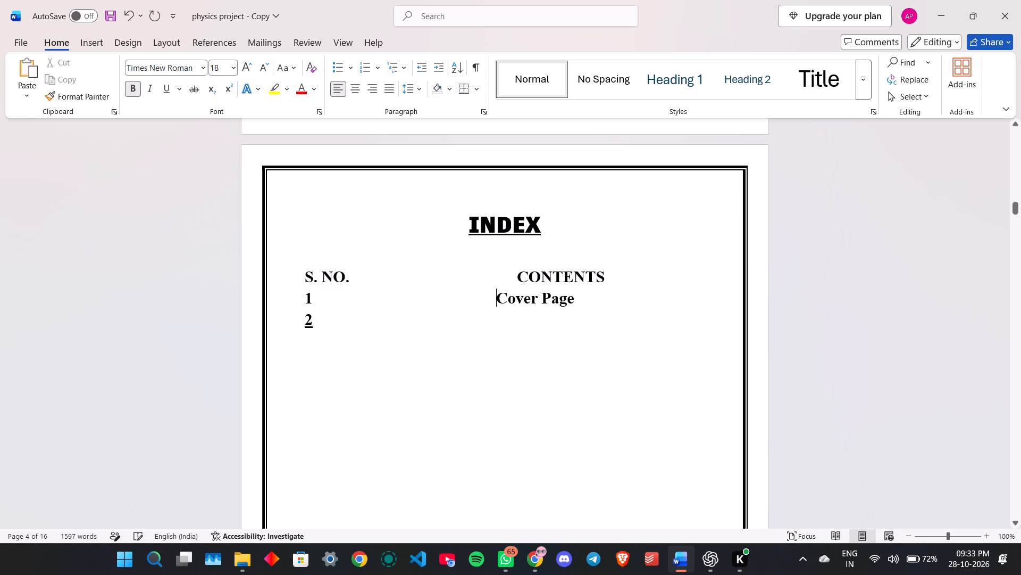
{"action": "key", "text": "BackSpace"}
{"action": "key", "text": "BackSpace"}
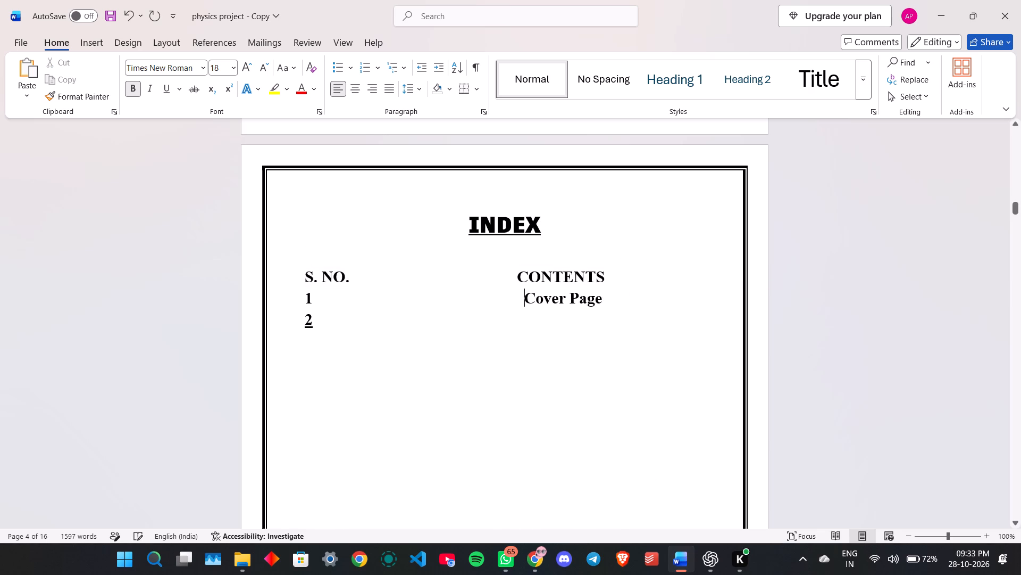
Widen the gap after the serial number 2 towards the start of the Cover Page entry.
{"action": "left_click", "coordinate": [527, 318]}
{"action": "key", "text": "space"}
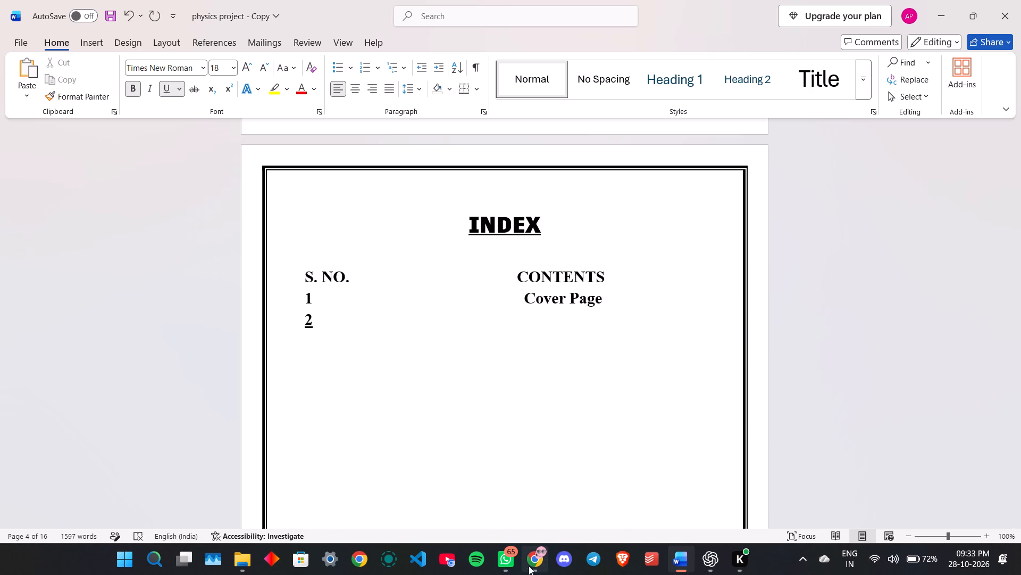
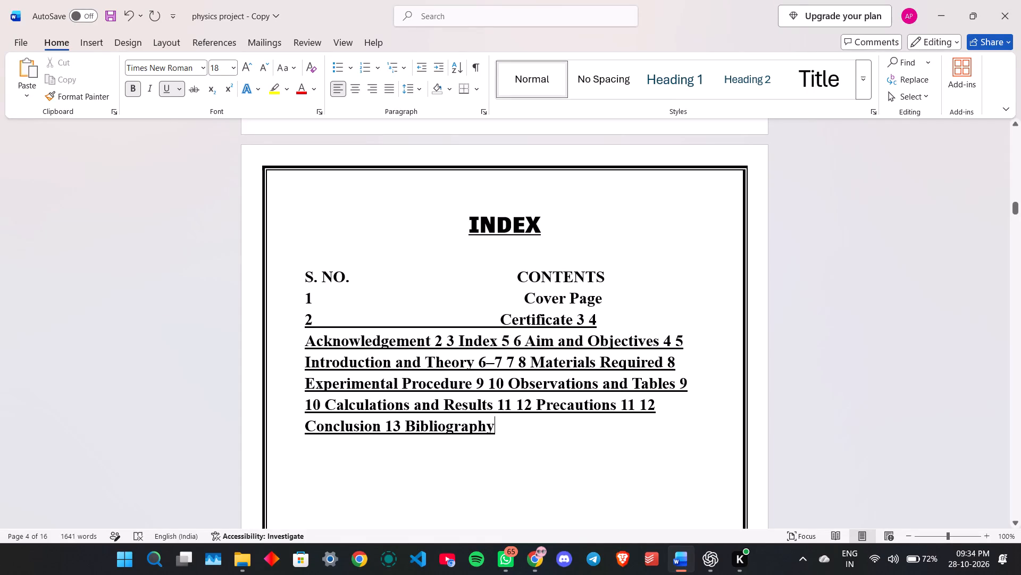
Delete the numbers 3 4 that follow Certificate on the INDEX page's second entry.
{"action": "left_click_drag", "start_coordinate": [575, 318], "coordinate": [589, 315]}
{"action": "left_click_drag", "start_coordinate": [589, 315], "coordinate": [594, 314]}
{"action": "key", "text": "BackSpace"}
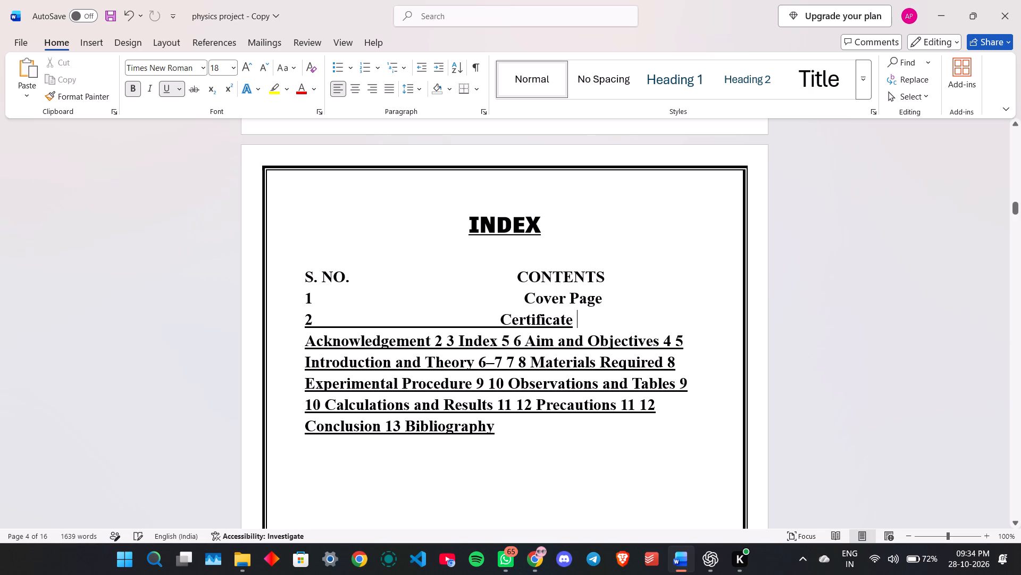
Remove the underline from the contents text running from serial number 2 through Bibliography.
{"action": "left_click_drag", "start_coordinate": [298, 317], "coordinate": [538, 439]}
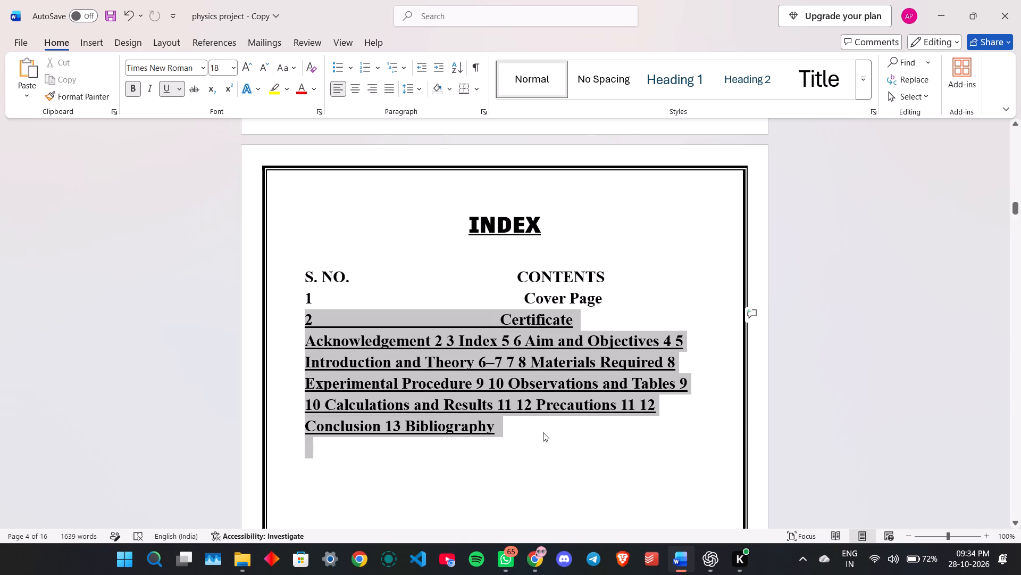
{"action": "left_click", "coordinate": [576, 417]}
{"action": "left_click", "coordinate": [538, 458]}
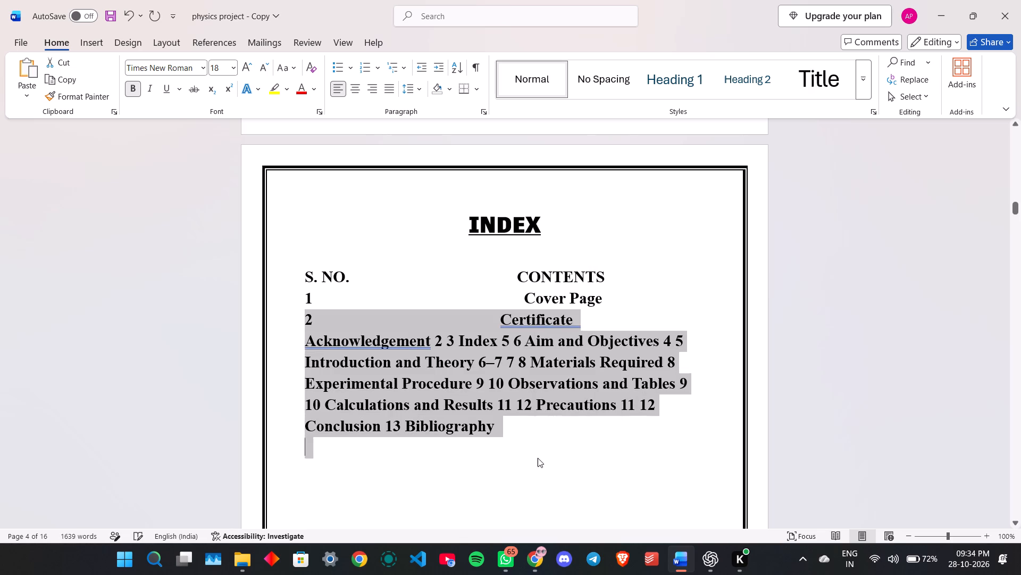
Replace the numbers 2 3 after Acknowledgement and 5 6 after Index with line breaks.
{"action": "left_click", "coordinate": [304, 343]}
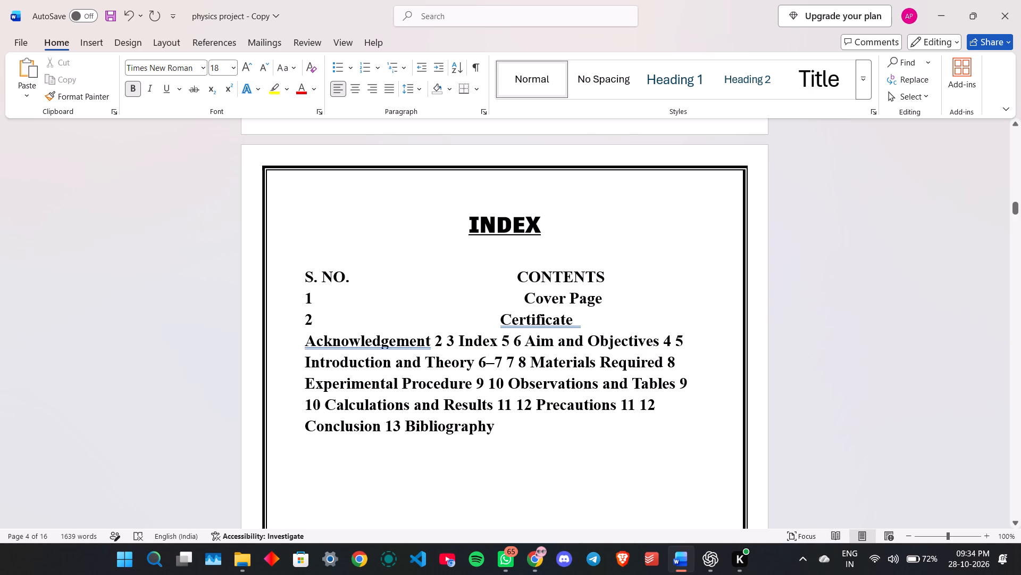
{"action": "left_click_drag", "start_coordinate": [438, 345], "coordinate": [457, 344]}
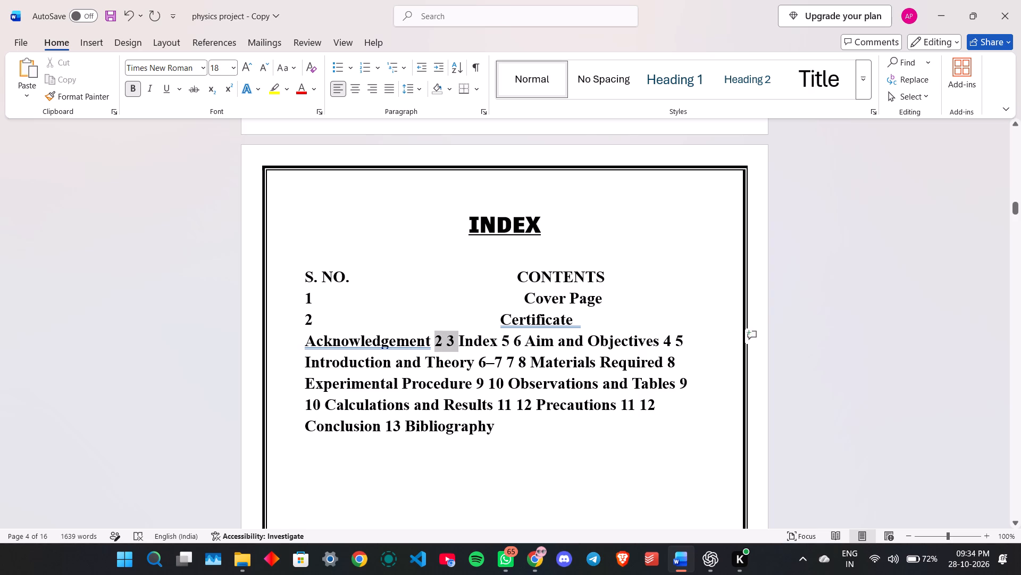
{"action": "left_click_drag", "start_coordinate": [457, 344], "coordinate": [455, 345]}
{"action": "key", "text": "BackSpace"}
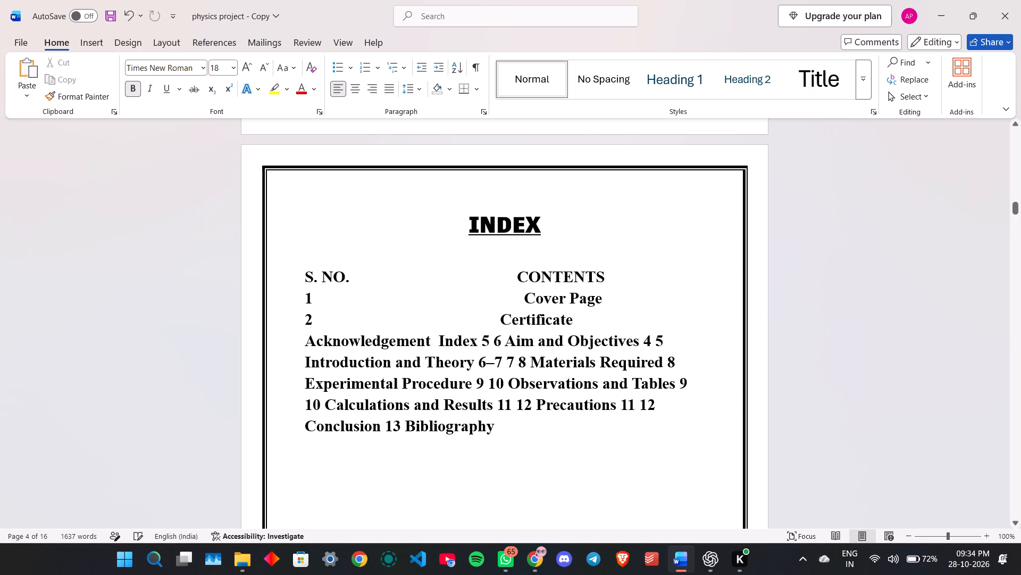
{"action": "key", "text": "Return"}
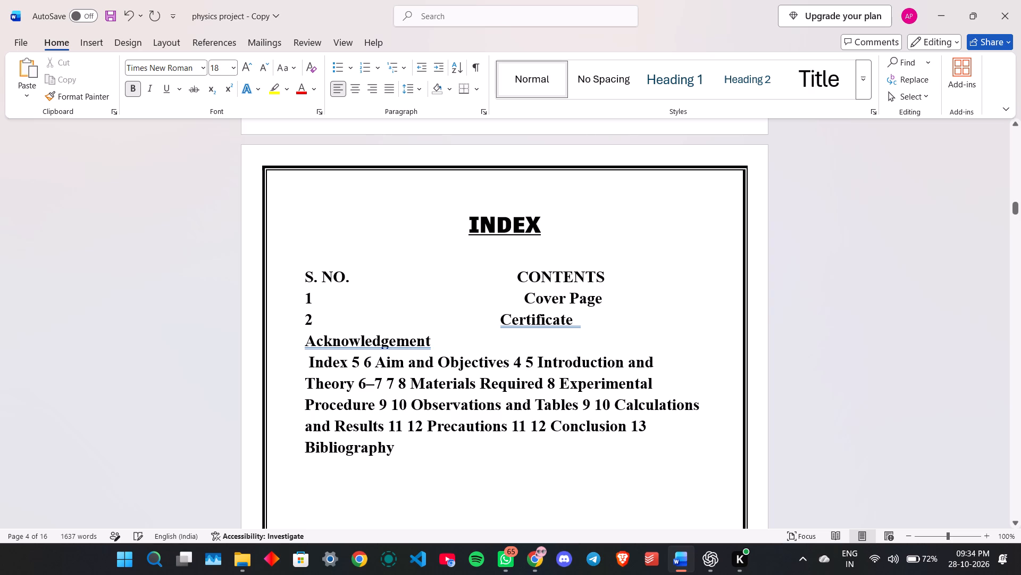
{"action": "left_click_drag", "start_coordinate": [351, 362], "coordinate": [376, 360]}
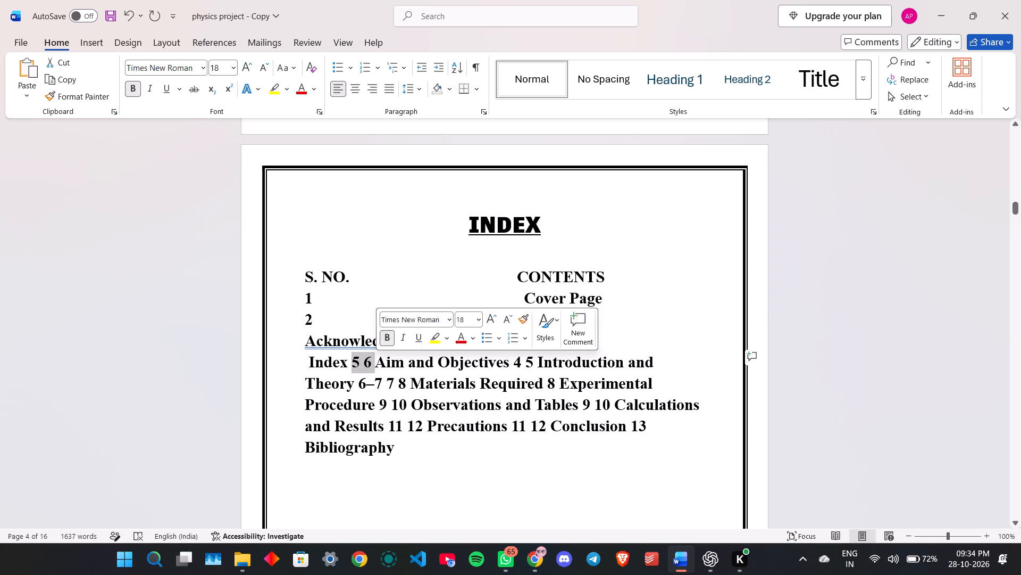
{"action": "key", "text": "BackSpace"}
{"action": "key", "text": "Return"}
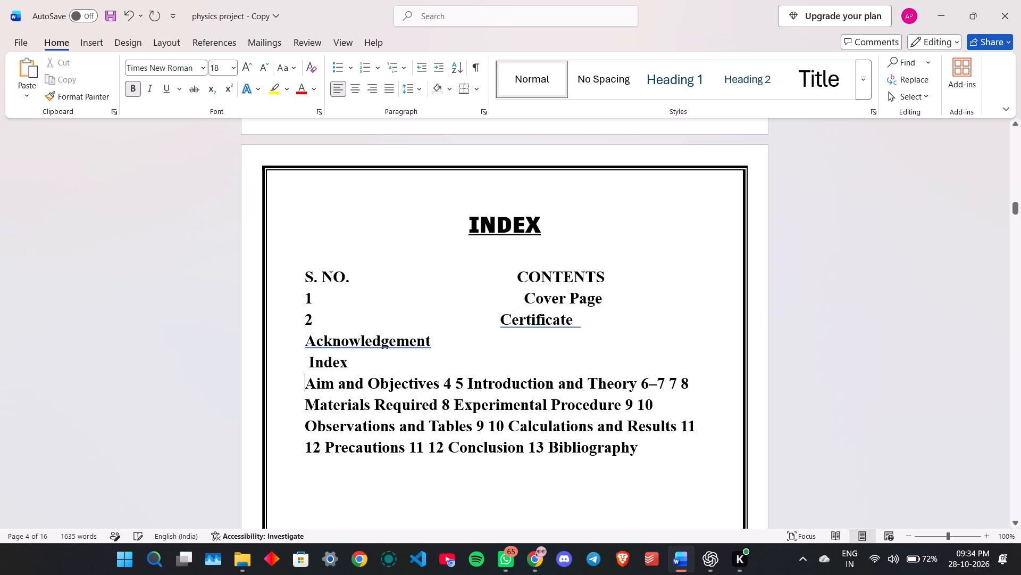
Replace the numbers after Aim and Objectives, Introduction and Theory, and Materials Required with line breaks so each entry has its own line.
{"action": "left_click_drag", "start_coordinate": [442, 386], "coordinate": [463, 381]}
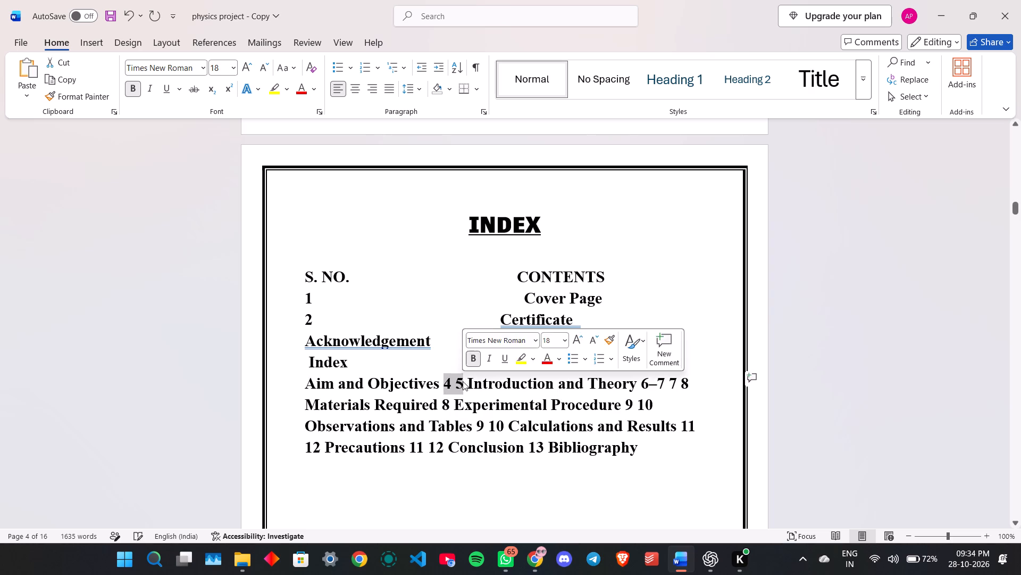
{"action": "key", "text": "Return"}
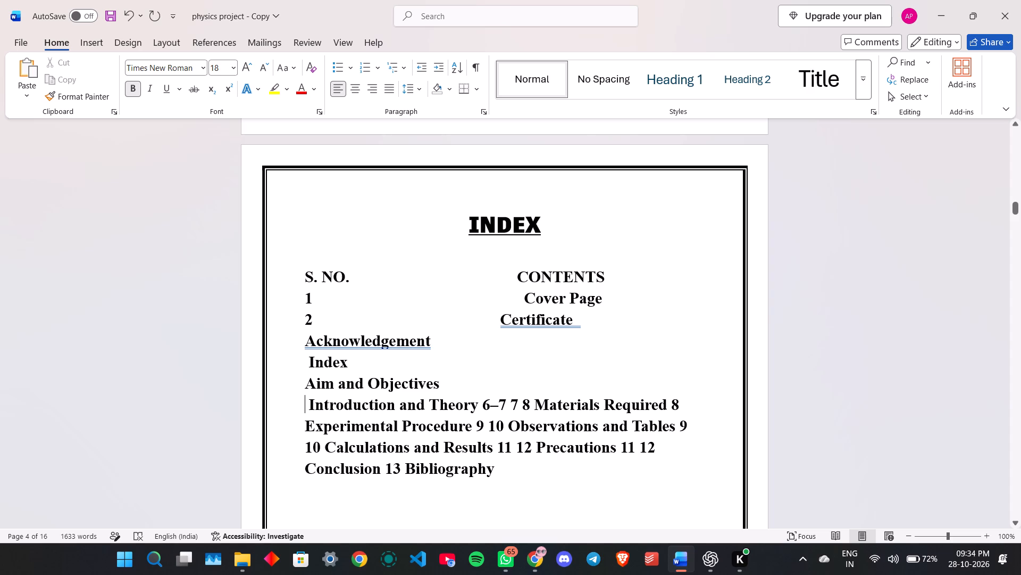
{"action": "left_click_drag", "start_coordinate": [478, 403], "coordinate": [491, 403]}
{"action": "left_click_drag", "start_coordinate": [484, 402], "coordinate": [441, 402]}
{"action": "left_click_drag", "start_coordinate": [481, 403], "coordinate": [528, 402]}
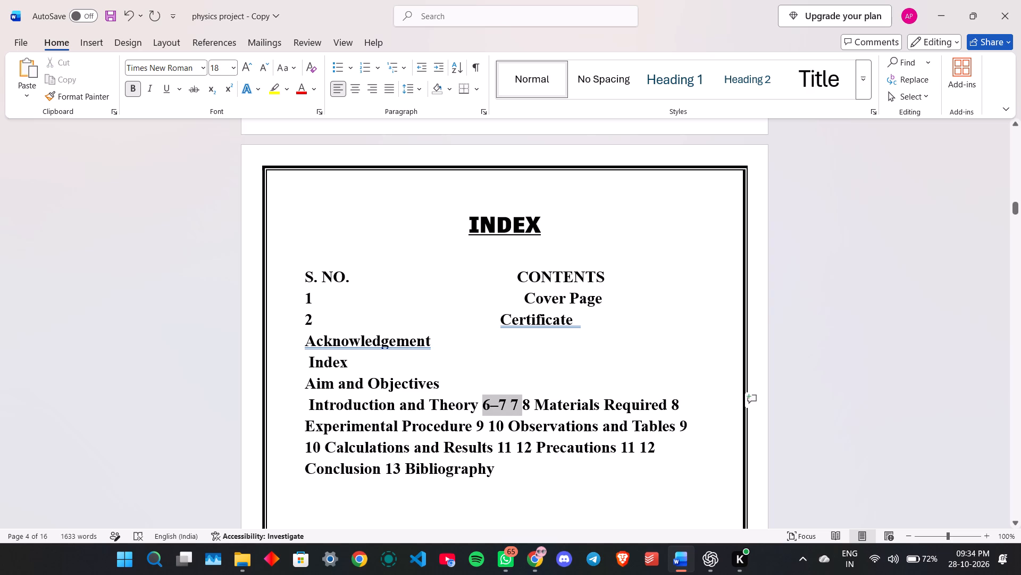
{"action": "left_click_drag", "start_coordinate": [528, 402], "coordinate": [531, 401]}
{"action": "key", "text": "Return"}
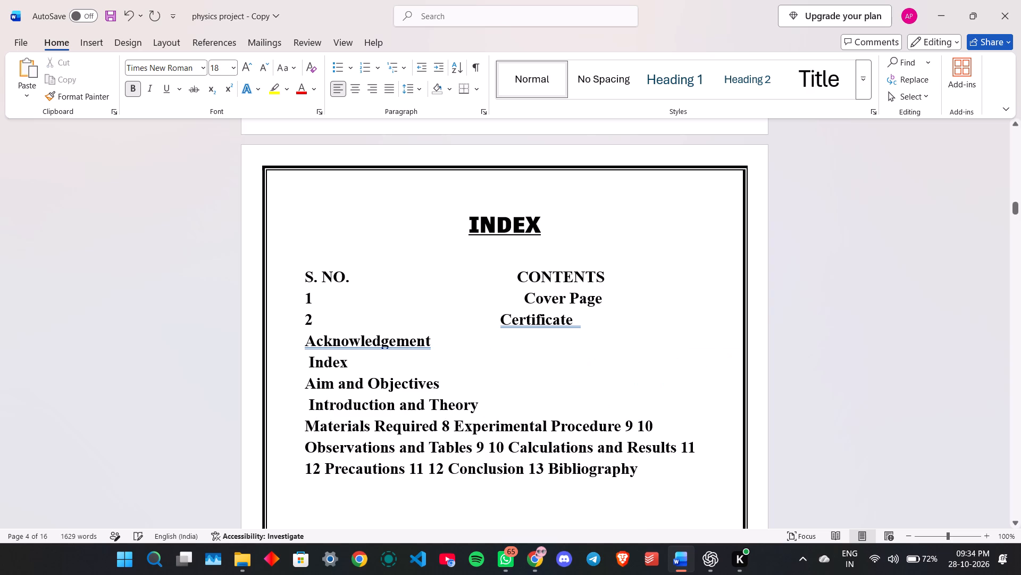
{"action": "left_click_drag", "start_coordinate": [443, 425], "coordinate": [453, 421]}
{"action": "key", "text": "Return"}
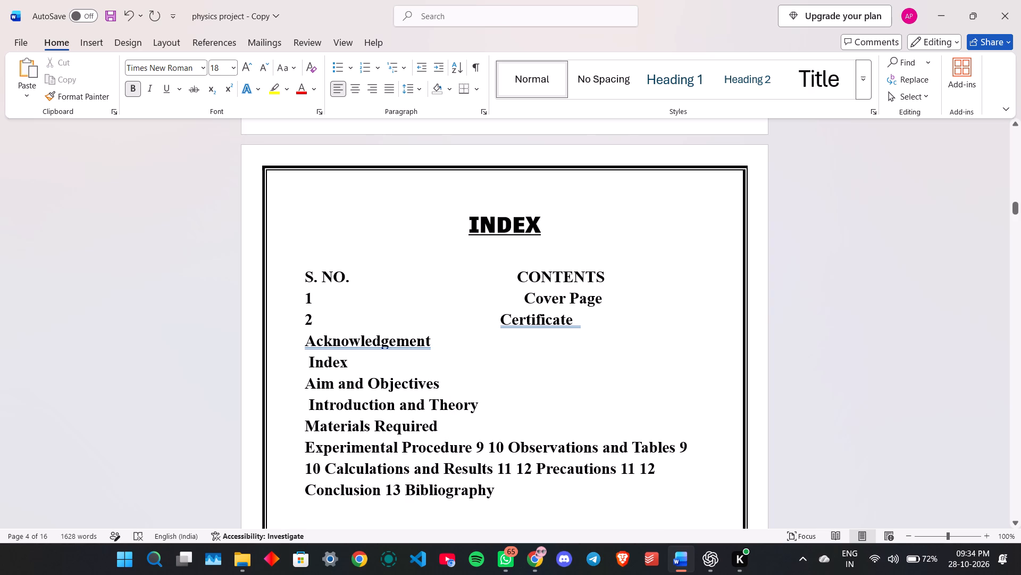
Replace the numbers between the entries from Experimental Procedure to Bibliography with line breaks, giving each entry its own line.
{"action": "left_click_drag", "start_coordinate": [476, 448], "coordinate": [504, 445]}
{"action": "key", "text": "Return"}
{"action": "left_click_drag", "start_coordinate": [478, 466], "coordinate": [507, 465]}
{"action": "key", "text": "Return"}
{"action": "left_click_drag", "start_coordinate": [480, 487], "coordinate": [507, 485]}
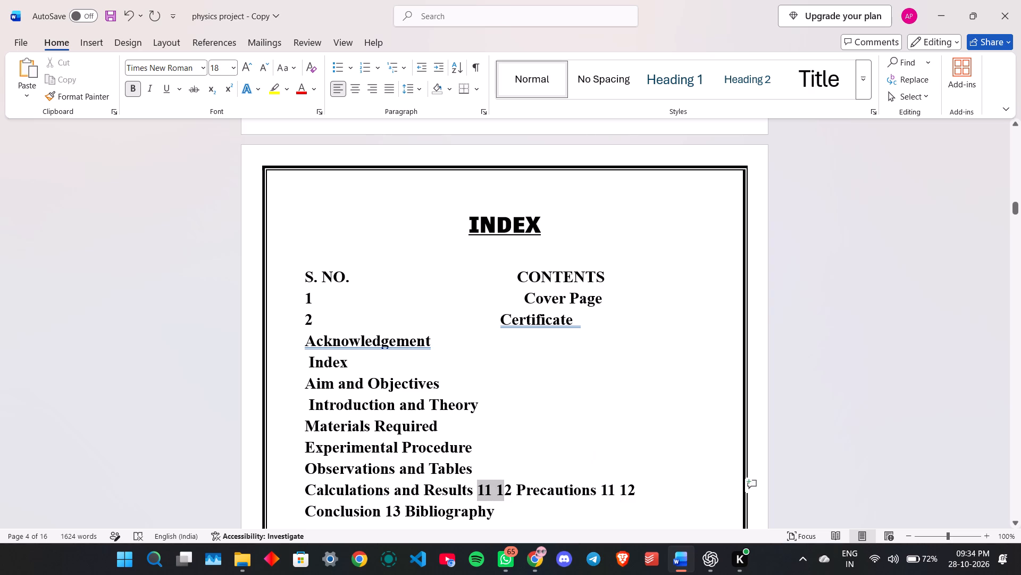
{"action": "left_click_drag", "start_coordinate": [507, 485], "coordinate": [512, 483]}
{"action": "key", "text": "Return"}
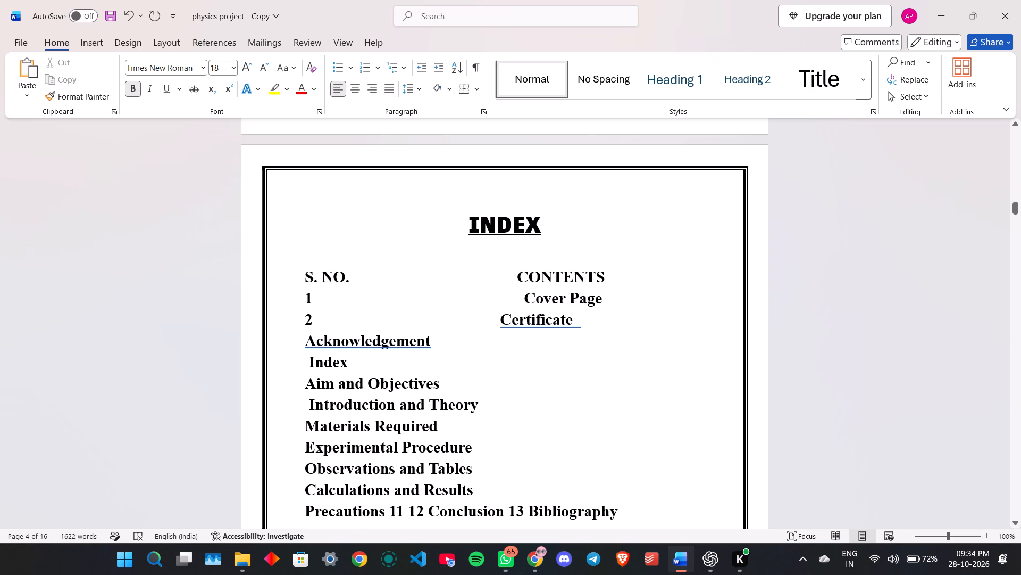
{"action": "left_click_drag", "start_coordinate": [394, 511], "coordinate": [431, 512]}
{"action": "key", "text": "Return"}
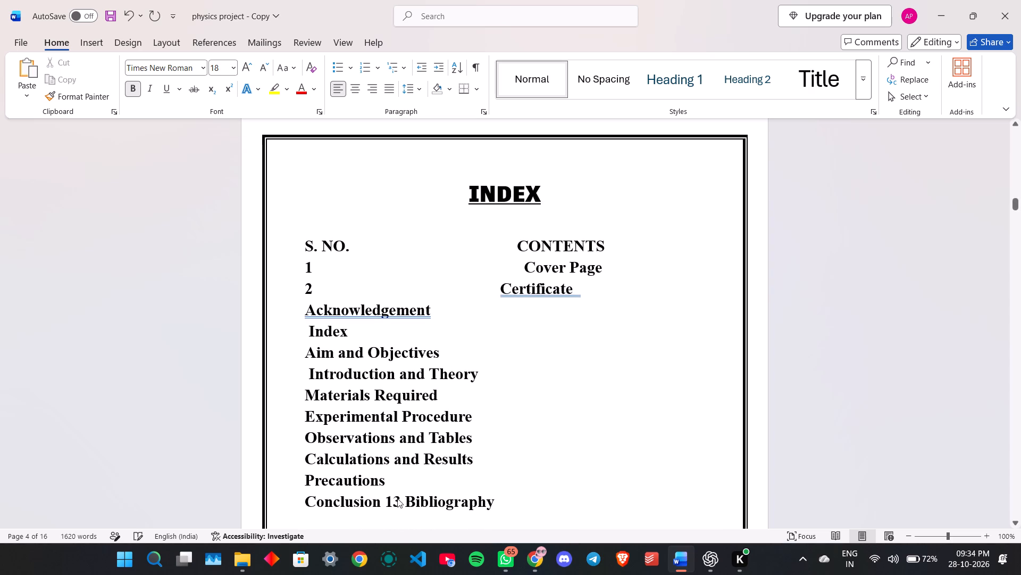
{"action": "left_click_drag", "start_coordinate": [389, 498], "coordinate": [407, 500]}
{"action": "key", "text": "Return"}
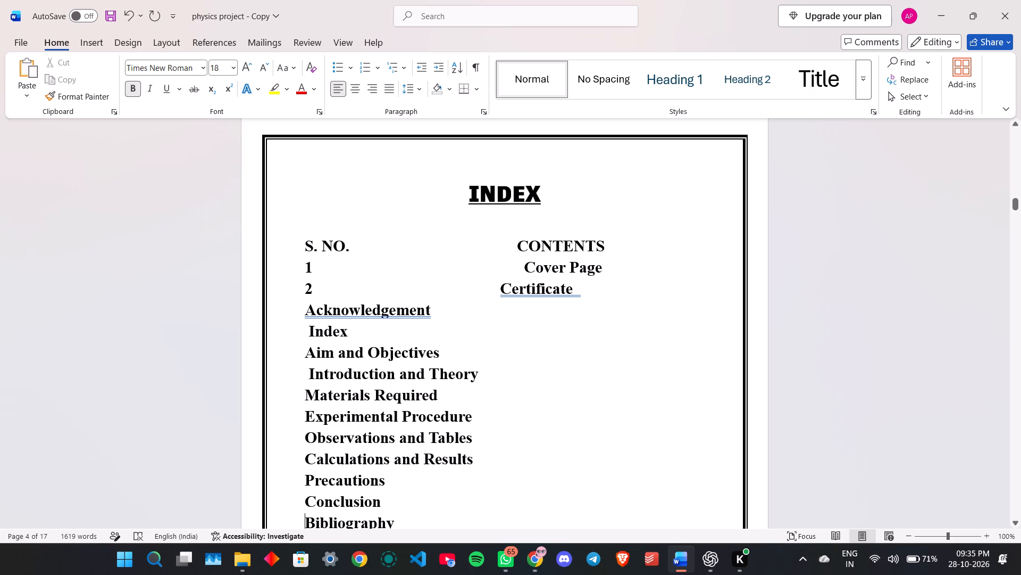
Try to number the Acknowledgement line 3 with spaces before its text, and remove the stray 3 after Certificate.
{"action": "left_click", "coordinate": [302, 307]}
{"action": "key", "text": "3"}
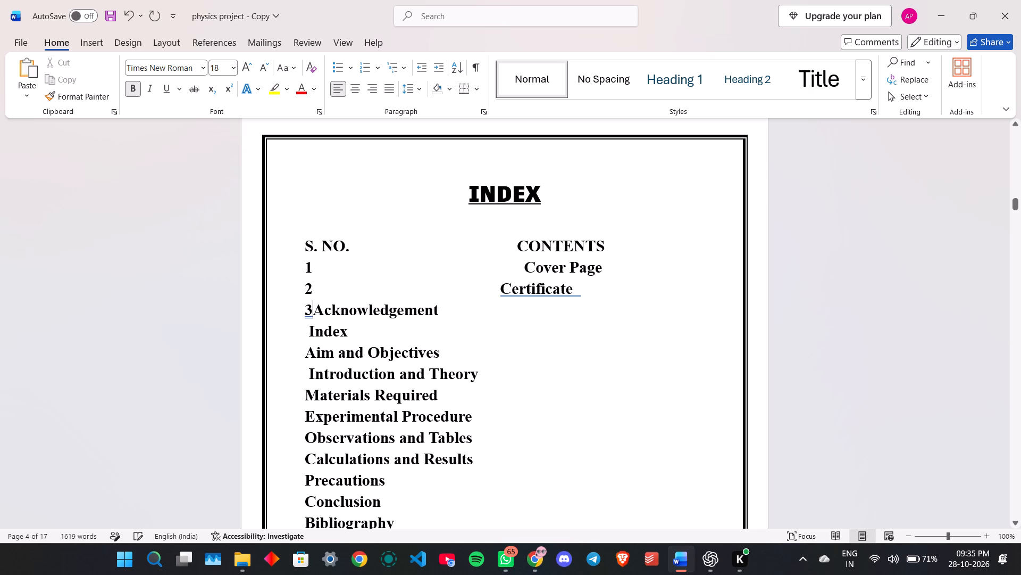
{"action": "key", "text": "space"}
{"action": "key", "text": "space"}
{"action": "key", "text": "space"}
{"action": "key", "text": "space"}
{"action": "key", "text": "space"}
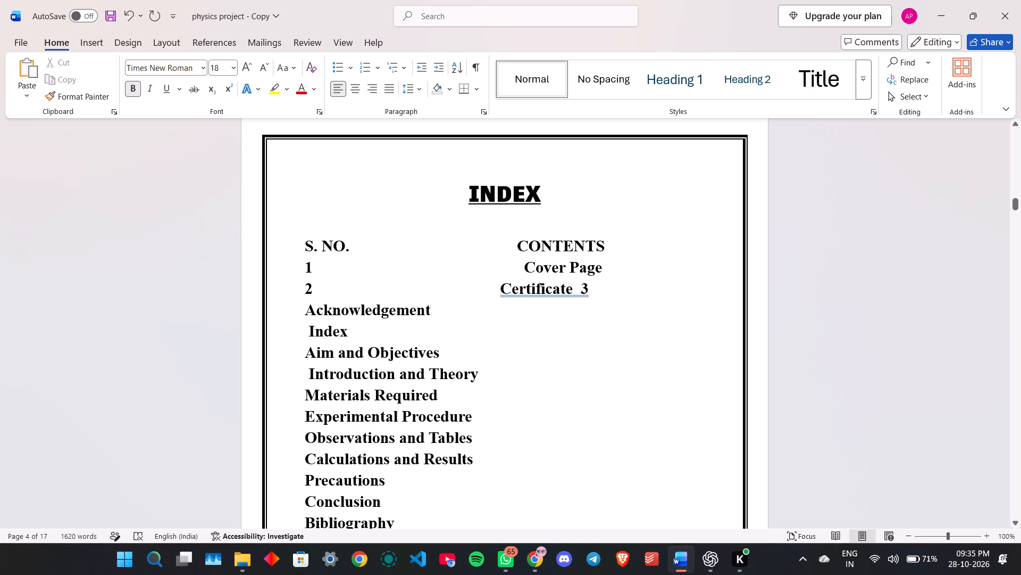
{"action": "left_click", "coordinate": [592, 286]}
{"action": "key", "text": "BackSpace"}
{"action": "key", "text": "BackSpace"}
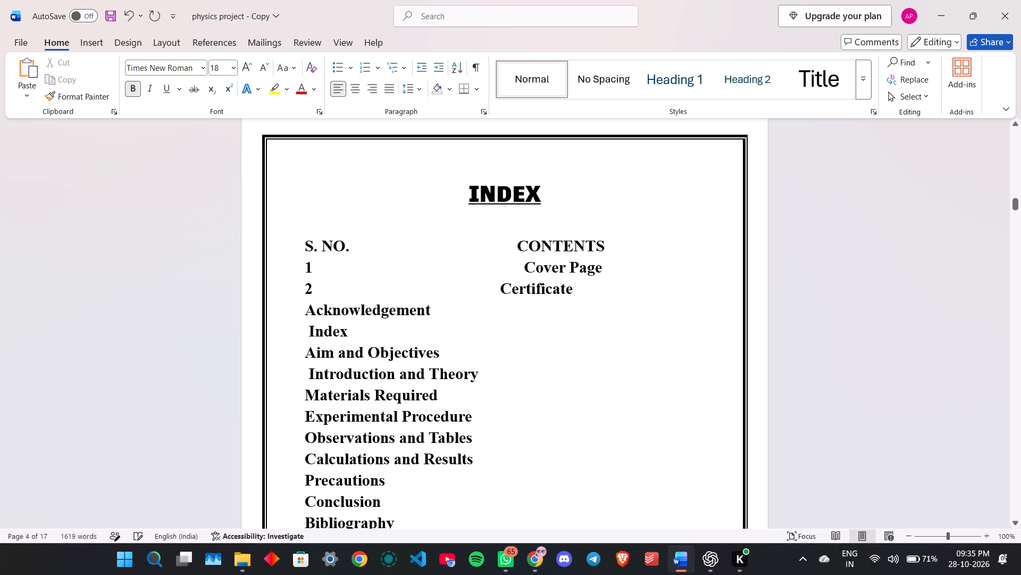
Shift Certificate by about 5 more spaces to align it under Cover Page in the CONTENTS column.
{"action": "left_click", "coordinate": [496, 290]}
{"action": "key", "text": "BackSpace"}
{"action": "key", "text": "BackSpace"}
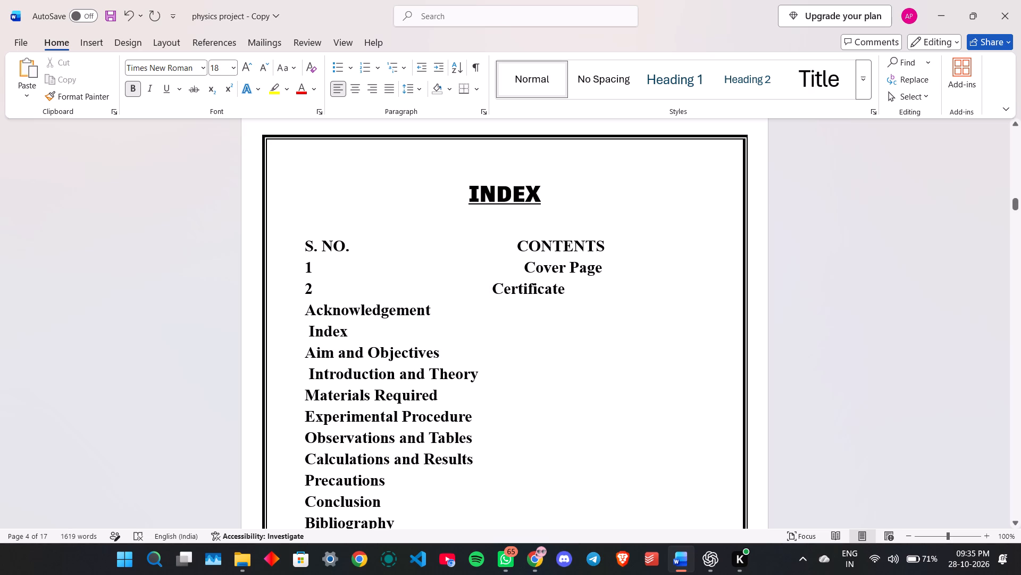
{"action": "key", "text": "space"}
{"action": "key", "text": "space"}
{"action": "key", "text": "space"}
{"action": "key", "text": "space"}
{"action": "key", "text": "space"}
{"action": "key", "text": "space"}
{"action": "key", "text": "space"}
{"action": "key", "text": "space"}
{"action": "key", "text": "space"}
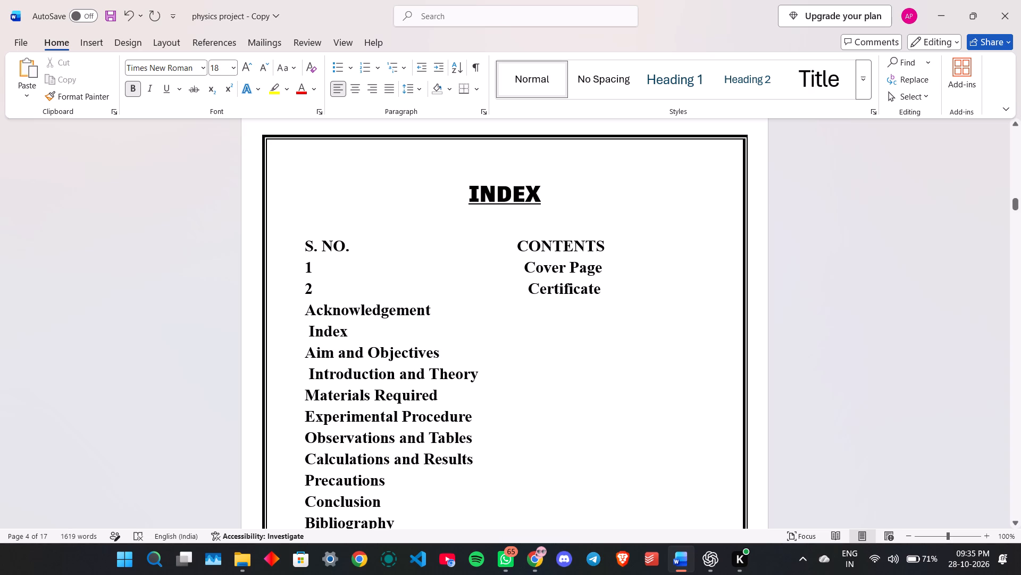
{"action": "key", "text": "BackSpace"}
{"action": "key", "text": "BackSpace"}
Enter the serial number 3 directly before Acknowledgement.
{"action": "left_click", "coordinate": [305, 312]}
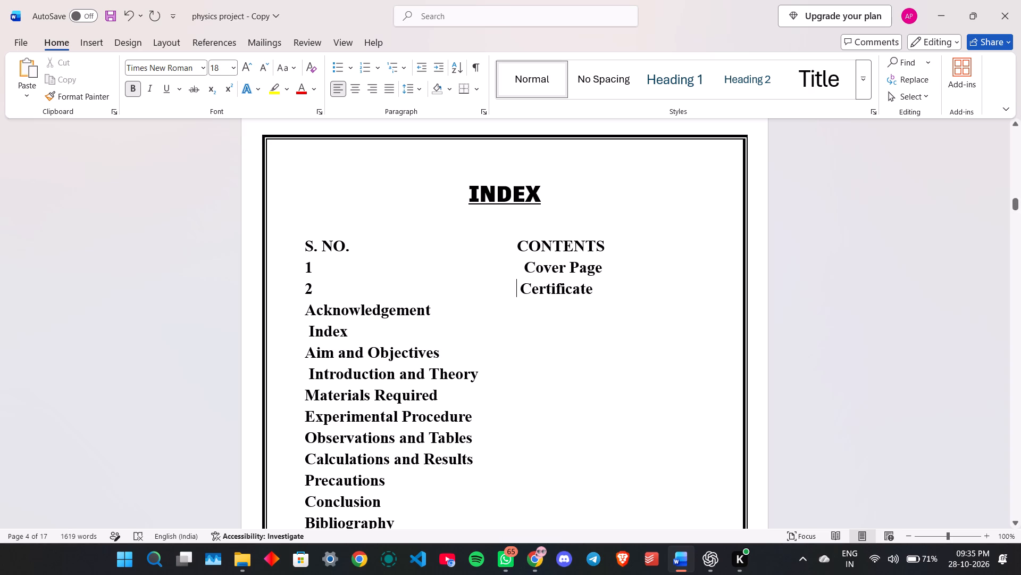
{"action": "key", "text": "3"}
{"action": "key", "text": "space"}
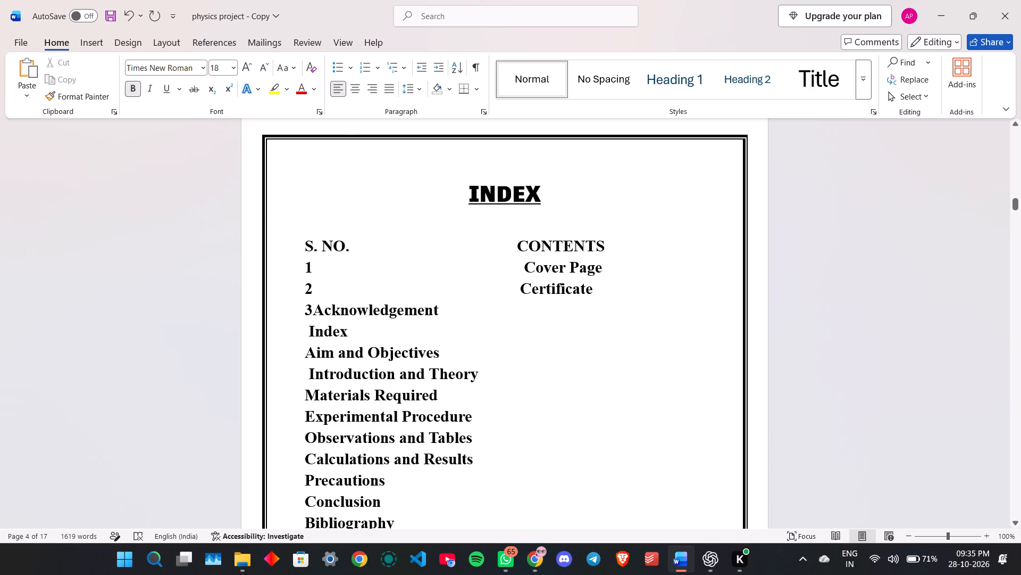
{"action": "key", "text": "BackSpace"}
{"action": "left_click_drag", "start_coordinate": [314, 312], "coordinate": [315, 321]}
{"action": "left_click_drag", "start_coordinate": [334, 309], "coordinate": [412, 306]}
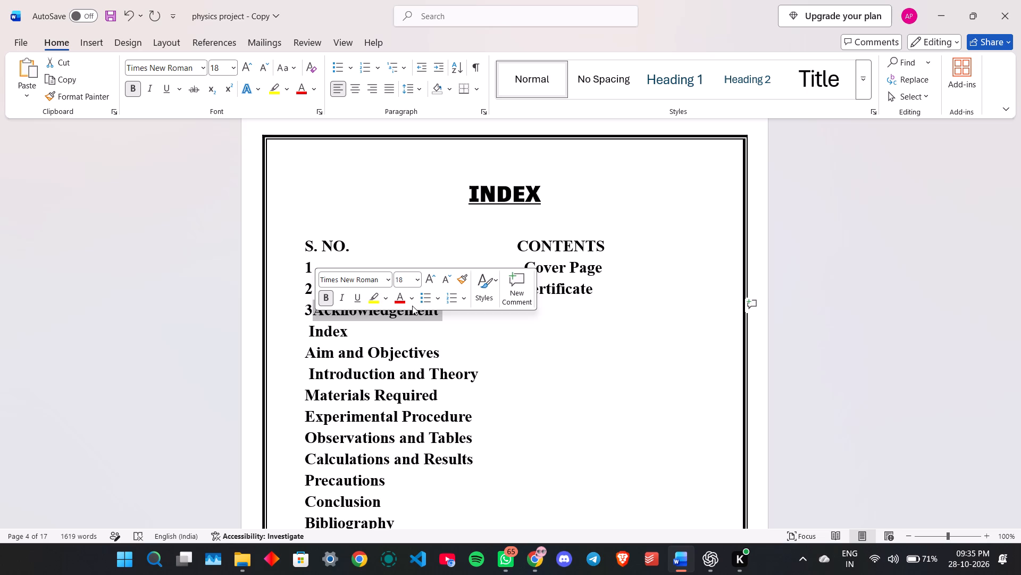
{"action": "left_click_drag", "start_coordinate": [412, 306], "coordinate": [416, 327]}
{"action": "left_click", "coordinate": [416, 328]}
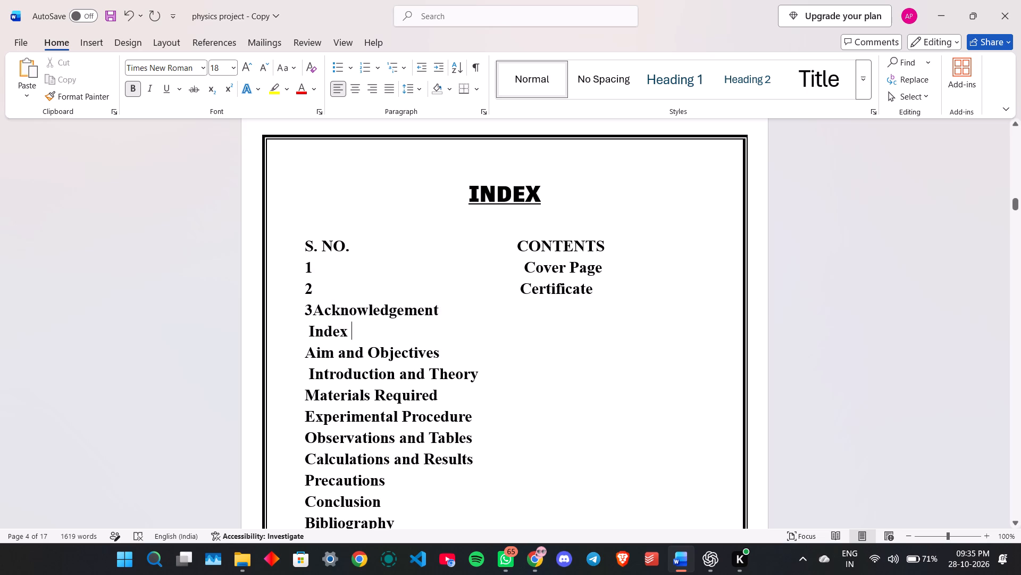
Insert about 14 spaces between the serial number 3 and Acknowledgement.
{"action": "left_click", "coordinate": [315, 311]}
{"action": "key", "text": "space"}
{"action": "key", "text": "space"}
{"action": "key", "text": "space"}
{"action": "key", "text": "space"}
{"action": "key", "text": "space"}
{"action": "key", "text": "space"}
{"action": "key", "text": "space"}
{"action": "key", "text": "space"}
{"action": "key", "text": "space"}
{"action": "key", "text": "space"}
{"action": "key", "text": "space"}
{"action": "key", "text": "space"}
{"action": "key", "text": "space"}
{"action": "key", "text": "space"}
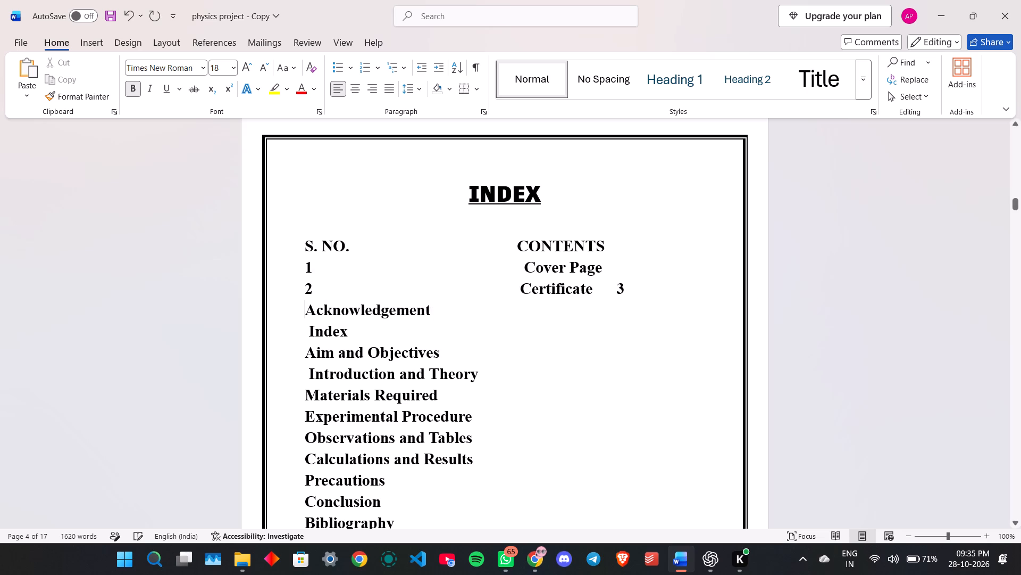
Cut the Acknowledgement entry out of the line above Index.
{"action": "left_click_drag", "start_coordinate": [305, 309], "coordinate": [379, 307]}
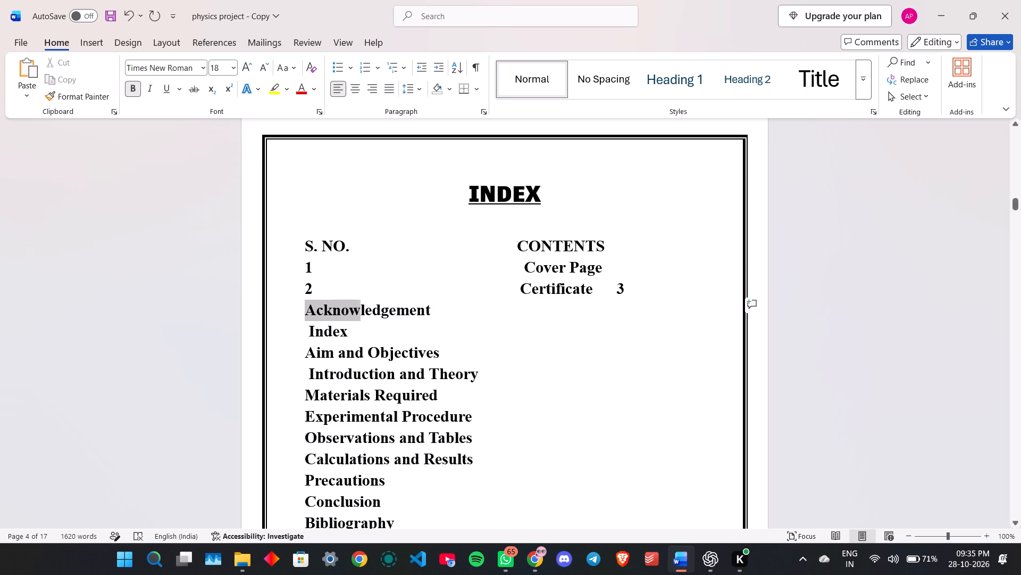
{"action": "left_click_drag", "start_coordinate": [379, 307], "coordinate": [436, 303]}
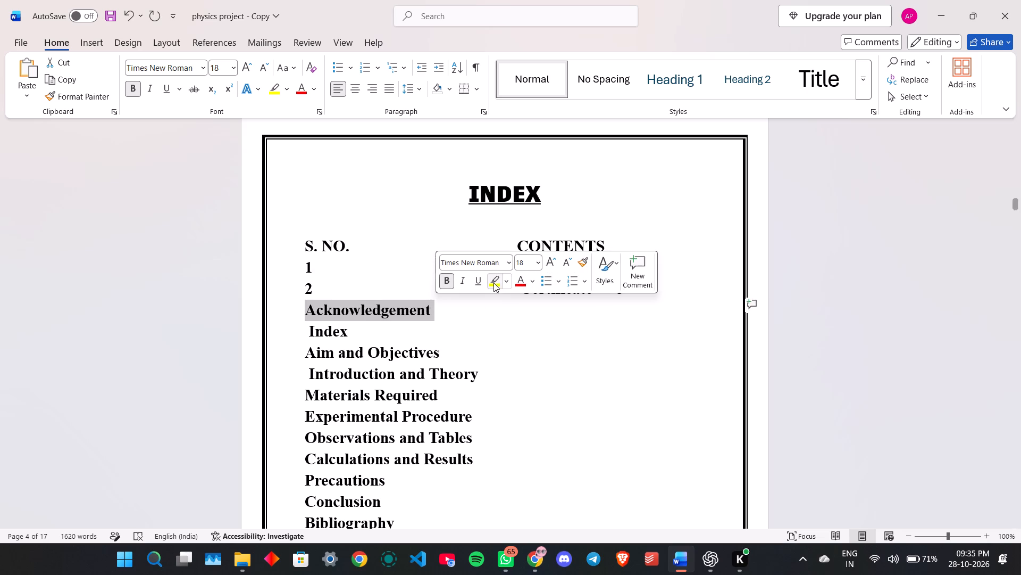
{"action": "right_click", "coordinate": [418, 308]}
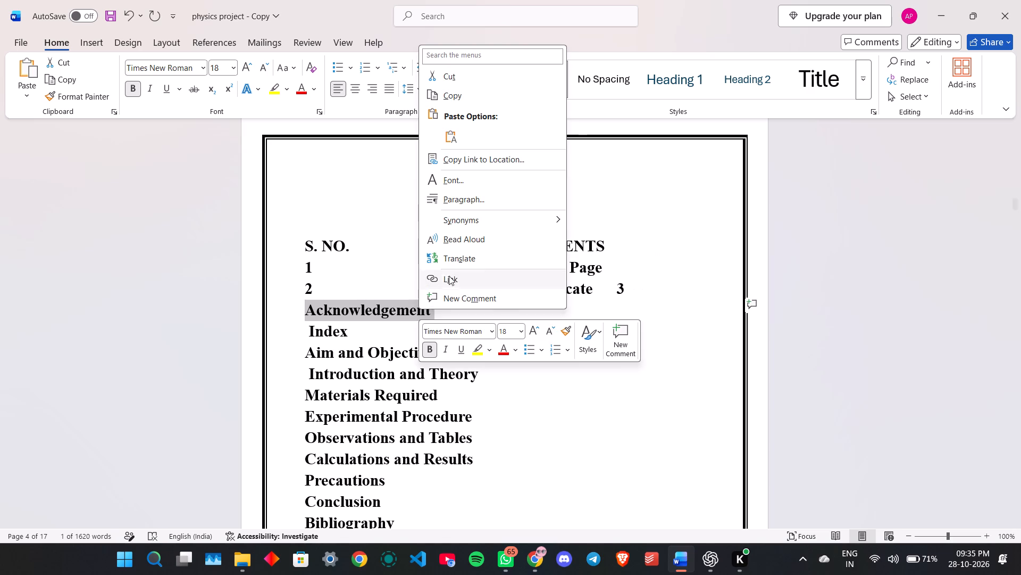
{"action": "left_click", "coordinate": [459, 80]}
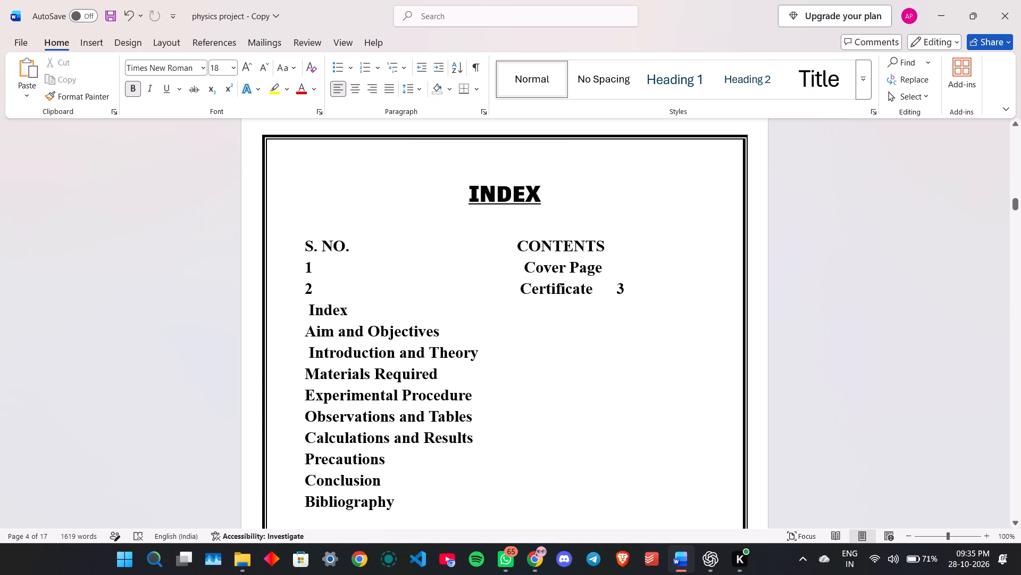
Move the serial number 3 from the end of the Certificate row onto its own line beneath 2.
{"action": "left_click", "coordinate": [615, 290]}
{"action": "key", "text": "Return"}
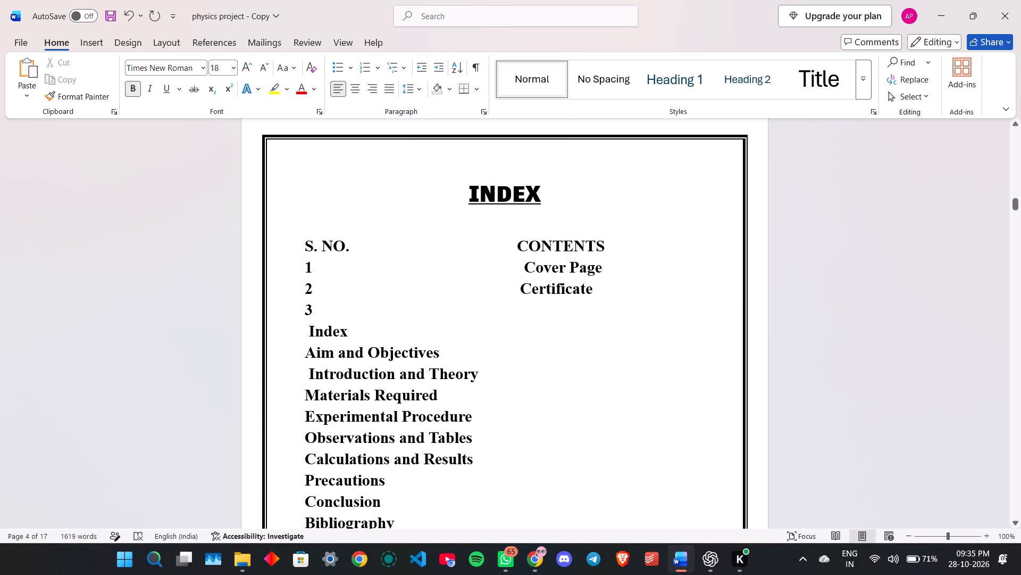
Space out from the serial number 3 and paste Acknowledgement beneath Certificate in the CONTENTS column.
{"action": "left_click", "coordinate": [337, 319]}
{"action": "key", "text": "space"}
{"action": "key", "text": "space"}
{"action": "key", "text": "space"}
{"action": "key", "text": "space"}
{"action": "key", "text": "space"}
{"action": "key", "text": "space"}
{"action": "key", "text": "space"}
{"action": "key", "text": "space"}
{"action": "key", "text": "space"}
{"action": "key", "text": "space"}
{"action": "key", "text": "space"}
{"action": "key", "text": "space"}
{"action": "key", "text": "space"}
{"action": "key", "text": "space"}
{"action": "key", "text": "space"}
{"action": "key", "text": "space"}
{"action": "key", "text": "space"}
{"action": "key", "text": "space"}
{"action": "key", "text": "space"}
{"action": "key", "text": "space"}
{"action": "key", "text": "ctrl+v"}
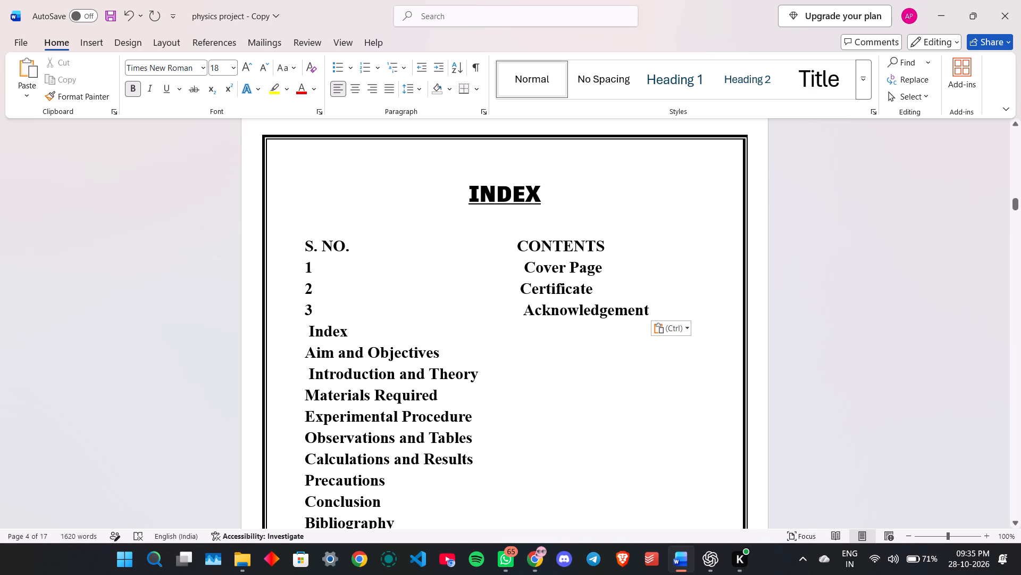
Cut the Index entry out of its line and enter the serial number 4 at the start of that line.
{"action": "left_click_drag", "start_coordinate": [307, 331], "coordinate": [366, 328]}
{"action": "right_click", "coordinate": [340, 324]}
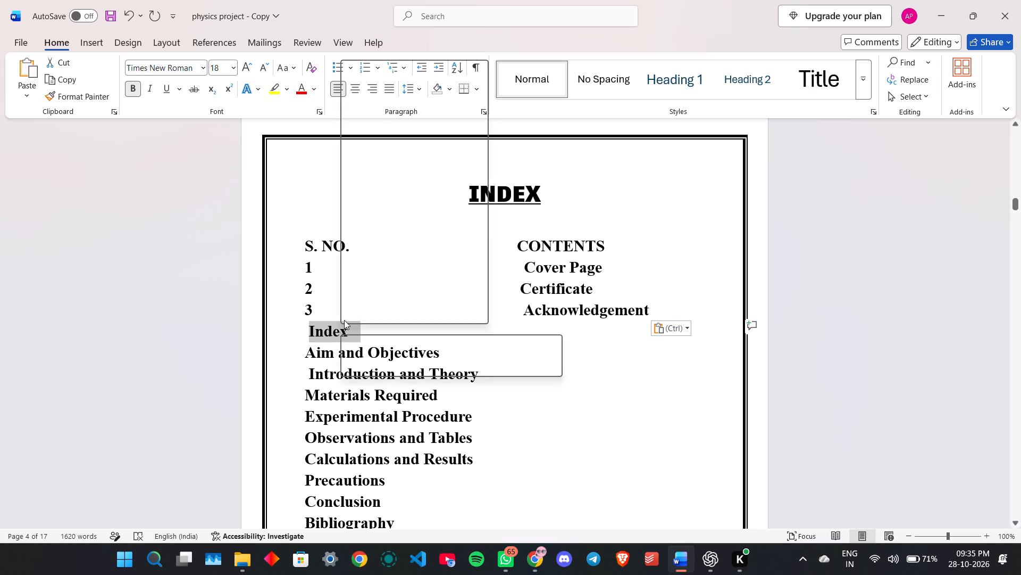
{"action": "left_click", "coordinate": [391, 90]}
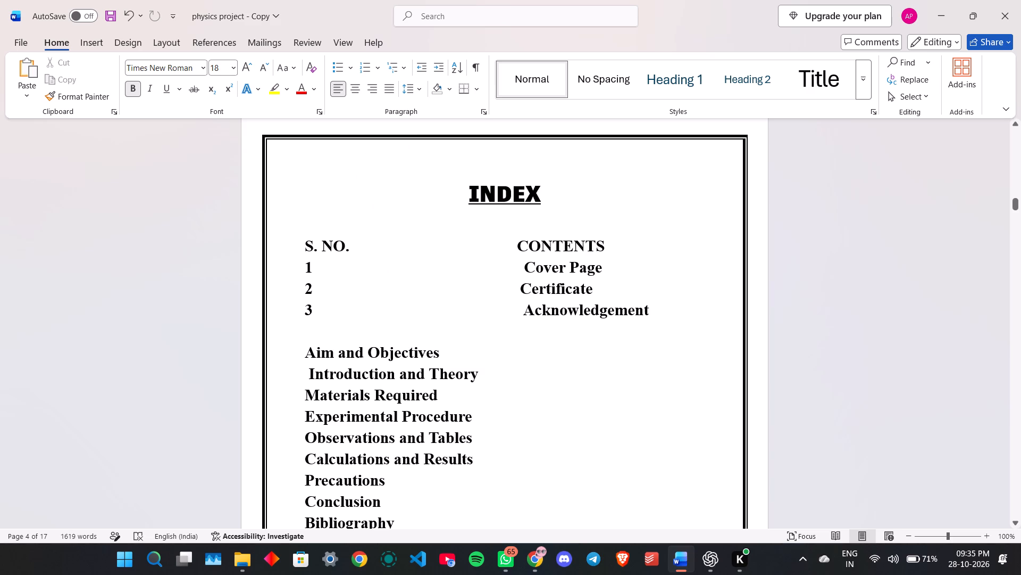
{"action": "key", "text": "BackSpace"}
{"action": "key", "text": "4"}
Space out from the serial number 4 and paste Index beneath Acknowledgement in the CONTENTS column.
{"action": "key", "text": "space"}
{"action": "key", "text": "space"}
{"action": "key", "text": "space"}
{"action": "key", "text": "space"}
{"action": "key", "text": "space"}
{"action": "key", "text": "space"}
{"action": "key", "text": "space"}
{"action": "key", "text": "space"}
{"action": "key", "text": "space"}
{"action": "key", "text": "space"}
{"action": "key", "text": "space"}
{"action": "key", "text": "space"}
{"action": "key", "text": "space"}
{"action": "key", "text": "space"}
{"action": "key", "text": "space"}
{"action": "key", "text": "space"}
{"action": "key", "text": "space"}
{"action": "key", "text": "space"}
{"action": "key", "text": "space"}
{"action": "key", "text": "space"}
{"action": "key", "text": "ctrl+v"}
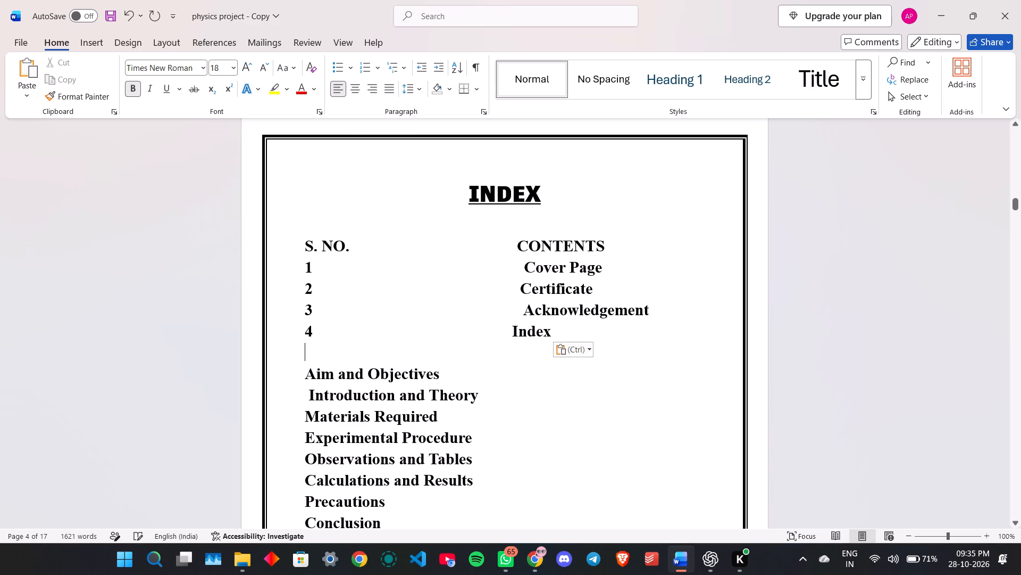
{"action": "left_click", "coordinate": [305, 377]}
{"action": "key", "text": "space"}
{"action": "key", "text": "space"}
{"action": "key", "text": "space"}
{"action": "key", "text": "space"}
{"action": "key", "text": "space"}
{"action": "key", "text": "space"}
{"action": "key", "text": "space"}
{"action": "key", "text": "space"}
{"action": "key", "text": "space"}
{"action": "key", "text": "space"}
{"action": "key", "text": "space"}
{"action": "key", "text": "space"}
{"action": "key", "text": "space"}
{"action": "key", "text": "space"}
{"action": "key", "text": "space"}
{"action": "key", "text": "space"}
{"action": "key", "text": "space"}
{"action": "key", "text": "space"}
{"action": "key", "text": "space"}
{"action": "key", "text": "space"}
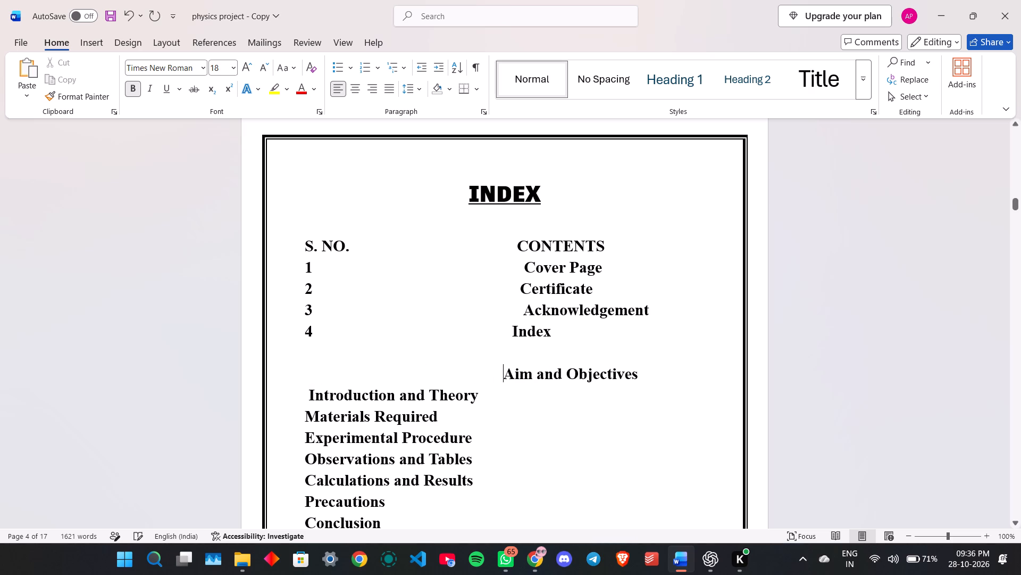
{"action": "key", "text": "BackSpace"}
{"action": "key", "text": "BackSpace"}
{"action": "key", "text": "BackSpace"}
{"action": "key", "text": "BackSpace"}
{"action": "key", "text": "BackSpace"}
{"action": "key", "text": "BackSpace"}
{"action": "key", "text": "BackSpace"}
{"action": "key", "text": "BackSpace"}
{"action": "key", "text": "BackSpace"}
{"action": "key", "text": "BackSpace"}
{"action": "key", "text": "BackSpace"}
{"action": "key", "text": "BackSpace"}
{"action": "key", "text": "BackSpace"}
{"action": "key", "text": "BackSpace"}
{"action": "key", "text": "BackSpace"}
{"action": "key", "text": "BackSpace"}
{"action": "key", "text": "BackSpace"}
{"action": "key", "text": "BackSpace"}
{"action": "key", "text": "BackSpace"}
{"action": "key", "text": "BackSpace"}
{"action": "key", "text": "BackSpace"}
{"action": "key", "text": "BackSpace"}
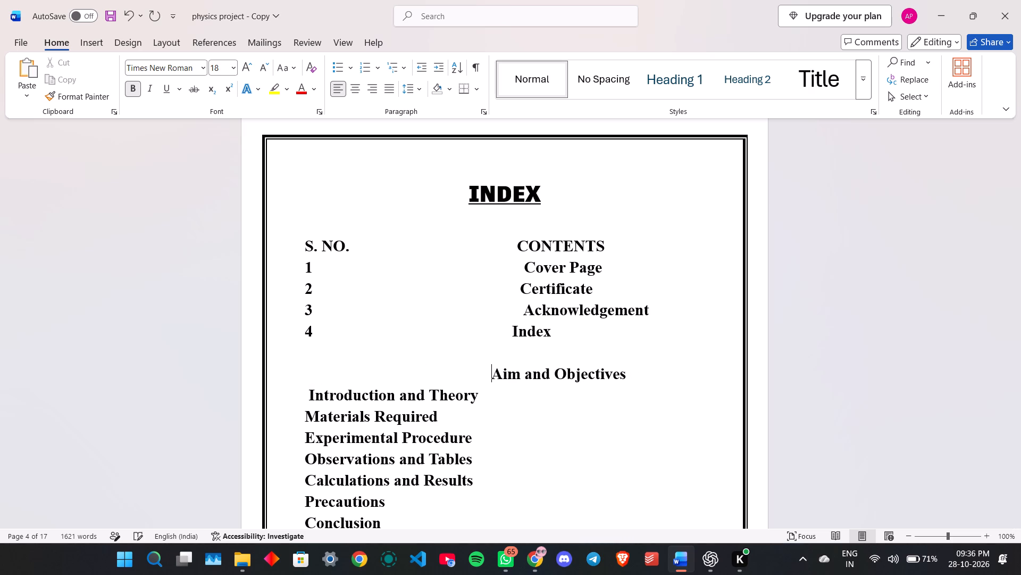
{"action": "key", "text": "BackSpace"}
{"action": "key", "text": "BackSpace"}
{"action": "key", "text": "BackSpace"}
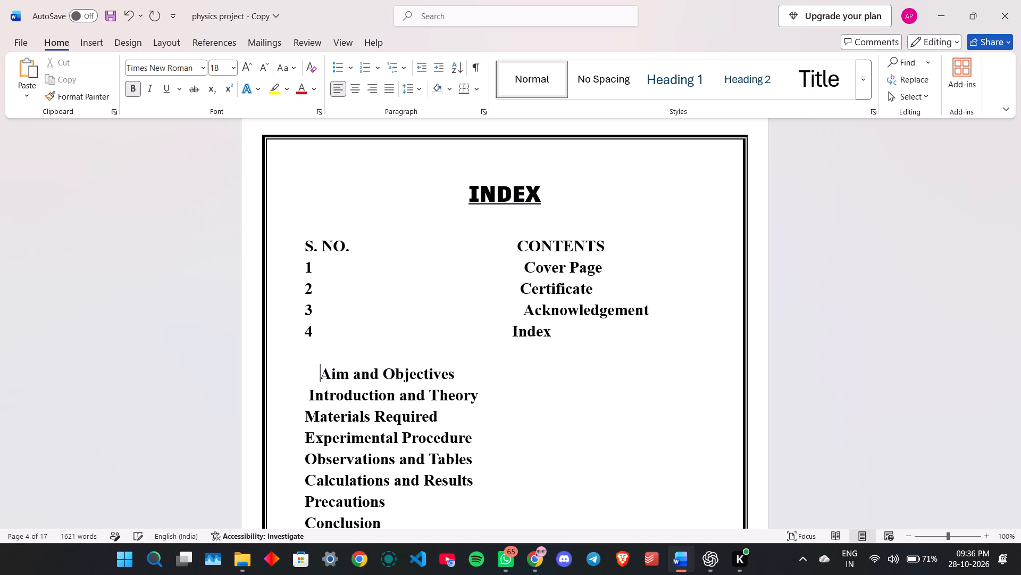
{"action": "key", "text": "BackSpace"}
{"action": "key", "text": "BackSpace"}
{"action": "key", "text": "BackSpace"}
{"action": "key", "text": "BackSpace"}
Remove the blank line between the Index row and Aim and Objectives.
{"action": "key", "text": "BackSpace"}
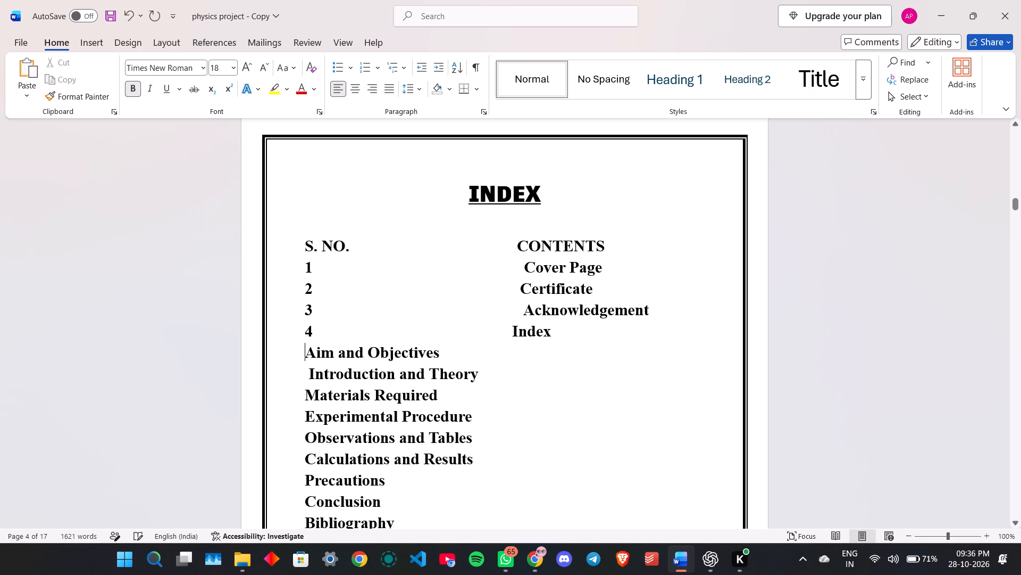
Shift Aim and Objectives across with spaces so it sits roughly beneath Index in the CONTENTS column.
{"action": "key", "text": "space"}
{"action": "key", "text": "space"}
{"action": "key", "text": "space"}
{"action": "key", "text": "space"}
{"action": "key", "text": "space"}
{"action": "key", "text": "space"}
{"action": "key", "text": "space"}
{"action": "key", "text": "space"}
{"action": "key", "text": "space"}
{"action": "key", "text": "space"}
{"action": "key", "text": "space"}
{"action": "key", "text": "space"}
{"action": "key", "text": "space"}
{"action": "key", "text": "space"}
{"action": "key", "text": "space"}
{"action": "key", "text": "space"}
{"action": "key", "text": "space"}
{"action": "key", "text": "space"}
{"action": "key", "text": "space"}
{"action": "key", "text": "space"}
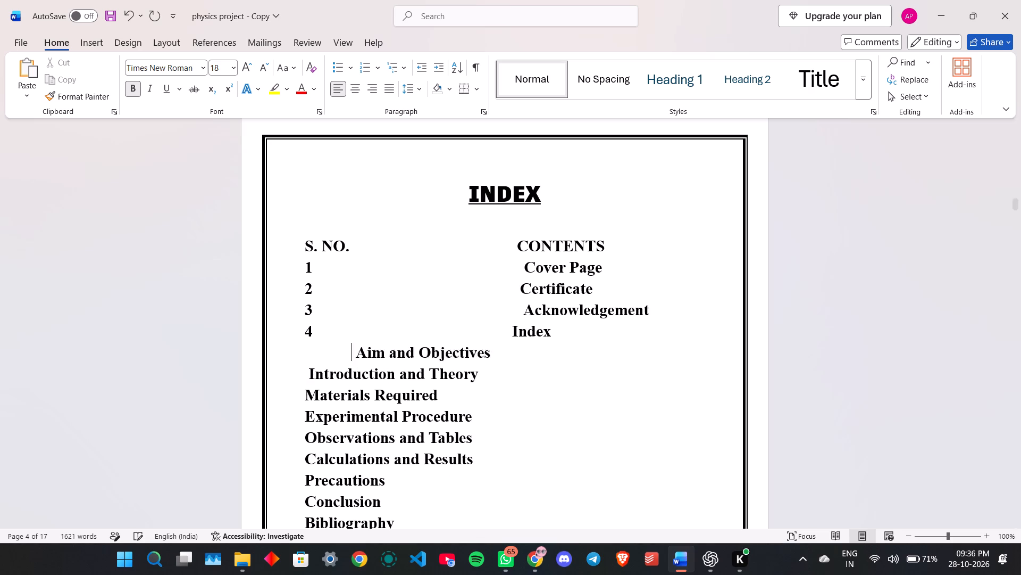
{"action": "key", "text": "space"}
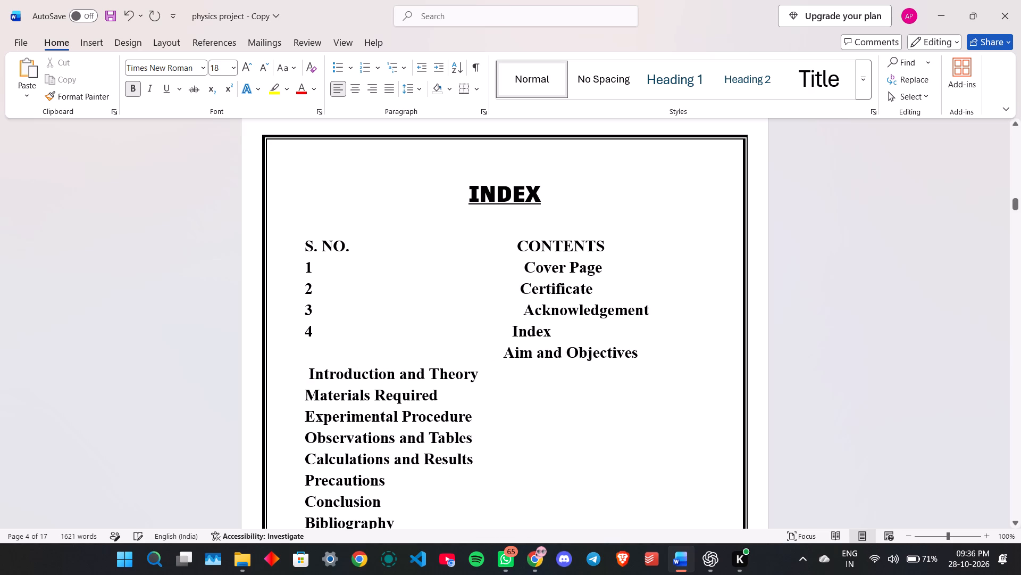
Enter the serial number 5 at the start of the Aim and Objectives row.
{"action": "left_click", "coordinate": [306, 351]}
{"action": "key", "text": "5"}
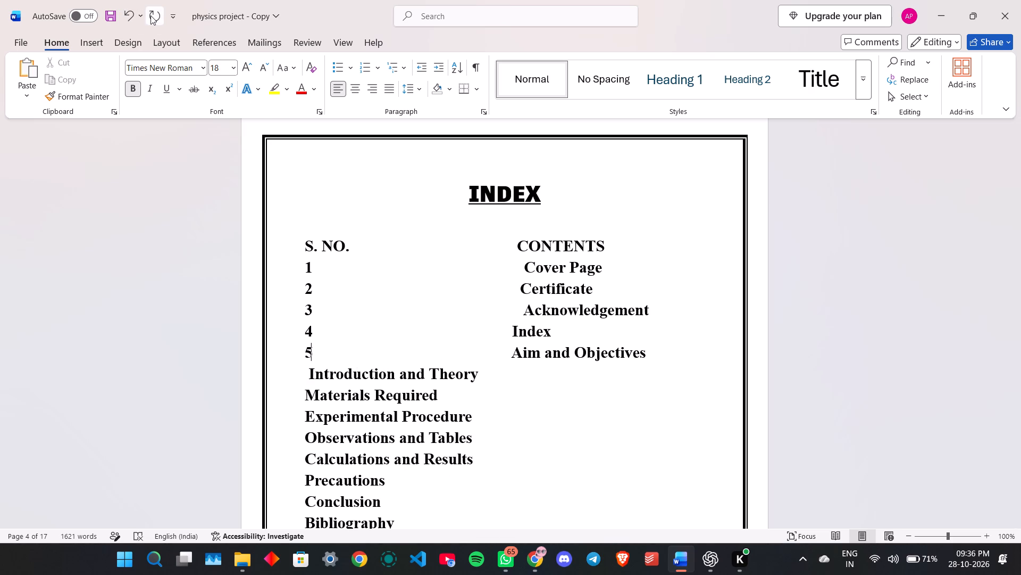
Shift Introduction and Theory across with spaces so it sits roughly beneath Aim and Objectives in the CONTENTS column.
{"action": "scroll", "coordinate": [188, 83], "scroll_direction": "right", "scroll_amount": 1}
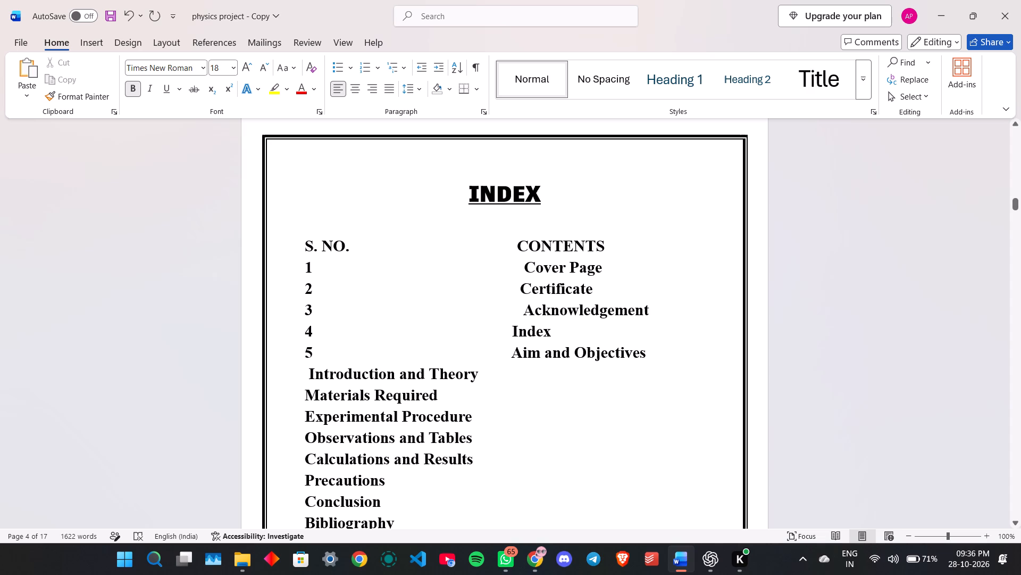
{"action": "left_click", "coordinate": [307, 373]}
{"action": "key", "text": "space"}
{"action": "key", "text": "space"}
{"action": "key", "text": "space"}
{"action": "key", "text": "space"}
{"action": "key", "text": "space"}
{"action": "key", "text": "space"}
{"action": "key", "text": "space"}
{"action": "key", "text": "space"}
{"action": "key", "text": "space"}
{"action": "key", "text": "space"}
{"action": "key", "text": "space"}
{"action": "key", "text": "space"}
{"action": "key", "text": "space"}
{"action": "key", "text": "space"}
{"action": "key", "text": "space"}
{"action": "key", "text": "space"}
{"action": "key", "text": "space"}
{"action": "key", "text": "space"}
{"action": "key", "text": "space"}
{"action": "key", "text": "space"}
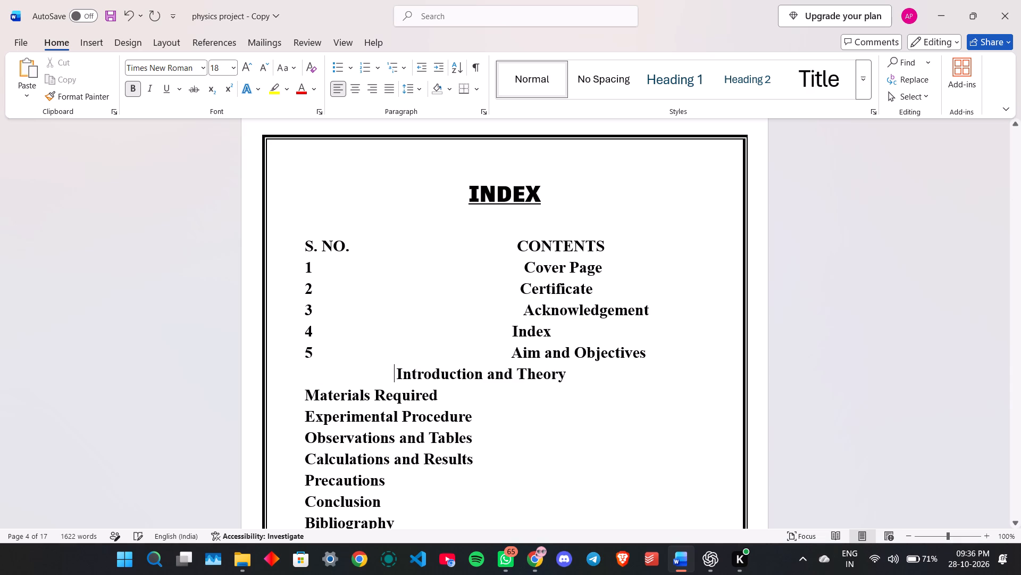
Enter the serial number 6 on the Introduction and Theory row, flush with 5 and without a leading space.
{"action": "left_click", "coordinate": [307, 365]}
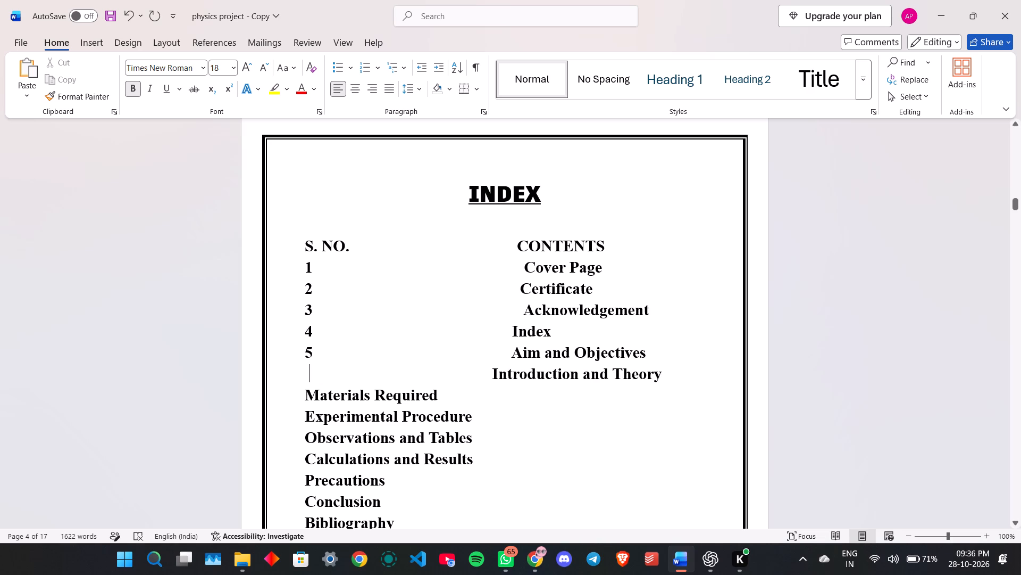
{"action": "key", "text": "6"}
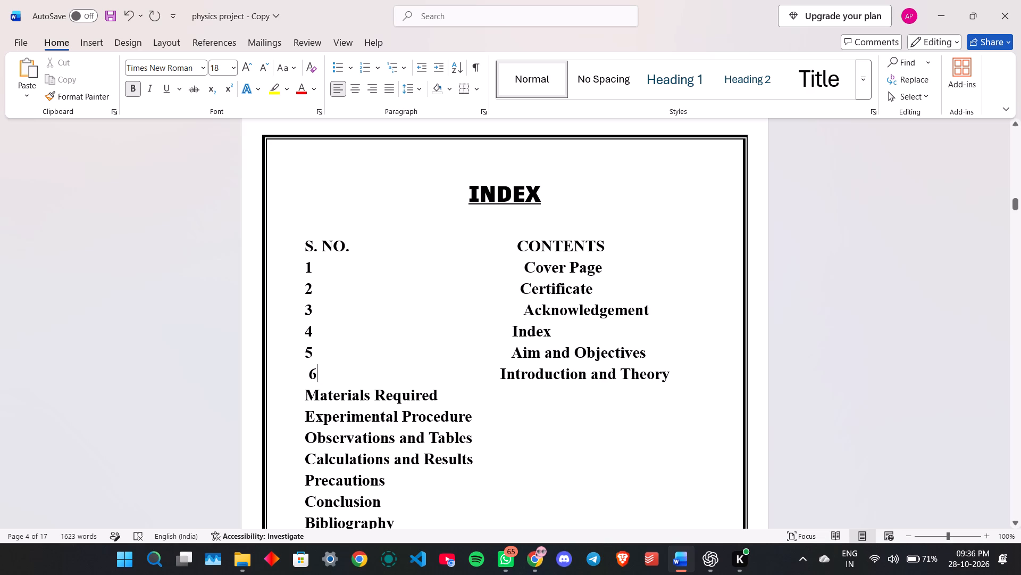
{"action": "key", "text": "BackSpace"}
{"action": "key", "text": "BackSpace"}
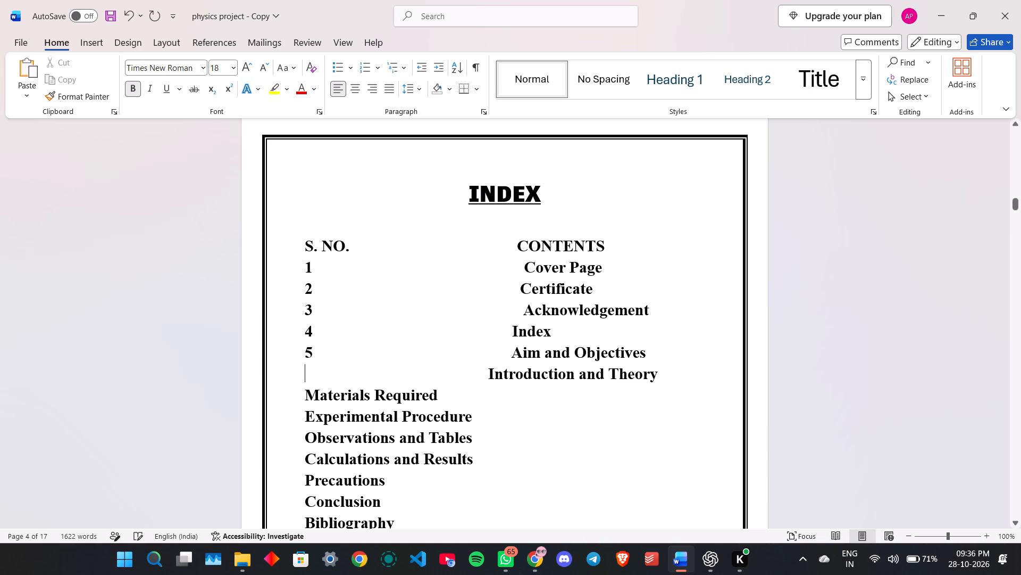
{"action": "key", "text": "6"}
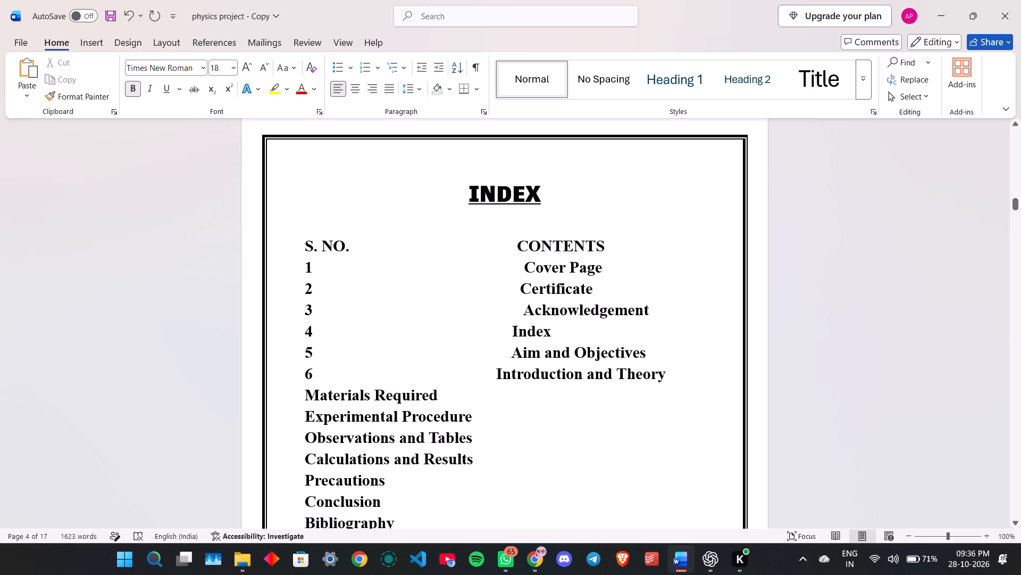
Shift Materials Required across with spaces so it sits roughly beneath Introduction and Theory in the CONTENTS column.
{"action": "left_click", "coordinate": [302, 398]}
{"action": "key", "text": "space"}
{"action": "key", "text": "space"}
{"action": "key", "text": "space"}
{"action": "key", "text": "space"}
{"action": "key", "text": "space"}
{"action": "key", "text": "space"}
{"action": "key", "text": "space"}
{"action": "key", "text": "space"}
{"action": "key", "text": "space"}
{"action": "key", "text": "space"}
{"action": "key", "text": "space"}
{"action": "key", "text": "space"}
{"action": "key", "text": "space"}
{"action": "key", "text": "space"}
{"action": "key", "text": "space"}
{"action": "key", "text": "space"}
{"action": "key", "text": "space"}
{"action": "key", "text": "space"}
{"action": "key", "text": "space"}
{"action": "key", "text": "space"}
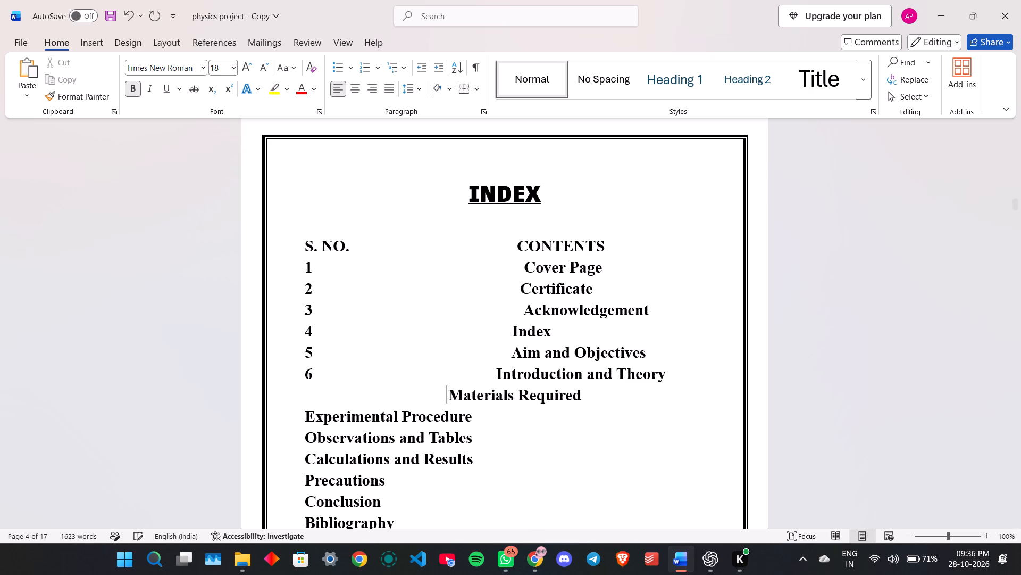
Enter the serial number 7 at the start of the Materials Required row.
{"action": "left_click", "coordinate": [305, 396]}
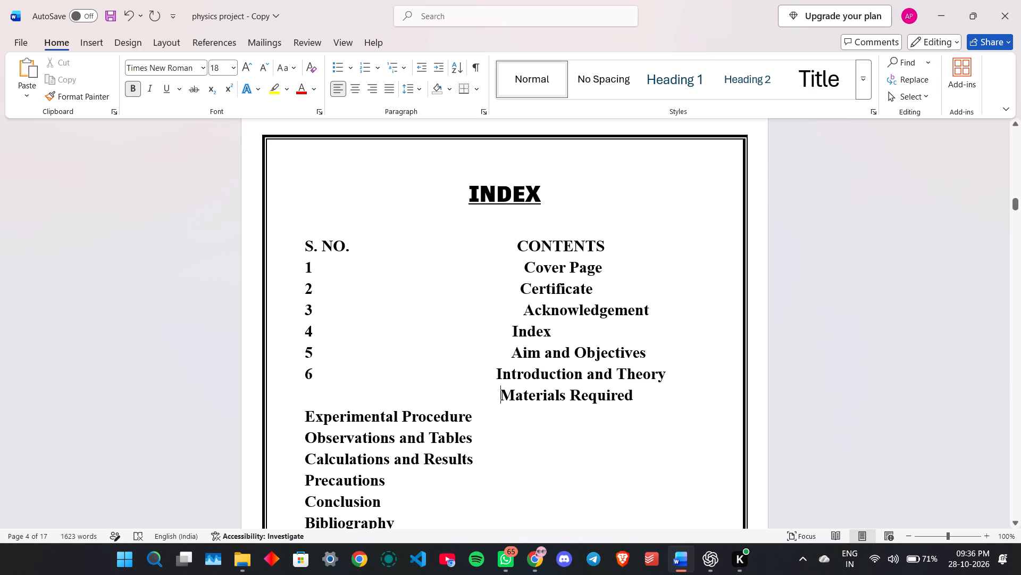
{"action": "key", "text": "7"}
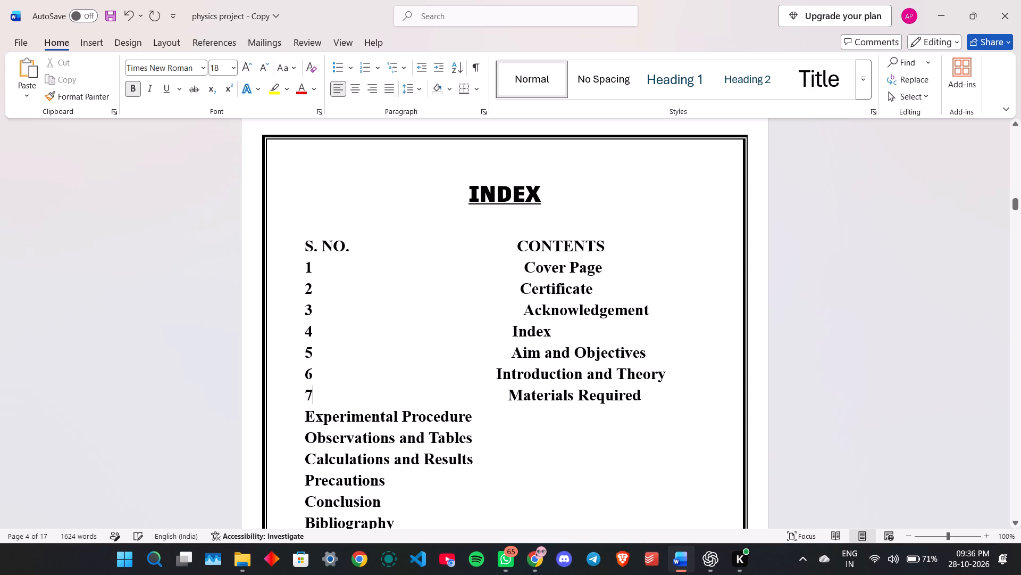
Shift Experimental Procedure across with spaces so it sits roughly beneath Materials Required in the CONTENTS column.
{"action": "left_click", "coordinate": [305, 415]}
{"action": "key", "text": "space"}
{"action": "key", "text": "space"}
{"action": "key", "text": "space"}
{"action": "key", "text": "space"}
{"action": "key", "text": "space"}
{"action": "key", "text": "space"}
{"action": "key", "text": "space"}
{"action": "key", "text": "space"}
{"action": "key", "text": "space"}
{"action": "key", "text": "space"}
{"action": "key", "text": "space"}
{"action": "key", "text": "space"}
{"action": "key", "text": "space"}
{"action": "key", "text": "space"}
{"action": "key", "text": "space"}
{"action": "key", "text": "space"}
{"action": "key", "text": "space"}
{"action": "key", "text": "space"}
{"action": "key", "text": "space"}
{"action": "key", "text": "space"}
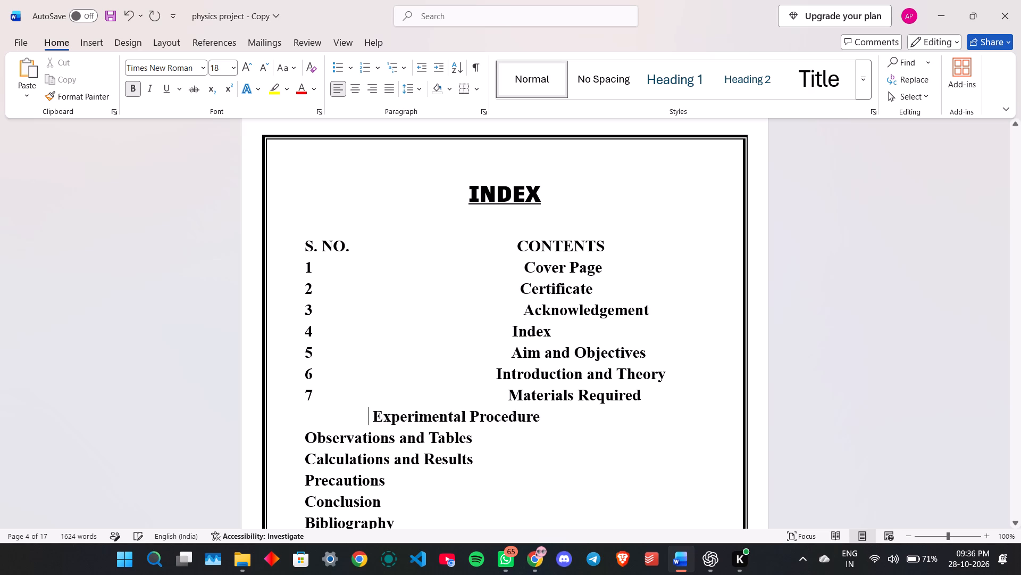
Enter the serial number 8 on the Experimental Procedure row, flush with 7 and without a leading space.
{"action": "left_click", "coordinate": [307, 416]}
{"action": "key", "text": "8"}
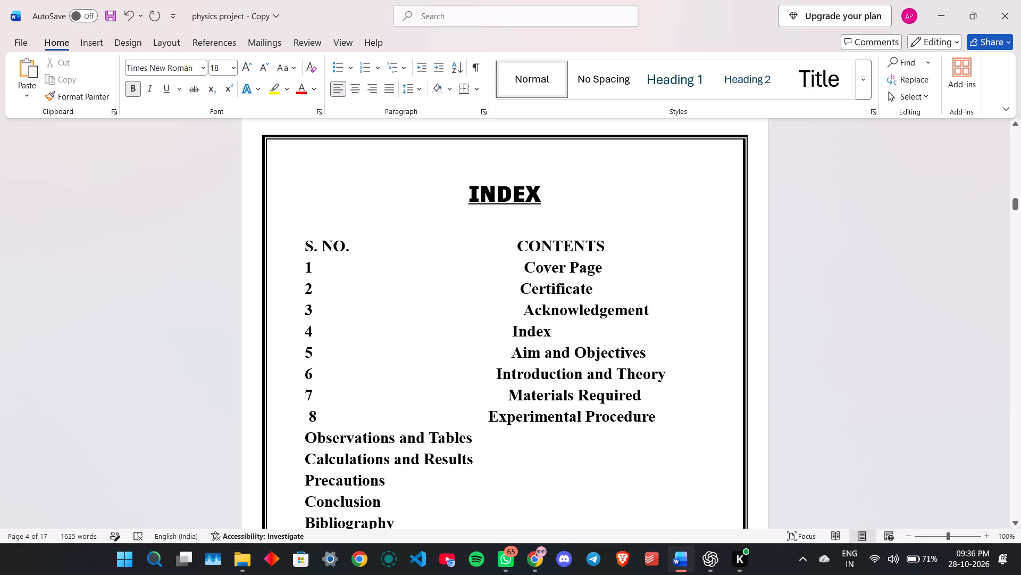
{"action": "key", "text": "BackSpace"}
{"action": "key", "text": "BackSpace"}
{"action": "key", "text": "8"}
Shift Observations and Tables across with spaces so it sits roughly beneath Experimental Procedure in the CONTENTS column.
{"action": "scroll", "coordinate": [338, 413], "scroll_direction": "down", "scroll_amount": 4}
{"action": "left_click", "coordinate": [304, 309]}
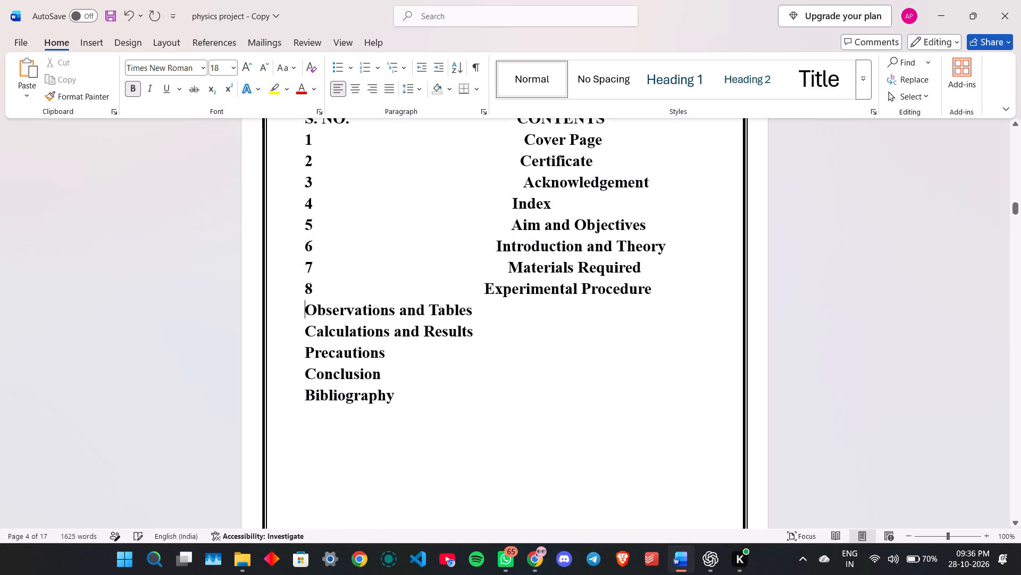
{"action": "key", "text": "space"}
{"action": "key", "text": "space"}
{"action": "key", "text": "space"}
{"action": "key", "text": "space"}
{"action": "key", "text": "space"}
{"action": "key", "text": "space"}
{"action": "key", "text": "space"}
{"action": "key", "text": "space"}
{"action": "key", "text": "space"}
{"action": "key", "text": "space"}
{"action": "key", "text": "space"}
{"action": "key", "text": "space"}
{"action": "key", "text": "space"}
{"action": "key", "text": "space"}
{"action": "key", "text": "space"}
{"action": "key", "text": "space"}
{"action": "key", "text": "space"}
{"action": "key", "text": "space"}
{"action": "key", "text": "space"}
{"action": "key", "text": "space"}
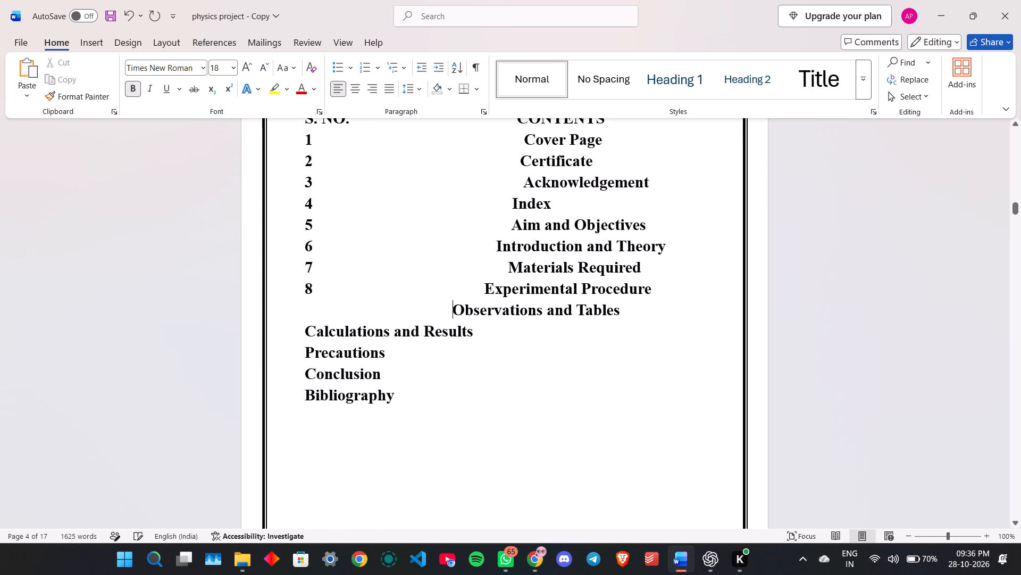
{"action": "key", "text": "space"}
{"action": "key", "text": "space"}
{"action": "key", "text": "space"}
{"action": "key", "text": "space"}
{"action": "key", "text": "space"}
{"action": "key", "text": "space"}
{"action": "key", "text": "space"}
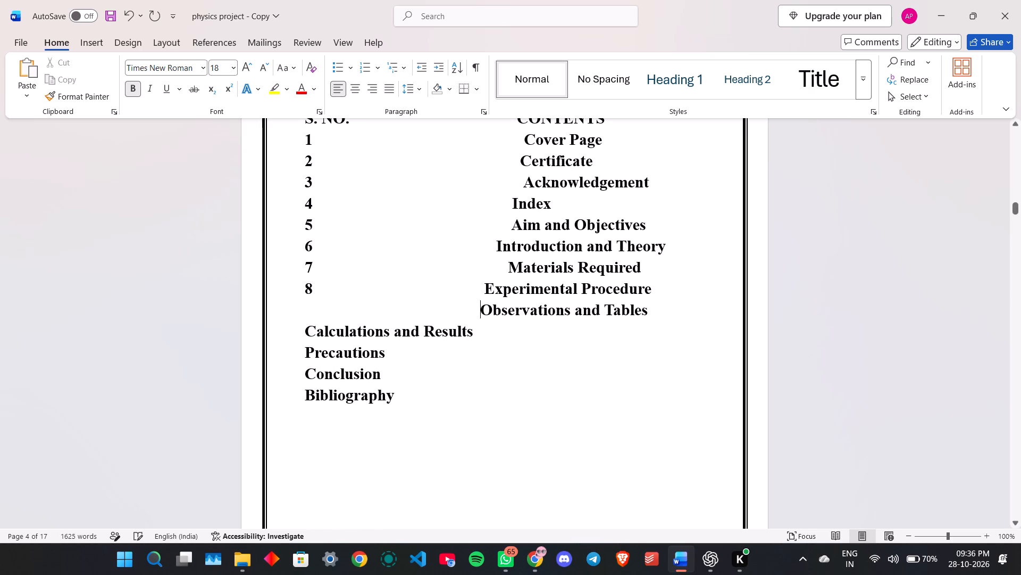
Enter the serial number 9 at the start of the Observations and Tables row.
{"action": "left_click", "coordinate": [305, 309]}
{"action": "key", "text": "9"}
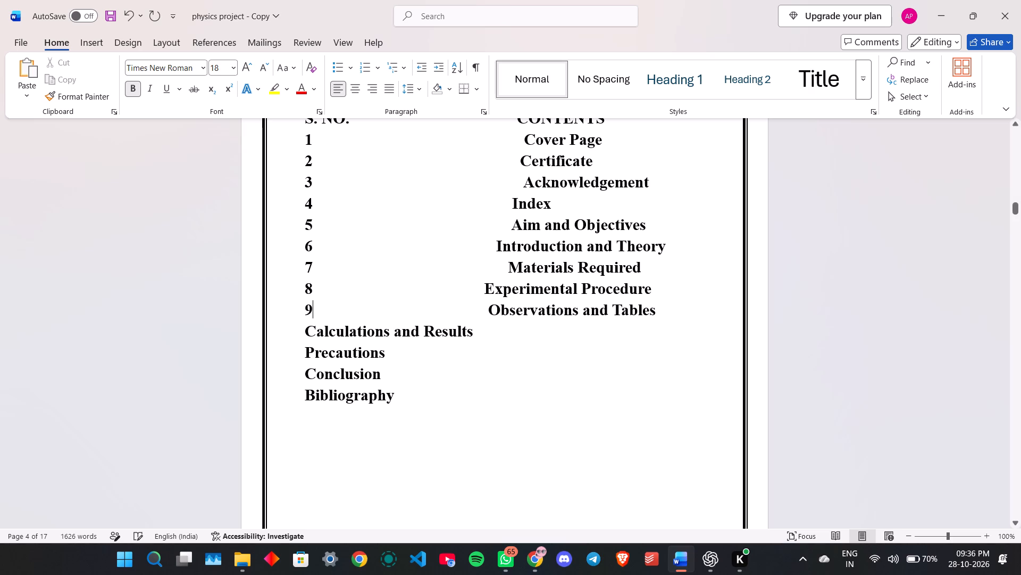
Shift Calculations and Results across with spaces so it sits roughly beneath Observations and Tables in the CONTENTS column.
{"action": "left_click", "coordinate": [304, 334]}
{"action": "key", "text": "space"}
{"action": "key", "text": "space"}
{"action": "key", "text": "space"}
{"action": "key", "text": "space"}
{"action": "key", "text": "space"}
{"action": "key", "text": "space"}
{"action": "key", "text": "space"}
{"action": "key", "text": "space"}
{"action": "key", "text": "space"}
{"action": "key", "text": "space"}
{"action": "key", "text": "space"}
{"action": "key", "text": "space"}
{"action": "key", "text": "space"}
{"action": "key", "text": "space"}
{"action": "key", "text": "space"}
{"action": "key", "text": "space"}
{"action": "key", "text": "space"}
{"action": "key", "text": "space"}
{"action": "key", "text": "space"}
{"action": "key", "text": "space"}
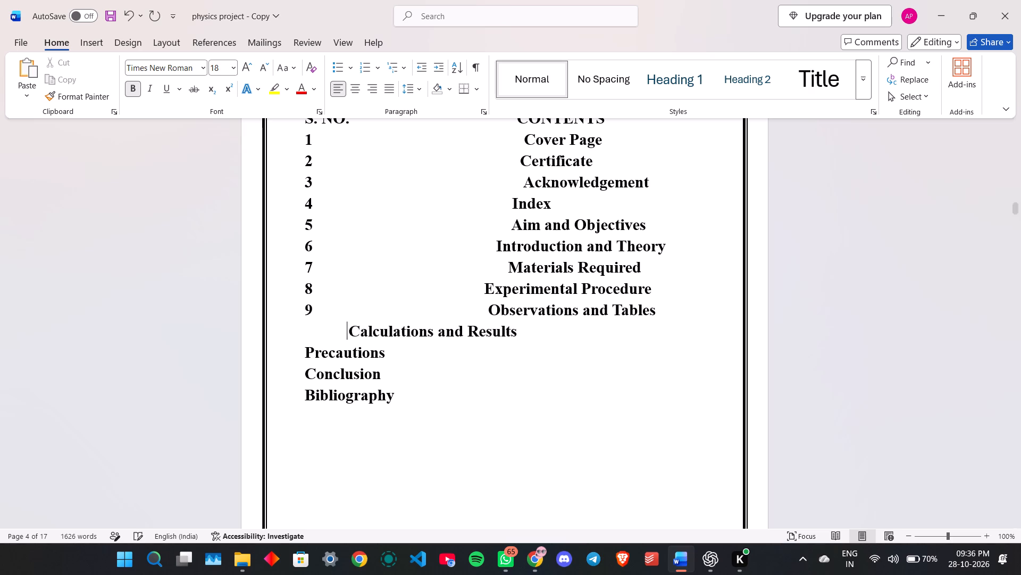
Enter the serial number 10 at the start of the Calculations and Results row.
{"action": "left_click", "coordinate": [304, 329]}
{"action": "key", "text": "1"}
{"action": "key", "text": "0"}
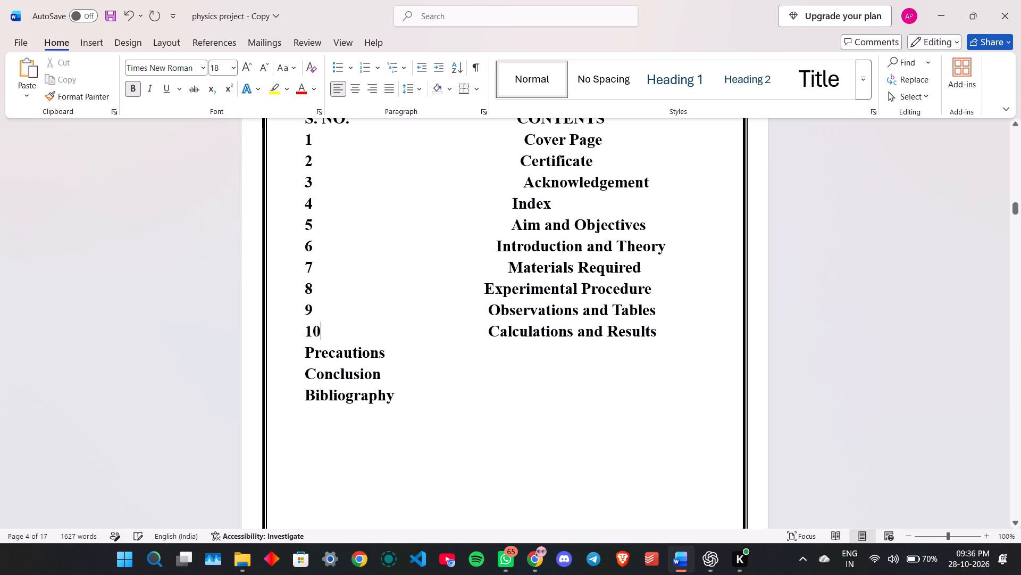
Shift Precautions across with spaces so it sits roughly beneath Calculations and Results in the CONTENTS column.
{"action": "left_click", "coordinate": [308, 355]}
{"action": "key", "text": "space"}
{"action": "key", "text": "space"}
{"action": "key", "text": "space"}
{"action": "key", "text": "space"}
{"action": "key", "text": "space"}
{"action": "key", "text": "space"}
{"action": "key", "text": "space"}
{"action": "key", "text": "space"}
{"action": "key", "text": "space"}
{"action": "key", "text": "space"}
{"action": "key", "text": "space"}
{"action": "key", "text": "space"}
{"action": "key", "text": "space"}
{"action": "key", "text": "space"}
{"action": "key", "text": "space"}
{"action": "key", "text": "space"}
{"action": "key", "text": "space"}
{"action": "key", "text": "space"}
{"action": "key", "text": "space"}
{"action": "key", "text": "space"}
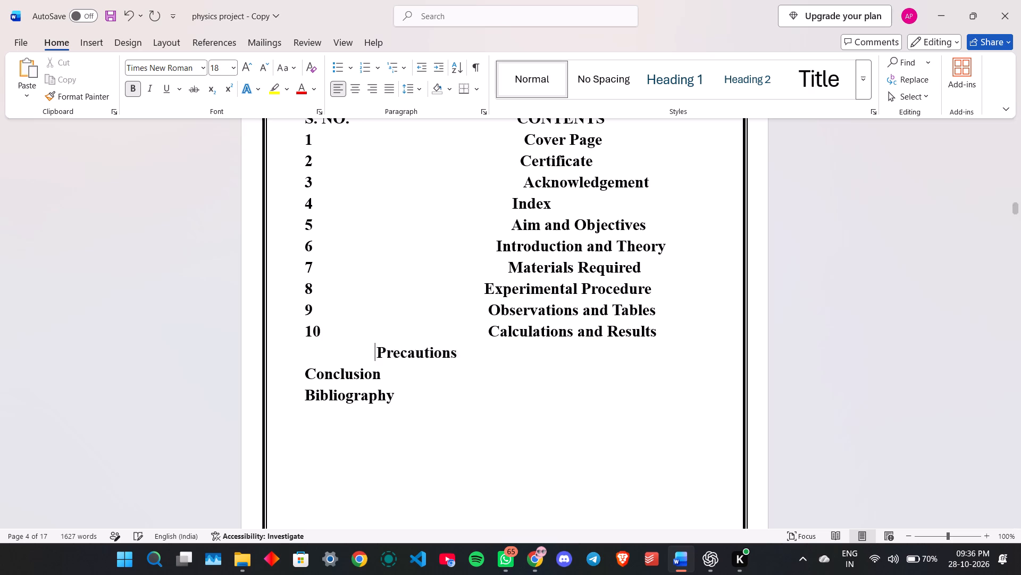
{"action": "key", "text": "space"}
{"action": "key", "text": "space"}
{"action": "key", "text": "space"}
{"action": "key", "text": "space"}
{"action": "key", "text": "space"}
{"action": "key", "text": "space"}
{"action": "key", "text": "space"}
{"action": "key", "text": "space"}
{"action": "key", "text": "space"}
{"action": "key", "text": "space"}
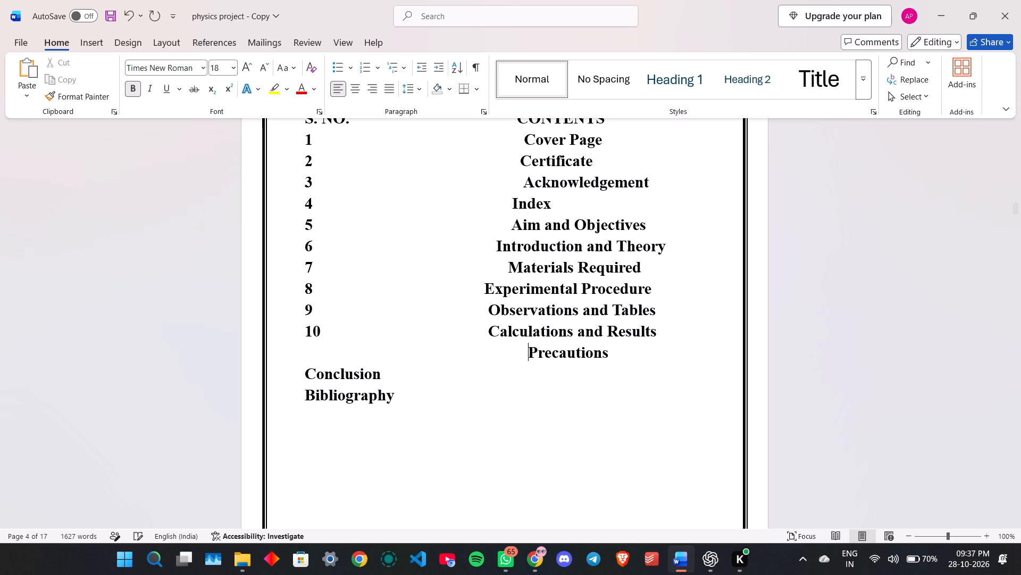
Enter the serial number 11 on the Precautions row, flush with 10 and without a leading space.
{"action": "left_click", "coordinate": [308, 351]}
{"action": "type", "text": "11"}
{"action": "left_click", "coordinate": [306, 354]}
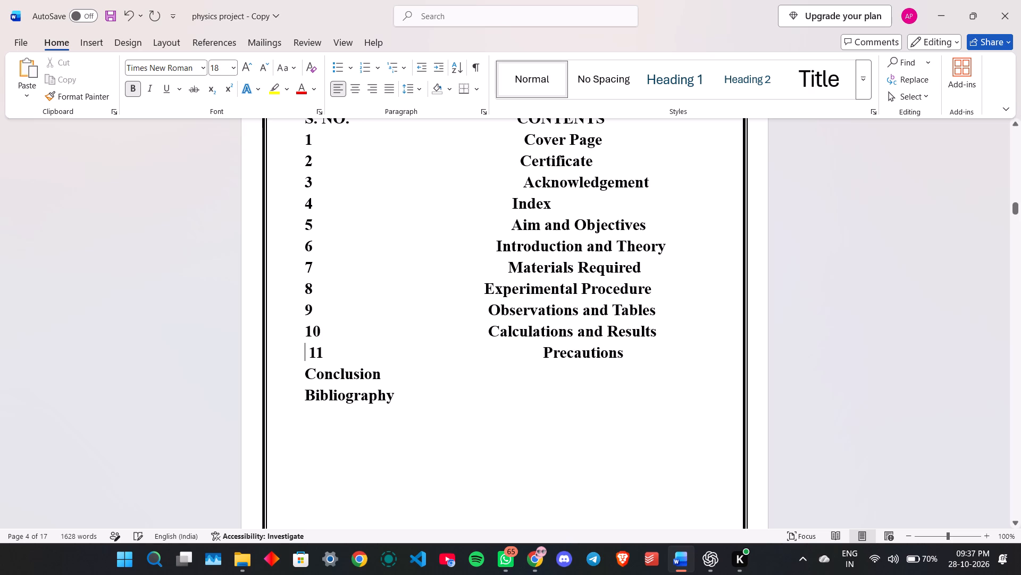
{"action": "left_click", "coordinate": [309, 357]}
{"action": "key", "text": "BackSpace"}
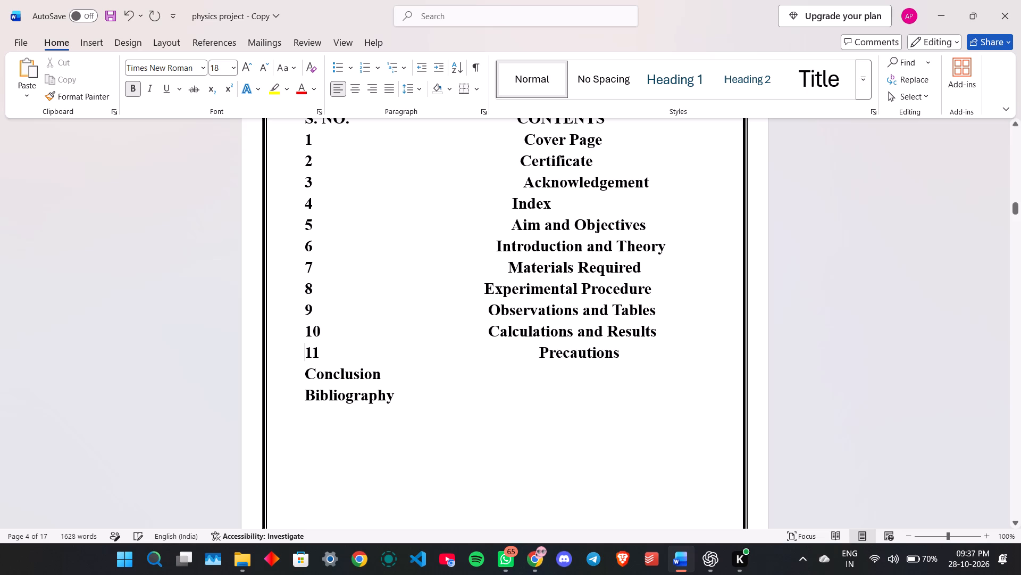
Shift Conclusion across with spaces so it sits roughly beneath Precautions in the CONTENTS column.
{"action": "left_click", "coordinate": [306, 373]}
{"action": "key", "text": "space"}
{"action": "key", "text": "space"}
{"action": "key", "text": "space"}
{"action": "key", "text": "space"}
{"action": "key", "text": "space"}
{"action": "key", "text": "space"}
{"action": "key", "text": "space"}
{"action": "key", "text": "space"}
{"action": "key", "text": "space"}
{"action": "key", "text": "space"}
{"action": "key", "text": "space"}
{"action": "key", "text": "space"}
{"action": "key", "text": "space"}
{"action": "key", "text": "space"}
{"action": "key", "text": "space"}
{"action": "key", "text": "space"}
{"action": "key", "text": "space"}
{"action": "key", "text": "space"}
{"action": "key", "text": "space"}
{"action": "key", "text": "space"}
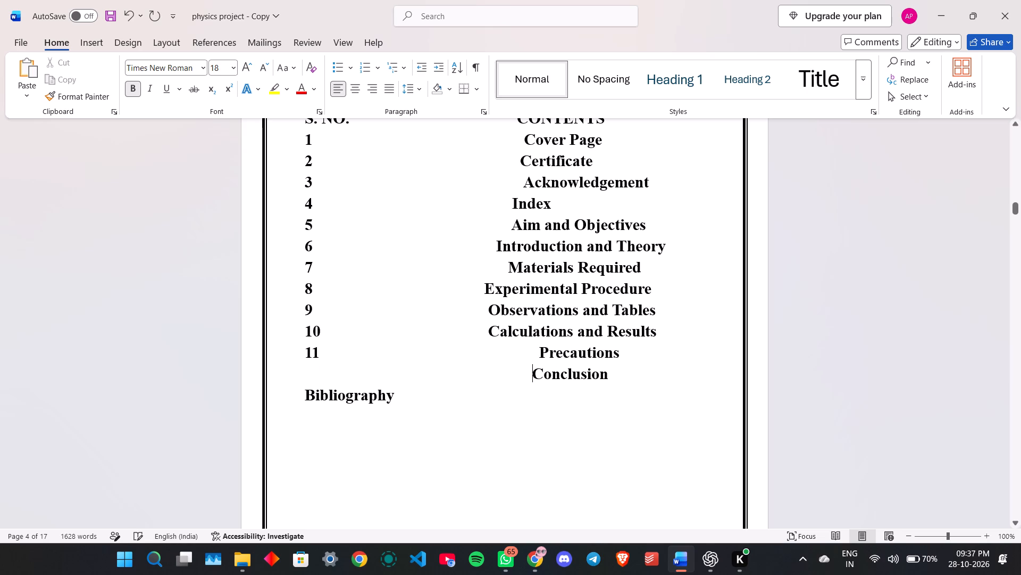
Enter the serial number 12 at the start of the Conclusion row.
{"action": "left_click", "coordinate": [304, 374]}
{"action": "key", "text": "1"}
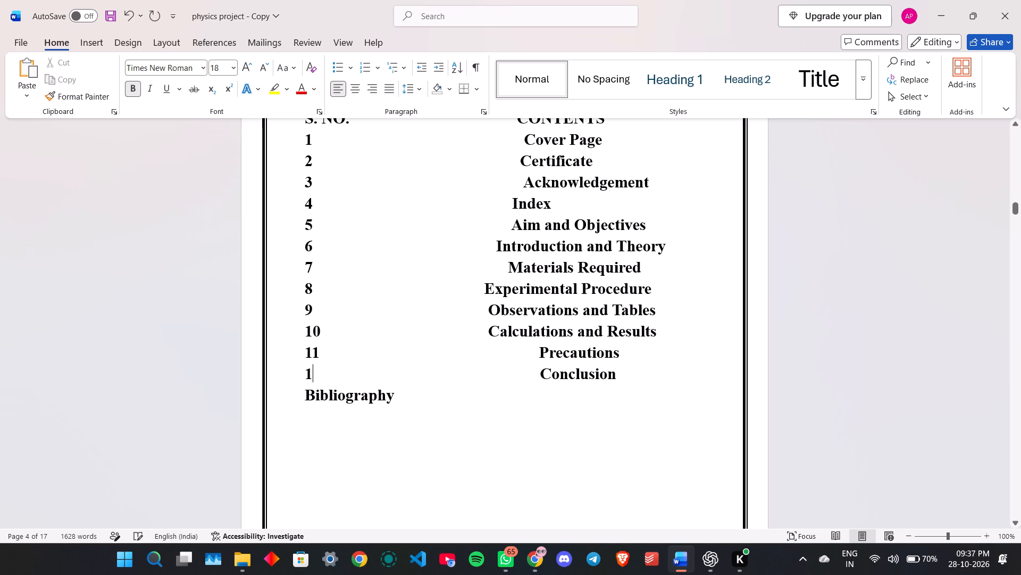
{"action": "key", "text": "2"}
Shift Bibliography across with spaces so it sits roughly beneath Conclusion in the CONTENTS column.
{"action": "left_click", "coordinate": [305, 392]}
{"action": "key", "text": "space"}
{"action": "key", "text": "space"}
{"action": "key", "text": "space"}
{"action": "key", "text": "space"}
{"action": "key", "text": "space"}
{"action": "key", "text": "space"}
{"action": "key", "text": "space"}
{"action": "key", "text": "space"}
{"action": "key", "text": "space"}
{"action": "key", "text": "space"}
{"action": "key", "text": "space"}
{"action": "key", "text": "space"}
{"action": "key", "text": "space"}
{"action": "key", "text": "space"}
{"action": "key", "text": "space"}
{"action": "key", "text": "space"}
{"action": "key", "text": "space"}
{"action": "key", "text": "space"}
{"action": "key", "text": "space"}
{"action": "key", "text": "space"}
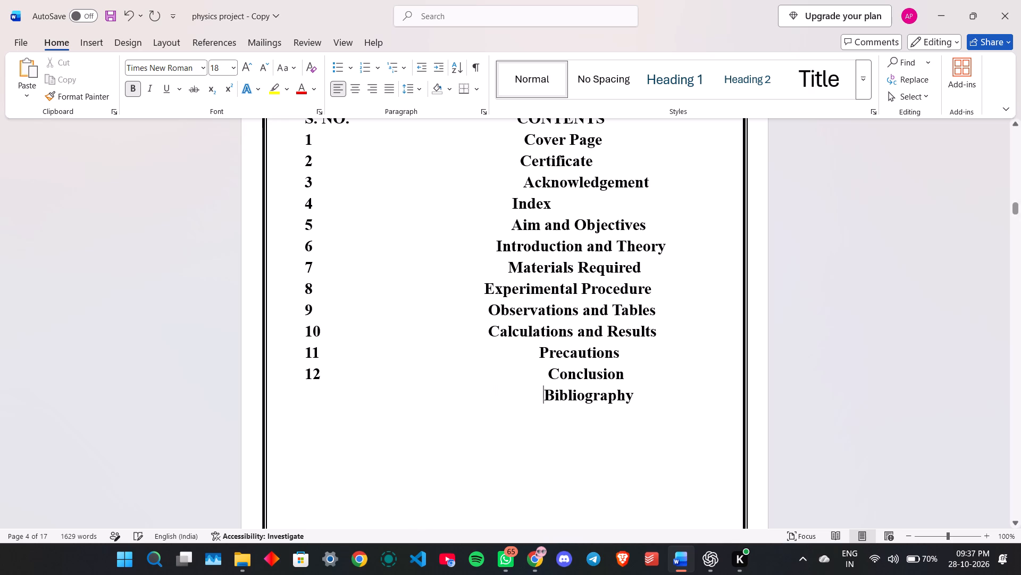
Enter the serial number 13 at the start of the Bibliography row.
{"action": "left_click", "coordinate": [303, 391]}
{"action": "key", "text": "1"}
{"action": "key", "text": "3"}
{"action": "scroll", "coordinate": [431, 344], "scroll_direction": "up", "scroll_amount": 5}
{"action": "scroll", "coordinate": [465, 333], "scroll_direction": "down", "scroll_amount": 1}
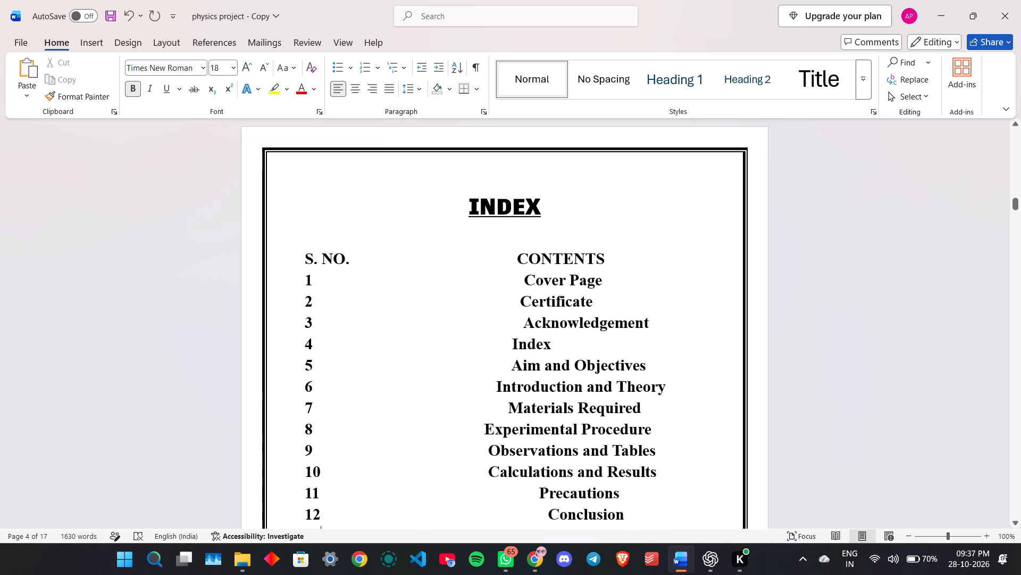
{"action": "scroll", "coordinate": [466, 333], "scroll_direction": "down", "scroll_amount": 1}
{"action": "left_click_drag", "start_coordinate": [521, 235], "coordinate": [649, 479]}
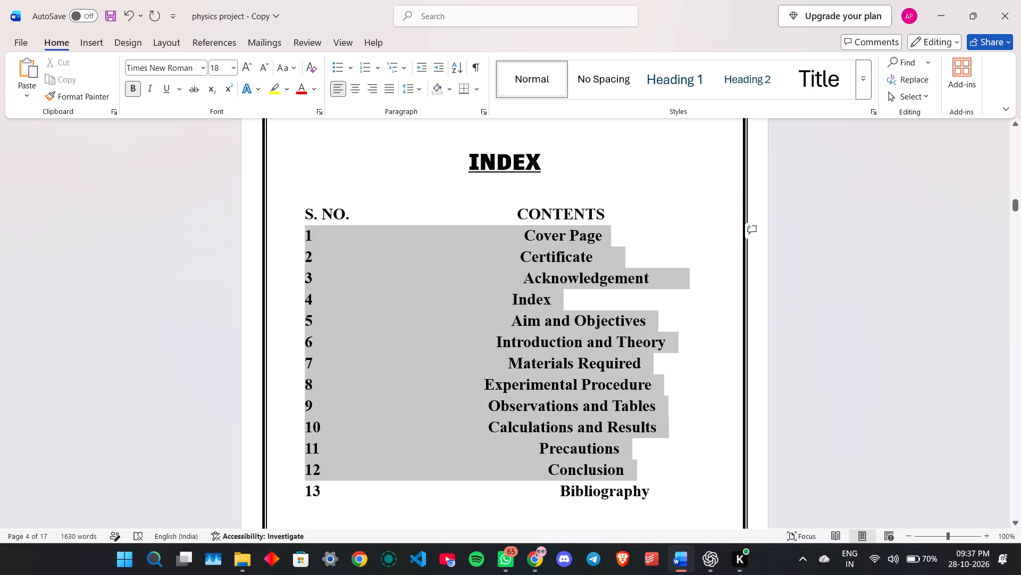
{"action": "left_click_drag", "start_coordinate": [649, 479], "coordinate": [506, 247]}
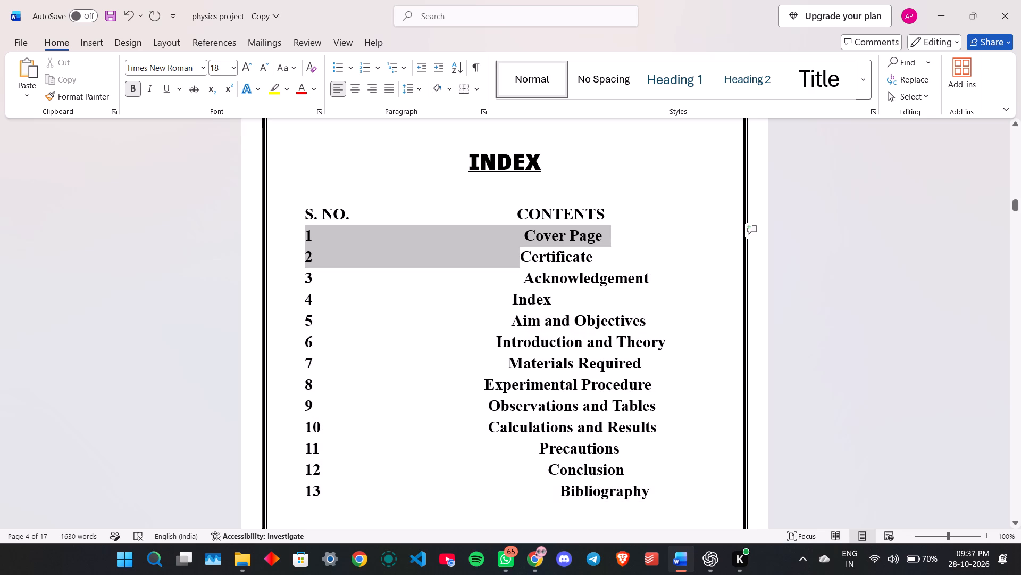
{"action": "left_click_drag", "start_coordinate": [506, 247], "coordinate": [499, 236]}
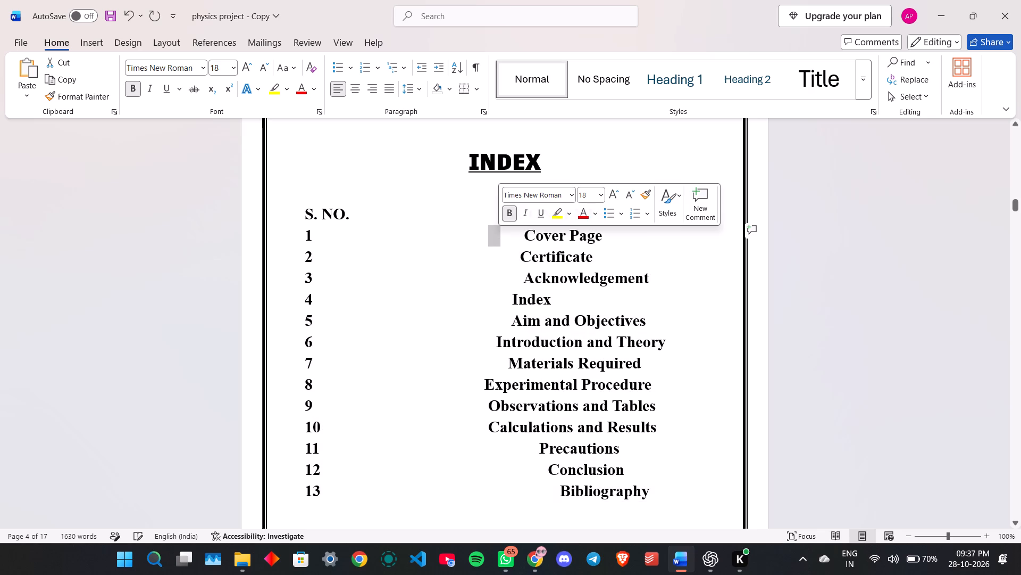
Add one space before Certificate so it starts directly beneath Cover Page.
{"action": "left_click", "coordinate": [514, 254]}
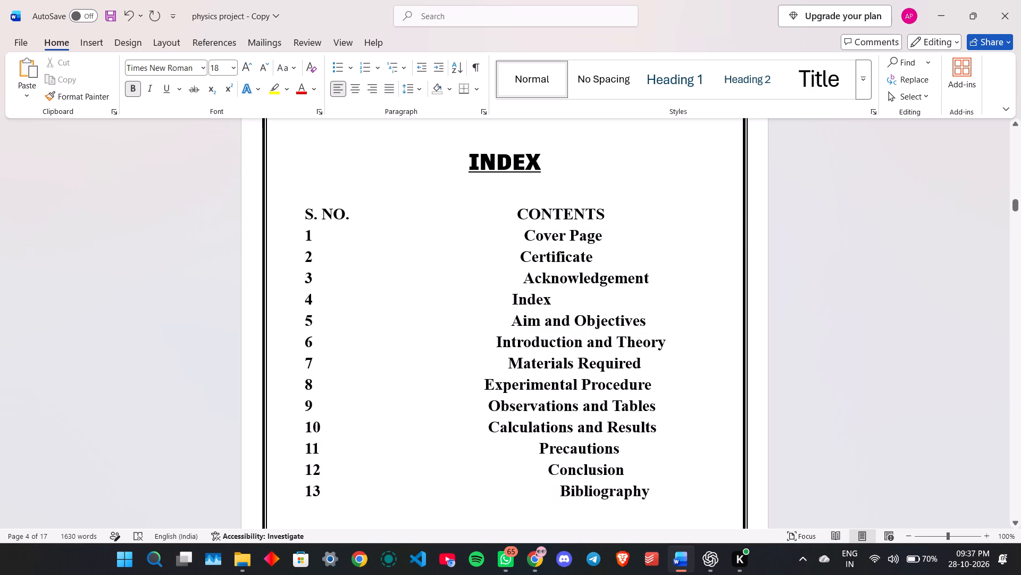
{"action": "left_click", "coordinate": [520, 262]}
{"action": "key", "text": "space"}
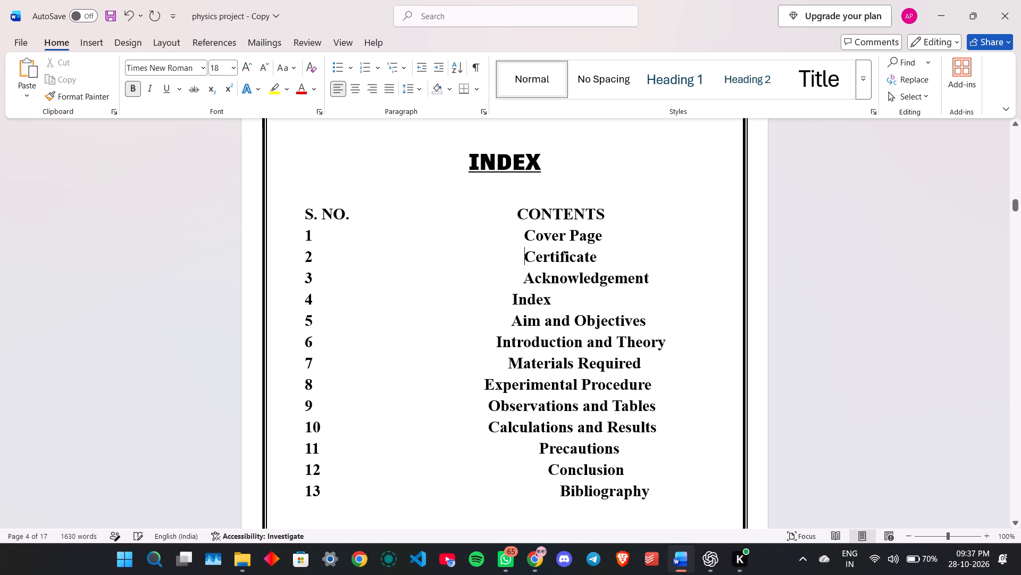
Remove six spaces before Acknowledgement so it sits centred beneath Certificate in the CONTENTS column.
{"action": "left_click", "coordinate": [522, 280]}
{"action": "key", "text": "BackSpace"}
{"action": "key", "text": "BackSpace"}
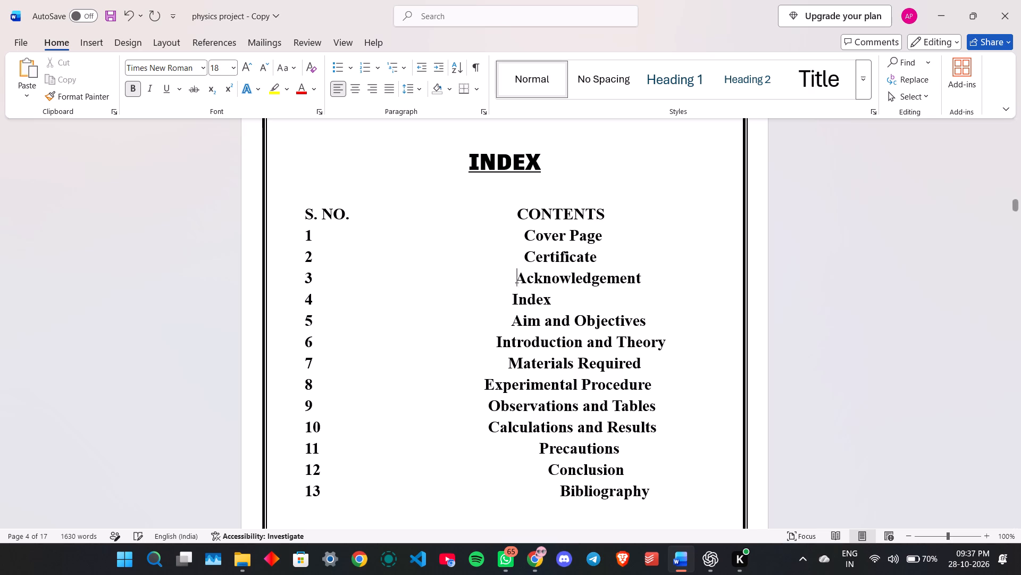
{"action": "key", "text": "BackSpace"}
{"action": "key", "text": "BackSpace"}
{"action": "key", "text": "BackSpace"}
{"action": "key", "text": "BackSpace"}
Shift Index across by seven spaces so it sits centred beneath Acknowledgement in the CONTENTS column.
{"action": "left_click", "coordinate": [510, 300]}
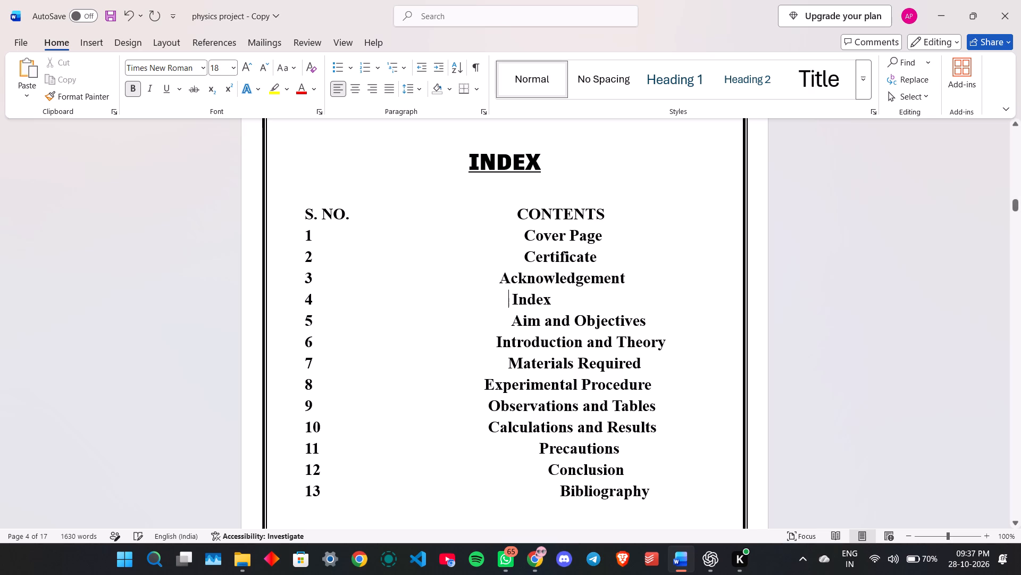
{"action": "key", "text": "space"}
{"action": "key", "text": "space"}
{"action": "key", "text": "space"}
{"action": "key", "text": "space"}
{"action": "key", "text": "space"}
{"action": "key", "text": "space"}
{"action": "key", "text": "space"}
{"action": "key", "text": "space"}
{"action": "key", "text": "space"}
{"action": "key", "text": "space"}
{"action": "key", "text": "BackSpace"}
{"action": "key", "text": "BackSpace"}
{"action": "key", "text": "BackSpace"}
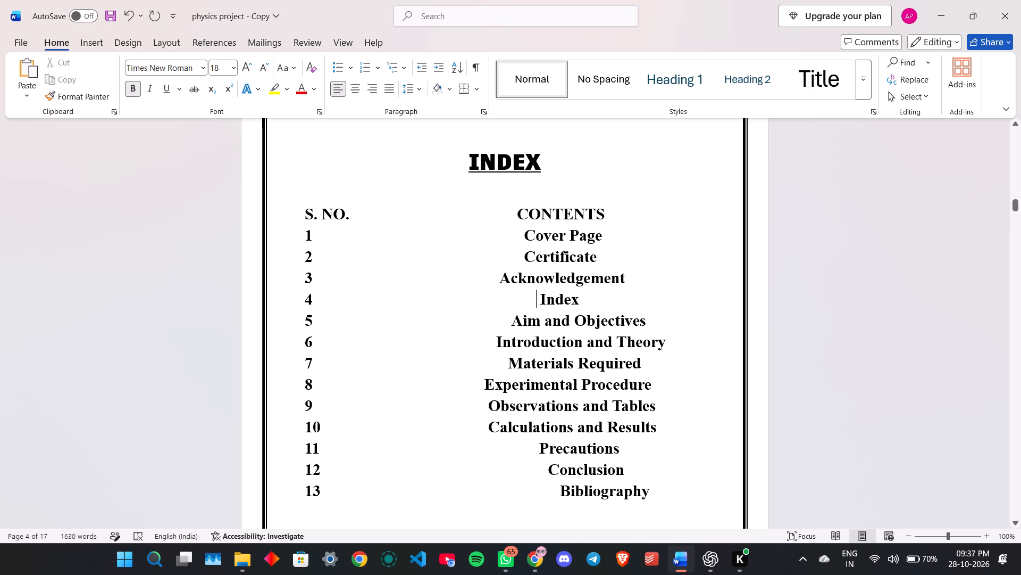
Remove three spaces before Aim and Objectives so it starts in line with Acknowledgement.
{"action": "left_click", "coordinate": [510, 324]}
{"action": "key", "text": "BackSpace"}
{"action": "key", "text": "BackSpace"}
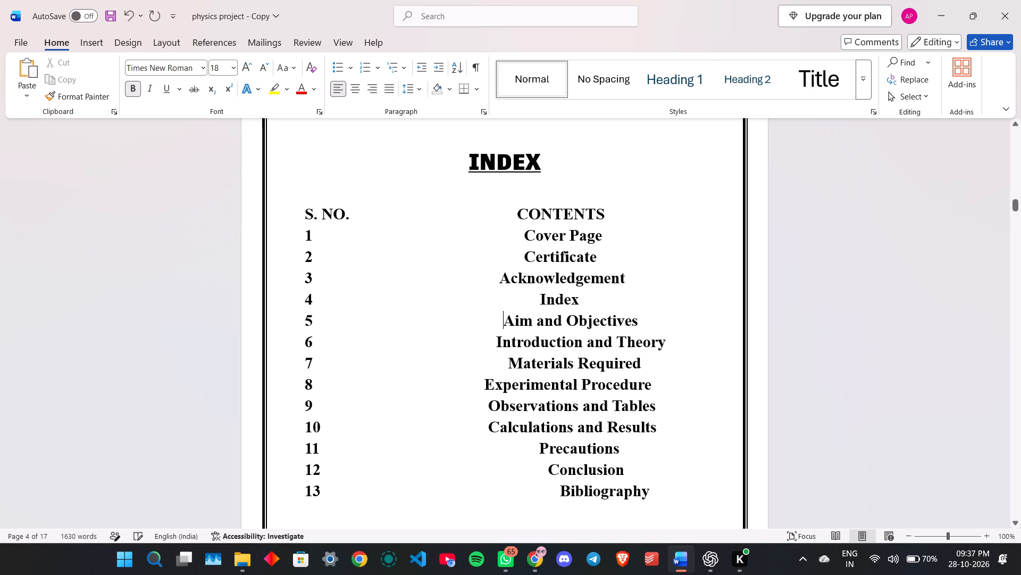
{"action": "key", "text": "BackSpace"}
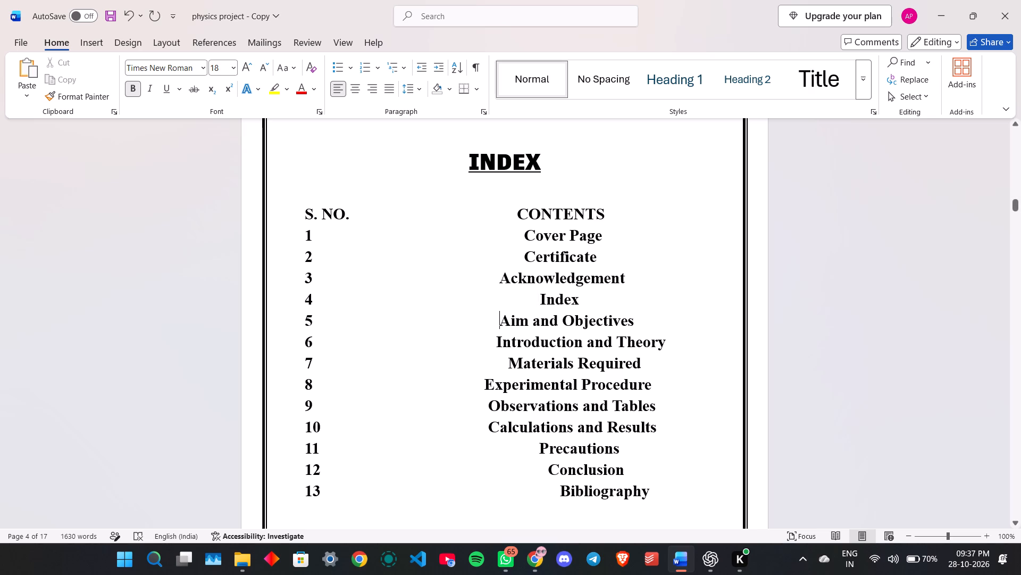
Add four spaces before Experimental Procedure so it sits roughly centred beneath Materials Required.
{"action": "left_click", "coordinate": [485, 388]}
{"action": "key", "text": "space"}
{"action": "key", "text": "space"}
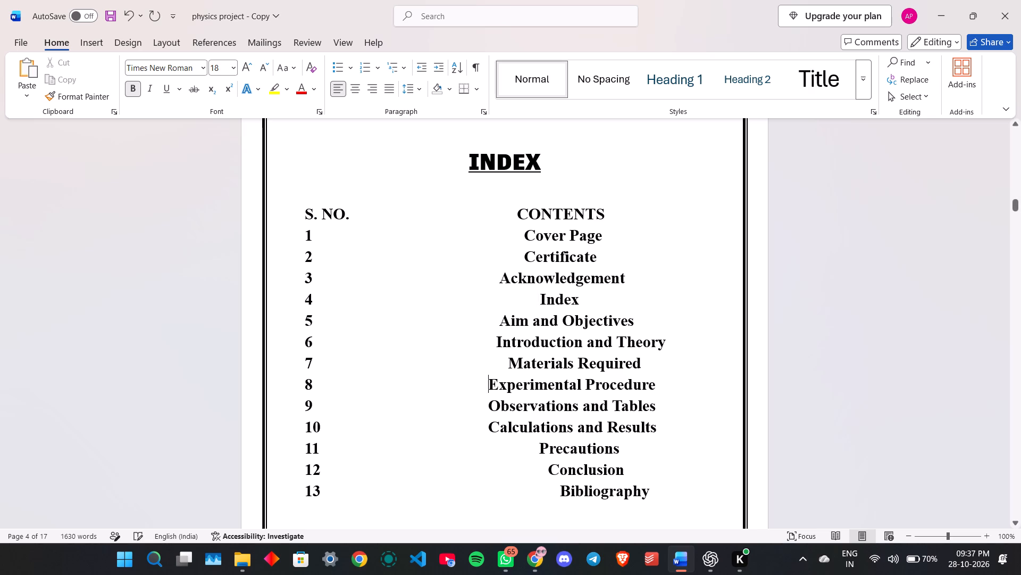
{"action": "key", "text": "space"}
{"action": "key", "text": "space"}
Add two spaces before both Observations and Tables and Calculations and Results to line them up beneath Experimental Procedure.
{"action": "left_click", "coordinate": [486, 404]}
{"action": "key", "text": "space"}
{"action": "key", "text": "space"}
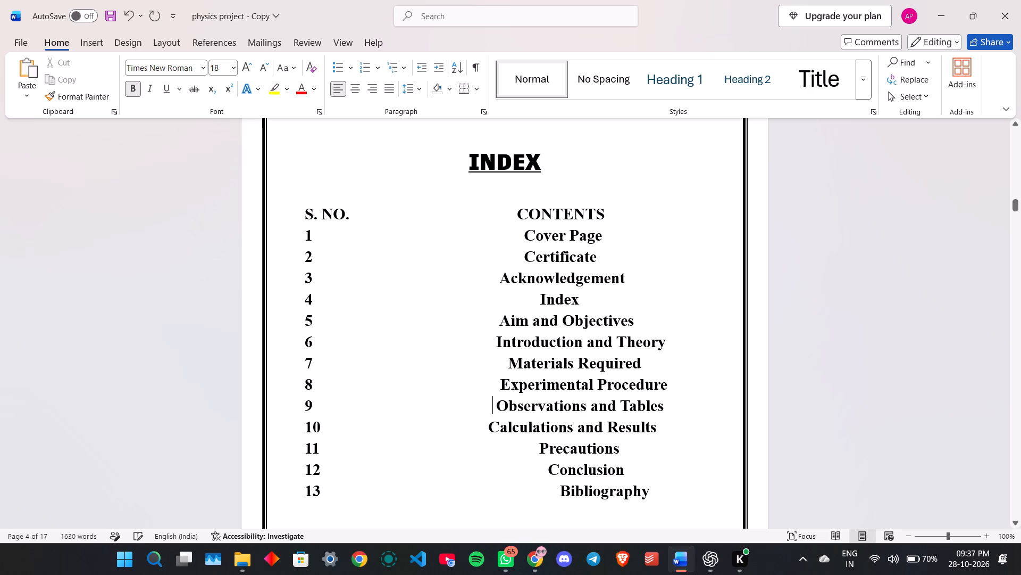
{"action": "left_click", "coordinate": [488, 427]}
{"action": "key", "text": "space"}
{"action": "key", "text": "space"}
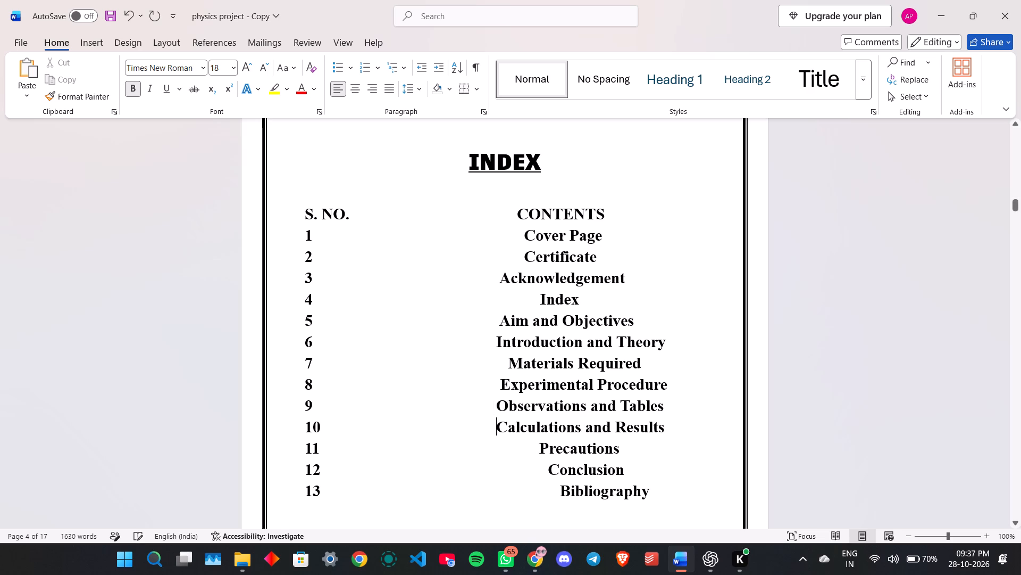
Remove five spaces before Precautions to pull it back towards the centre of the CONTENTS column.
{"action": "left_click", "coordinate": [535, 447]}
{"action": "key", "text": "BackSpace"}
{"action": "key", "text": "BackSpace"}
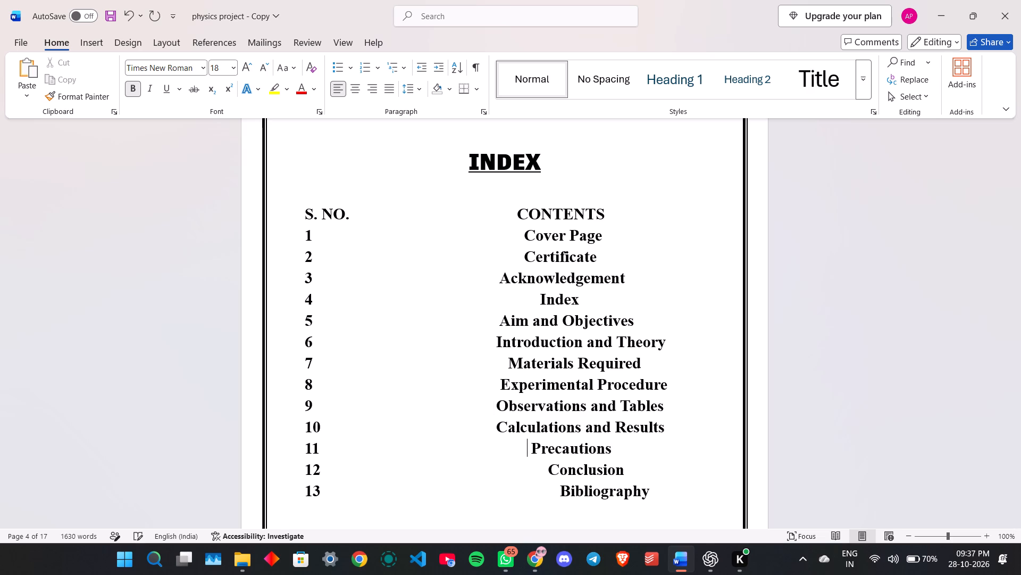
{"action": "key", "text": "BackSpace"}
{"action": "key", "text": "BackSpace"}
{"action": "key", "text": "BackSpace"}
Remove seven spaces before Conclusion so it starts directly beneath Precautions.
{"action": "left_click", "coordinate": [548, 469]}
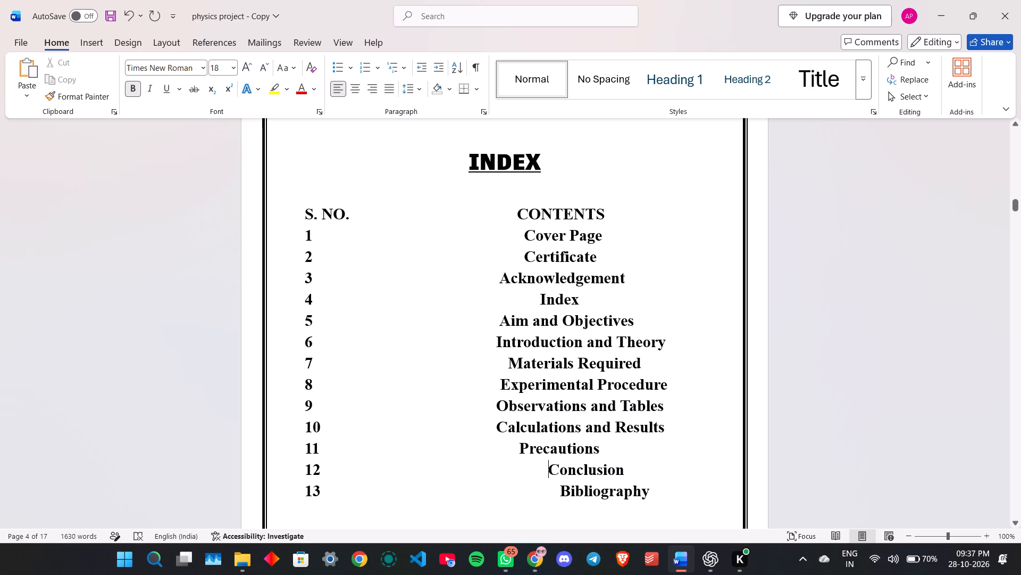
{"action": "key", "text": "BackSpace"}
{"action": "key", "text": "BackSpace"}
{"action": "key", "text": "BackSpace"}
{"action": "key", "text": "BackSpace"}
{"action": "key", "text": "BackSpace"}
{"action": "key", "text": "BackSpace"}
{"action": "key", "text": "BackSpace"}
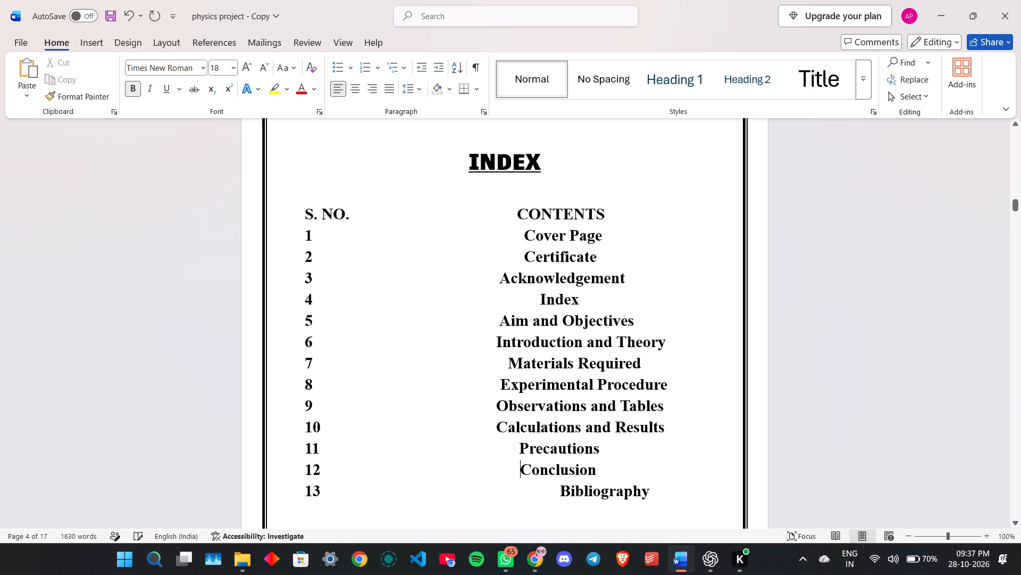
Remove ten spaces before Bibliography so it starts directly beneath Conclusion.
{"action": "left_click", "coordinate": [554, 492]}
{"action": "left_click", "coordinate": [559, 491]}
{"action": "key", "text": "BackSpace"}
{"action": "key", "text": "BackSpace"}
{"action": "key", "text": "BackSpace"}
{"action": "key", "text": "BackSpace"}
{"action": "key", "text": "BackSpace"}
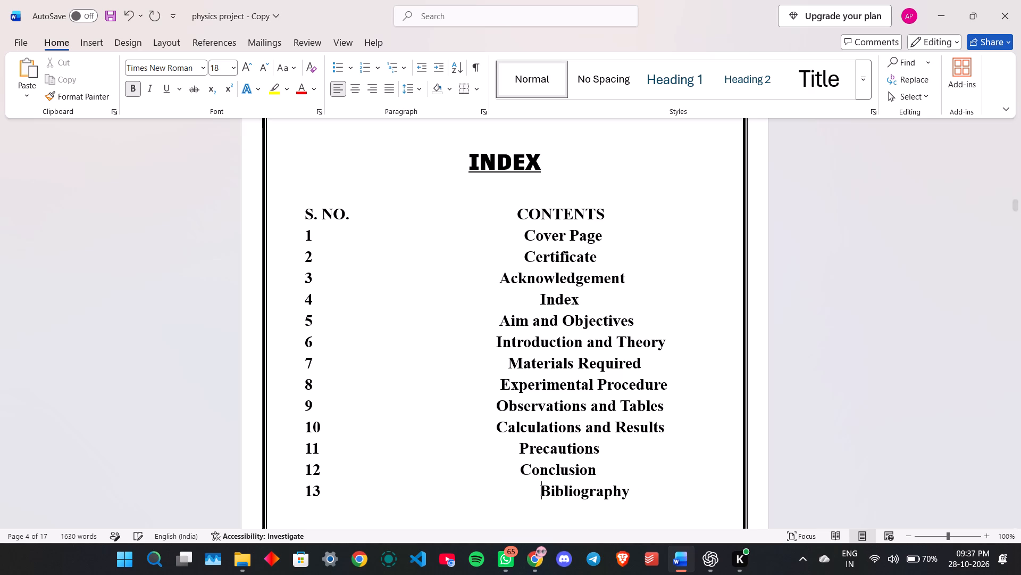
{"action": "key", "text": "BackSpace"}
{"action": "key", "text": "BackSpace"}
{"action": "key", "text": "BackSpace"}
{"action": "key", "text": "BackSpace"}
{"action": "key", "text": "BackSpace"}
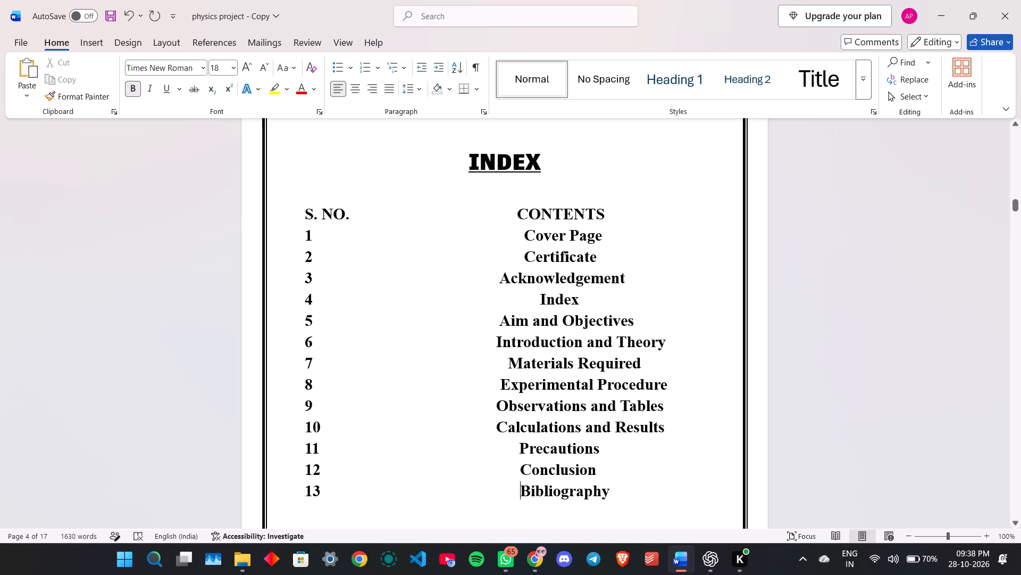
Shift the CONTENTS column heading across by one space to centre it above the entries.
{"action": "left_click", "coordinate": [518, 215]}
{"action": "key", "text": "space"}
{"action": "key", "text": "space"}
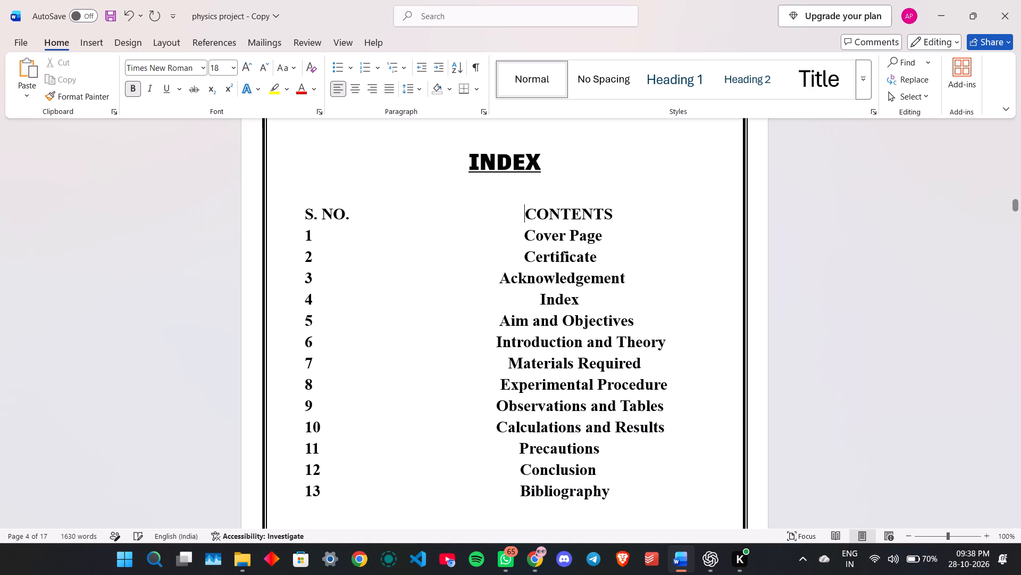
{"action": "key", "text": "BackSpace"}
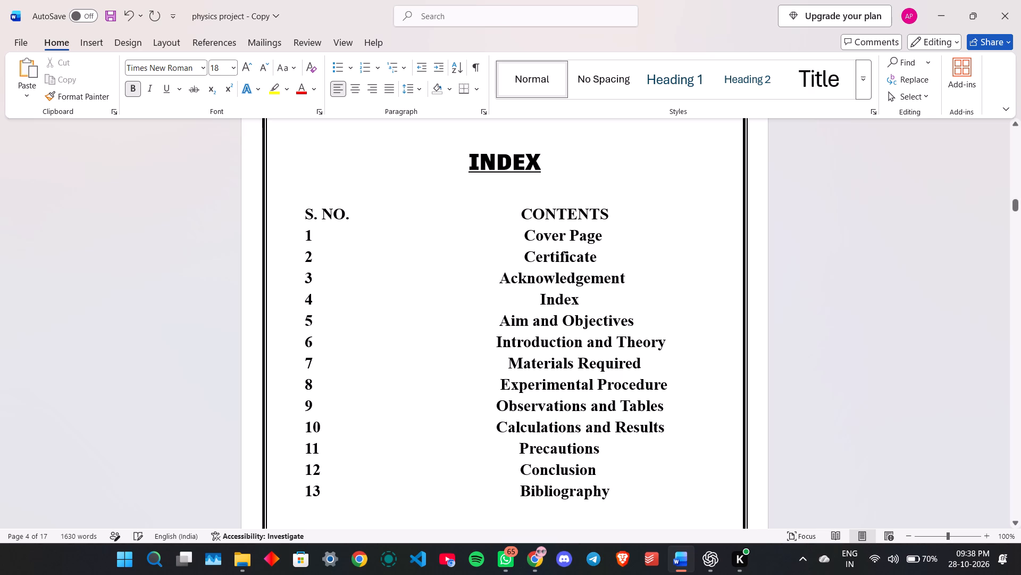
Review the finished INDEX page layout and compare it with the Acknowledgement and Certificate pages before it.
{"action": "scroll", "coordinate": [612, 344], "scroll_direction": "up", "scroll_amount": 1}
{"action": "scroll", "coordinate": [612, 345], "scroll_direction": "down", "scroll_amount": 2}
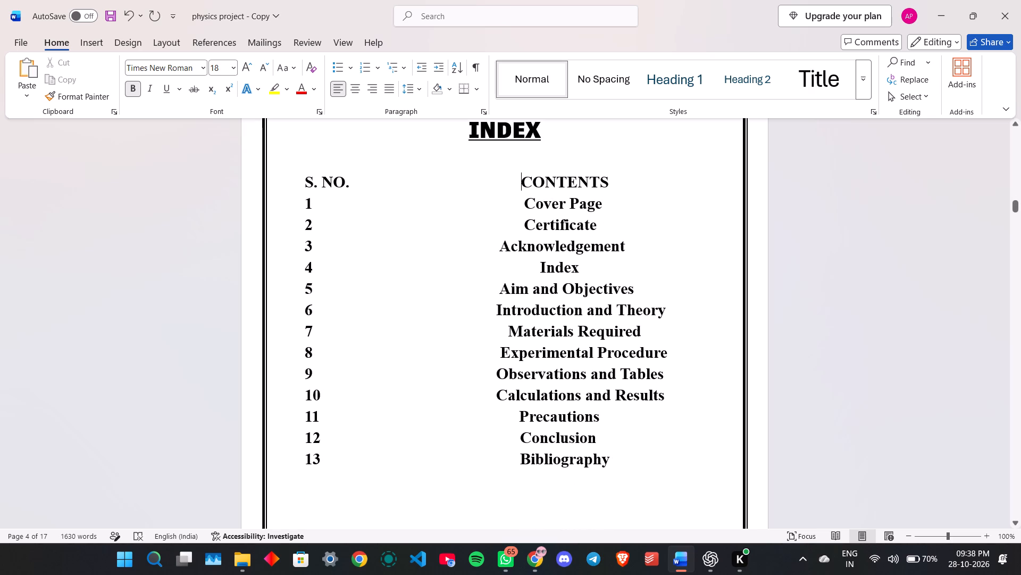
{"action": "scroll", "coordinate": [612, 344], "scroll_direction": "up", "scroll_amount": 1}
{"action": "scroll", "coordinate": [612, 344], "scroll_direction": "down", "scroll_amount": 1}
{"action": "scroll", "coordinate": [612, 344], "scroll_direction": "up", "scroll_amount": 1}
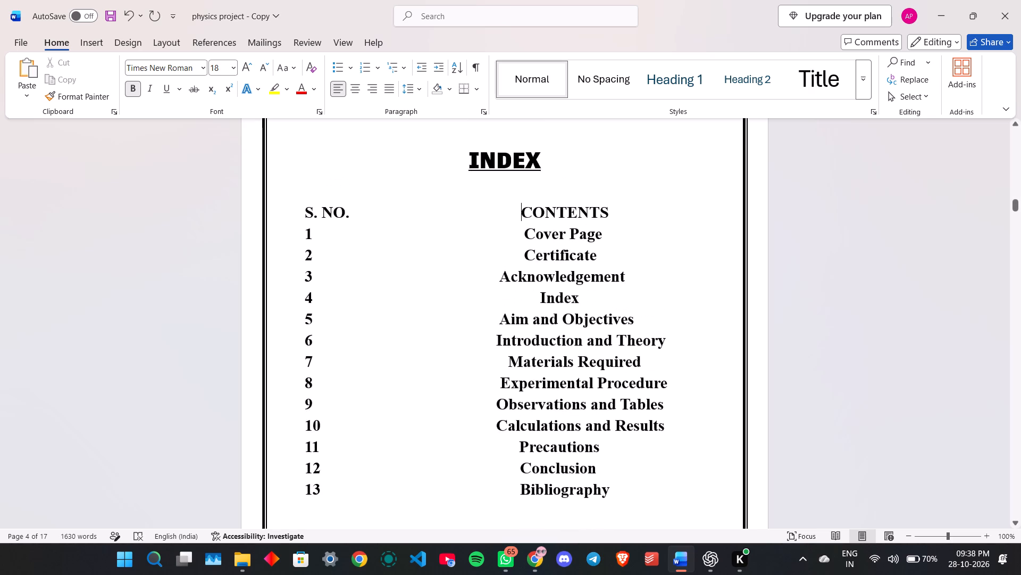
{"action": "scroll", "coordinate": [612, 344], "scroll_direction": "up", "scroll_amount": 20}
{"action": "scroll", "coordinate": [612, 344], "scroll_direction": "up", "scroll_amount": 6}
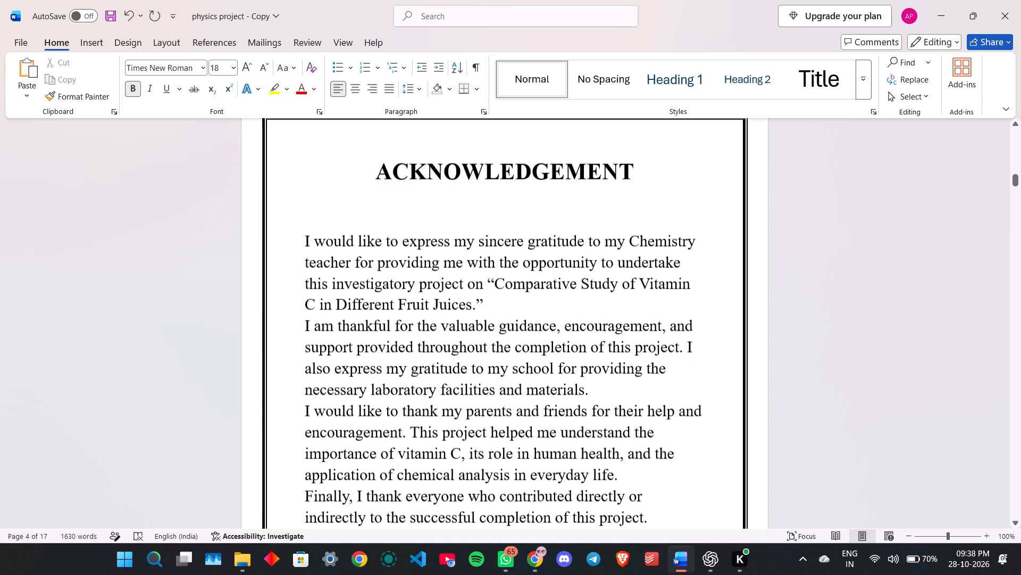
{"action": "scroll", "coordinate": [568, 391], "scroll_direction": "up", "scroll_amount": 12}
{"action": "scroll", "coordinate": [576, 395], "scroll_direction": "down", "scroll_amount": 11}
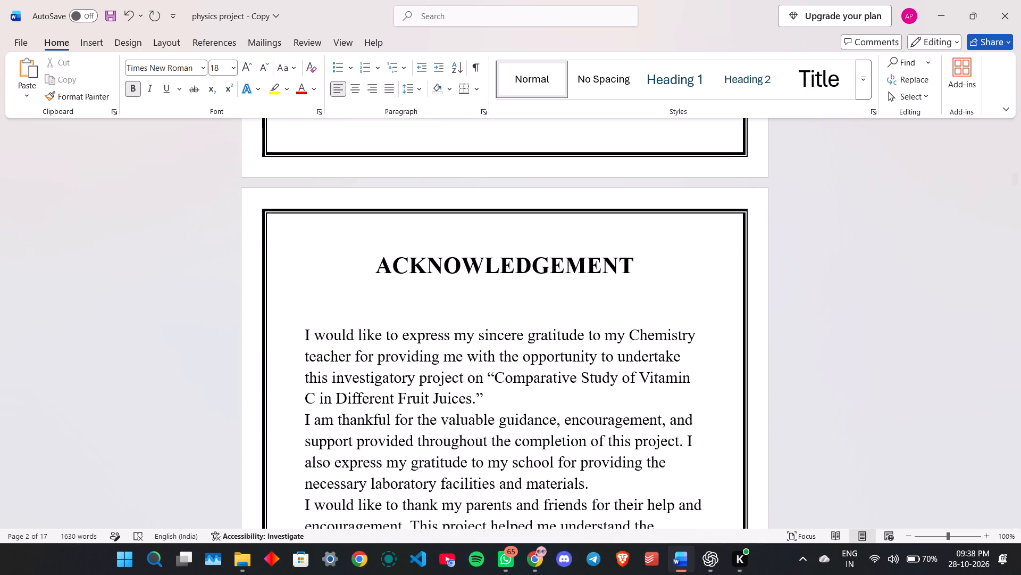
{"action": "scroll", "coordinate": [510, 574], "scroll_direction": "down", "scroll_amount": 5}
{"action": "scroll", "coordinate": [545, 221], "scroll_direction": "down", "scroll_amount": 9}
{"action": "scroll", "coordinate": [505, 226], "scroll_direction": "up", "scroll_amount": 1}
{"action": "scroll", "coordinate": [537, 251], "scroll_direction": "down", "scroll_amount": 18}
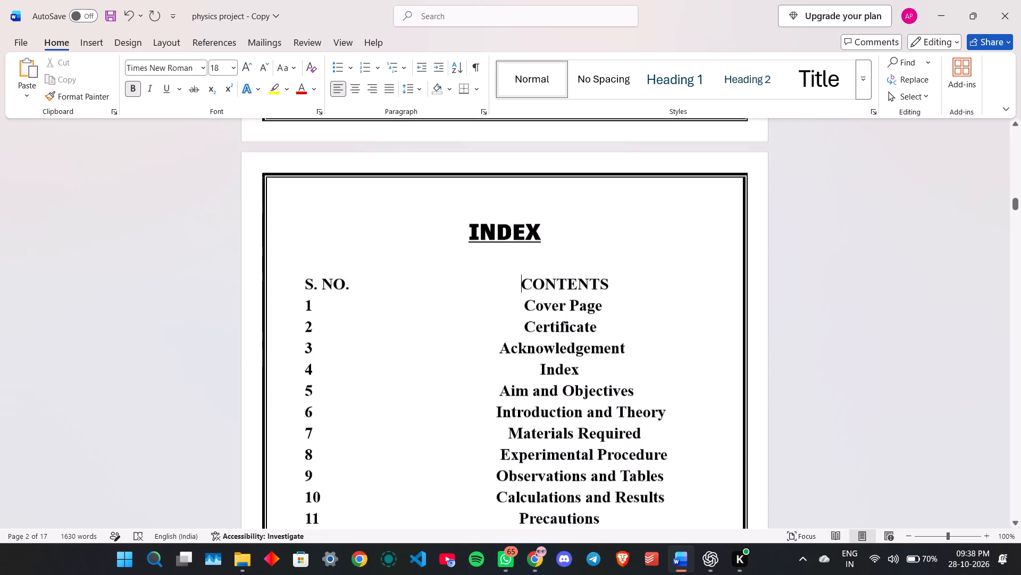
{"action": "scroll", "coordinate": [557, 335], "scroll_direction": "down", "scroll_amount": 5}
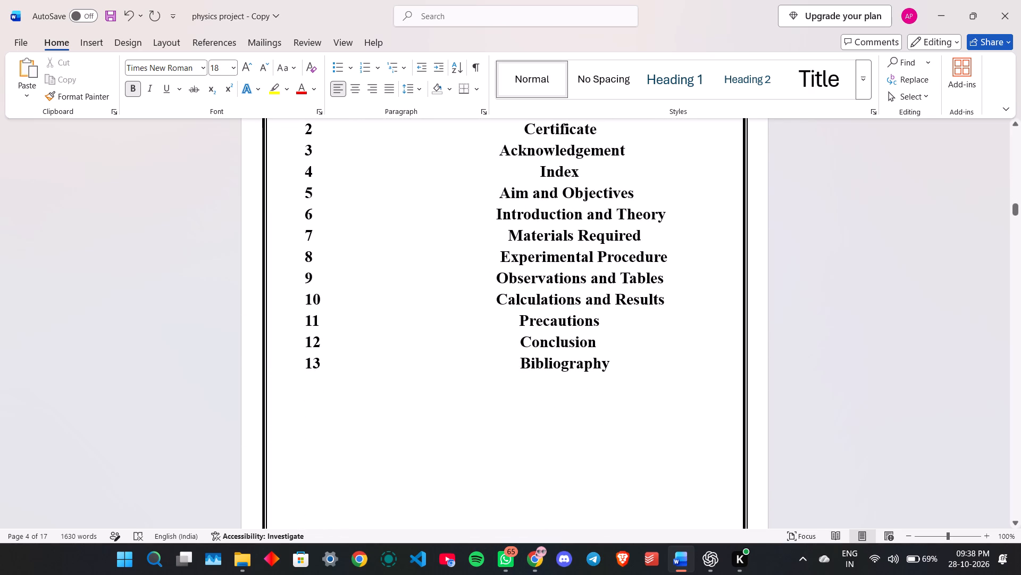
{"action": "scroll", "coordinate": [529, 388], "scroll_direction": "up", "scroll_amount": 1}
{"action": "scroll", "coordinate": [532, 397], "scroll_direction": "up", "scroll_amount": 20}
{"action": "scroll", "coordinate": [532, 397], "scroll_direction": "up", "scroll_amount": 6}
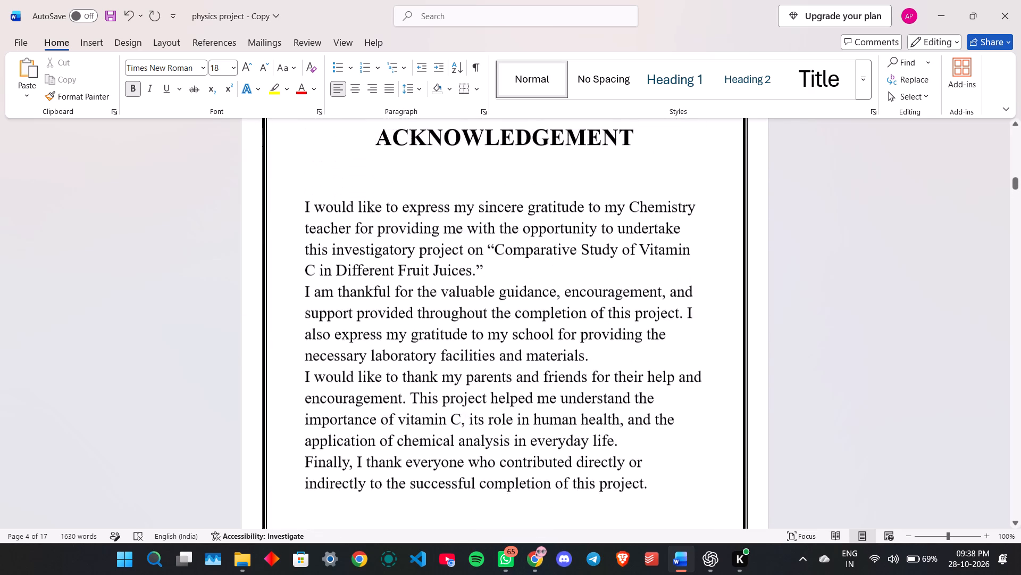
{"action": "scroll", "coordinate": [537, 405], "scroll_direction": "up", "scroll_amount": 20}
{"action": "scroll", "coordinate": [537, 405], "scroll_direction": "up", "scroll_amount": 11}
{"action": "scroll", "coordinate": [542, 411], "scroll_direction": "down", "scroll_amount": 1}
{"action": "scroll", "coordinate": [542, 411], "scroll_direction": "up", "scroll_amount": 2}
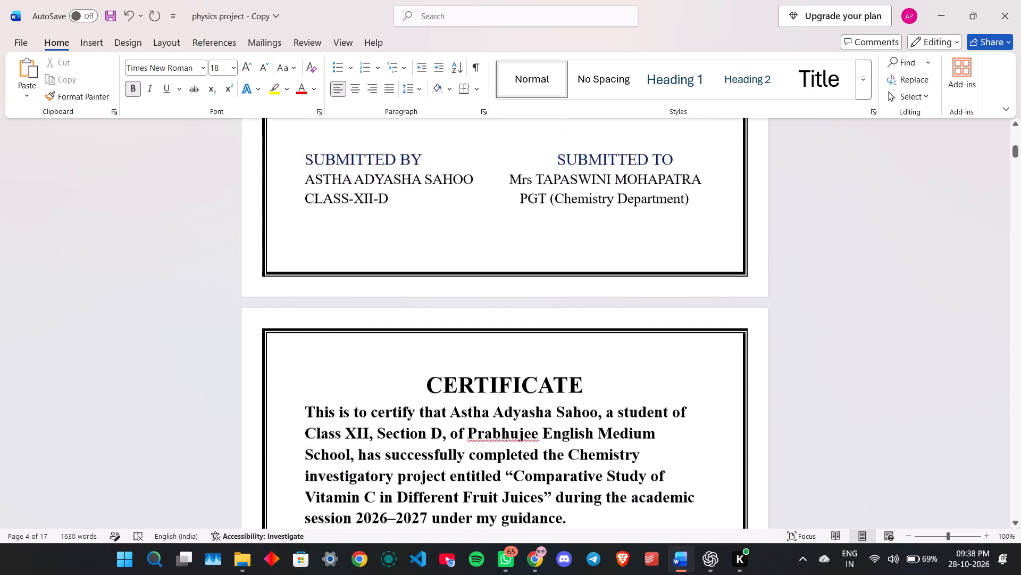
Replace the word Physics with Chemistry in the bracketed course line on the cover page.
{"action": "scroll", "coordinate": [543, 411], "scroll_direction": "up", "scroll_amount": 16}
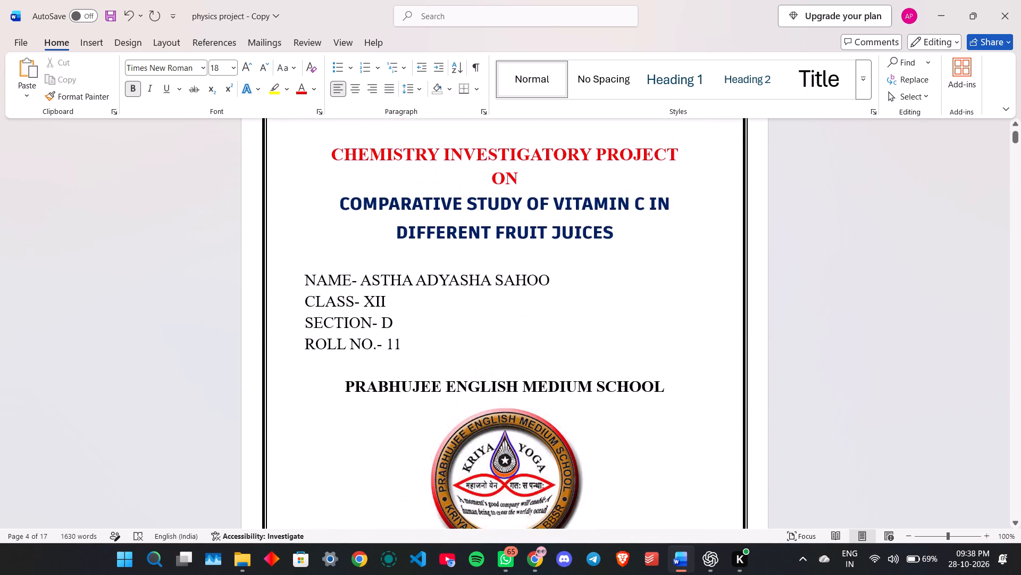
{"action": "scroll", "coordinate": [541, 417], "scroll_direction": "down", "scroll_amount": 15}
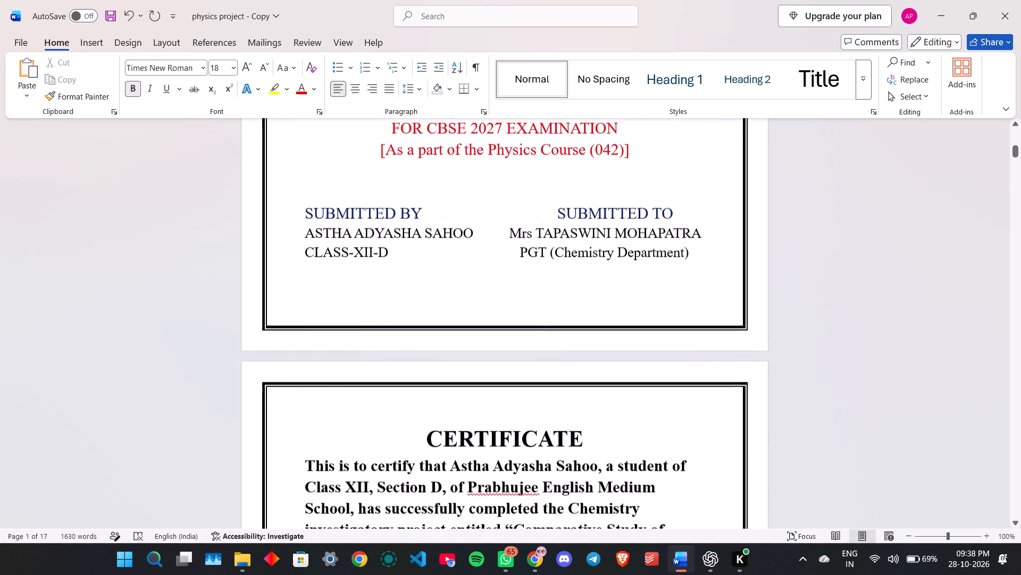
{"action": "scroll", "coordinate": [548, 398], "scroll_direction": "down", "scroll_amount": 2}
{"action": "scroll", "coordinate": [548, 398], "scroll_direction": "up", "scroll_amount": 3}
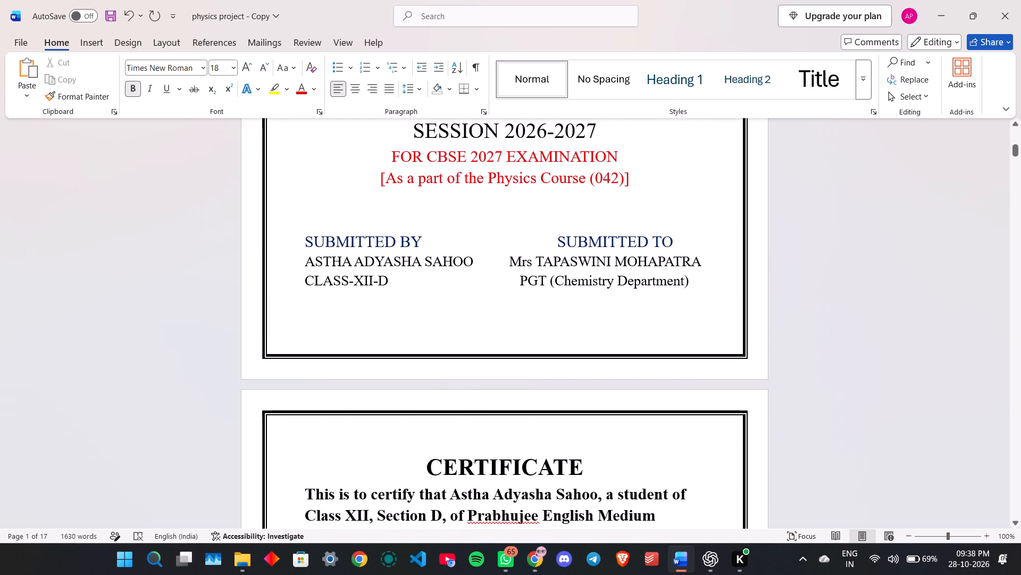
{"action": "left_click", "coordinate": [535, 179]}
{"action": "key", "text": "BackSpace"}
{"action": "key", "text": "BackSpace"}
{"action": "key", "text": "BackSpace"}
{"action": "key", "text": "BackSpace"}
{"action": "key", "text": "BackSpace"}
{"action": "key", "text": "BackSpace"}
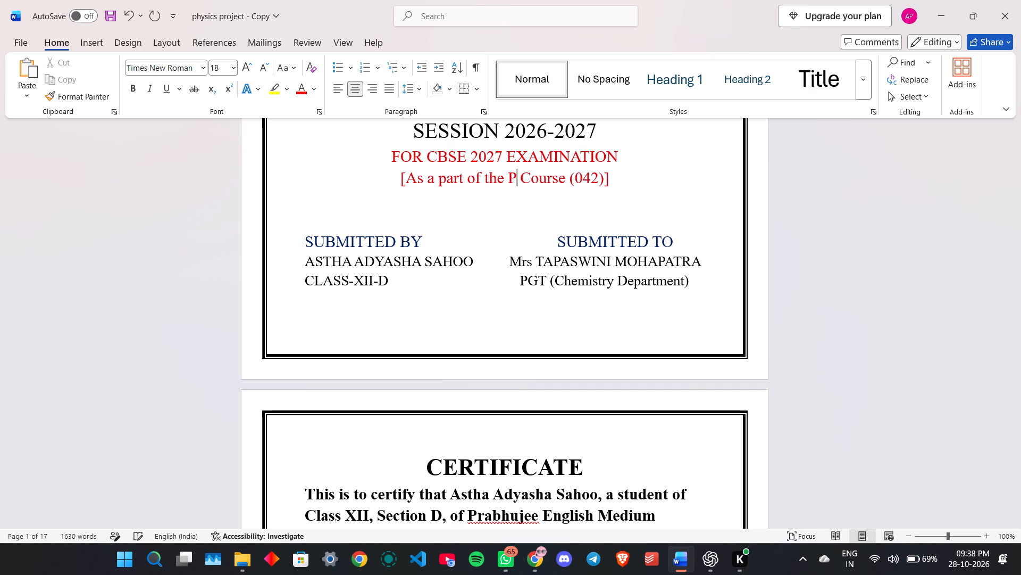
{"action": "key", "text": "BackSpace"}
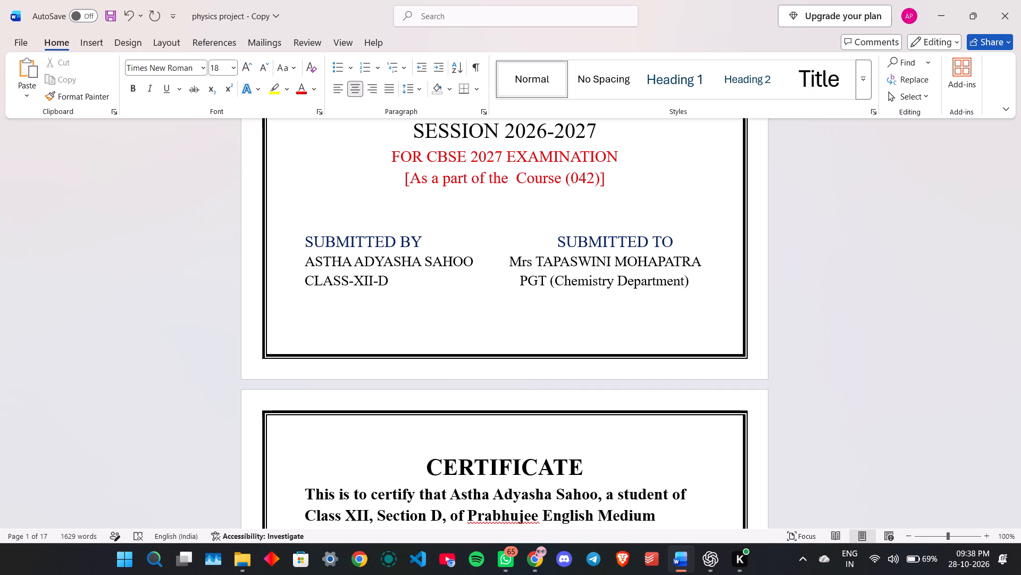
{"action": "key", "text": "c"}
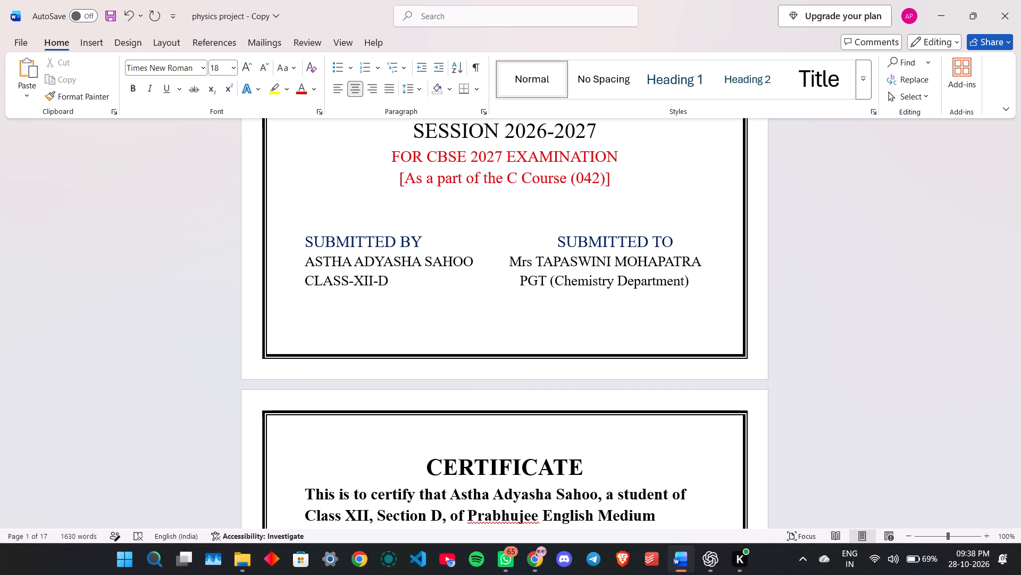
{"action": "type", "text": "hemistry"}
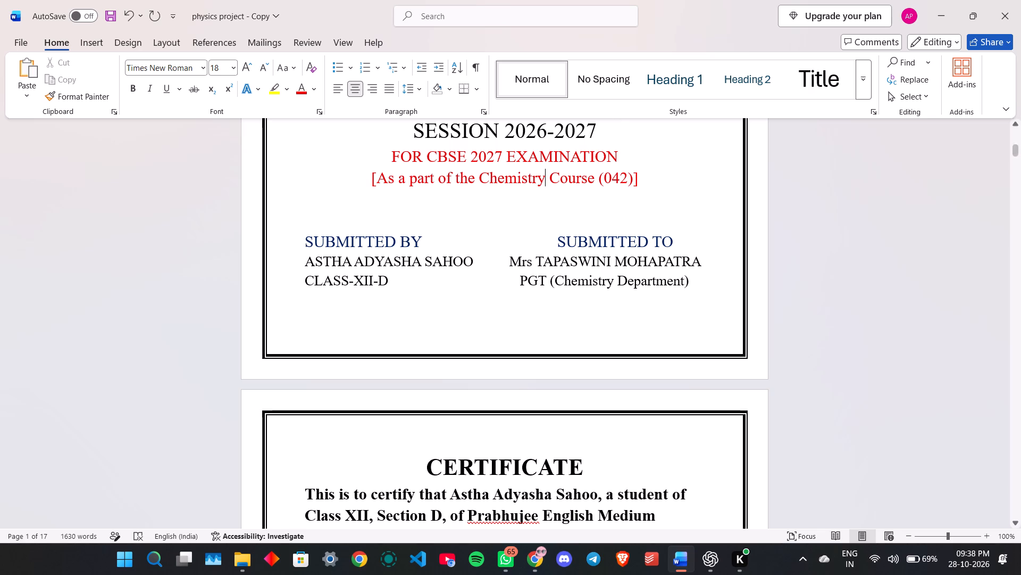
Change the course code in the cover page's bracketed line to 043.
{"action": "left_click", "coordinate": [626, 177]}
{"action": "key", "text": "BackSpace"}
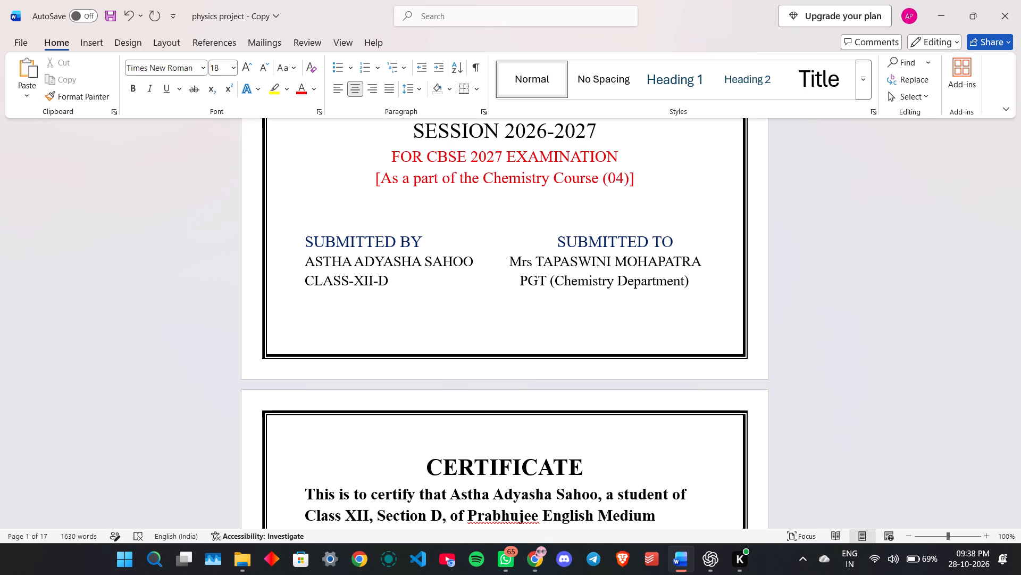
{"action": "key", "text": "3"}
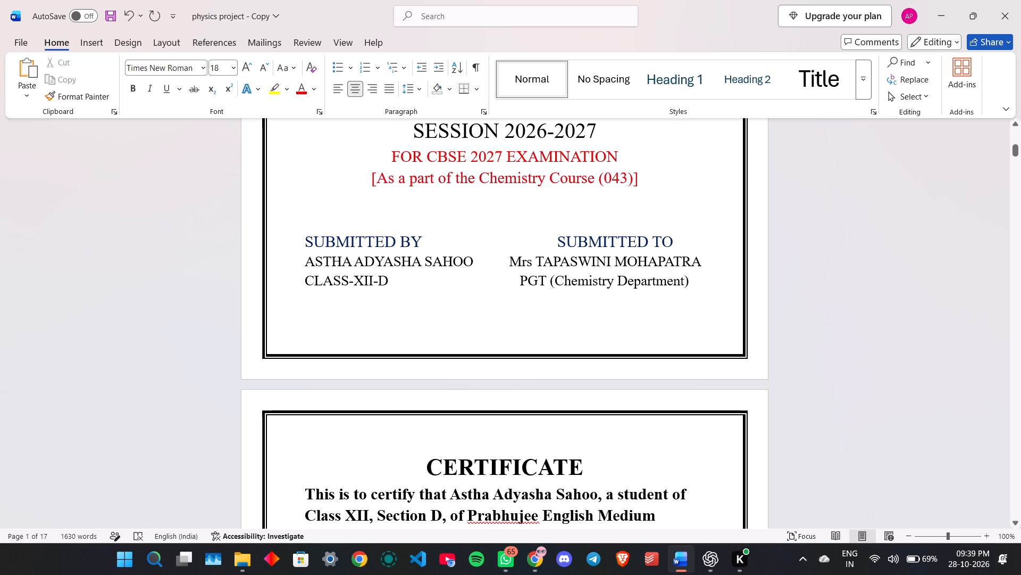
Insert a blank line between the CERTIFICATE heading and the first paragraph of the certificate.
{"action": "scroll", "coordinate": [541, 320], "scroll_direction": "down", "scroll_amount": 4}
{"action": "scroll", "coordinate": [541, 320], "scroll_direction": "up", "scroll_amount": 12}
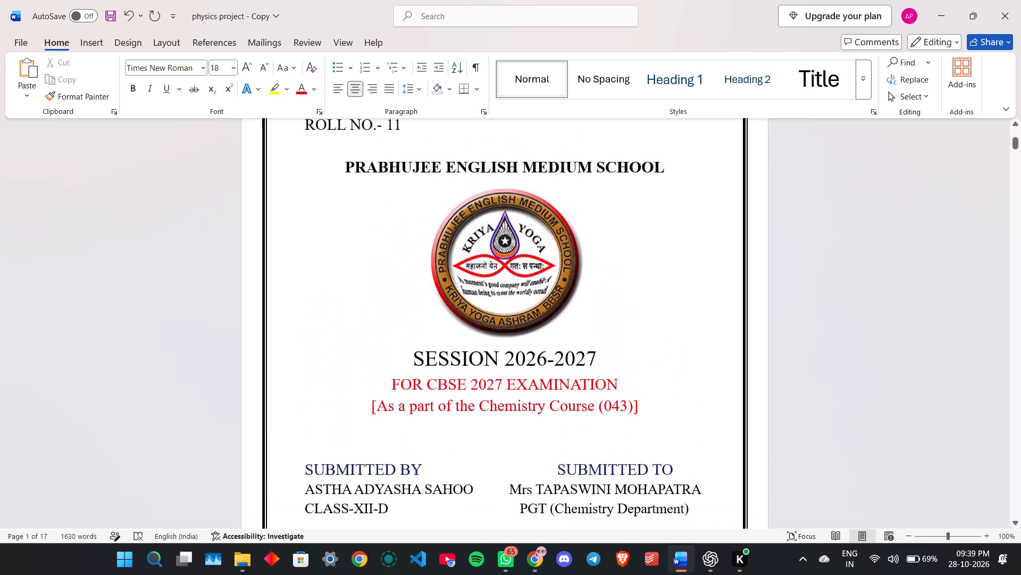
{"action": "scroll", "coordinate": [570, 351], "scroll_direction": "up", "scroll_amount": 1}
{"action": "scroll", "coordinate": [571, 354], "scroll_direction": "down", "scroll_amount": 7}
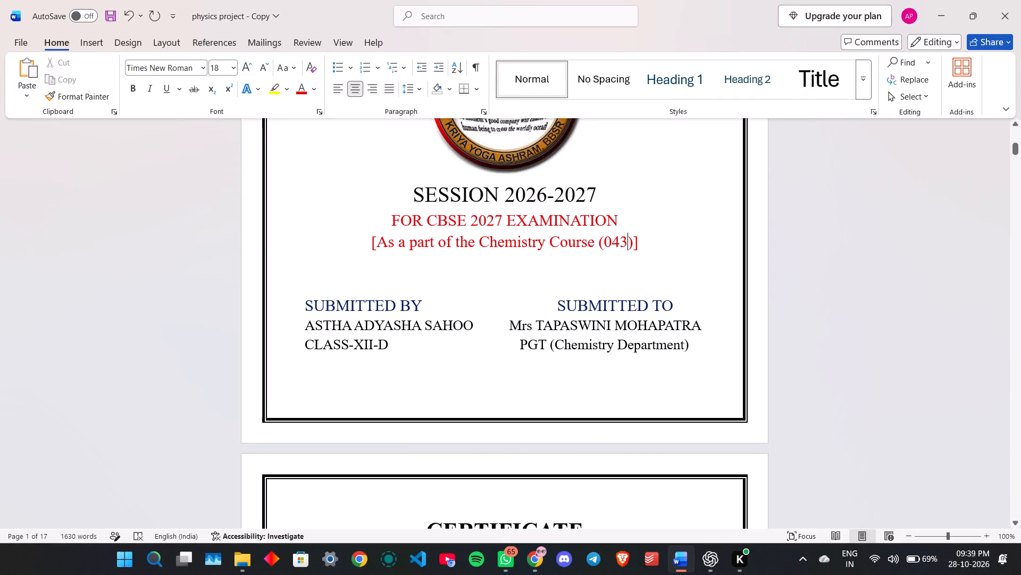
{"action": "scroll", "coordinate": [640, 480], "scroll_direction": "down", "scroll_amount": 7}
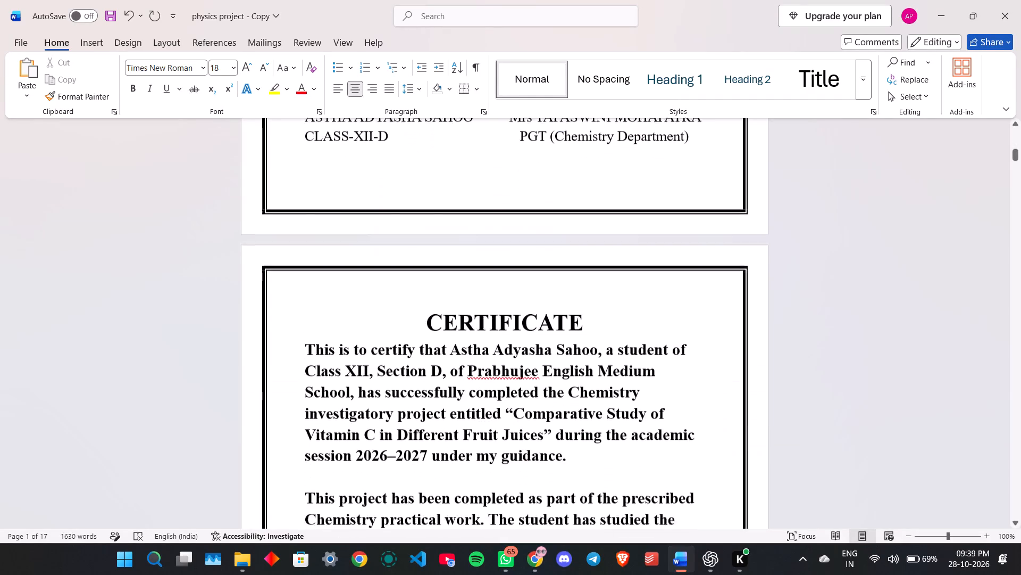
{"action": "scroll", "coordinate": [612, 447], "scroll_direction": "down", "scroll_amount": 7}
{"action": "scroll", "coordinate": [604, 432], "scroll_direction": "up", "scroll_amount": 5}
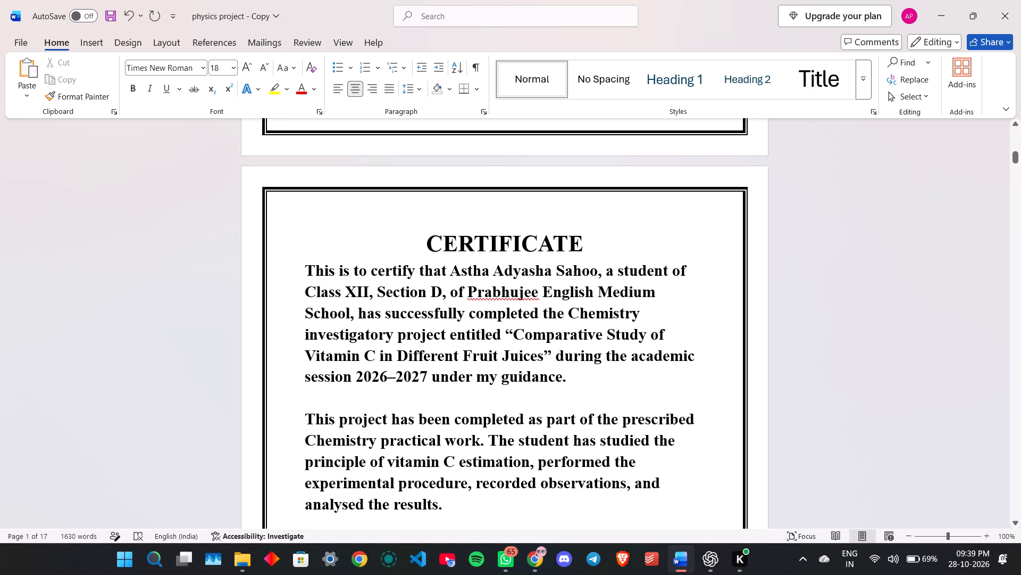
{"action": "left_click", "coordinate": [303, 269]}
{"action": "key", "text": "Return"}
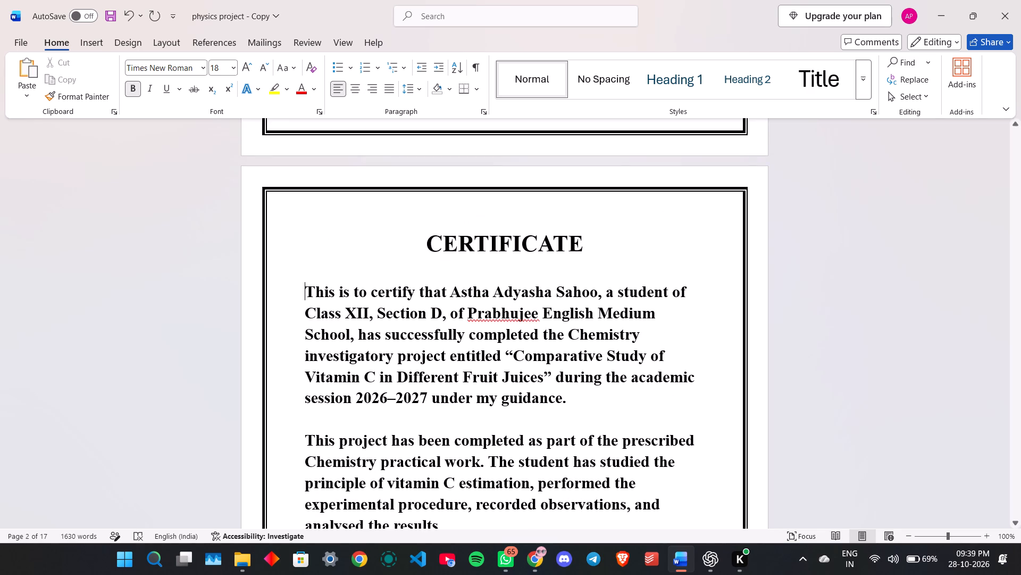
Set both body paragraphs of the certificate in Times New Roman.
{"action": "scroll", "coordinate": [299, 277], "scroll_direction": "down", "scroll_amount": 5}
{"action": "scroll", "coordinate": [302, 247], "scroll_direction": "up", "scroll_amount": 2}
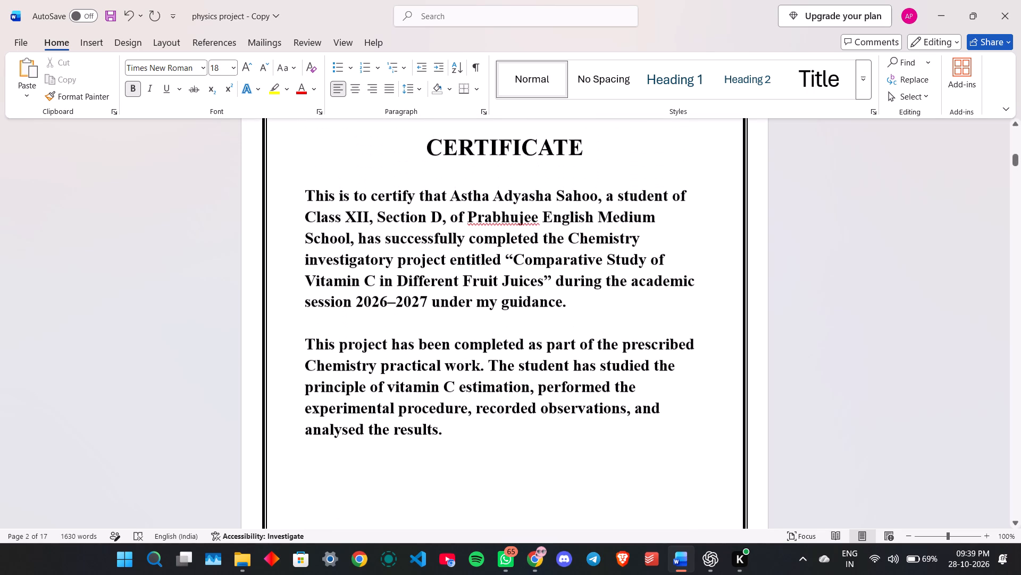
{"action": "left_click_drag", "start_coordinate": [301, 187], "coordinate": [458, 437]}
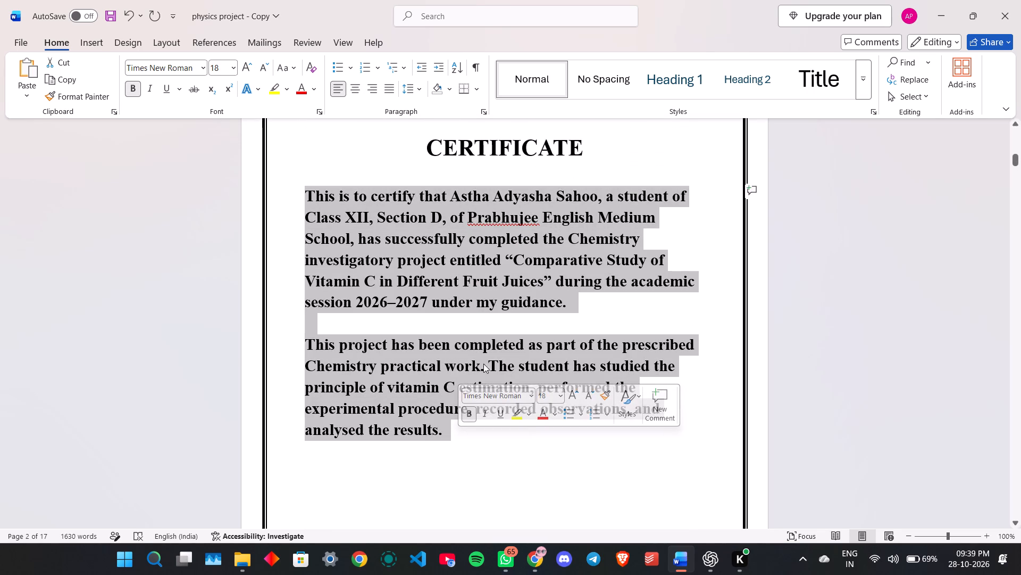
{"action": "left_click", "coordinate": [529, 396]}
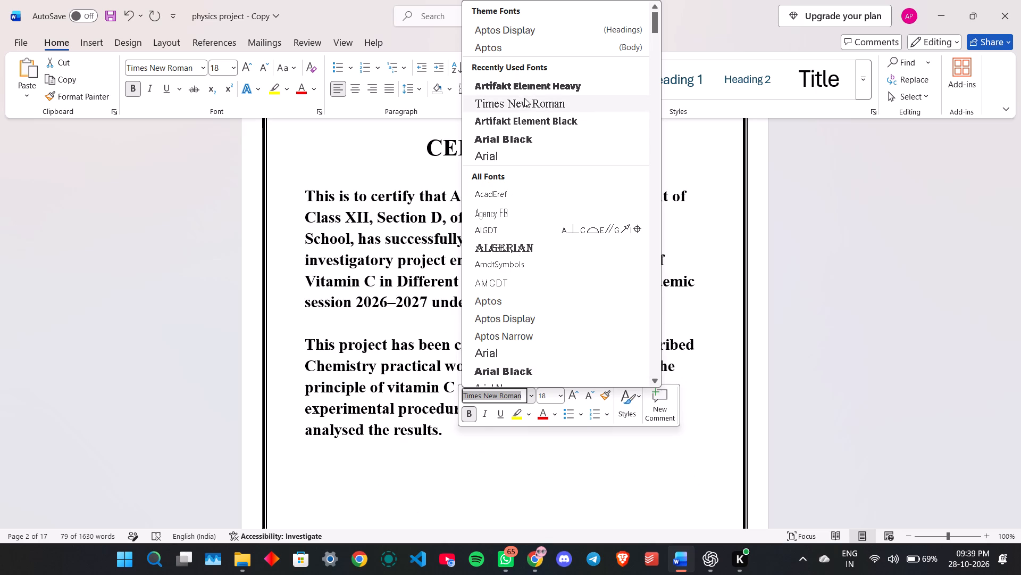
{"action": "left_click", "coordinate": [524, 100]}
{"action": "left_click", "coordinate": [476, 442]}
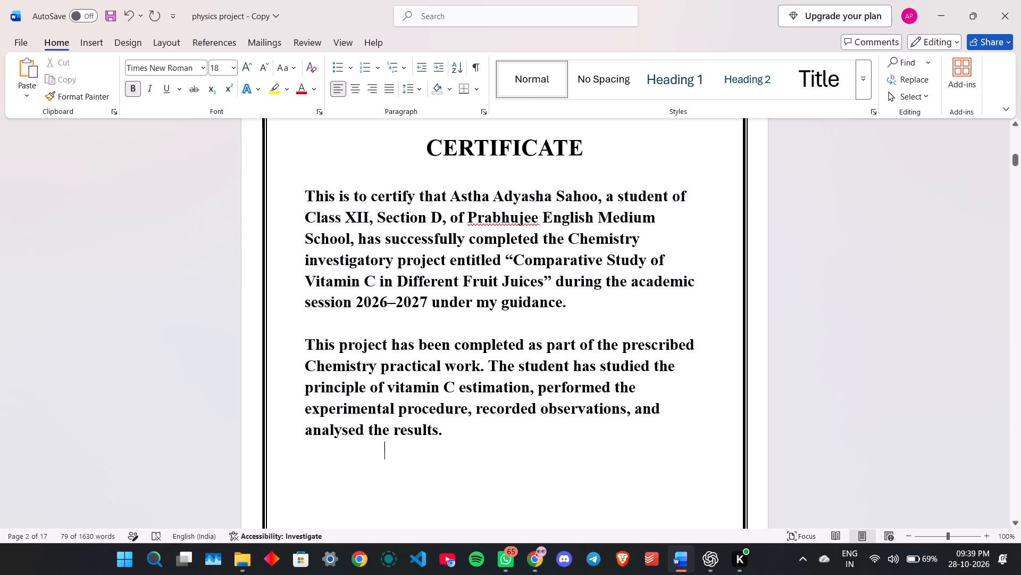
Remove the blank line above the ACKNOWLEDGEMENT heading and centre the heading on its page.
{"action": "scroll", "coordinate": [475, 438], "scroll_direction": "up", "scroll_amount": 1}
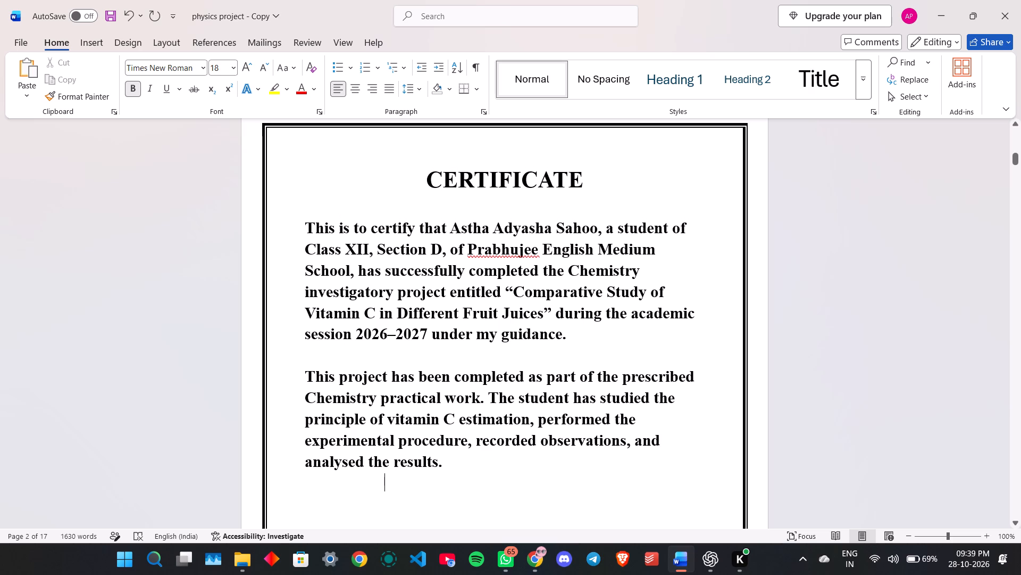
{"action": "scroll", "coordinate": [475, 438], "scroll_direction": "down", "scroll_amount": 5}
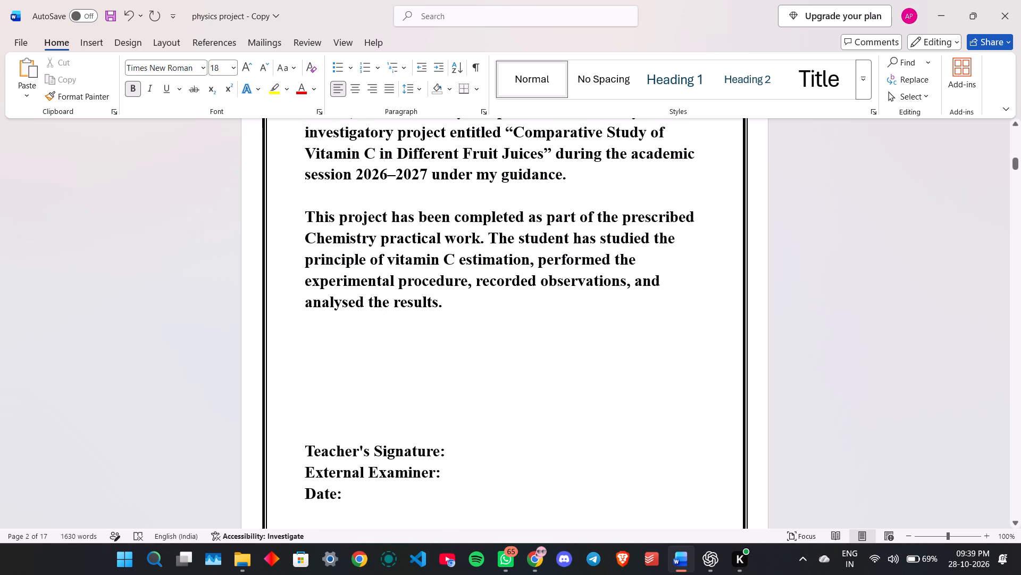
{"action": "scroll", "coordinate": [453, 316], "scroll_direction": "down", "scroll_amount": 4}
{"action": "scroll", "coordinate": [450, 358], "scroll_direction": "down", "scroll_amount": 11}
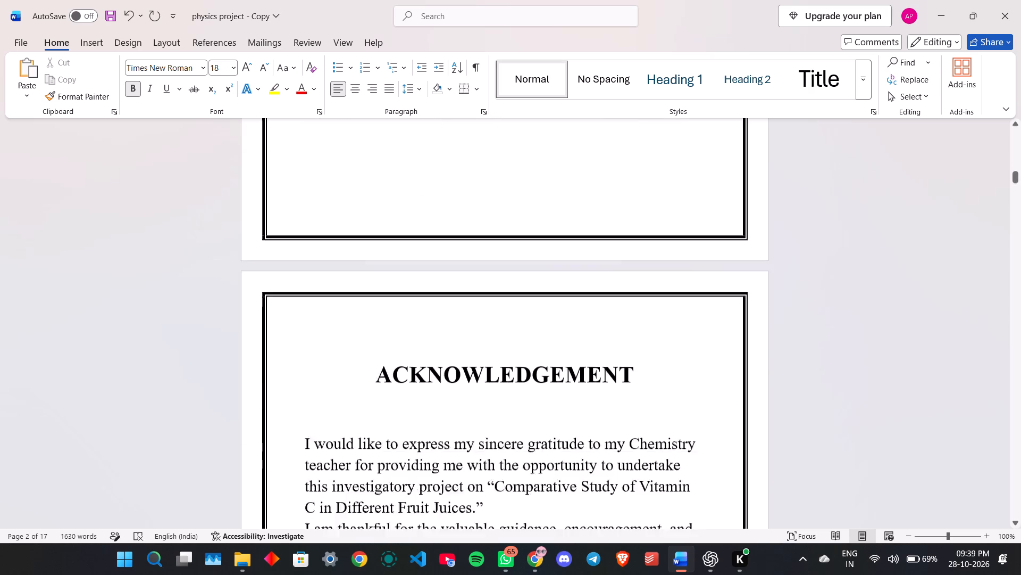
{"action": "scroll", "coordinate": [448, 365], "scroll_direction": "down", "scroll_amount": 4}
{"action": "scroll", "coordinate": [448, 365], "scroll_direction": "up", "scroll_amount": 2}
{"action": "left_click", "coordinate": [374, 260]}
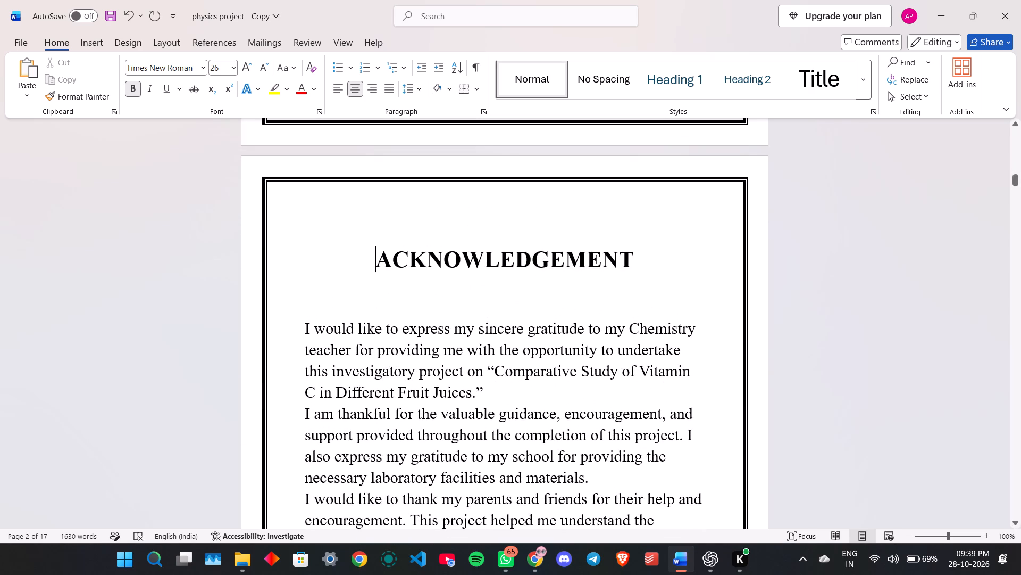
{"action": "key", "text": "BackSpace"}
{"action": "key", "text": "BackSpace"}
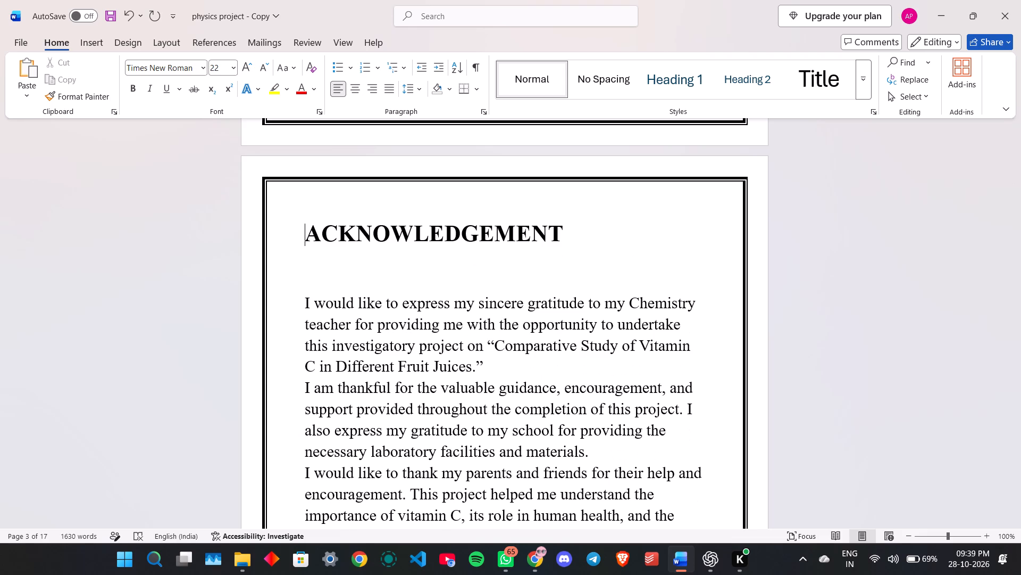
{"action": "left_click", "coordinate": [357, 92]}
Reduce the gap between the ACKNOWLEDGEMENT heading and its first paragraph to a single blank line.
{"action": "left_click", "coordinate": [306, 302]}
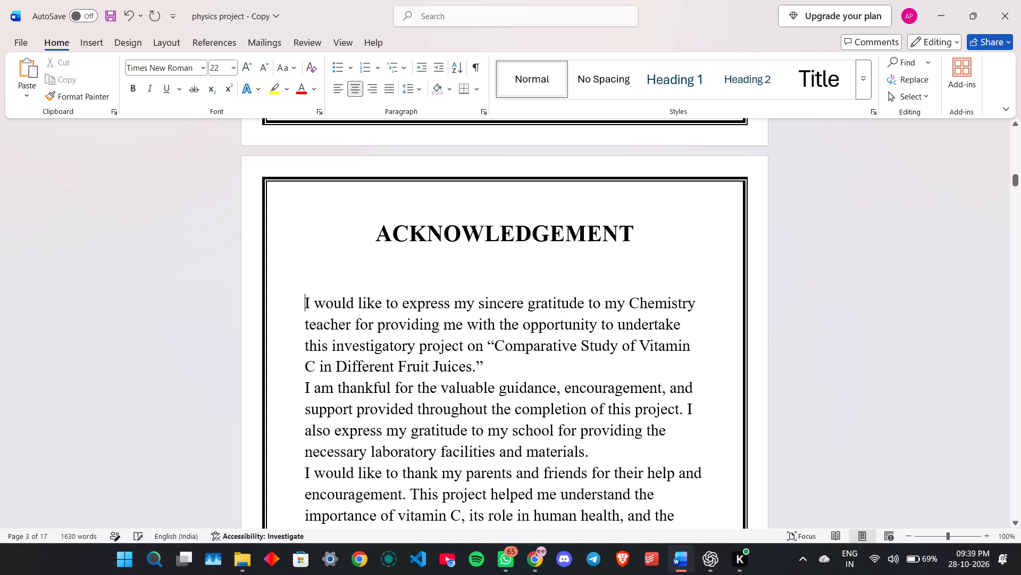
{"action": "key", "text": "BackSpace"}
{"action": "key", "text": "BackSpace"}
{"action": "key", "text": "Return"}
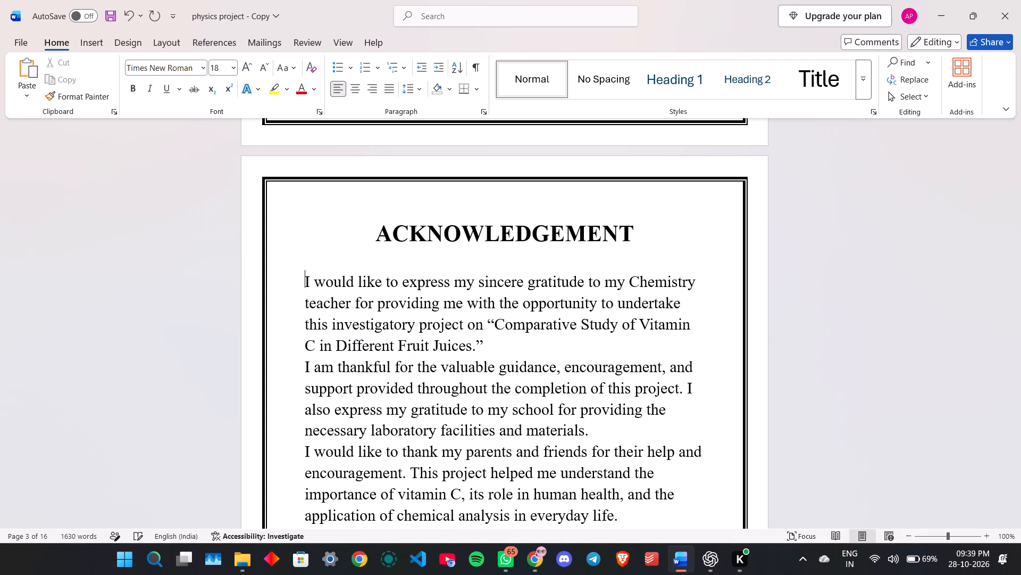
Insert a line break before the INDEX heading to push it from the Acknowledgement page onto its own page.
{"action": "scroll", "coordinate": [307, 303], "scroll_direction": "down", "scroll_amount": 5}
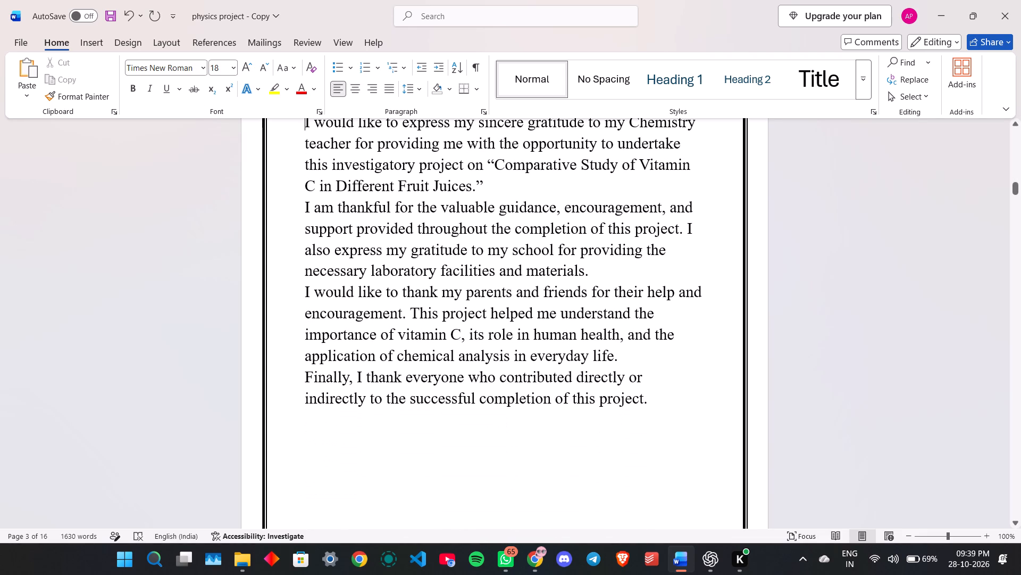
{"action": "scroll", "coordinate": [378, 348], "scroll_direction": "up", "scroll_amount": 1}
{"action": "scroll", "coordinate": [379, 349], "scroll_direction": "down", "scroll_amount": 9}
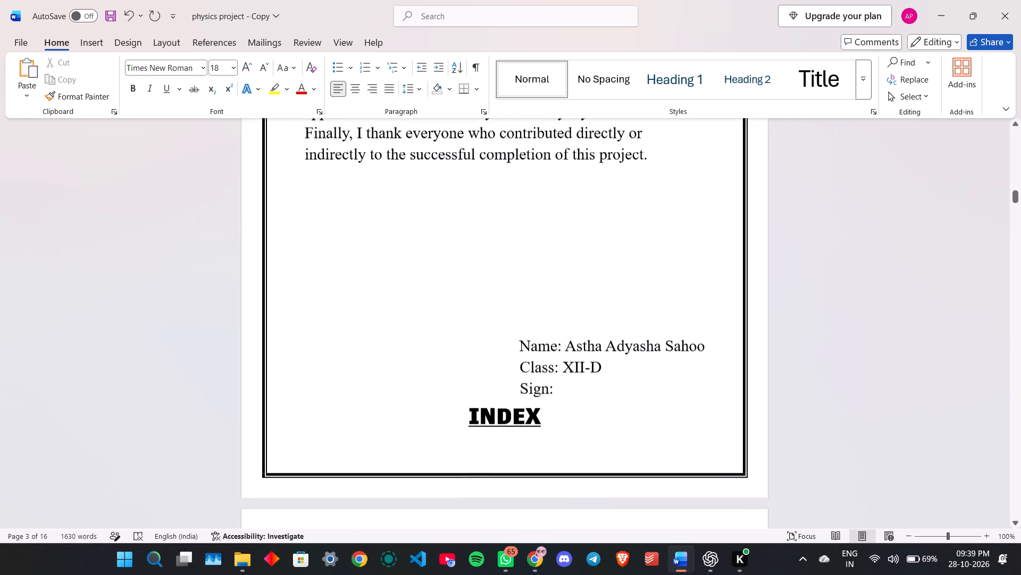
{"action": "left_click", "coordinate": [471, 405]}
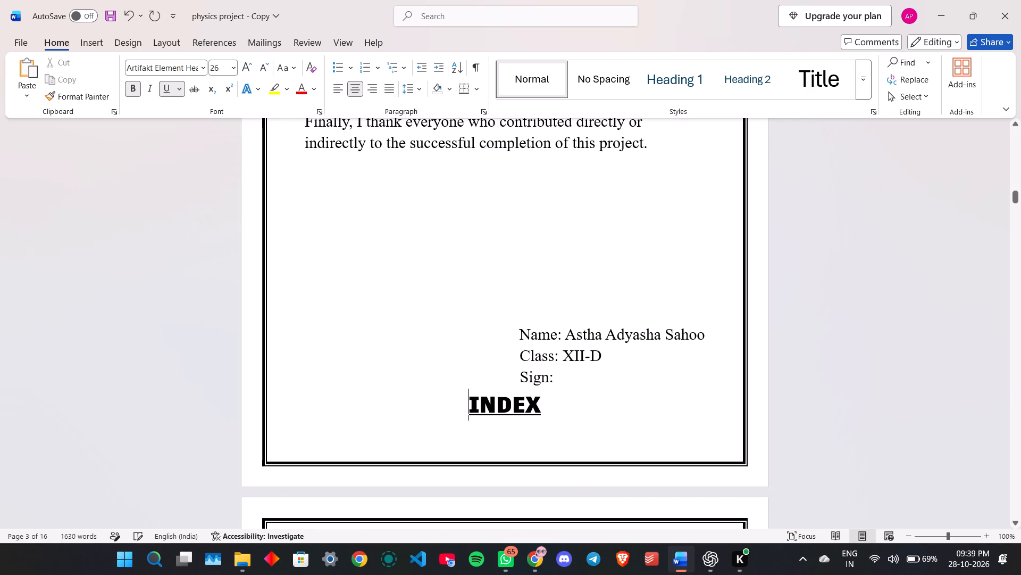
{"action": "key", "text": "Return"}
{"action": "scroll", "coordinate": [473, 405], "scroll_direction": "down", "scroll_amount": 5}
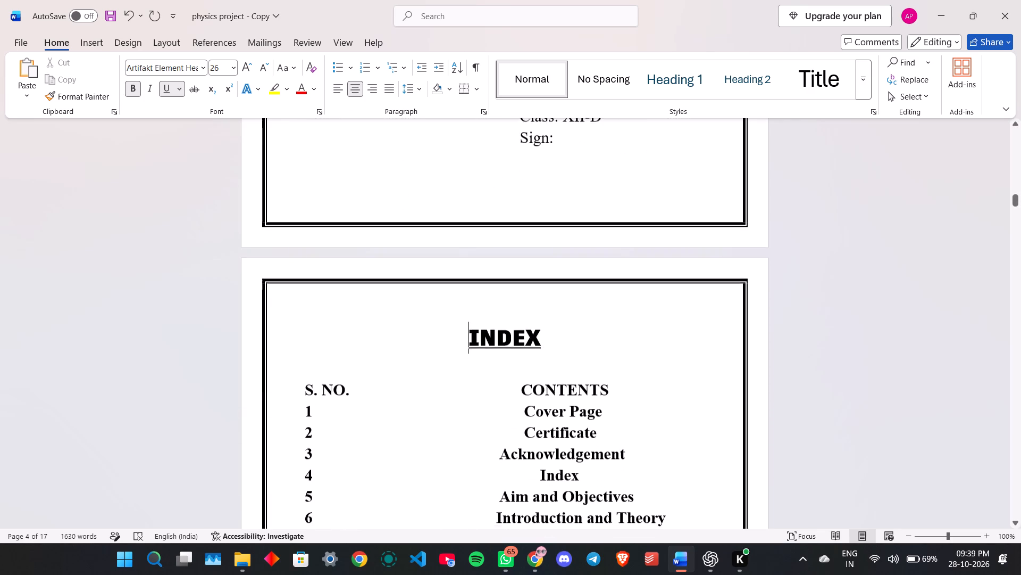
Remove the blank lines above the AIM AND OBJECTIVES heading so it sits at the top of its page.
{"action": "scroll", "coordinate": [473, 404], "scroll_direction": "down", "scroll_amount": 4}
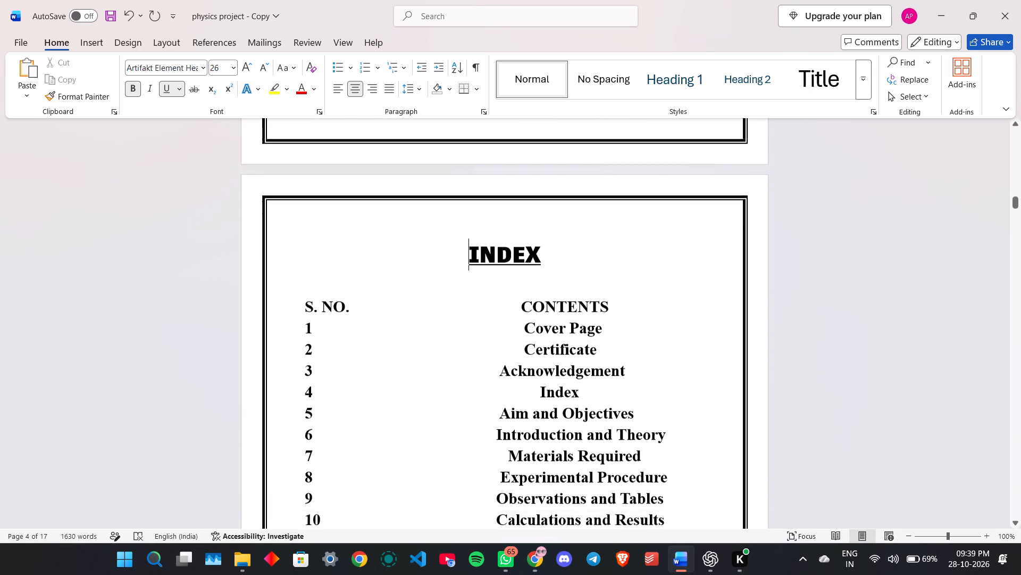
{"action": "scroll", "coordinate": [473, 404], "scroll_direction": "down", "scroll_amount": 2}
{"action": "scroll", "coordinate": [473, 404], "scroll_direction": "down", "scroll_amount": 20}
{"action": "scroll", "coordinate": [473, 404], "scroll_direction": "down", "scroll_amount": 1}
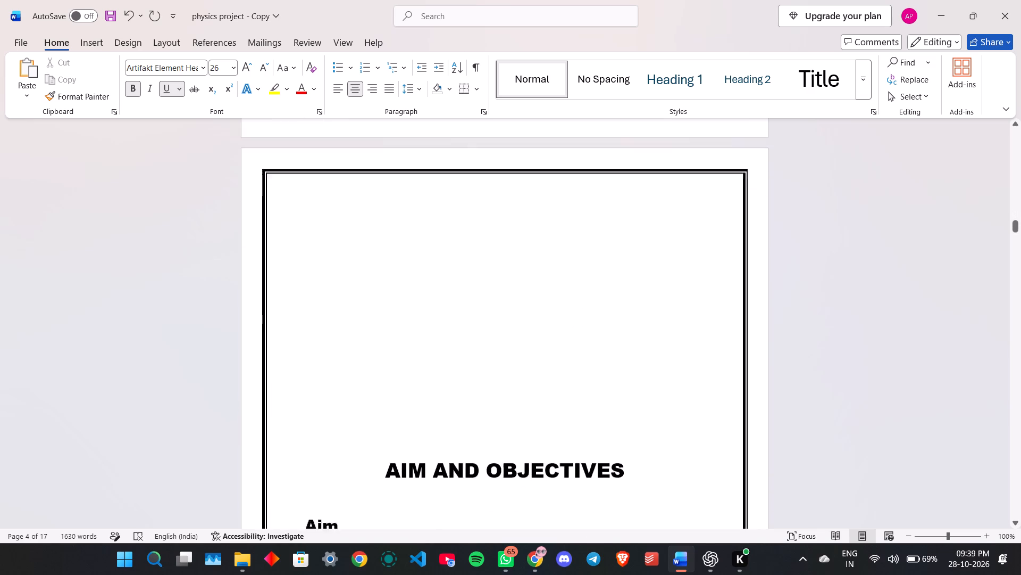
{"action": "scroll", "coordinate": [473, 404], "scroll_direction": "down", "scroll_amount": 2}
{"action": "left_click", "coordinate": [381, 407]}
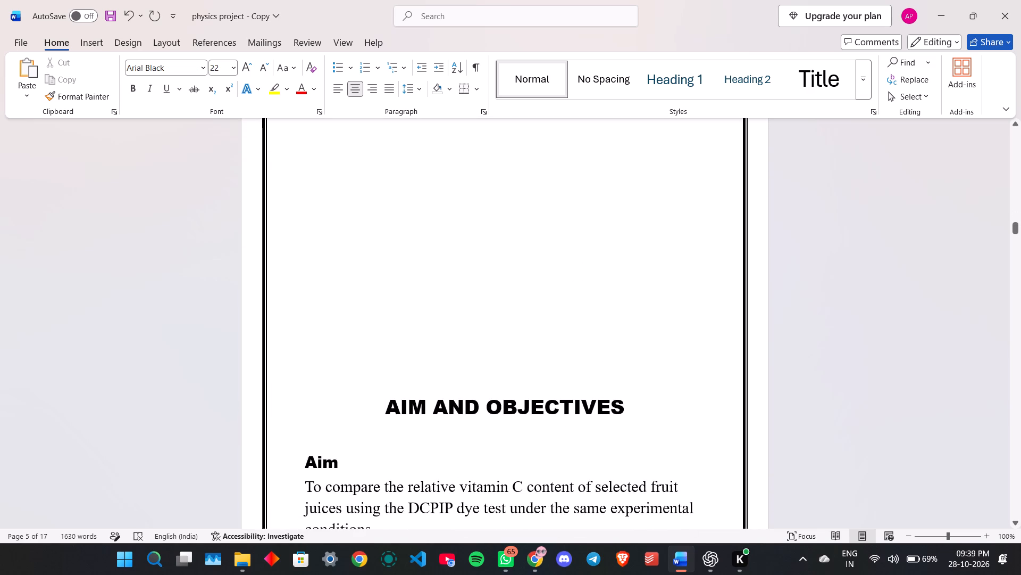
{"action": "key", "text": "BackSpace"}
{"action": "key", "text": "BackSpace"}
{"action": "key", "text": "BackSpace"}
{"action": "key", "text": "BackSpace"}
{"action": "key", "text": "BackSpace"}
{"action": "key", "text": "BackSpace"}
{"action": "key", "text": "BackSpace"}
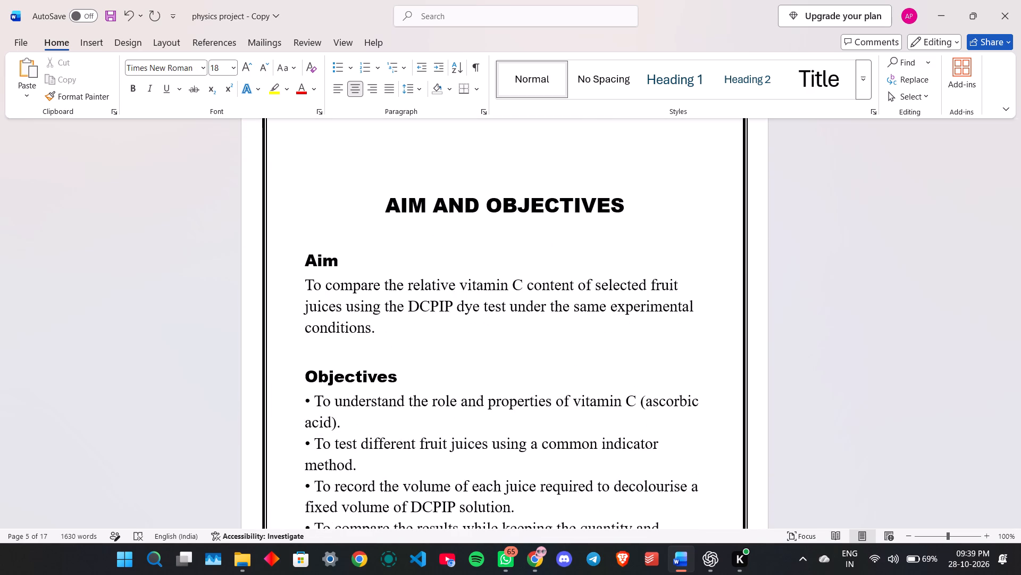
{"action": "scroll", "coordinate": [382, 408], "scroll_direction": "up", "scroll_amount": 4}
{"action": "key", "text": "BackSpace"}
{"action": "key", "text": "BackSpace"}
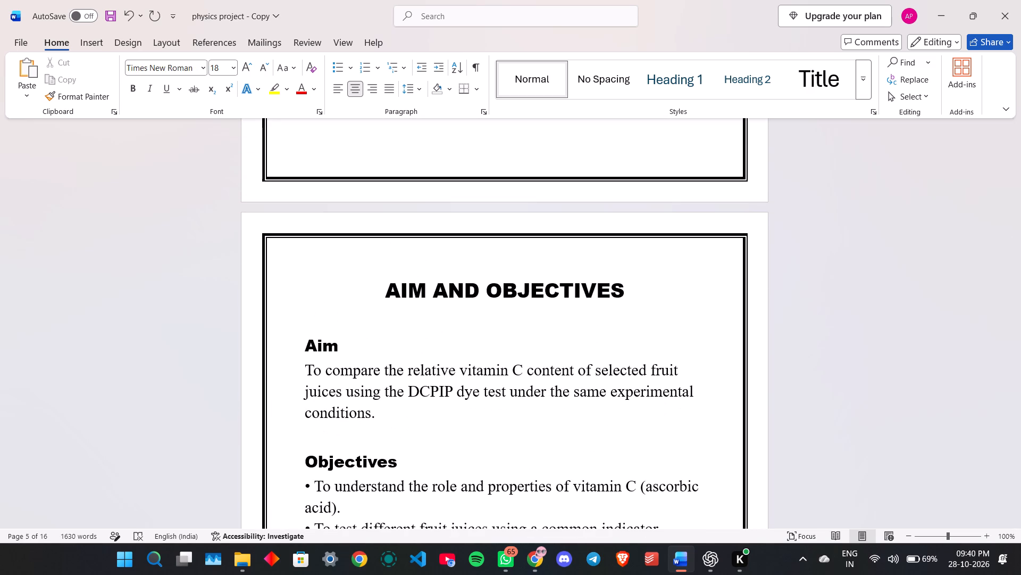
Remove the blank line above the INTRODUCTION heading.
{"action": "scroll", "coordinate": [371, 410], "scroll_direction": "down", "scroll_amount": 6}
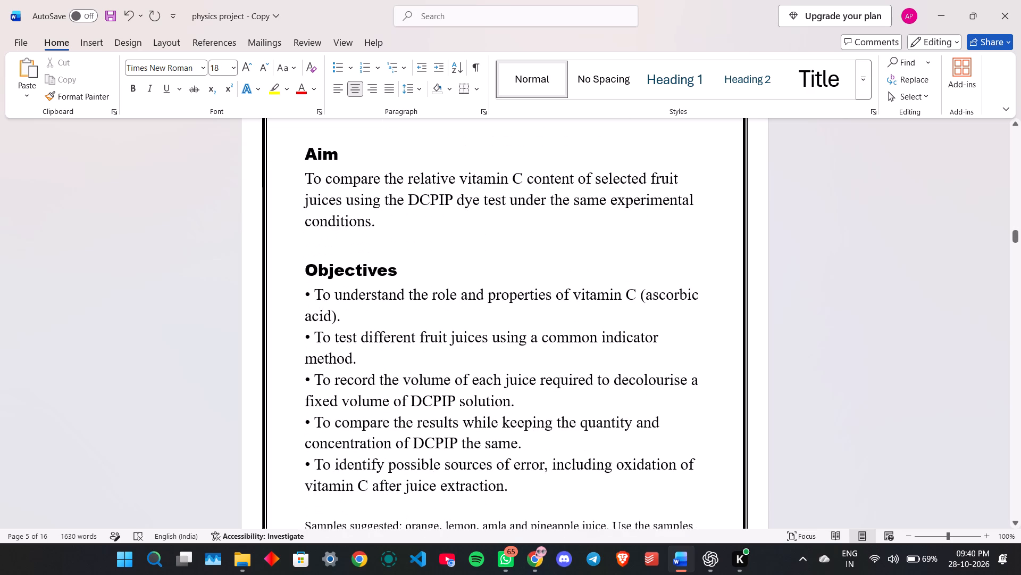
{"action": "scroll", "coordinate": [372, 410], "scroll_direction": "down", "scroll_amount": 18}
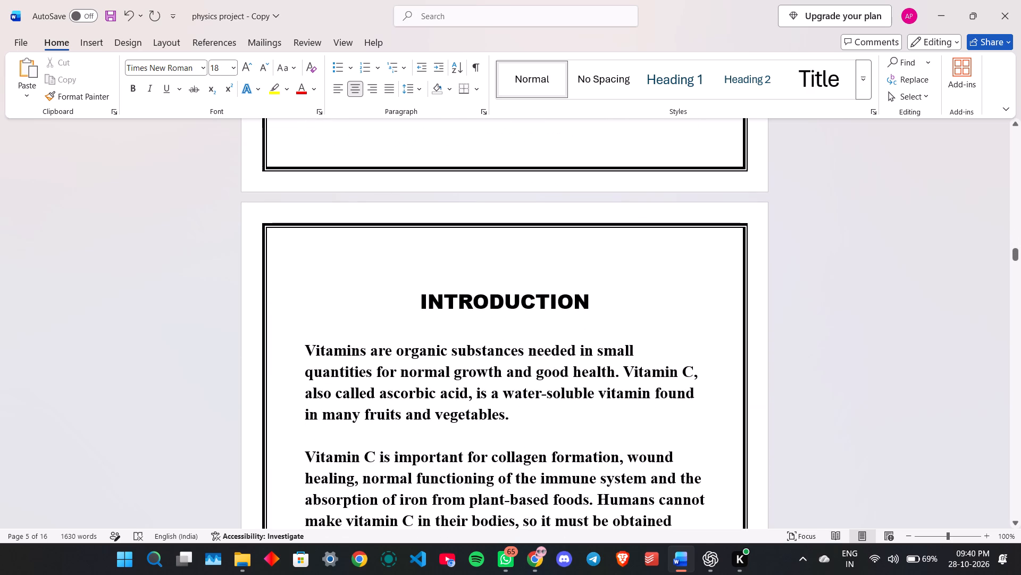
{"action": "left_click", "coordinate": [419, 301]}
{"action": "key", "text": "BackSpace"}
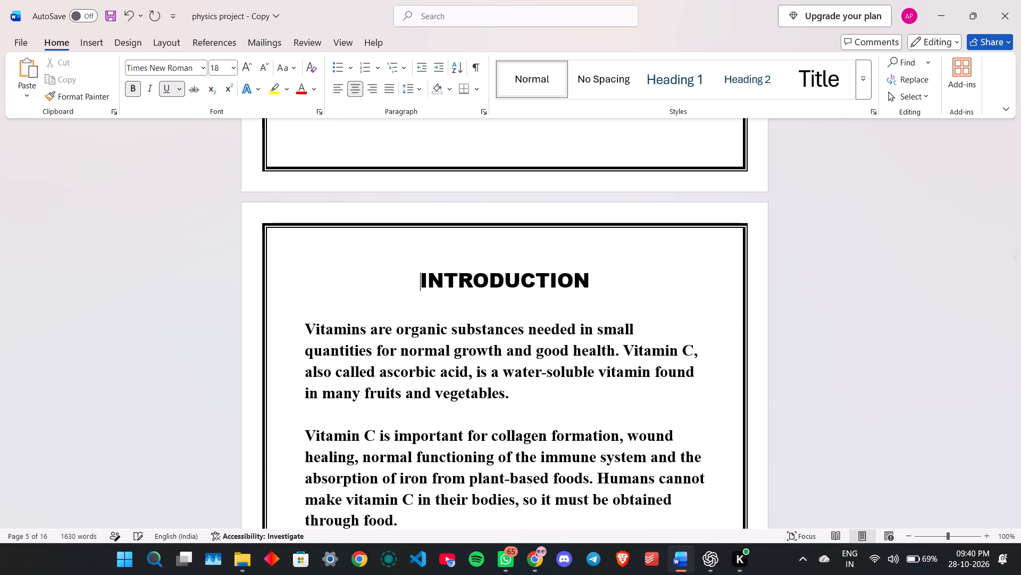
Remove the blank line above the THEORY / PRINCIPLE heading.
{"action": "scroll", "coordinate": [417, 309], "scroll_direction": "down", "scroll_amount": 19}
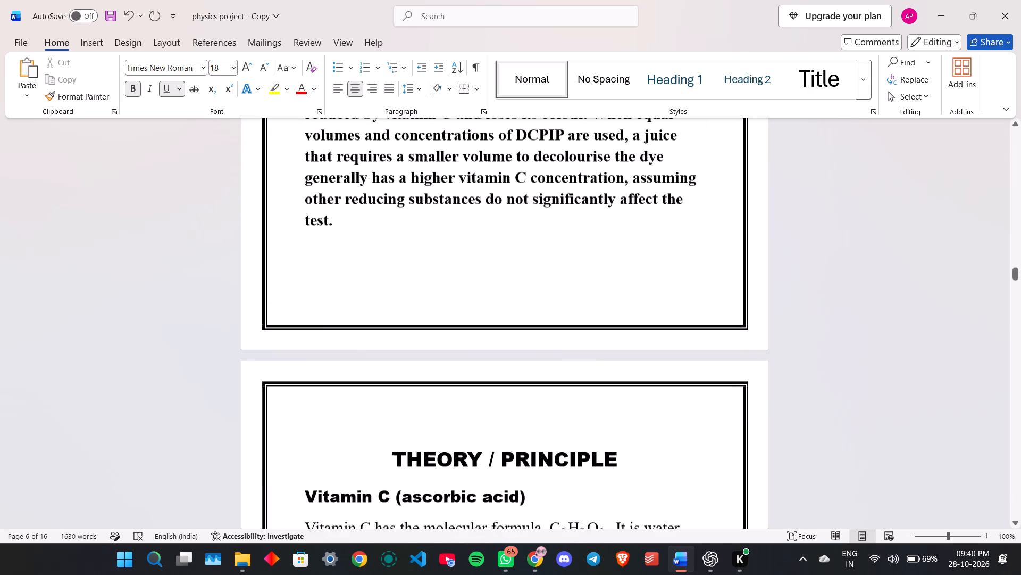
{"action": "scroll", "coordinate": [414, 328], "scroll_direction": "down", "scroll_amount": 4}
{"action": "left_click", "coordinate": [396, 324]}
{"action": "key", "text": "BackSpace"}
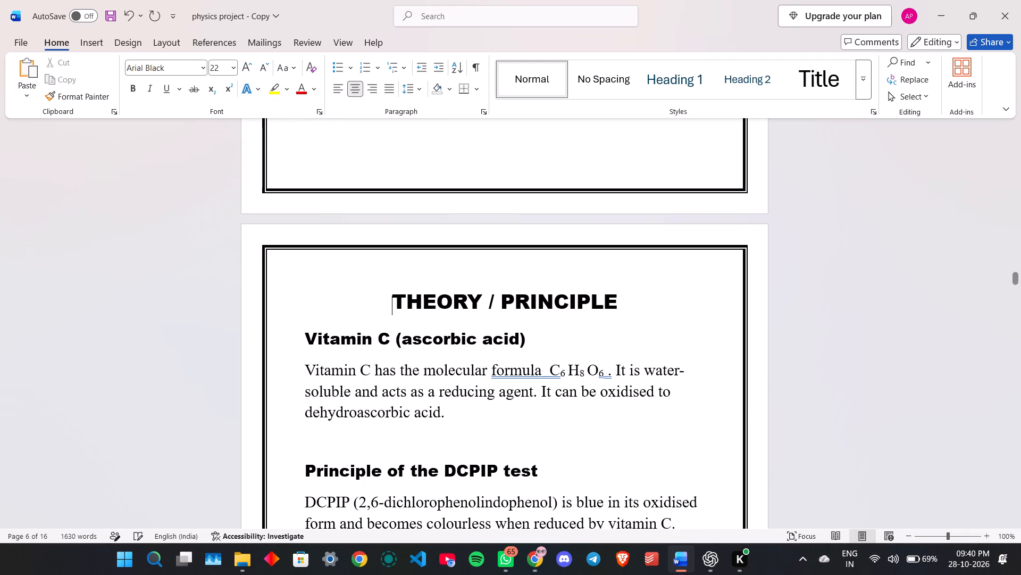
Recheck the layout of the Aim and Objectives, Introduction and Theory / Principle pages.
{"action": "scroll", "coordinate": [394, 323], "scroll_direction": "down", "scroll_amount": 3}
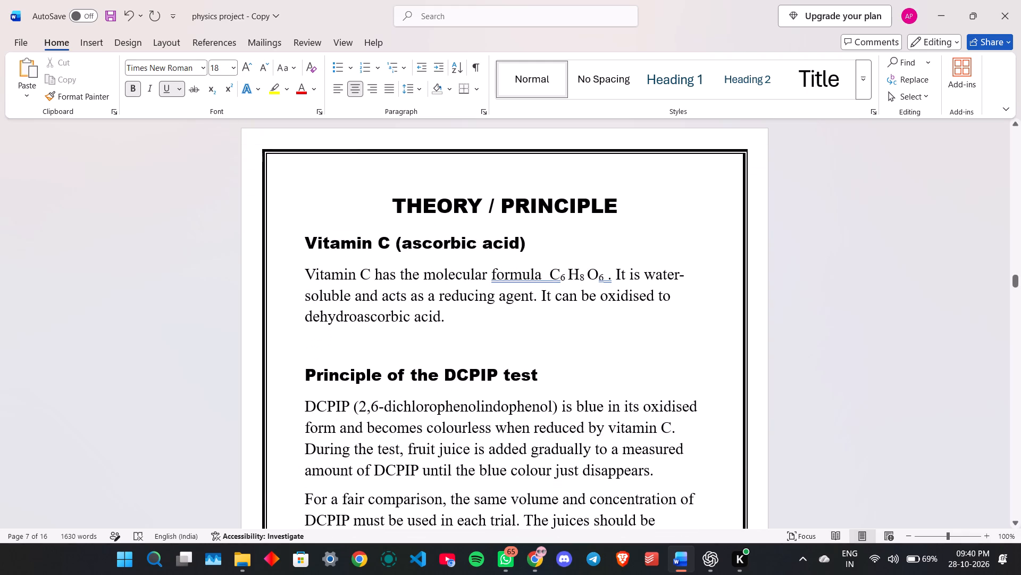
{"action": "scroll", "coordinate": [394, 323], "scroll_direction": "up", "scroll_amount": 1}
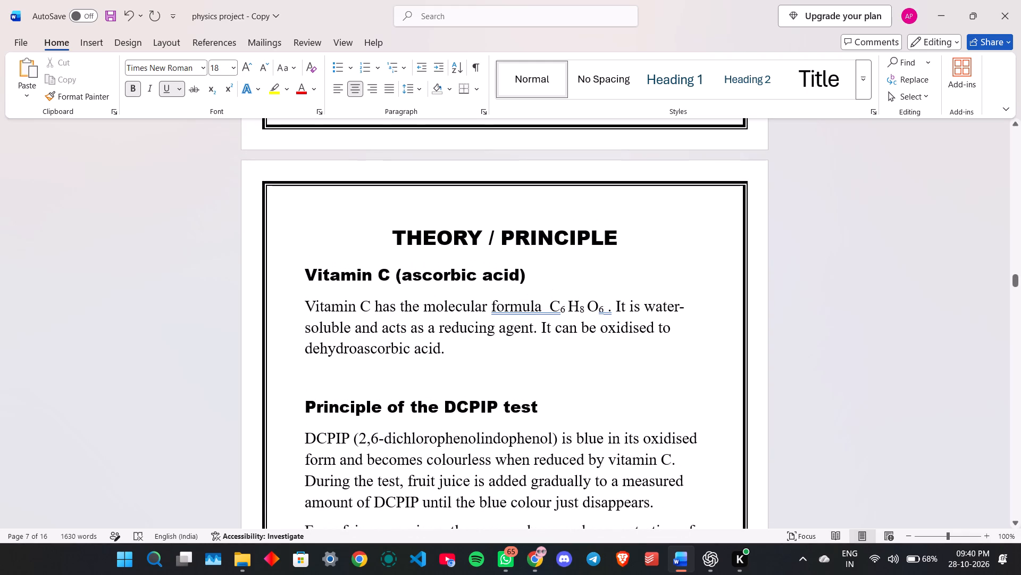
{"action": "scroll", "coordinate": [394, 323], "scroll_direction": "down", "scroll_amount": 2}
{"action": "scroll", "coordinate": [394, 323], "scroll_direction": "up", "scroll_amount": 15}
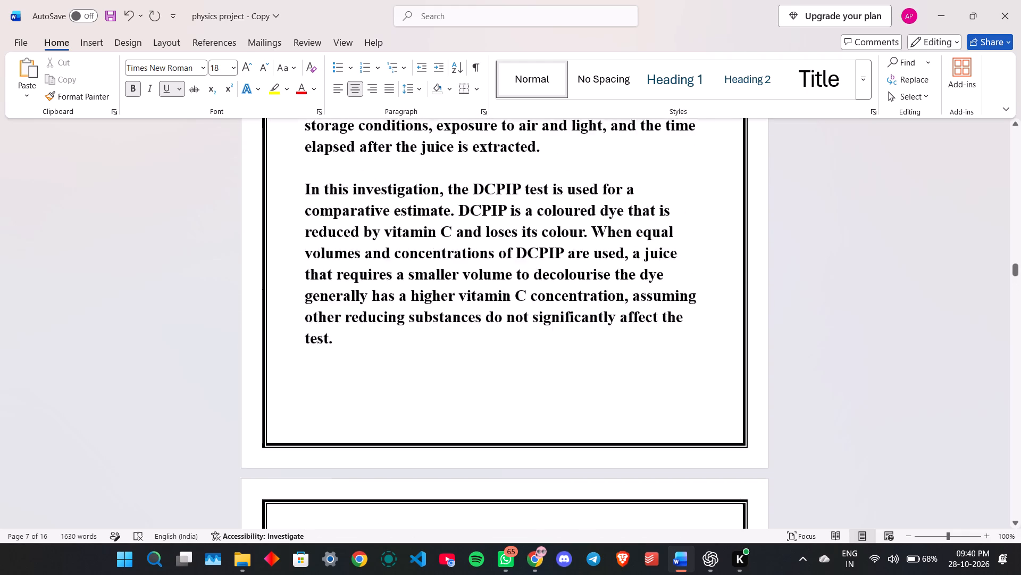
{"action": "scroll", "coordinate": [419, 322], "scroll_direction": "up", "scroll_amount": 10}
{"action": "scroll", "coordinate": [421, 322], "scroll_direction": "up", "scroll_amount": 15}
{"action": "scroll", "coordinate": [426, 324], "scroll_direction": "down", "scroll_amount": 1}
{"action": "scroll", "coordinate": [426, 324], "scroll_direction": "up", "scroll_amount": 5}
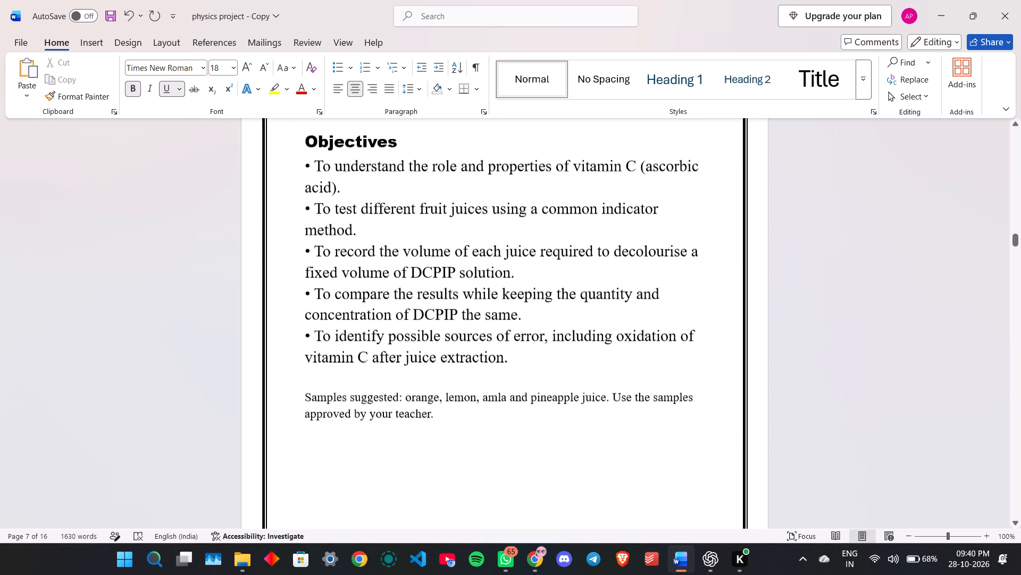
{"action": "scroll", "coordinate": [429, 328], "scroll_direction": "up", "scroll_amount": 3}
{"action": "scroll", "coordinate": [430, 330], "scroll_direction": "down", "scroll_amount": 6}
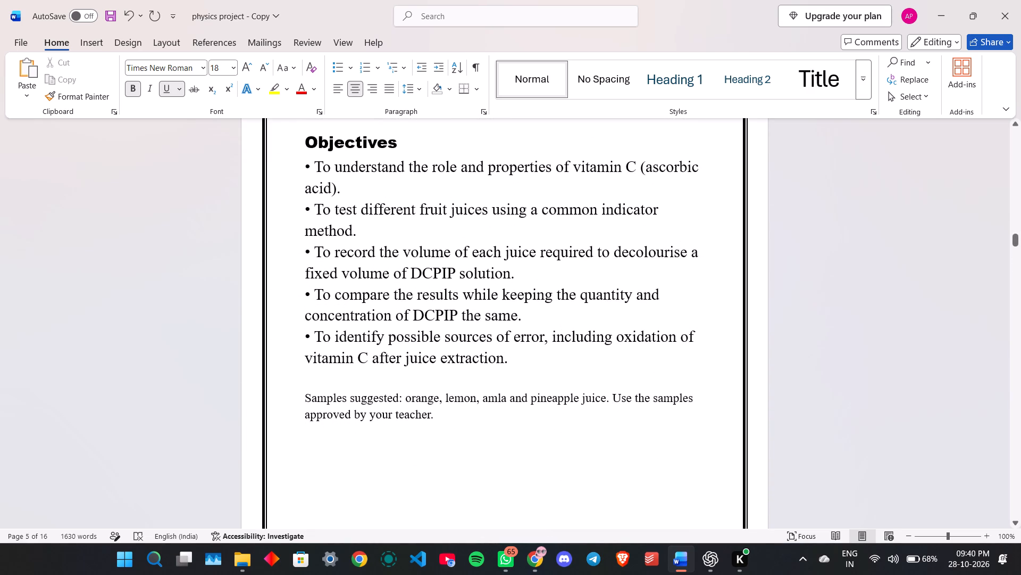
{"action": "scroll", "coordinate": [432, 330], "scroll_direction": "down", "scroll_amount": 9}
{"action": "scroll", "coordinate": [433, 330], "scroll_direction": "up", "scroll_amount": 1}
{"action": "scroll", "coordinate": [433, 330], "scroll_direction": "down", "scroll_amount": 14}
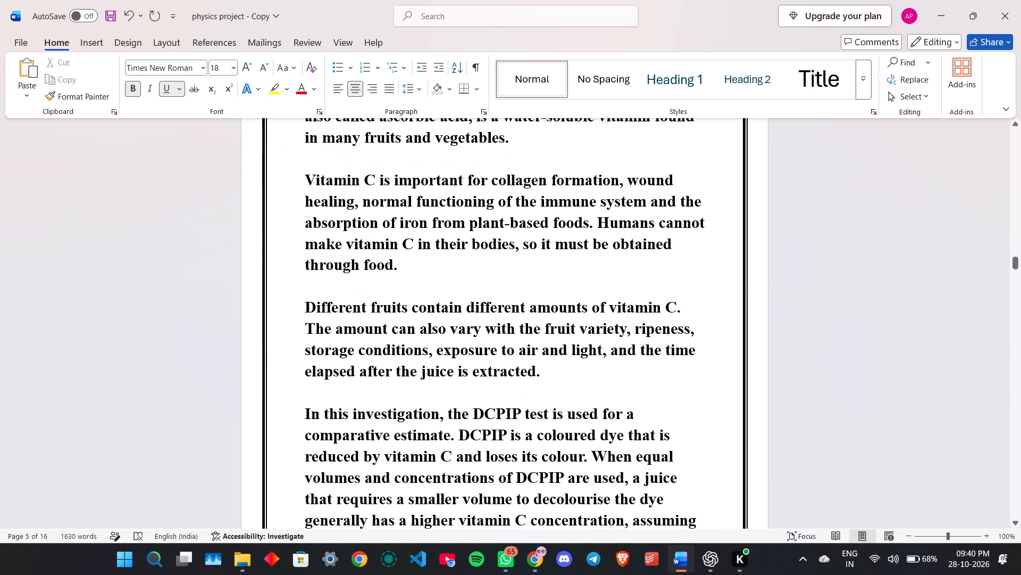
{"action": "scroll", "coordinate": [436, 330], "scroll_direction": "down", "scroll_amount": 1}
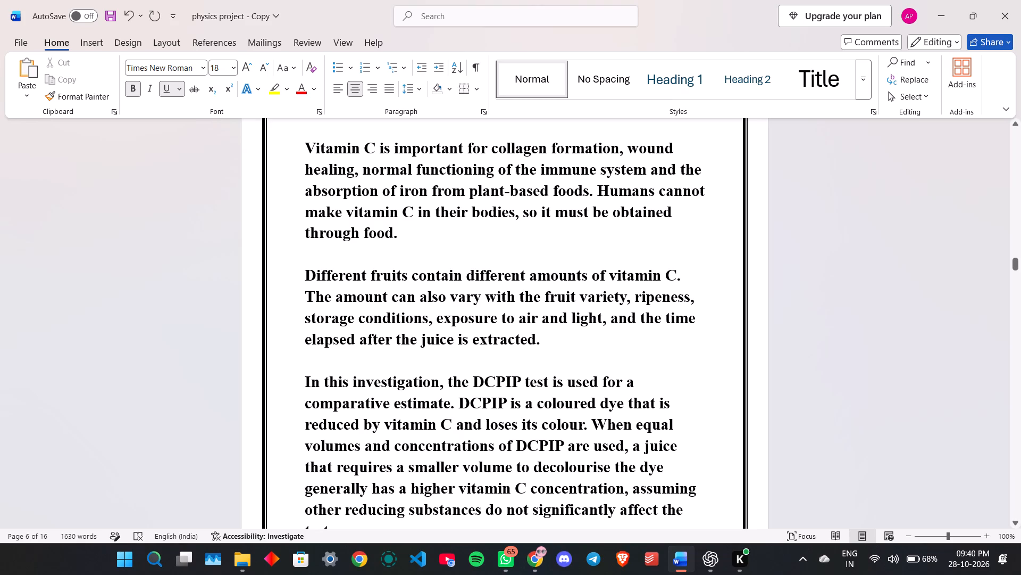
{"action": "scroll", "coordinate": [438, 348], "scroll_direction": "up", "scroll_amount": 5}
{"action": "scroll", "coordinate": [439, 348], "scroll_direction": "down", "scroll_amount": 6}
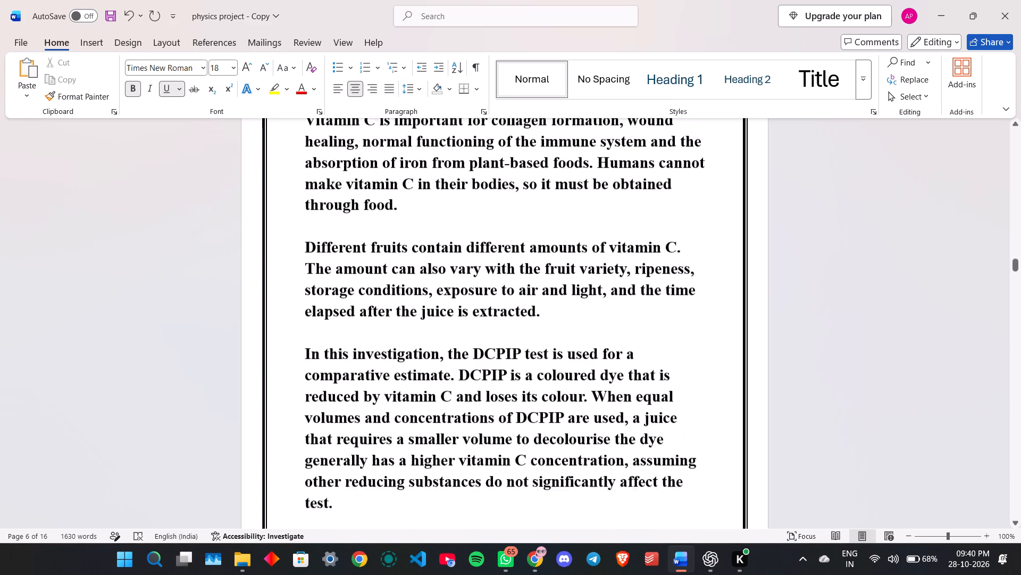
Review the heading spacing and content from the Theory page through Materials, Procedure, Observations, Calculations, Precautions and Conclusion to the Limitation section.
{"action": "scroll", "coordinate": [442, 343], "scroll_direction": "down", "scroll_amount": 20}
{"action": "scroll", "coordinate": [442, 343], "scroll_direction": "down", "scroll_amount": 13}
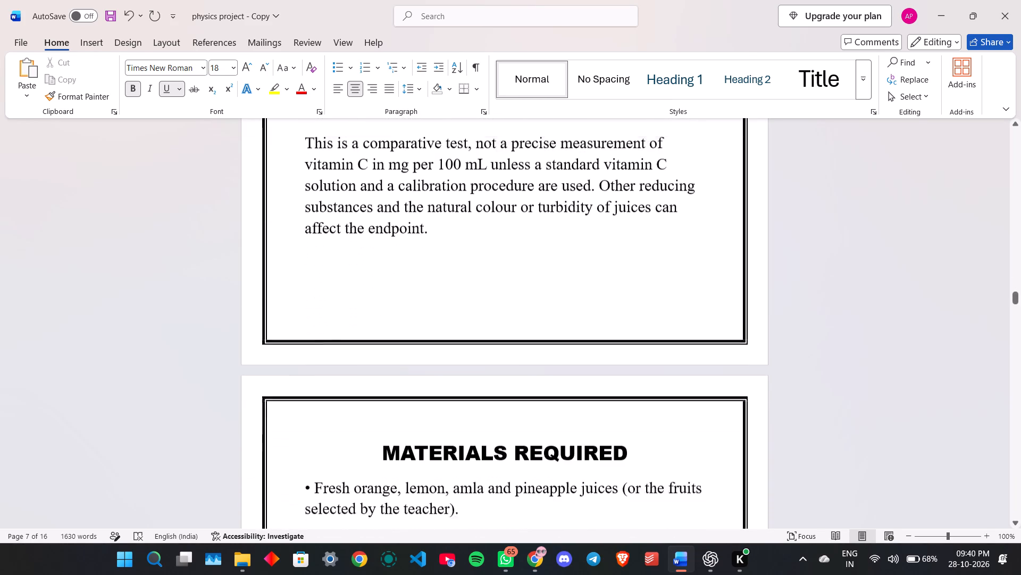
{"action": "scroll", "coordinate": [442, 348], "scroll_direction": "down", "scroll_amount": 1}
{"action": "scroll", "coordinate": [439, 354], "scroll_direction": "down", "scroll_amount": 20}
{"action": "scroll", "coordinate": [439, 354], "scroll_direction": "down", "scroll_amount": 6}
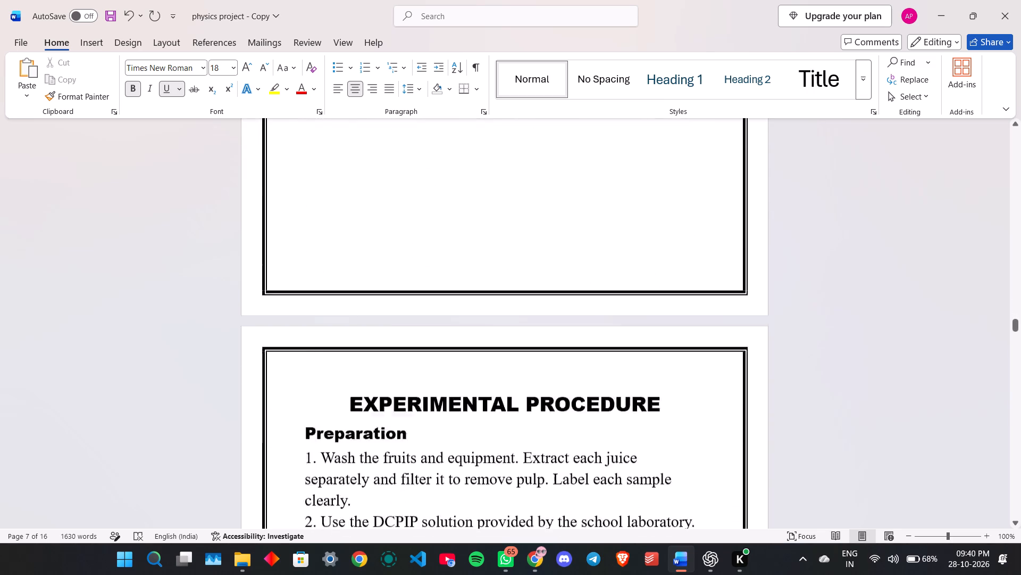
{"action": "scroll", "coordinate": [437, 359], "scroll_direction": "down", "scroll_amount": 8}
{"action": "scroll", "coordinate": [437, 360], "scroll_direction": "up", "scroll_amount": 3}
{"action": "scroll", "coordinate": [437, 360], "scroll_direction": "down", "scroll_amount": 4}
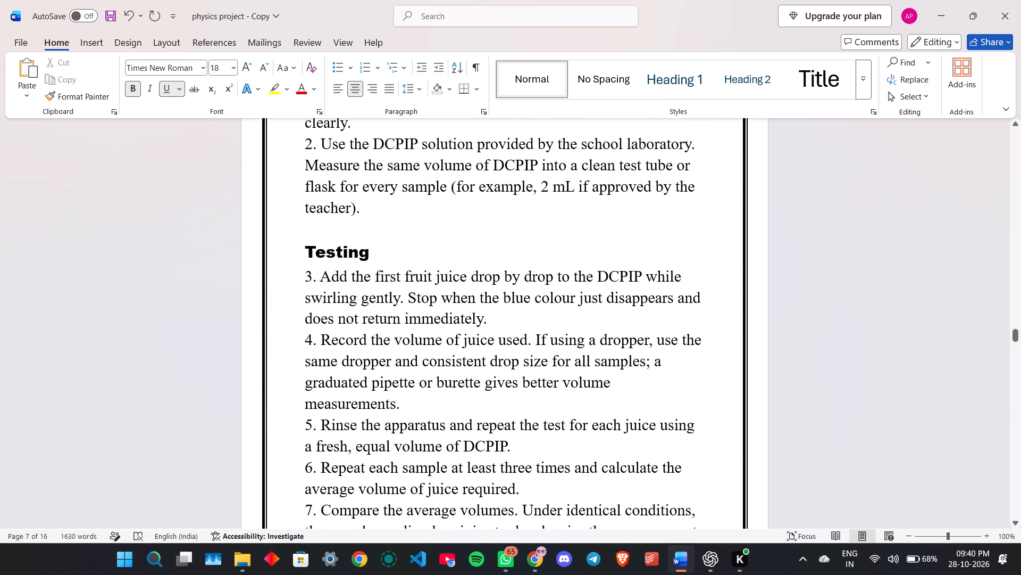
{"action": "scroll", "coordinate": [437, 360], "scroll_direction": "down", "scroll_amount": 17}
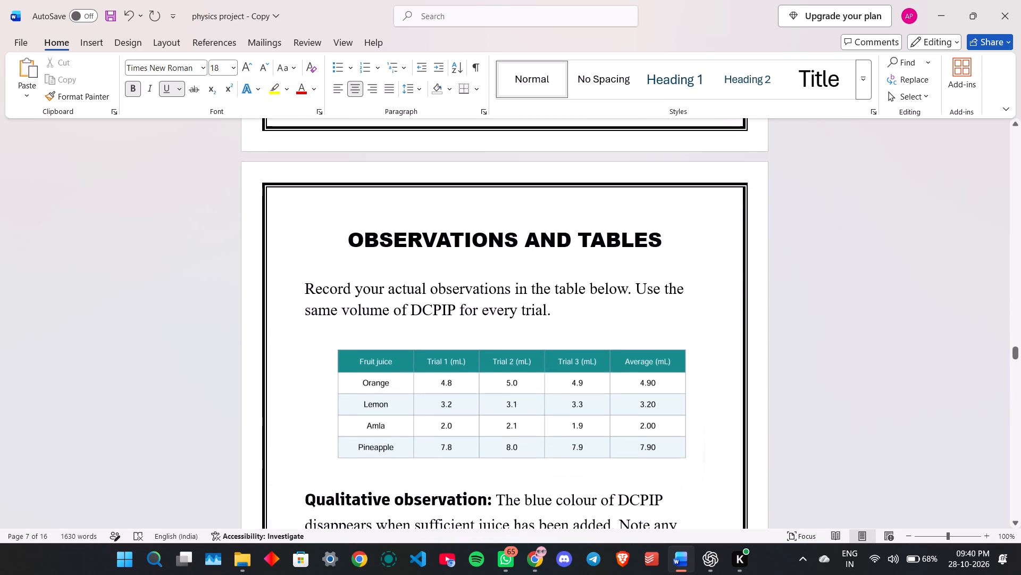
{"action": "scroll", "coordinate": [438, 360], "scroll_direction": "down", "scroll_amount": 5}
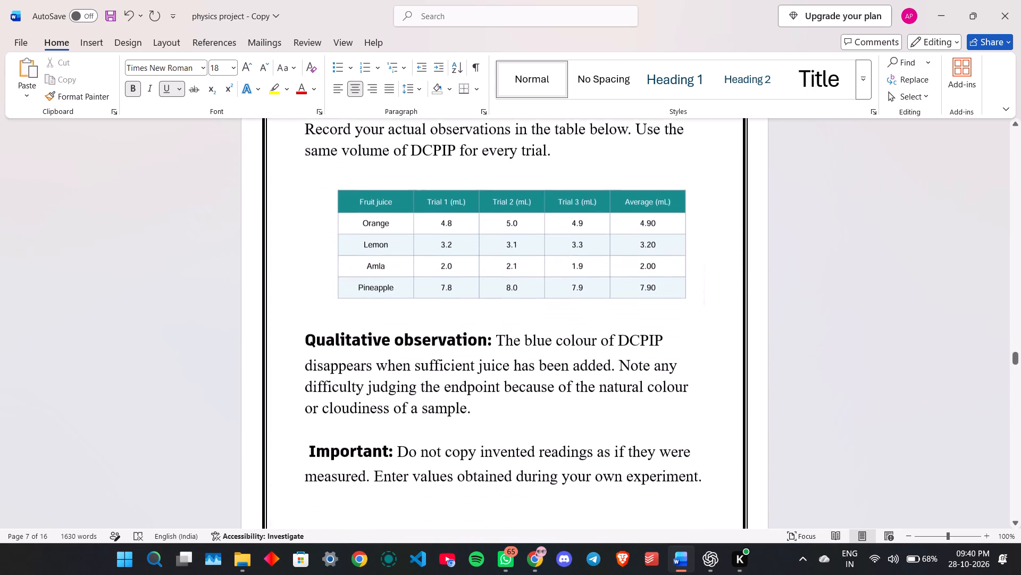
{"action": "scroll", "coordinate": [438, 360], "scroll_direction": "down", "scroll_amount": 12}
{"action": "scroll", "coordinate": [439, 360], "scroll_direction": "up", "scroll_amount": 8}
{"action": "scroll", "coordinate": [439, 362], "scroll_direction": "down", "scroll_amount": 5}
{"action": "scroll", "coordinate": [439, 363], "scroll_direction": "up", "scroll_amount": 4}
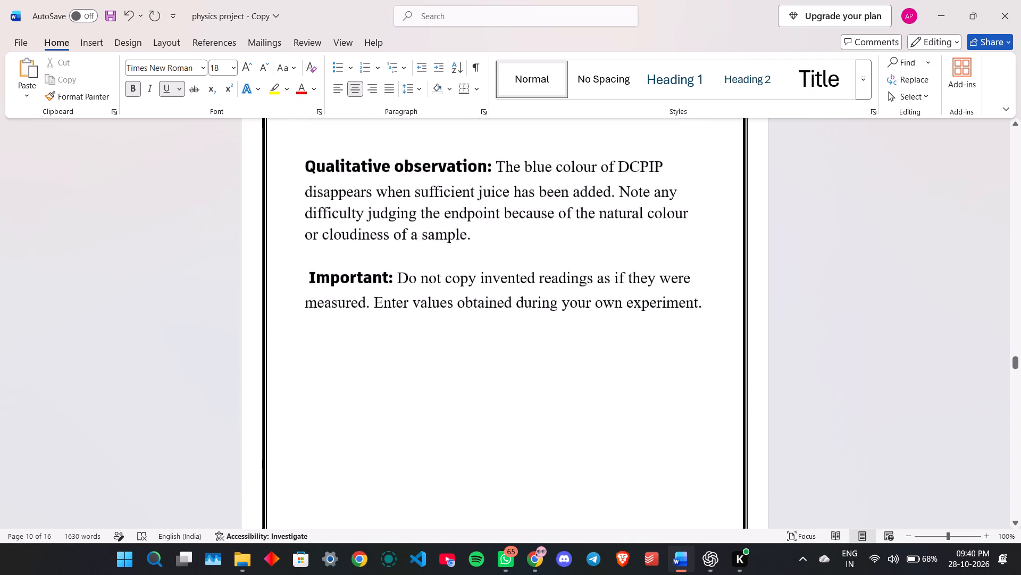
{"action": "scroll", "coordinate": [439, 363], "scroll_direction": "up", "scroll_amount": 2}
{"action": "scroll", "coordinate": [439, 363], "scroll_direction": "down", "scroll_amount": 19}
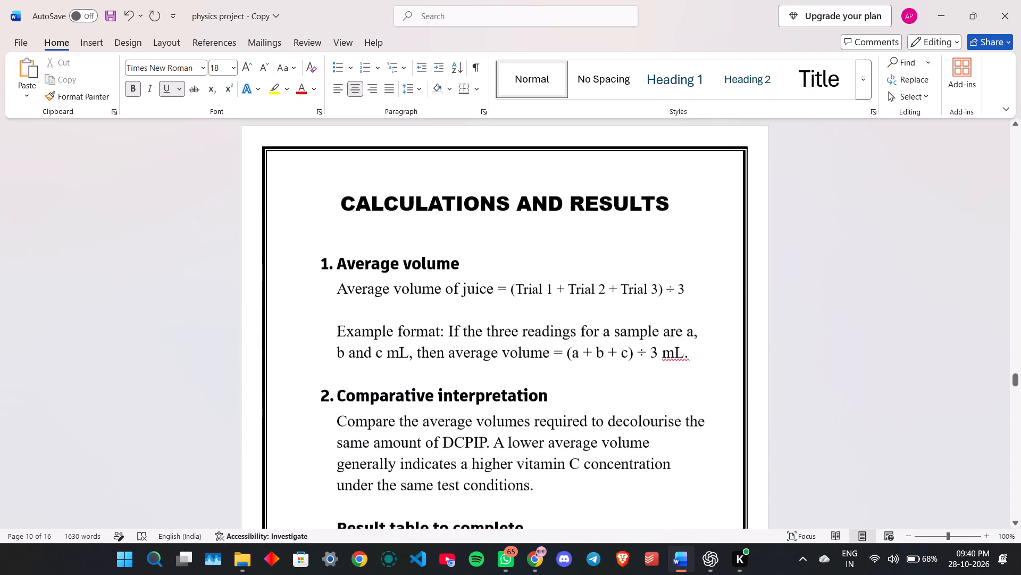
{"action": "scroll", "coordinate": [440, 362], "scroll_direction": "down", "scroll_amount": 20}
{"action": "scroll", "coordinate": [440, 362], "scroll_direction": "down", "scroll_amount": 3}
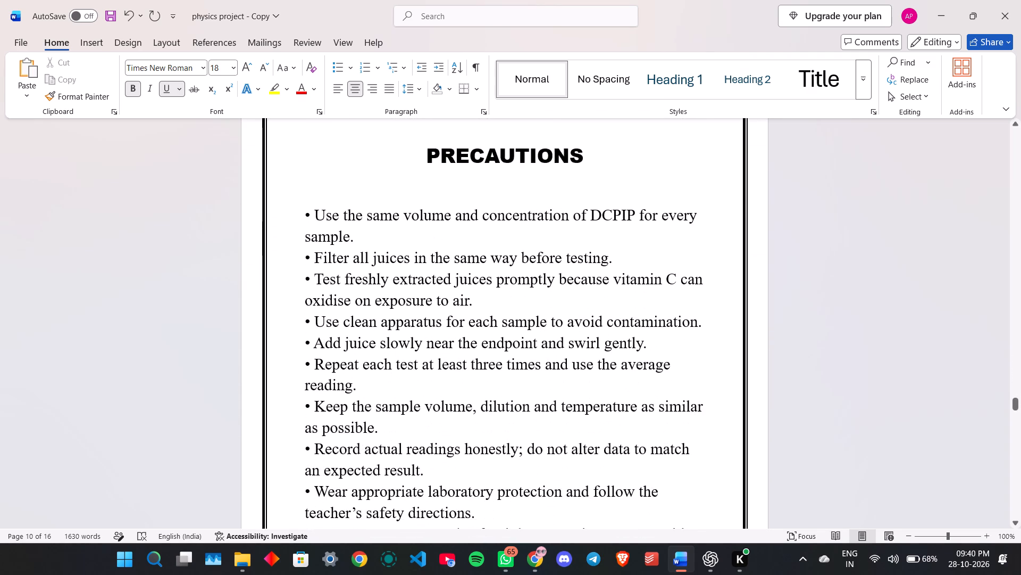
{"action": "scroll", "coordinate": [440, 366], "scroll_direction": "down", "scroll_amount": 20}
{"action": "scroll", "coordinate": [440, 366], "scroll_direction": "down", "scroll_amount": 7}
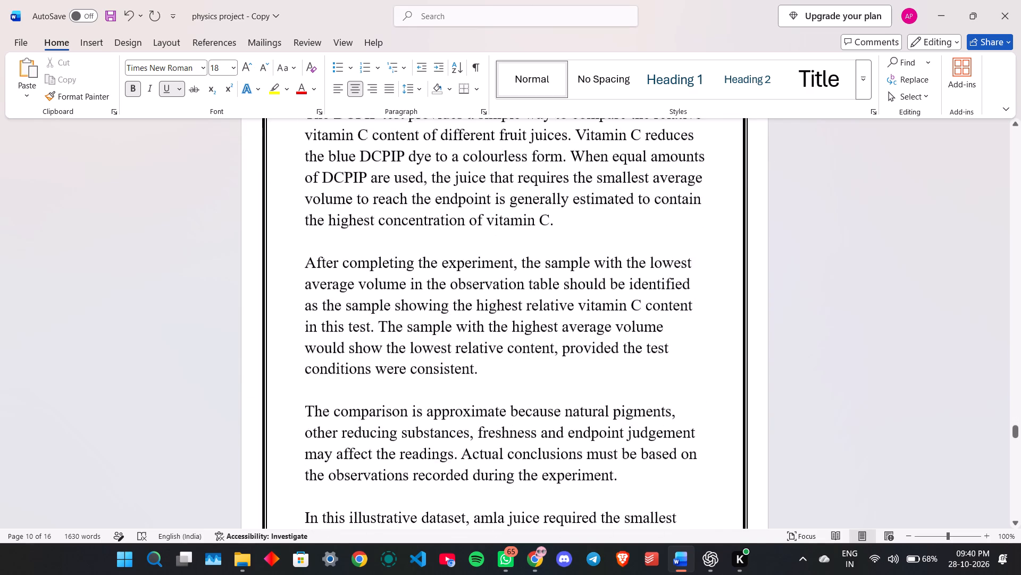
{"action": "scroll", "coordinate": [440, 367], "scroll_direction": "down", "scroll_amount": 15}
{"action": "scroll", "coordinate": [440, 368], "scroll_direction": "up", "scroll_amount": 1}
{"action": "scroll", "coordinate": [440, 368], "scroll_direction": "down", "scroll_amount": 7}
{"action": "scroll", "coordinate": [440, 369], "scroll_direction": "up", "scroll_amount": 1}
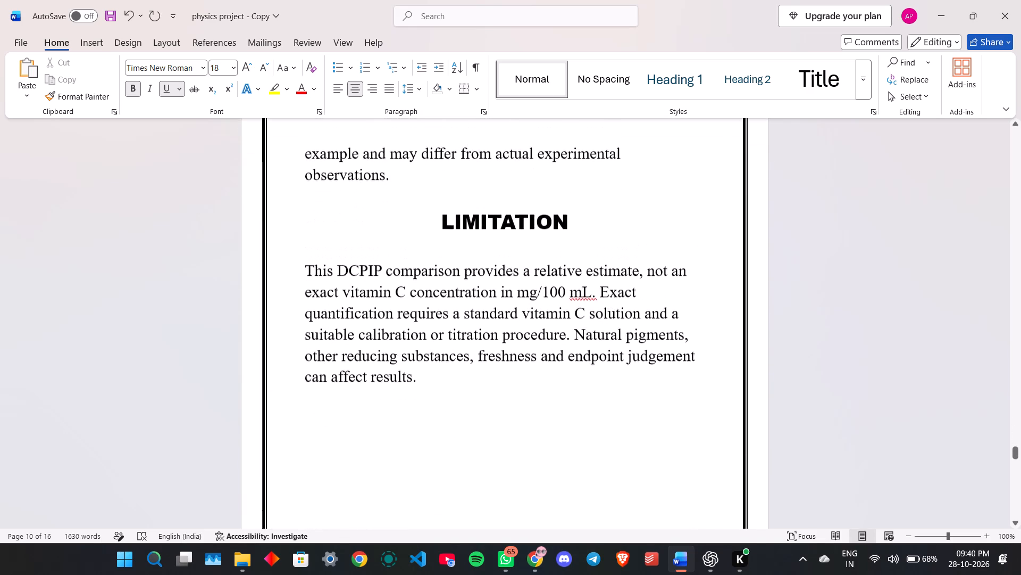
Delete the LIMITATION heading together with its paragraph about the DCPIP comparison.
{"action": "scroll", "coordinate": [440, 369], "scroll_direction": "up", "scroll_amount": 2}
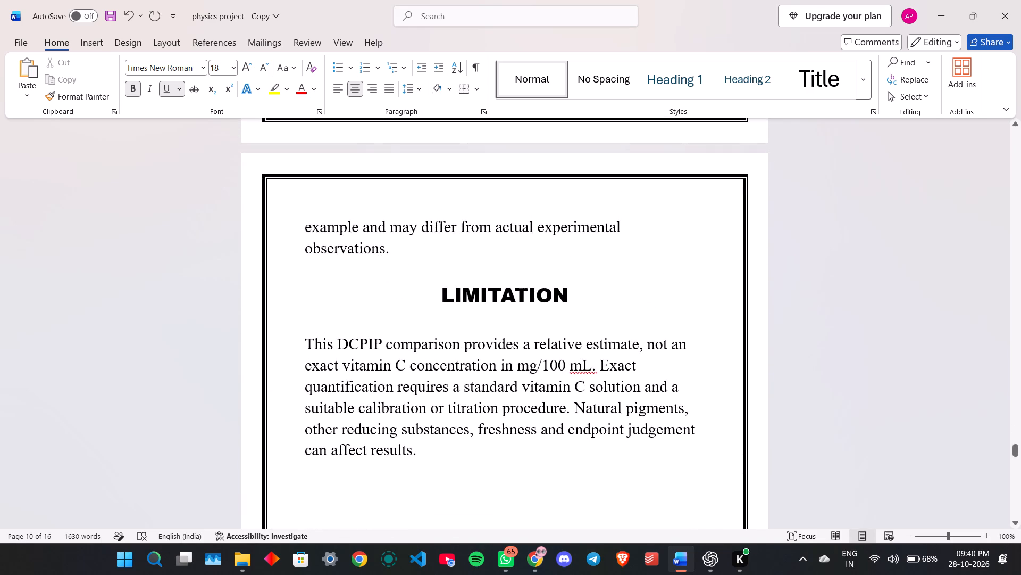
{"action": "left_click_drag", "start_coordinate": [446, 292], "coordinate": [443, 455]}
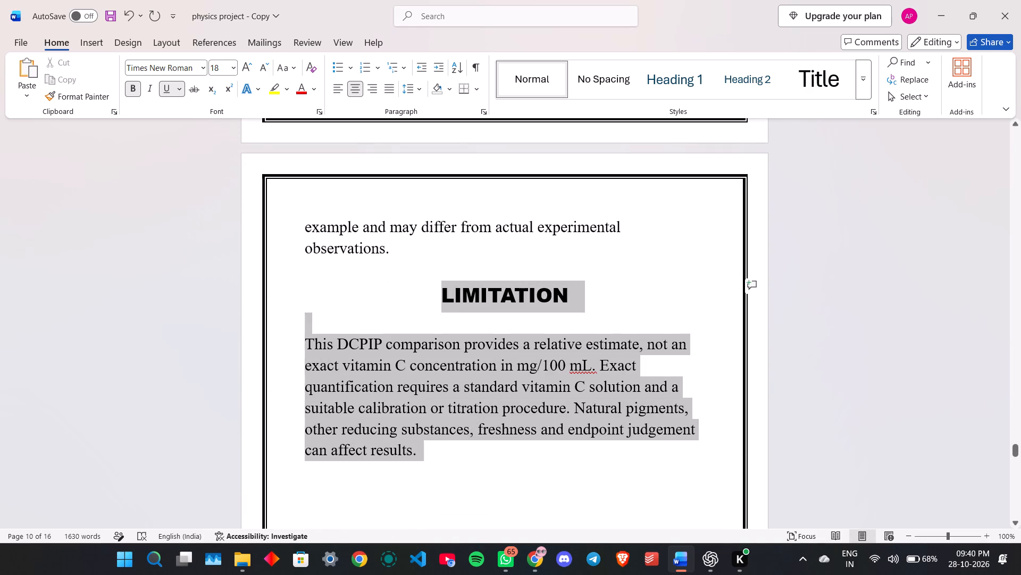
{"action": "left_click_drag", "start_coordinate": [443, 455], "coordinate": [443, 455]}
{"action": "key", "text": "BackSpace"}
Check the layout of the Conclusion, Bibliography and closing pages, plus the Procedure and Objectives pages.
{"action": "scroll", "coordinate": [442, 461], "scroll_direction": "up", "scroll_amount": 6}
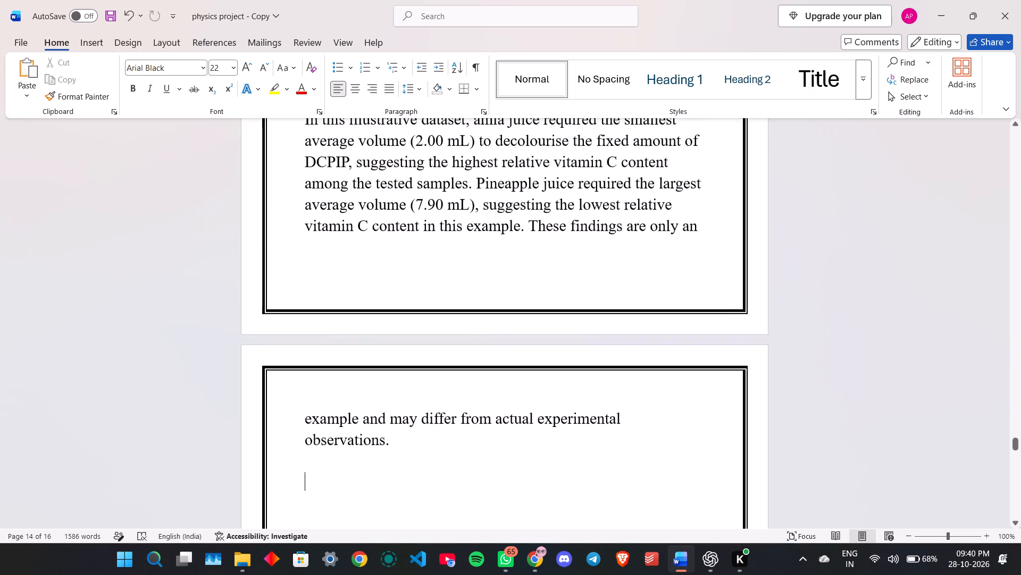
{"action": "scroll", "coordinate": [450, 473], "scroll_direction": "down", "scroll_amount": 20}
{"action": "scroll", "coordinate": [450, 473], "scroll_direction": "down", "scroll_amount": 15}
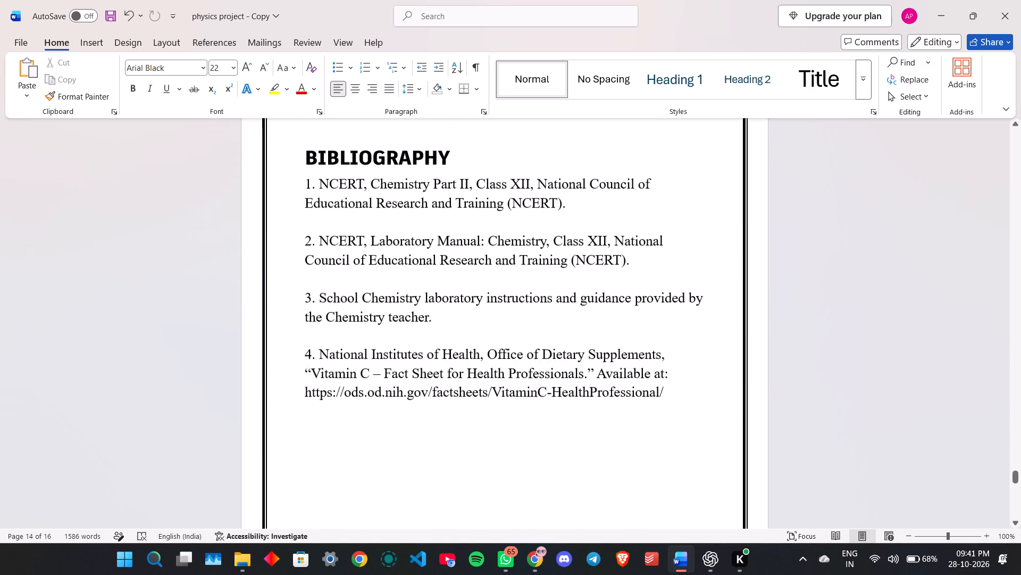
{"action": "scroll", "coordinate": [458, 473], "scroll_direction": "down", "scroll_amount": 20}
{"action": "scroll", "coordinate": [458, 473], "scroll_direction": "down", "scroll_amount": 15}
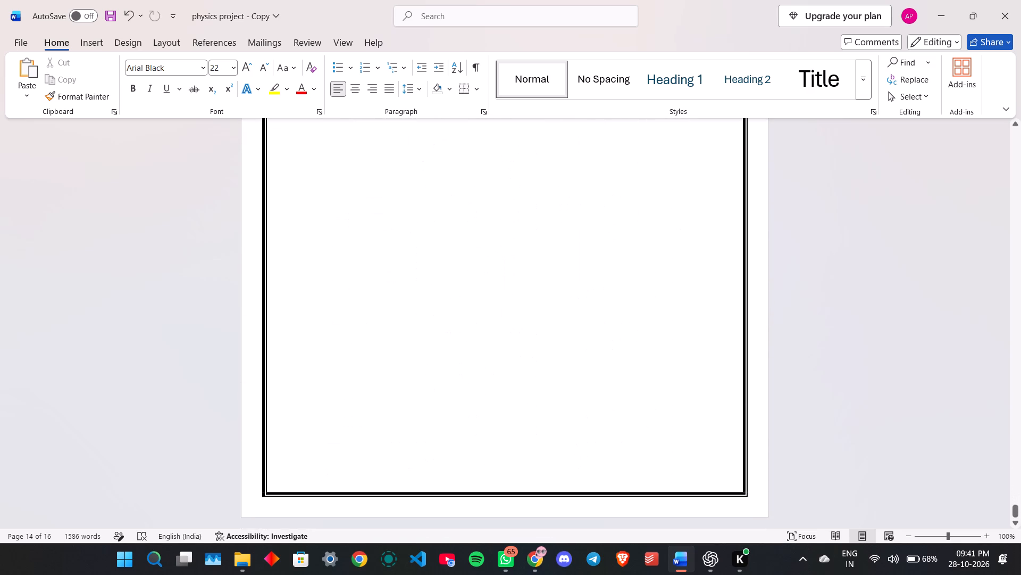
{"action": "scroll", "coordinate": [459, 474], "scroll_direction": "down", "scroll_amount": 5}
{"action": "scroll", "coordinate": [459, 474], "scroll_direction": "up", "scroll_amount": 20}
{"action": "scroll", "coordinate": [459, 474], "scroll_direction": "up", "scroll_amount": 1}
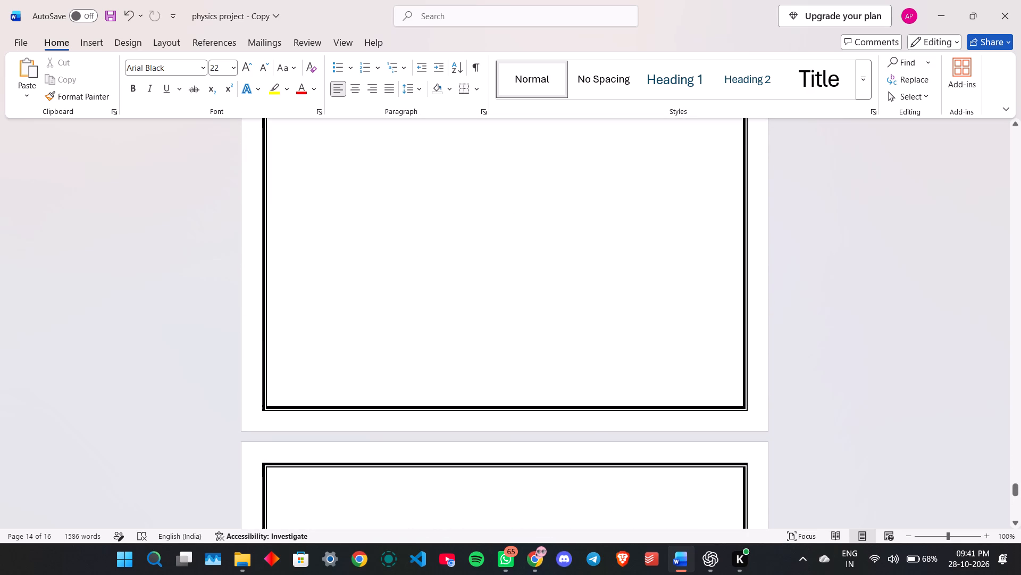
{"action": "left_click_drag", "start_coordinate": [1016, 490], "coordinate": [978, 333]}
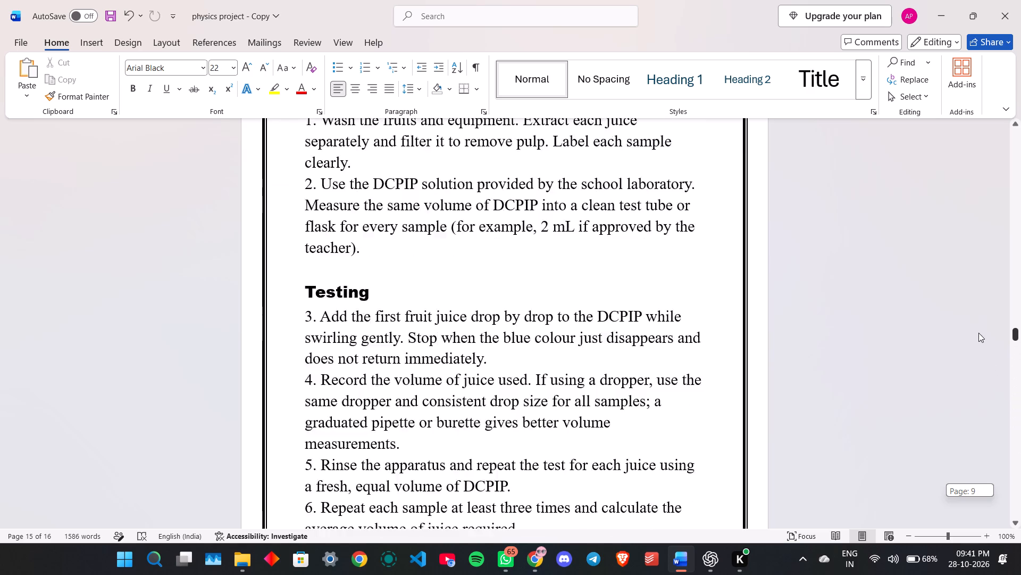
{"action": "left_click_drag", "start_coordinate": [978, 333], "coordinate": [928, 245]}
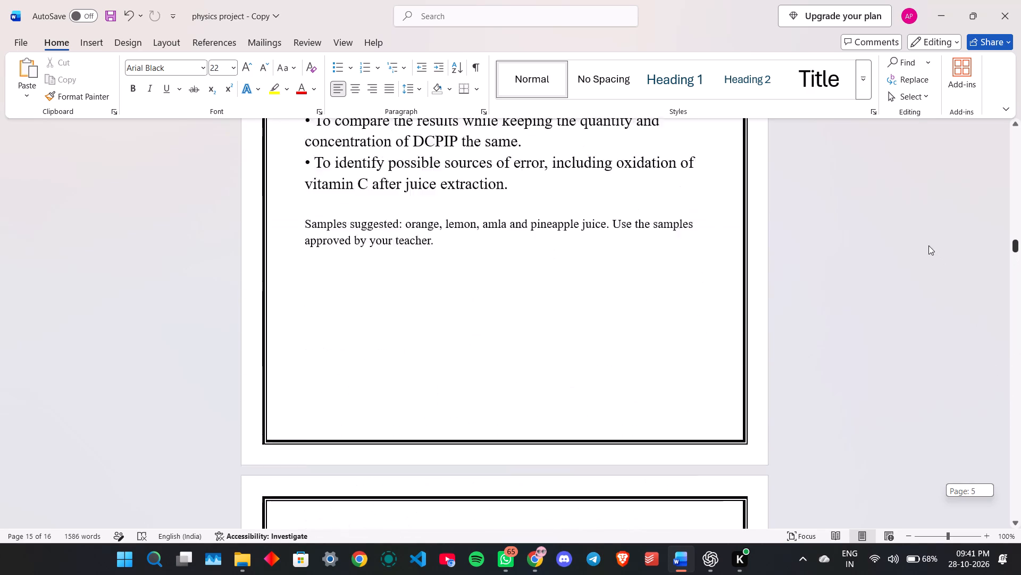
{"action": "left_click_drag", "start_coordinate": [928, 245], "coordinate": [912, 217]}
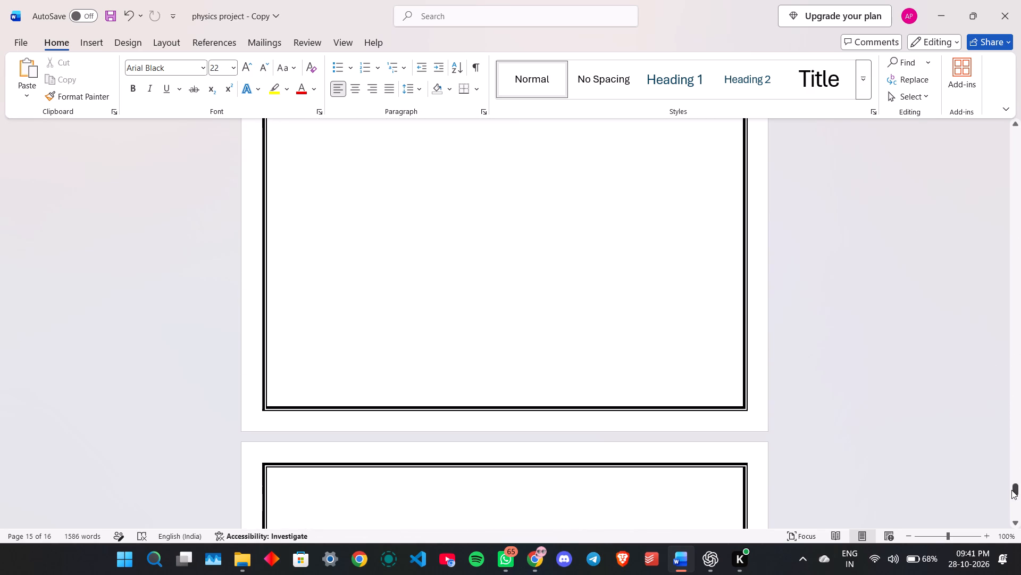
Remove "and Theory" from entry 6 on the INDEX page, leaving only "Introduction".
{"action": "left_click_drag", "start_coordinate": [1011, 487], "coordinate": [1007, 165]}
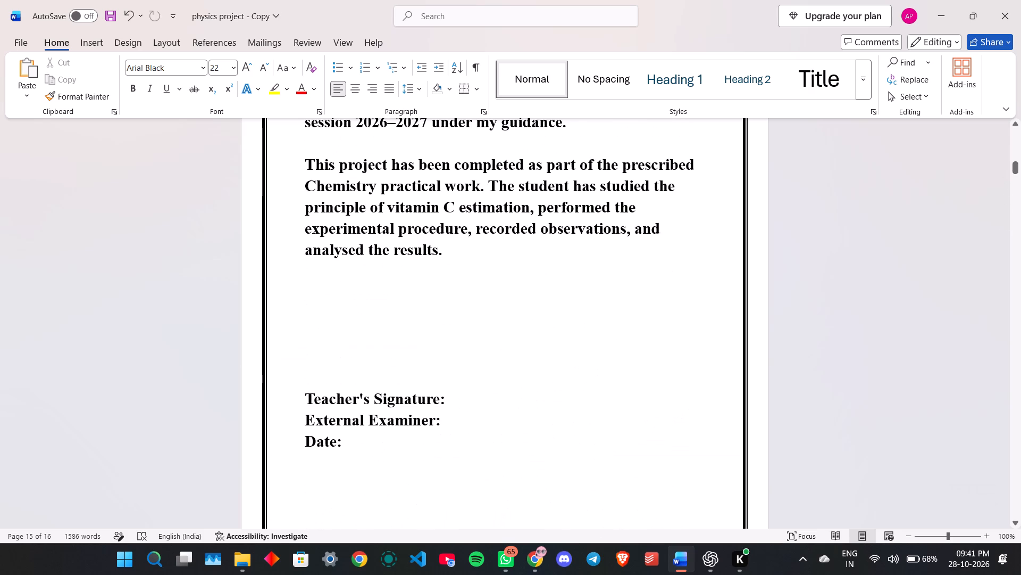
{"action": "scroll", "coordinate": [529, 375], "scroll_direction": "down", "scroll_amount": 20}
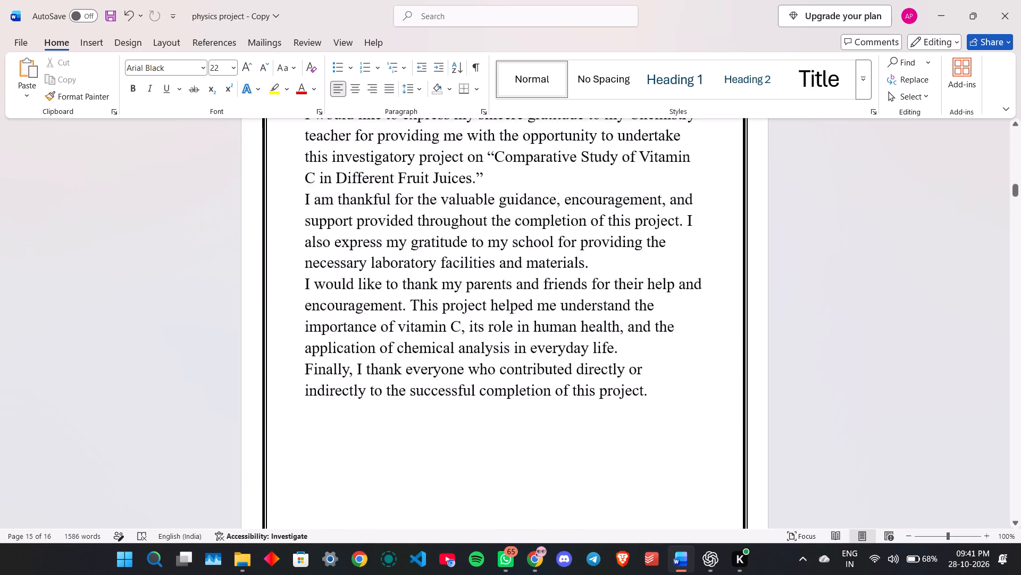
{"action": "scroll", "coordinate": [522, 402], "scroll_direction": "down", "scroll_amount": 20}
{"action": "scroll", "coordinate": [522, 402], "scroll_direction": "down", "scroll_amount": 2}
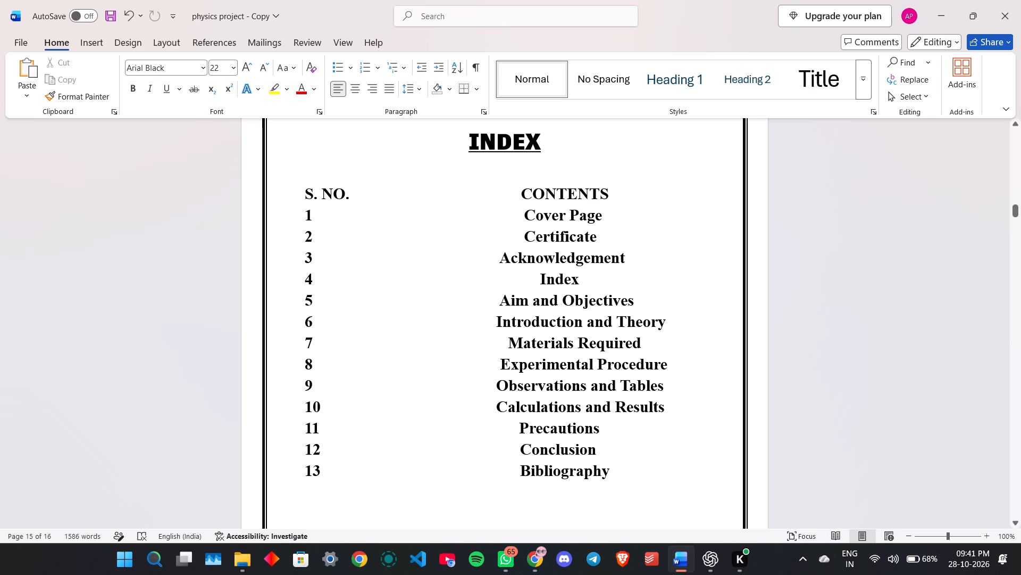
{"action": "left_click_drag", "start_coordinate": [589, 323], "coordinate": [649, 317]}
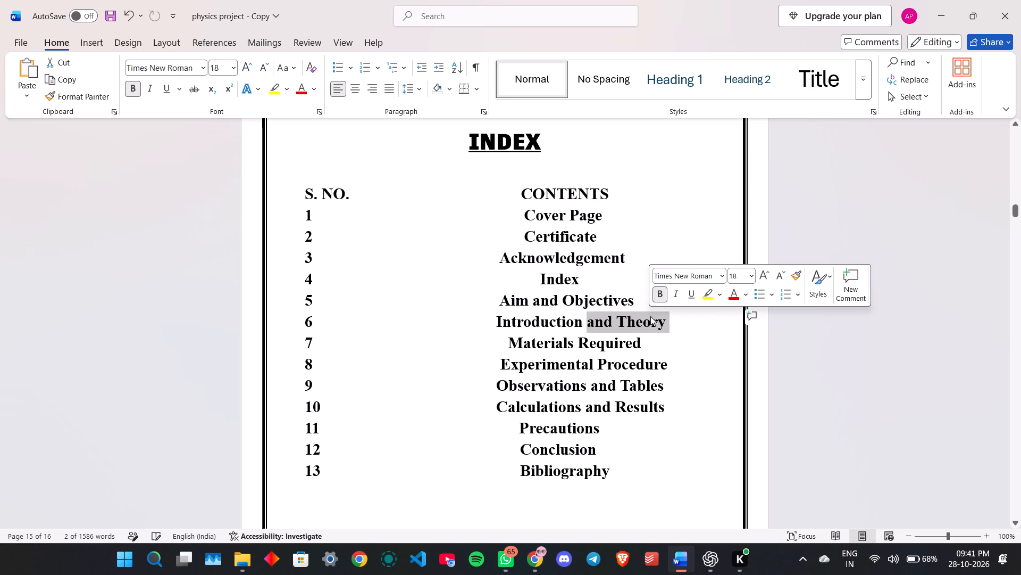
{"action": "key", "text": "BackSpace"}
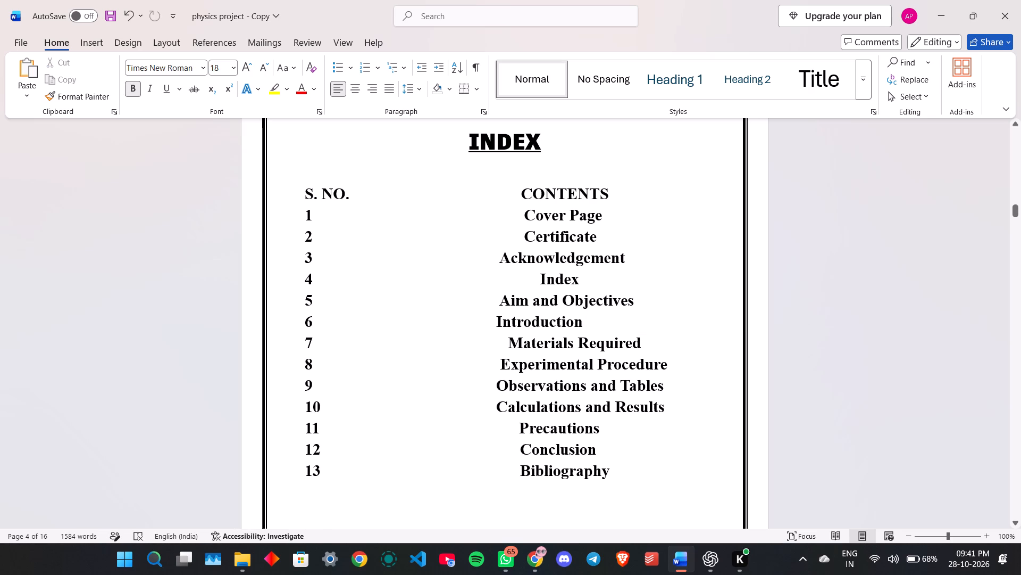
Add a new index line below Introduction, numbered 7 and reading "Theory or Principle", spaced across to the CONTENTS column.
{"action": "left_click", "coordinate": [495, 321]}
{"action": "left_click", "coordinate": [586, 323]}
{"action": "key", "text": "Return"}
{"action": "key", "text": "7"}
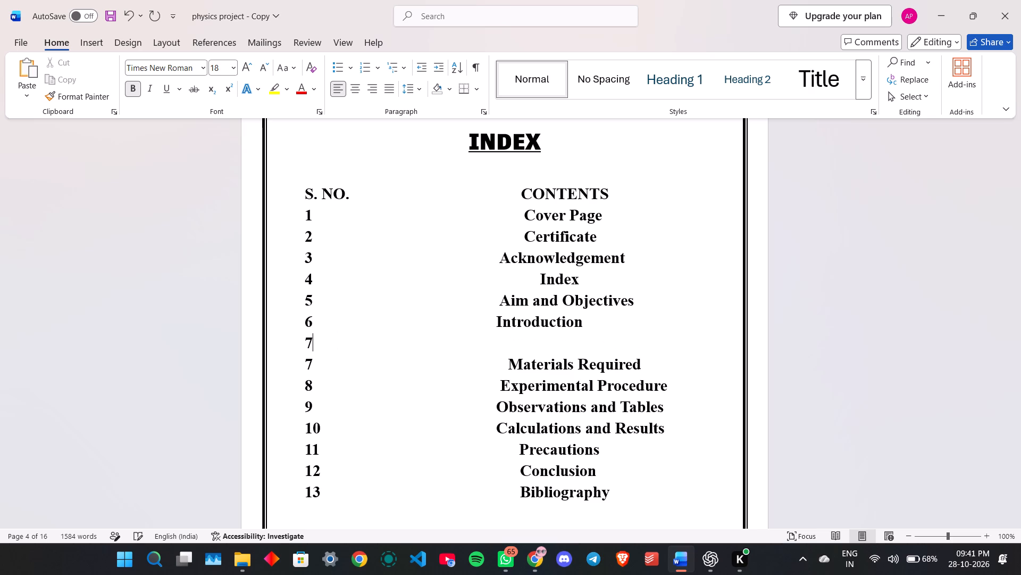
{"action": "key", "text": "space"}
{"action": "key", "text": "space"}
{"action": "key", "text": "space"}
{"action": "key", "text": "space"}
{"action": "key", "text": "space"}
{"action": "key", "text": "space"}
{"action": "key", "text": "space"}
{"action": "key", "text": "space"}
{"action": "key", "text": "space"}
{"action": "key", "text": "space"}
{"action": "key", "text": "space"}
{"action": "key", "text": "space"}
{"action": "key", "text": "space"}
{"action": "key", "text": "space"}
{"action": "key", "text": "space"}
{"action": "key", "text": "space"}
{"action": "key", "text": "space"}
{"action": "key", "text": "space"}
{"action": "key", "text": "space"}
{"action": "key", "text": "space"}
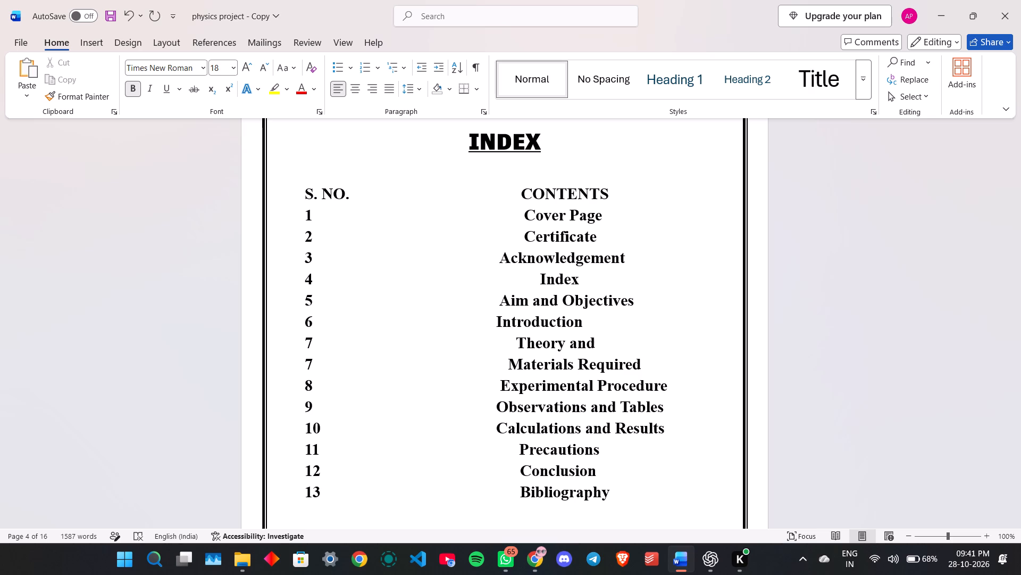
{"action": "key", "text": "BackSpace"}
{"action": "key", "text": "BackSpace"}
{"action": "key", "text": "BackSpace"}
{"action": "key", "text": "BackSpace"}
{"action": "type", "text": "or"}
{"action": "key", "text": "space"}
{"action": "type", "text": "rinciple"}
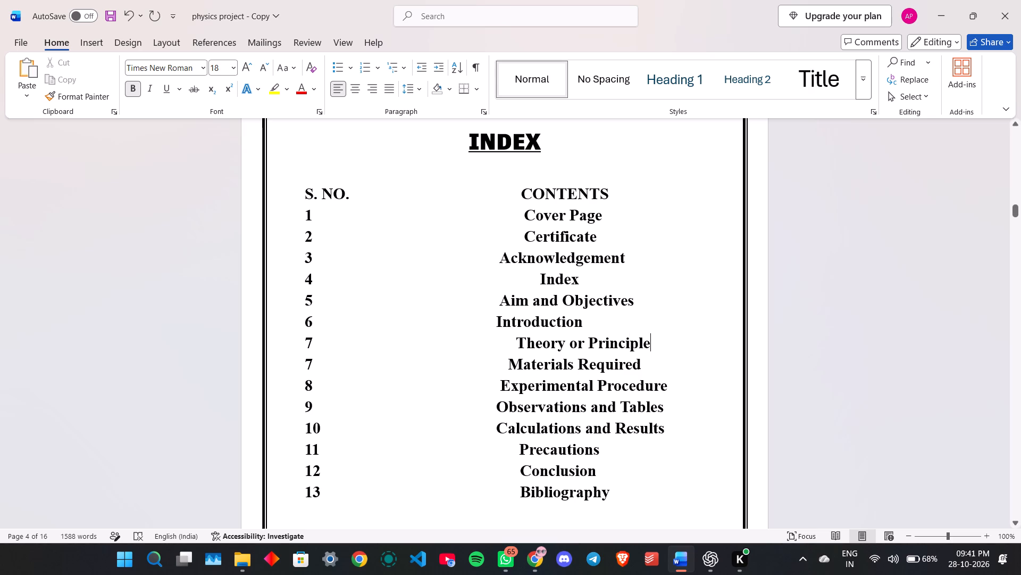
Indent the index entry "Introduction" by seven more spaces to centre it under CONTENTS.
{"action": "left_click", "coordinate": [496, 321]}
{"action": "key", "text": "space"}
{"action": "key", "text": "space"}
{"action": "key", "text": "space"}
{"action": "key", "text": "space"}
{"action": "key", "text": "space"}
{"action": "key", "text": "space"}
{"action": "key", "text": "space"}
{"action": "key", "text": "space"}
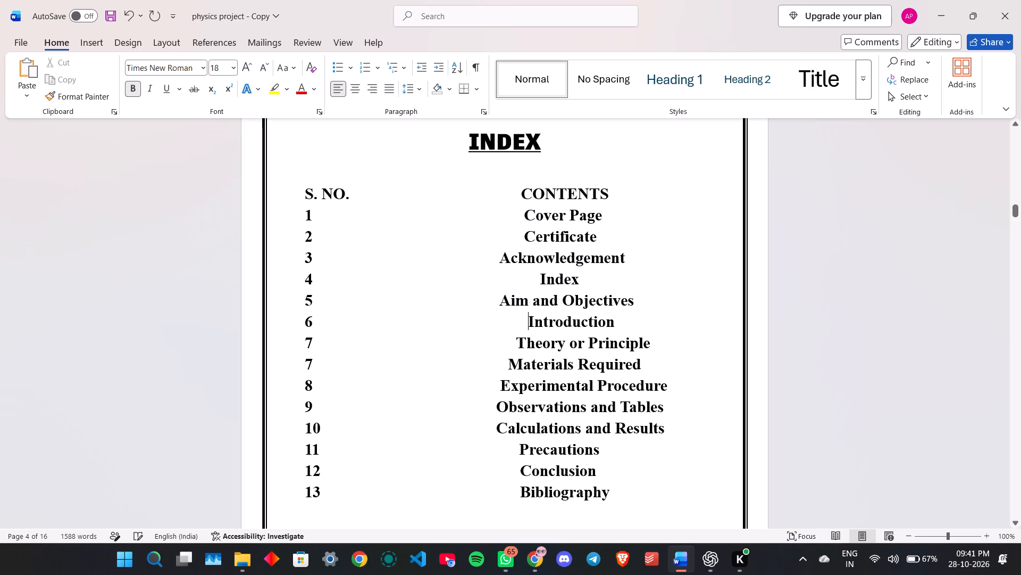
{"action": "key", "text": "BackSpace"}
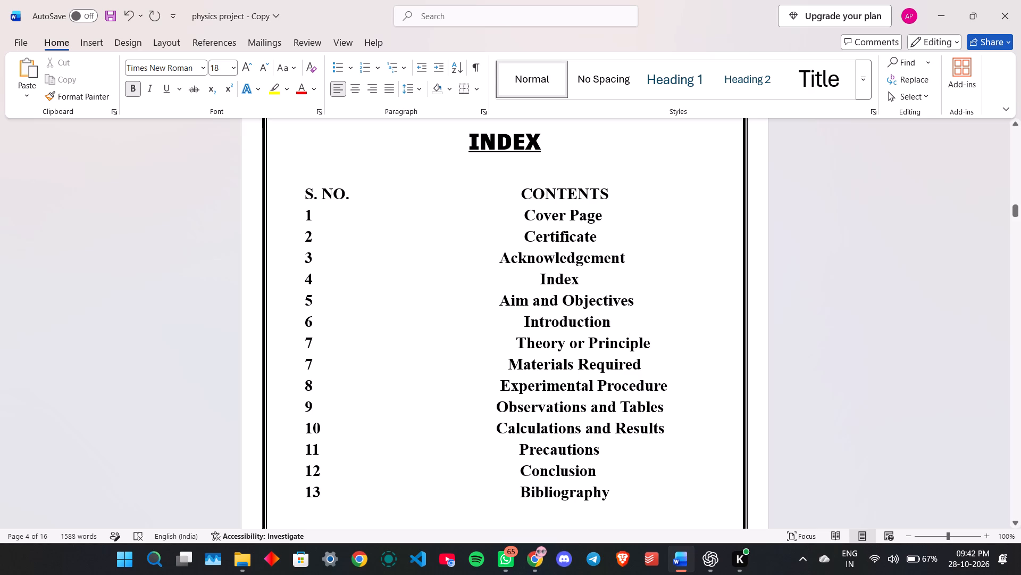
Remove four spaces before the index entry "Theory or Principle" to centre it under CONTENTS.
{"action": "left_click", "coordinate": [516, 343]}
{"action": "key", "text": "BackSpace"}
{"action": "key", "text": "BackSpace"}
{"action": "key", "text": "BackSpace"}
{"action": "key", "text": "BackSpace"}
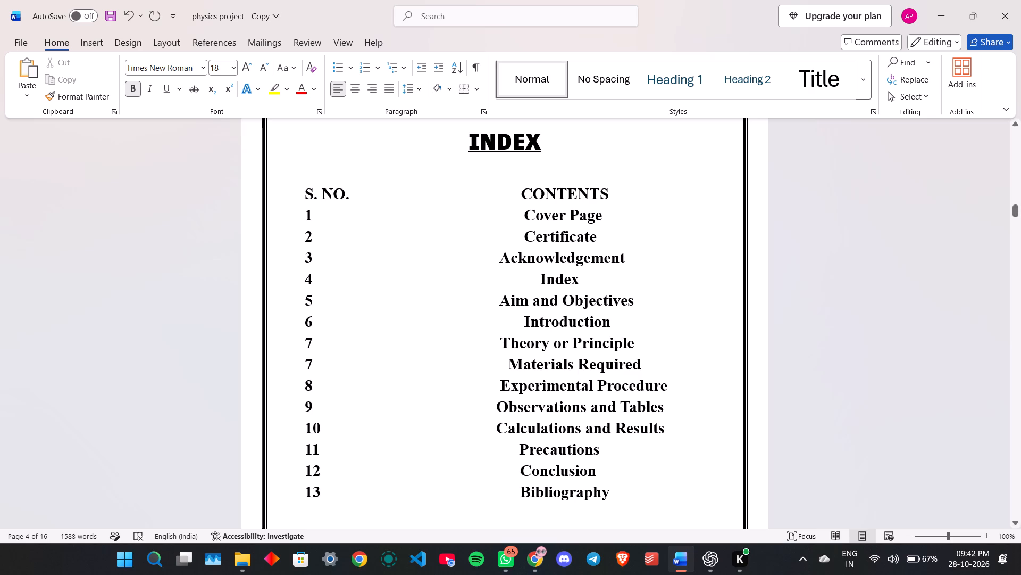
Renumber the index entries Materials Required as 8, Experimental Procedure as 9, and Observations and Tables as 10.
{"action": "left_click", "coordinate": [317, 365]}
{"action": "left_click", "coordinate": [312, 364]}
{"action": "key", "text": "BackSpace"}
{"action": "key", "text": "8"}
{"action": "left_click", "coordinate": [316, 381]}
{"action": "left_click", "coordinate": [310, 388]}
{"action": "key", "text": "BackSpace"}
{"action": "key", "text": "9"}
{"action": "left_click", "coordinate": [314, 408]}
{"action": "key", "text": "BackSpace"}
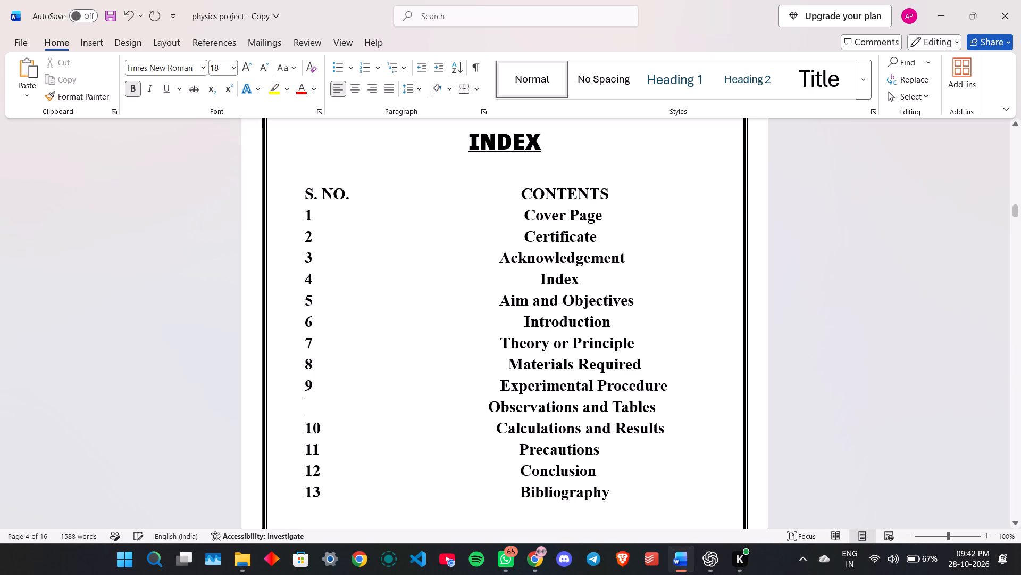
{"action": "key", "text": "1"}
{"action": "key", "text": "0"}
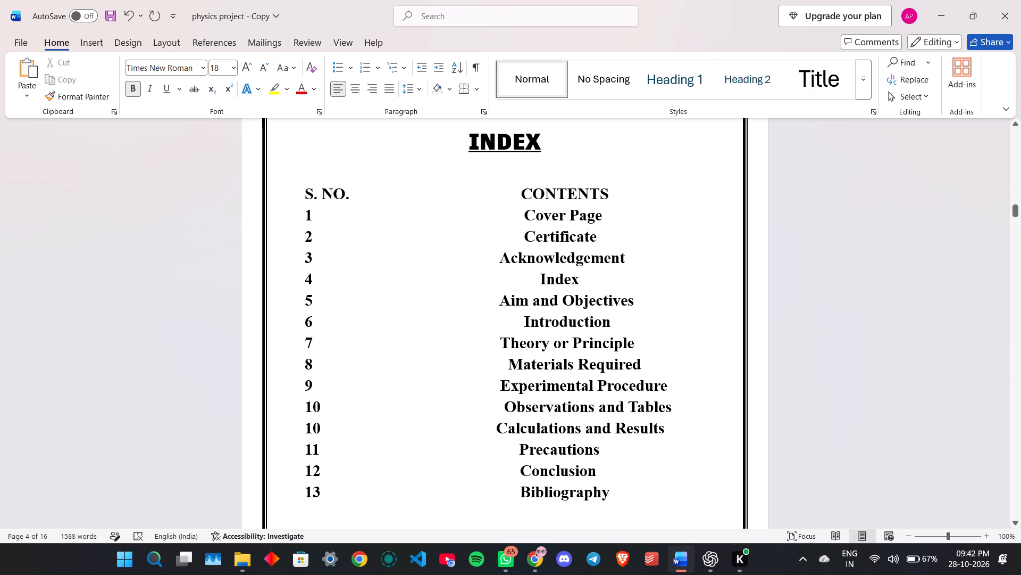
Renumber the index entries Calculations and Results as 11, Precautions as 12, Conclusion as 13, and Bibliography as 14.
{"action": "left_click", "coordinate": [321, 429]}
{"action": "key", "text": "BackSpace"}
{"action": "key", "text": "1"}
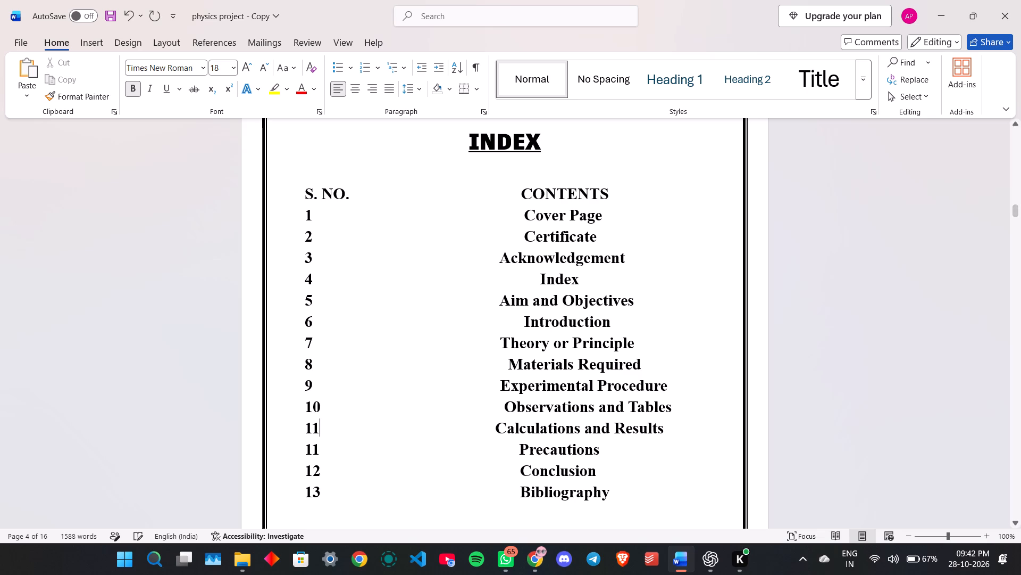
{"action": "left_click", "coordinate": [319, 453]}
{"action": "key", "text": "BackSpace"}
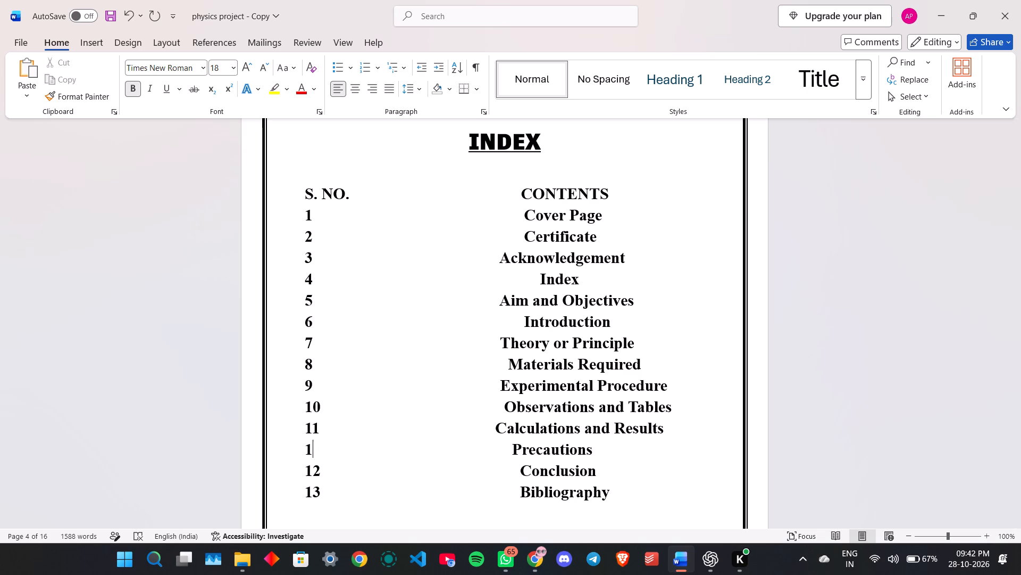
{"action": "key", "text": "2"}
{"action": "left_click", "coordinate": [320, 473]}
{"action": "key", "text": "BackSpace"}
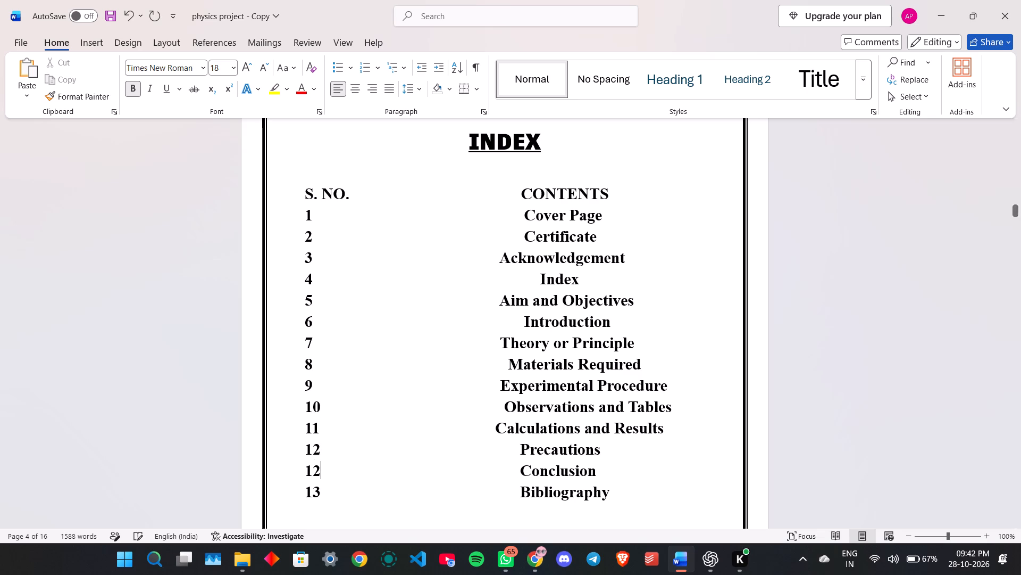
{"action": "key", "text": "2"}
{"action": "key", "text": "BackSpace"}
{"action": "key", "text": "3"}
{"action": "left_click", "coordinate": [320, 493]}
{"action": "key", "text": "BackSpace"}
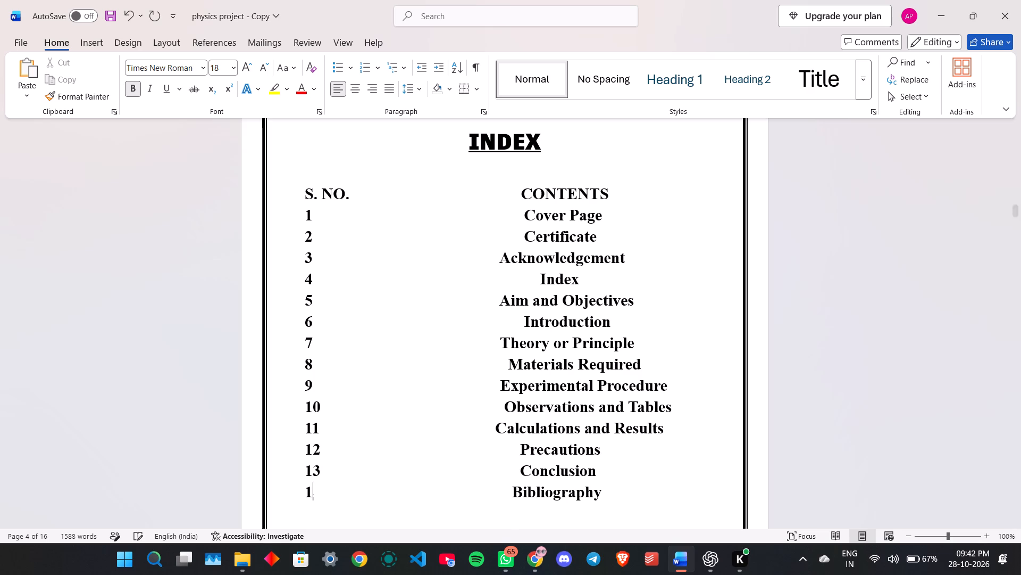
{"action": "key", "text": "4"}
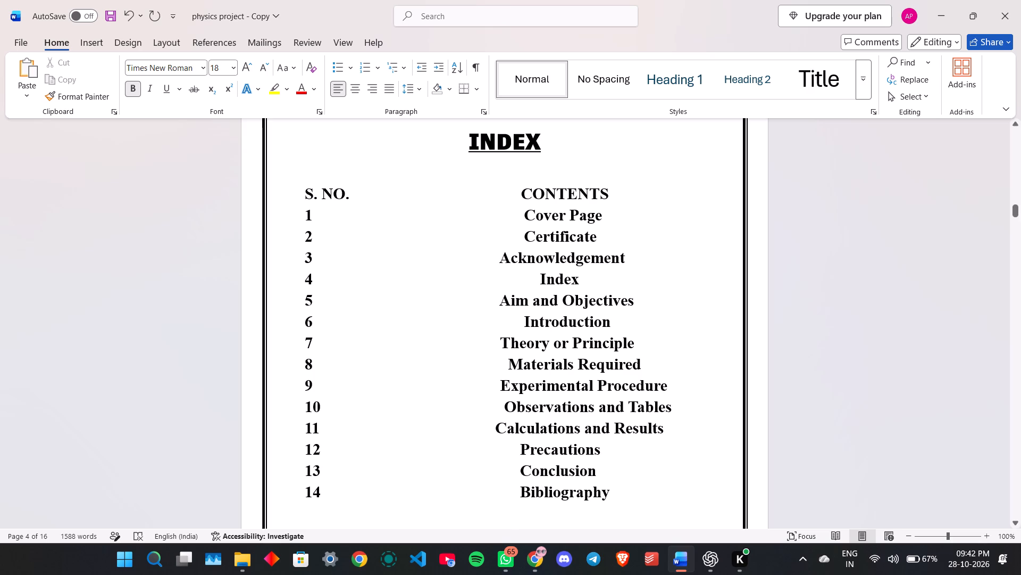
Indent the index entry "Precautions" by three more spaces under CONTENTS.
{"action": "left_click", "coordinate": [518, 451]}
{"action": "key", "text": "space"}
{"action": "key", "text": "space"}
{"action": "key", "text": "space"}
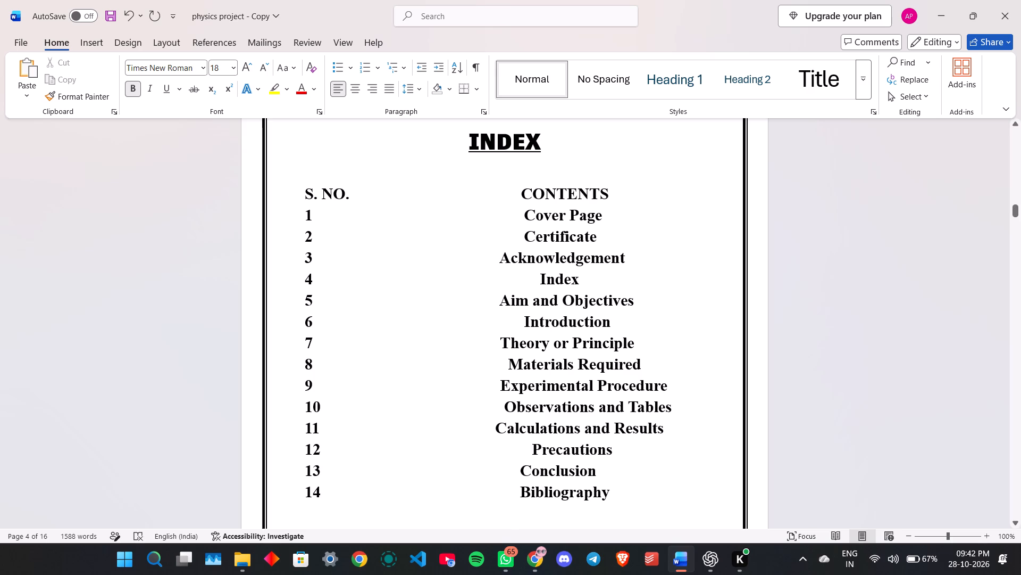
Remove two spaces before the index entry "Precautions" and add one space before "Conclusion" to centre them under CONTENTS.
{"action": "key", "text": "BackSpace"}
{"action": "key", "text": "BackSpace"}
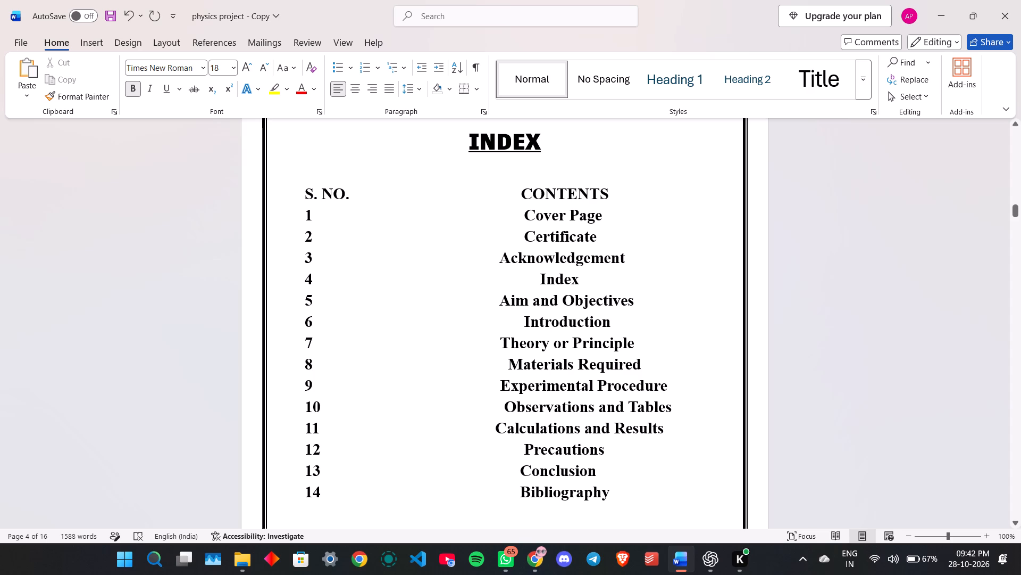
{"action": "left_click", "coordinate": [518, 473]}
{"action": "key", "text": "space"}
Delete the blank line above the AIM AND OBJECTIVES heading and keep the heading centred.
{"action": "scroll", "coordinate": [475, 351], "scroll_direction": "down", "scroll_amount": 5}
{"action": "scroll", "coordinate": [478, 352], "scroll_direction": "up", "scroll_amount": 4}
{"action": "scroll", "coordinate": [481, 354], "scroll_direction": "down", "scroll_amount": 2}
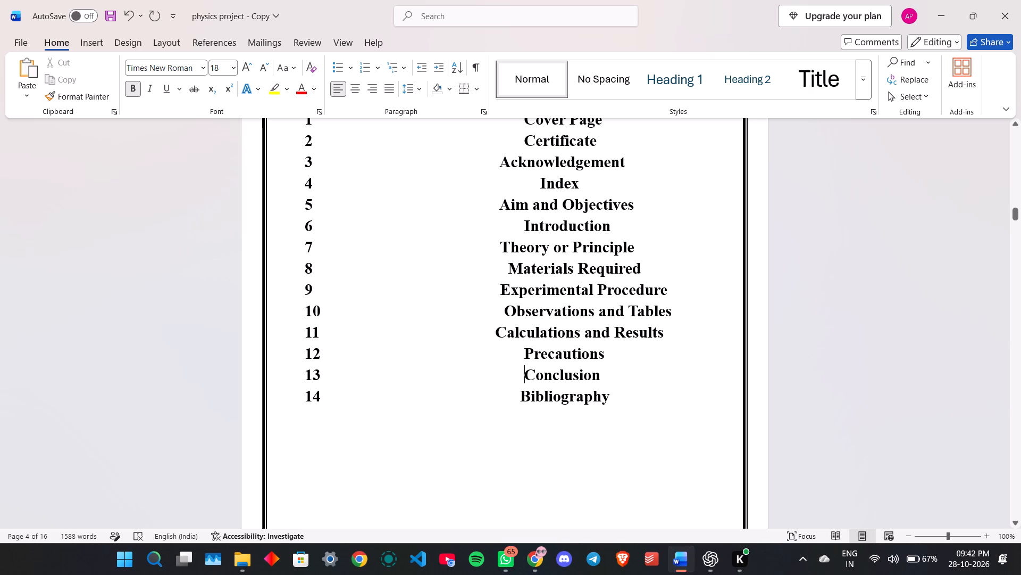
{"action": "scroll", "coordinate": [490, 411], "scroll_direction": "up", "scroll_amount": 1}
{"action": "scroll", "coordinate": [490, 410], "scroll_direction": "down", "scroll_amount": 9}
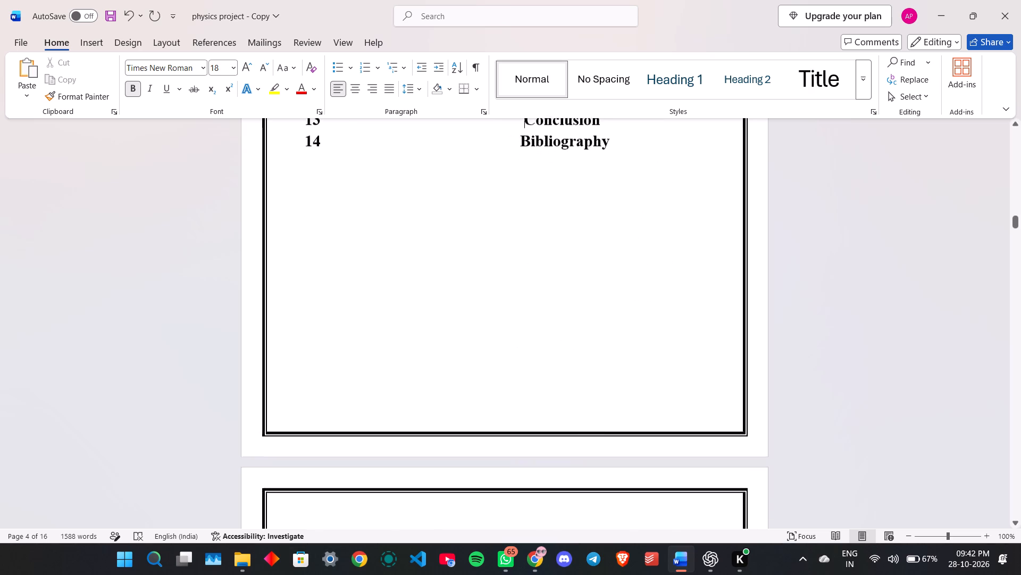
{"action": "scroll", "coordinate": [490, 381], "scroll_direction": "down", "scroll_amount": 5}
{"action": "scroll", "coordinate": [495, 396], "scroll_direction": "up", "scroll_amount": 1}
{"action": "scroll", "coordinate": [495, 397], "scroll_direction": "down", "scroll_amount": 2}
{"action": "left_click", "coordinate": [386, 373]}
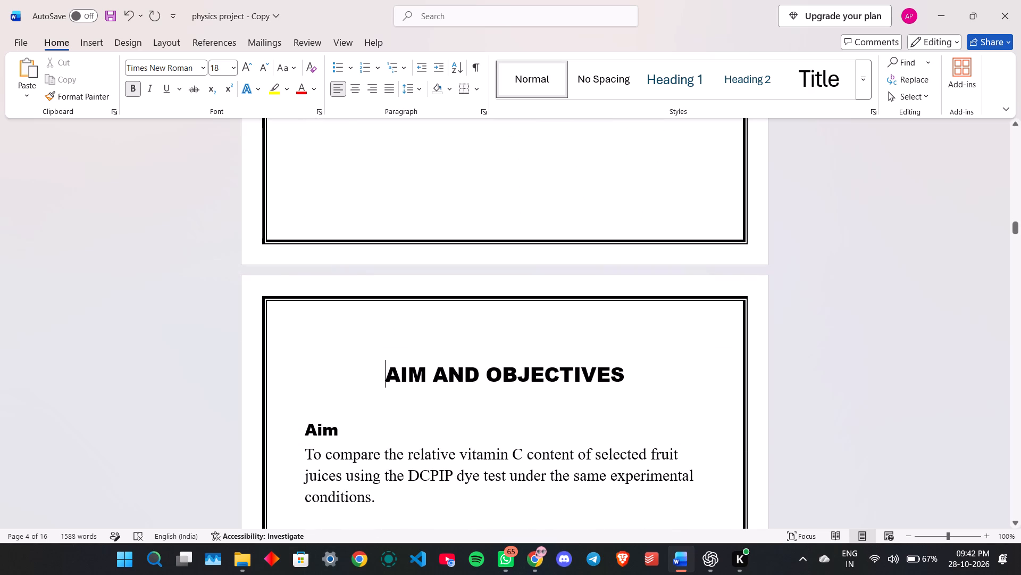
{"action": "key", "text": "BackSpace"}
{"action": "key", "text": "BackSpace"}
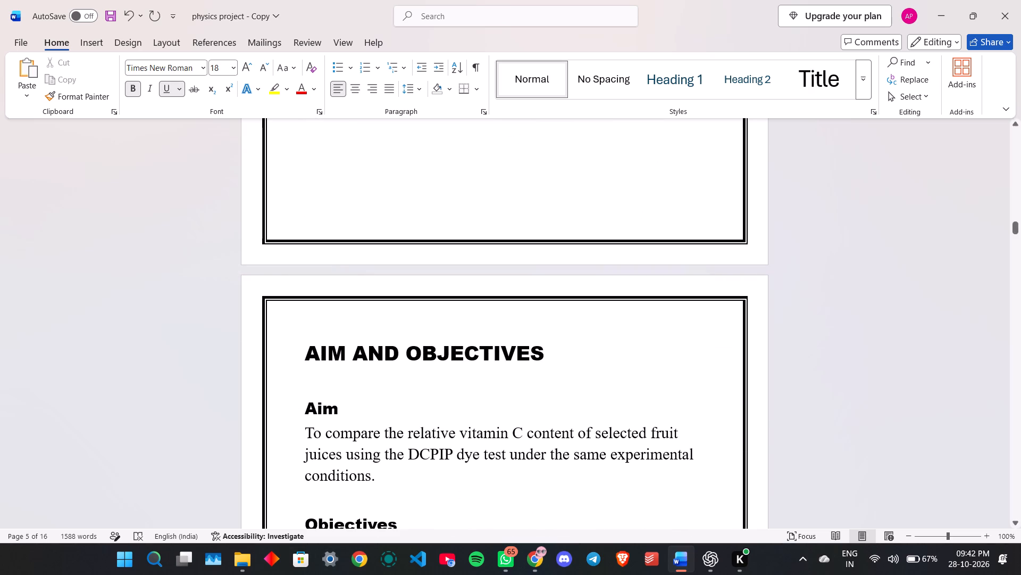
{"action": "left_click", "coordinate": [359, 88]}
Check the layout of the pages from Aim and Objectives through Experimental Procedure.
{"action": "scroll", "coordinate": [447, 263], "scroll_direction": "down", "scroll_amount": 6}
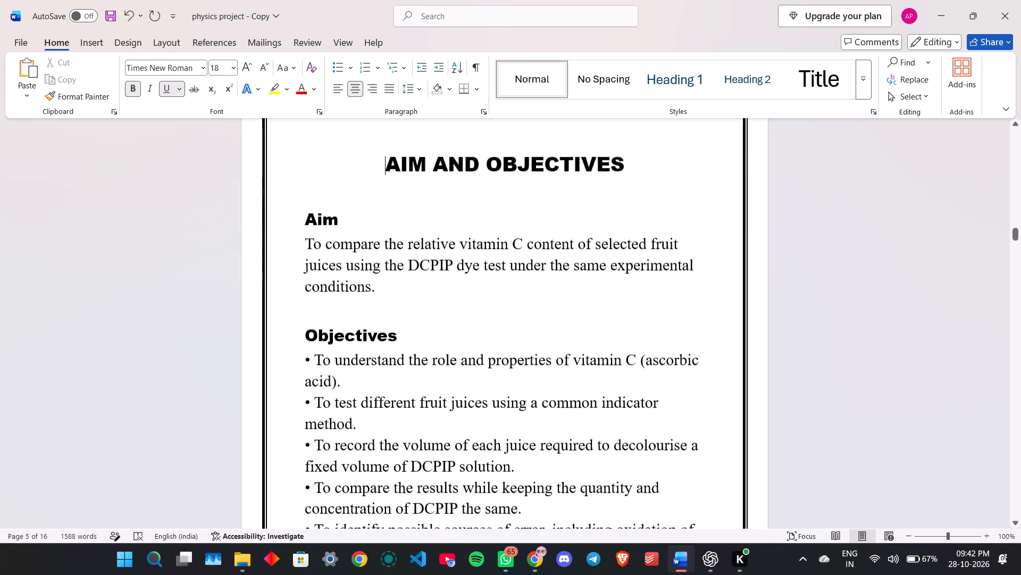
{"action": "scroll", "coordinate": [459, 283], "scroll_direction": "down", "scroll_amount": 2}
{"action": "scroll", "coordinate": [459, 283], "scroll_direction": "up", "scroll_amount": 2}
{"action": "scroll", "coordinate": [459, 282], "scroll_direction": "down", "scroll_amount": 20}
{"action": "scroll", "coordinate": [459, 282], "scroll_direction": "down", "scroll_amount": 7}
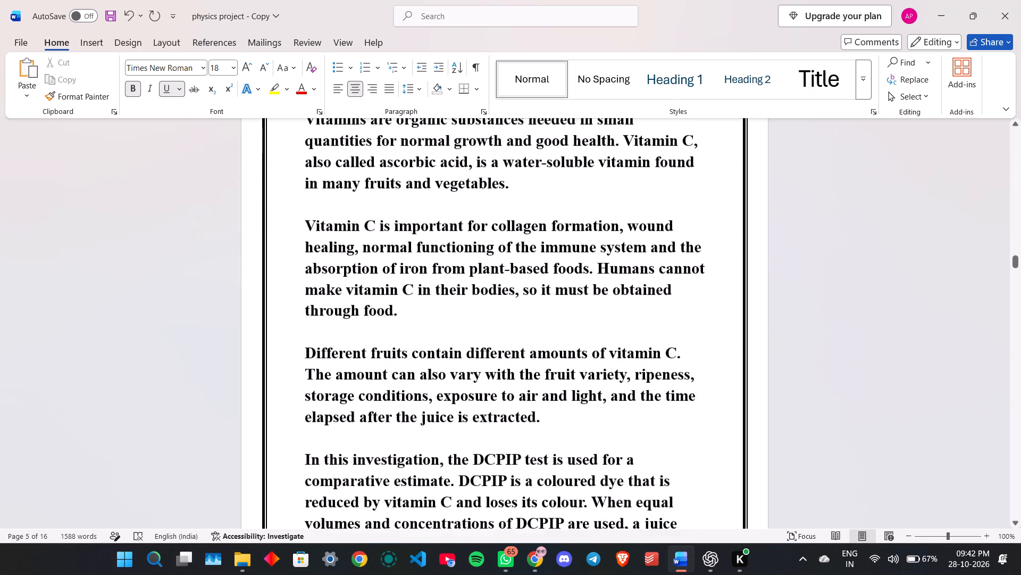
{"action": "scroll", "coordinate": [453, 300], "scroll_direction": "down", "scroll_amount": 20}
{"action": "scroll", "coordinate": [453, 300], "scroll_direction": "down", "scroll_amount": 11}
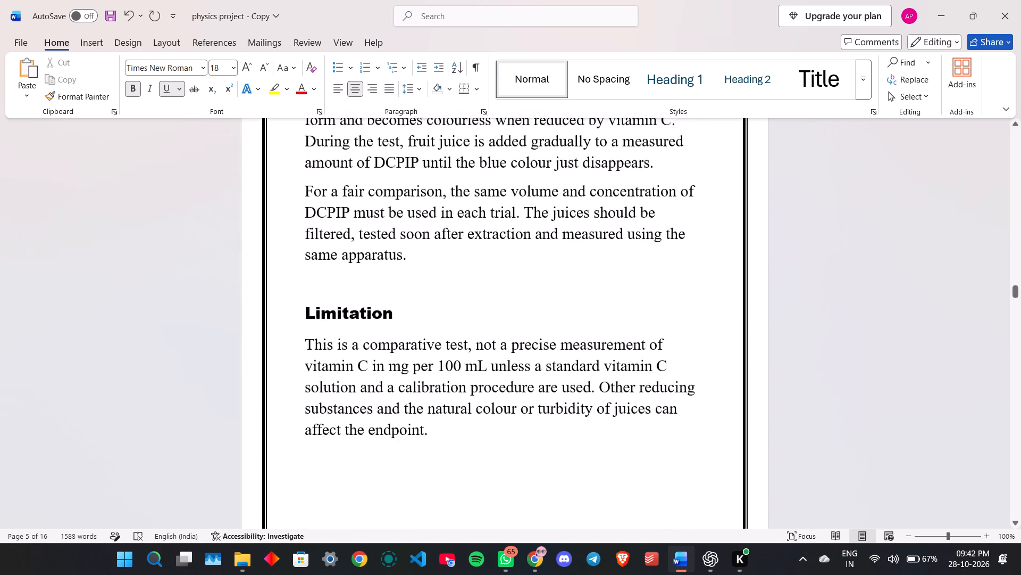
{"action": "scroll", "coordinate": [448, 317], "scroll_direction": "down", "scroll_amount": 11}
{"action": "scroll", "coordinate": [436, 323], "scroll_direction": "down", "scroll_amount": 17}
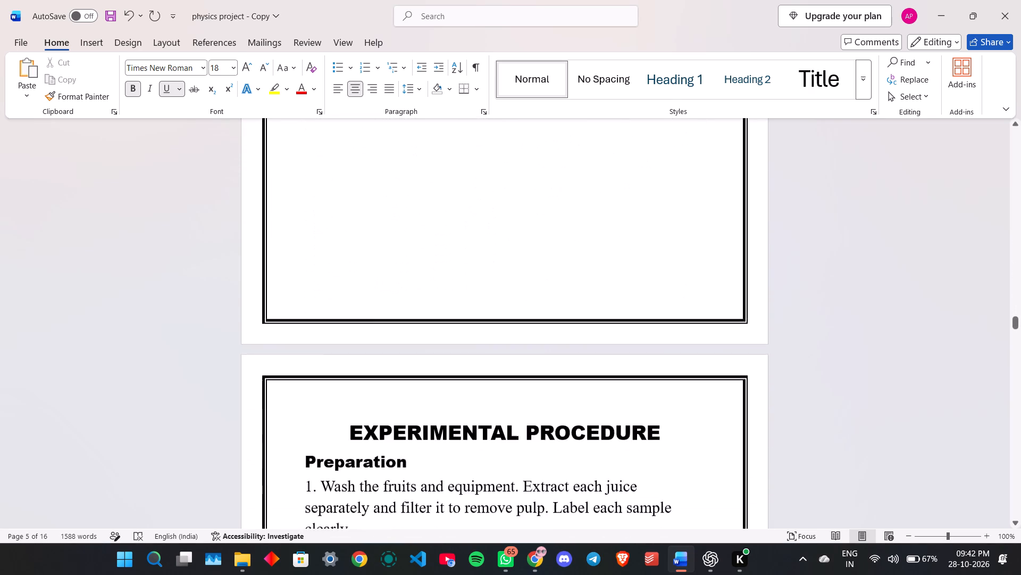
{"action": "scroll", "coordinate": [430, 323], "scroll_direction": "down", "scroll_amount": 9}
{"action": "scroll", "coordinate": [433, 317], "scroll_direction": "up", "scroll_amount": 20}
{"action": "scroll", "coordinate": [433, 317], "scroll_direction": "up", "scroll_amount": 5}
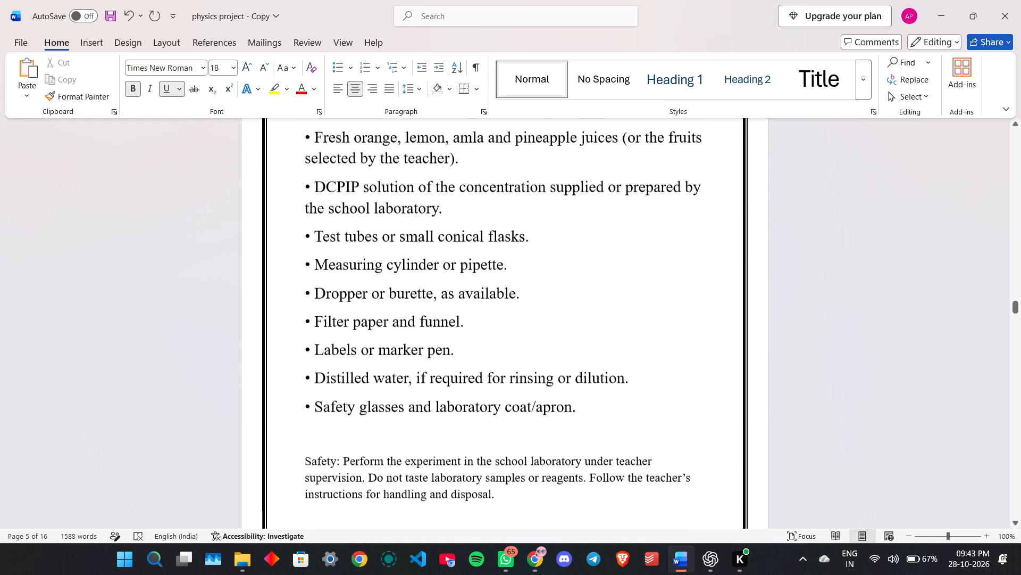
{"action": "scroll", "coordinate": [443, 344], "scroll_direction": "up", "scroll_amount": 2}
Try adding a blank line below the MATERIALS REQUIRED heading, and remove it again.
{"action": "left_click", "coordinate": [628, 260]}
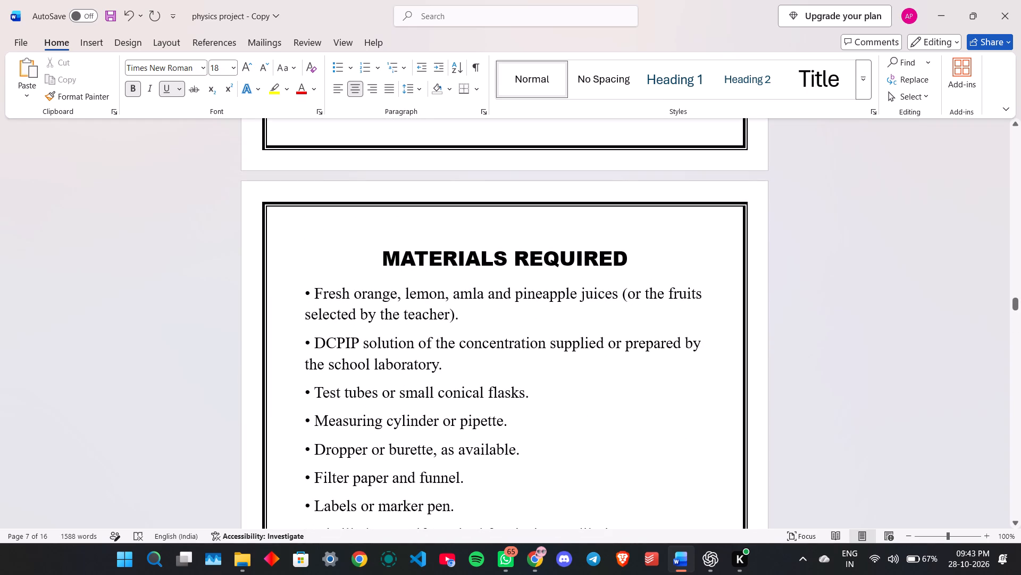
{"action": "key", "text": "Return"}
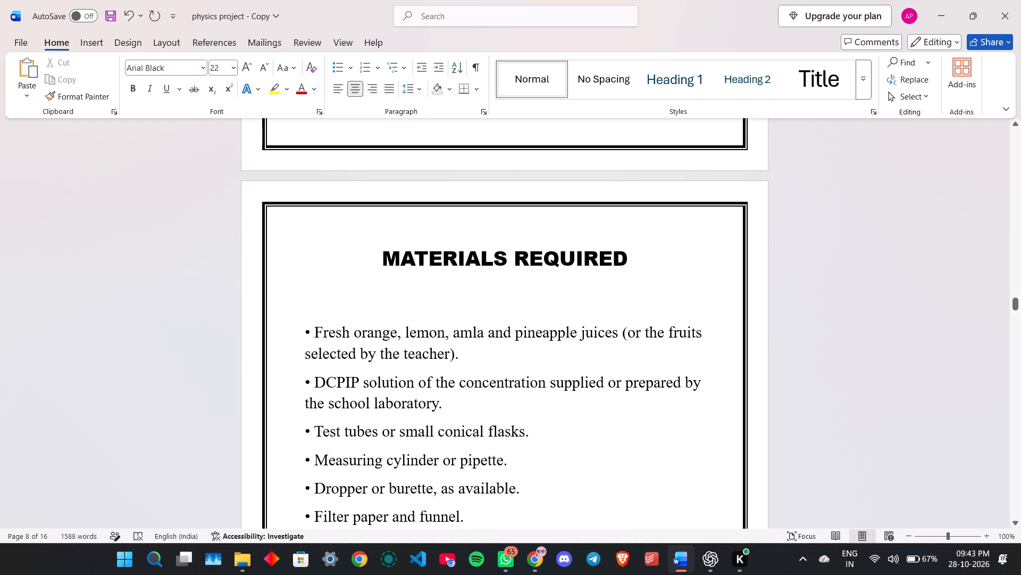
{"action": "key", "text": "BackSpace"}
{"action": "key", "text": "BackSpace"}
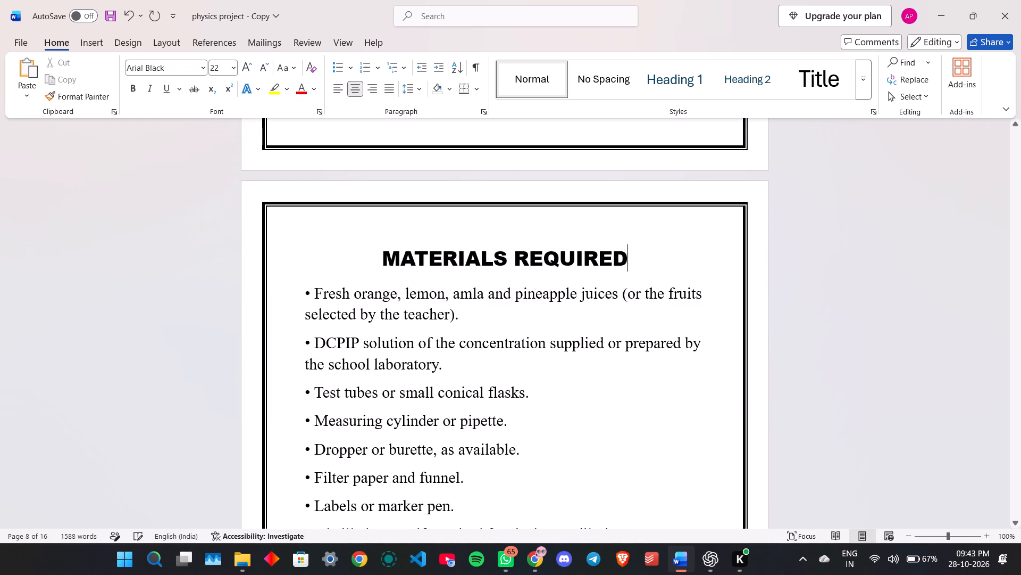
Check the layout of the pages from Experimental Procedure through the closing THANK YOU page, and recheck the cover page.
{"action": "scroll", "coordinate": [566, 286], "scroll_direction": "down", "scroll_amount": 20}
{"action": "scroll", "coordinate": [566, 286], "scroll_direction": "down", "scroll_amount": 8}
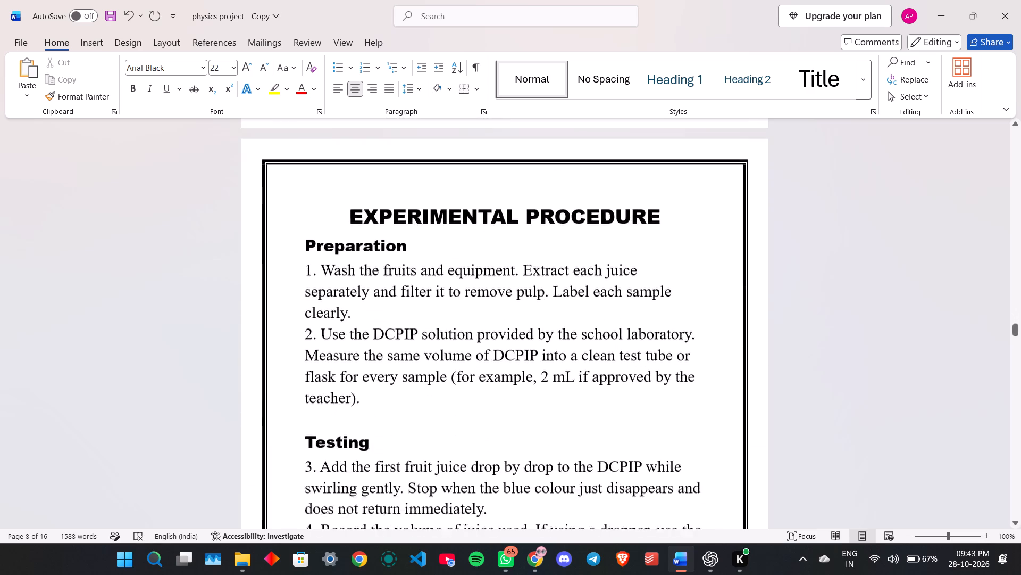
{"action": "scroll", "coordinate": [487, 396], "scroll_direction": "down", "scroll_amount": 6}
{"action": "scroll", "coordinate": [441, 369], "scroll_direction": "up", "scroll_amount": 1}
{"action": "scroll", "coordinate": [440, 369], "scroll_direction": "down", "scroll_amount": 20}
{"action": "scroll", "coordinate": [440, 369], "scroll_direction": "down", "scroll_amount": 2}
{"action": "scroll", "coordinate": [478, 349], "scroll_direction": "down", "scroll_amount": 4}
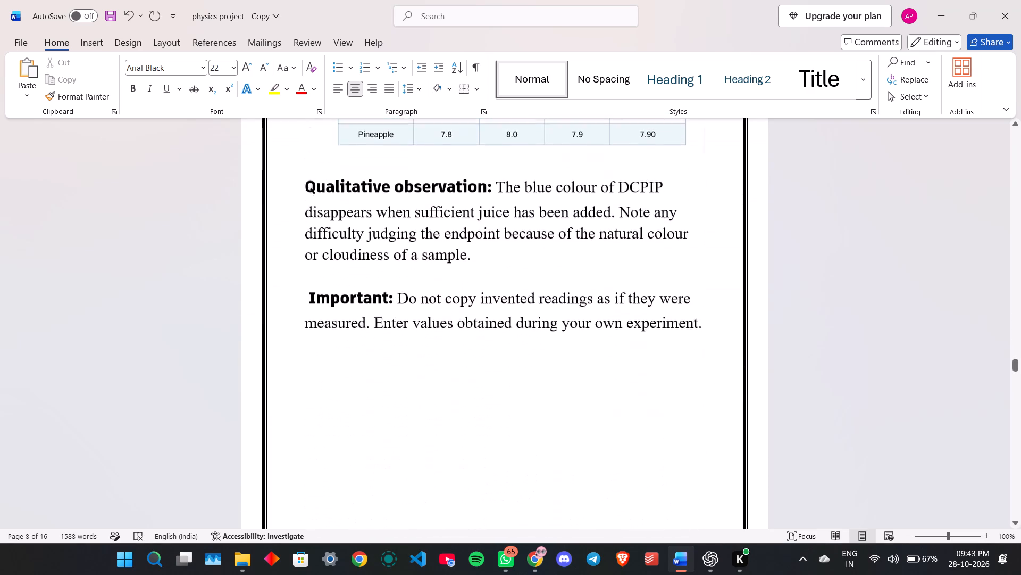
{"action": "scroll", "coordinate": [478, 351], "scroll_direction": "down", "scroll_amount": 20}
{"action": "scroll", "coordinate": [478, 351], "scroll_direction": "down", "scroll_amount": 16}
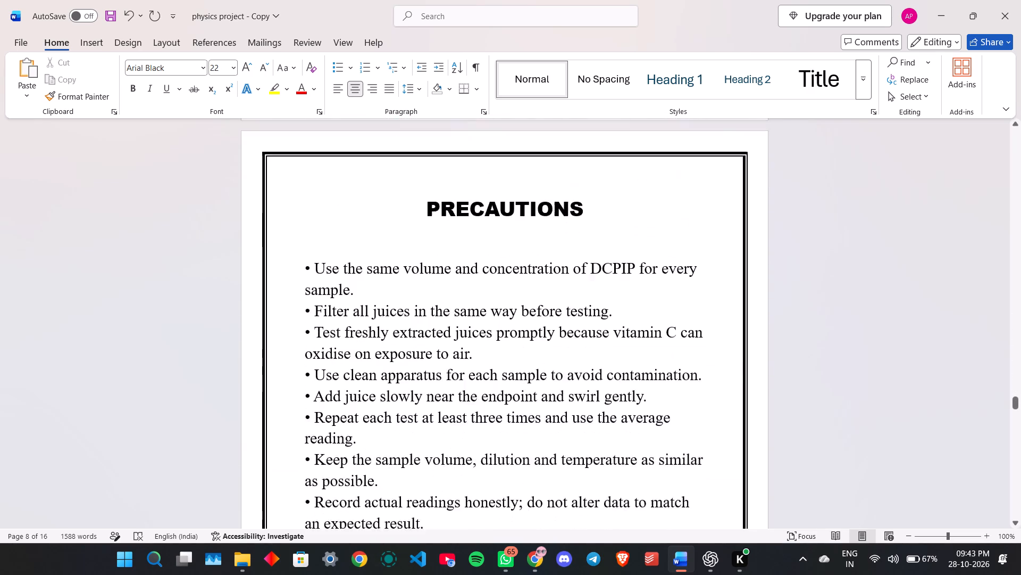
{"action": "scroll", "coordinate": [446, 347], "scroll_direction": "down", "scroll_amount": 11}
{"action": "scroll", "coordinate": [431, 352], "scroll_direction": "up", "scroll_amount": 10}
{"action": "scroll", "coordinate": [436, 393], "scroll_direction": "down", "scroll_amount": 7}
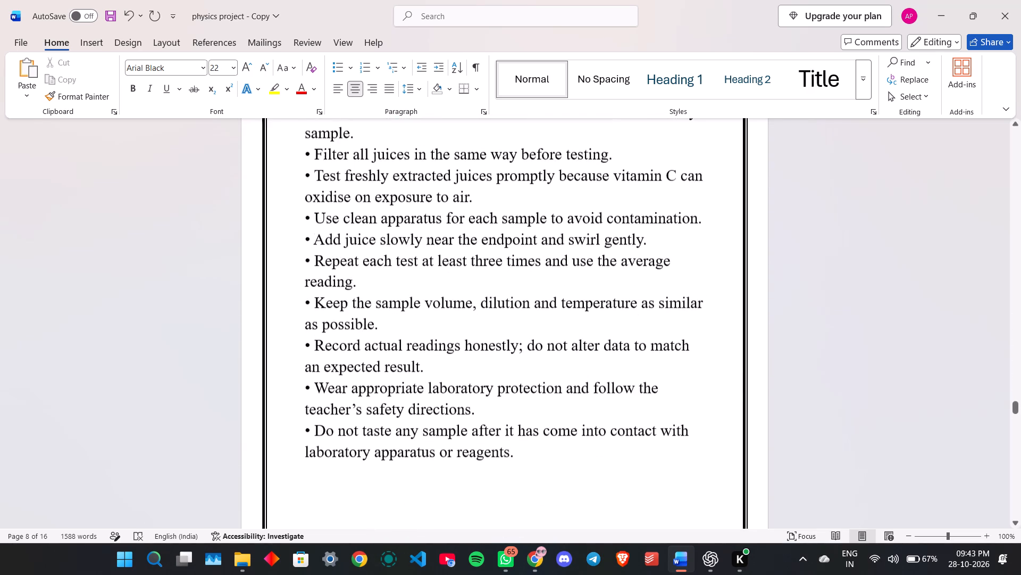
{"action": "scroll", "coordinate": [438, 382], "scroll_direction": "down", "scroll_amount": 20}
{"action": "scroll", "coordinate": [438, 382], "scroll_direction": "down", "scroll_amount": 9}
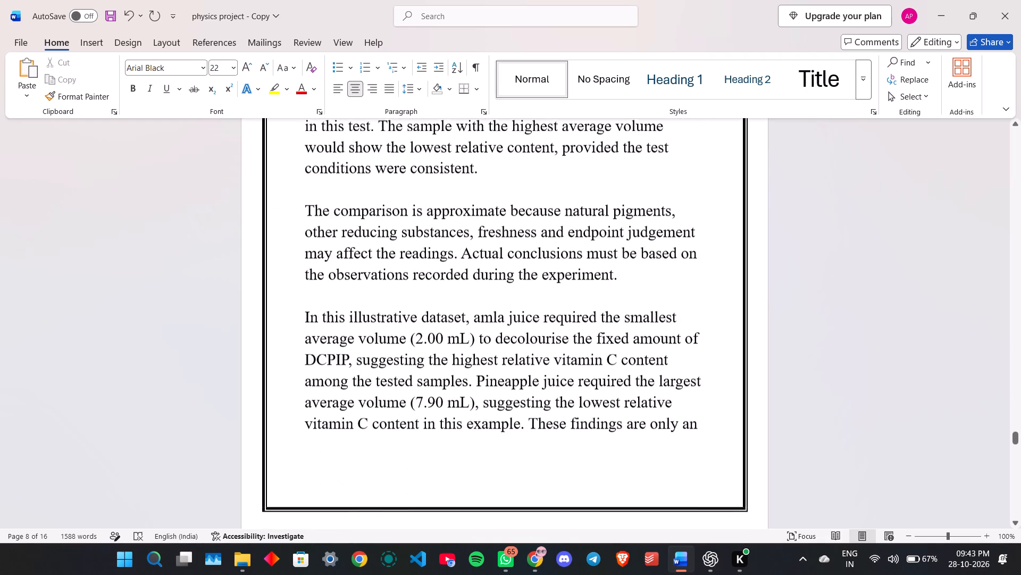
{"action": "scroll", "coordinate": [427, 374], "scroll_direction": "down", "scroll_amount": 3}
{"action": "scroll", "coordinate": [427, 374], "scroll_direction": "up", "scroll_amount": 1}
{"action": "scroll", "coordinate": [427, 374], "scroll_direction": "down", "scroll_amount": 9}
{"action": "scroll", "coordinate": [428, 377], "scroll_direction": "up", "scroll_amount": 6}
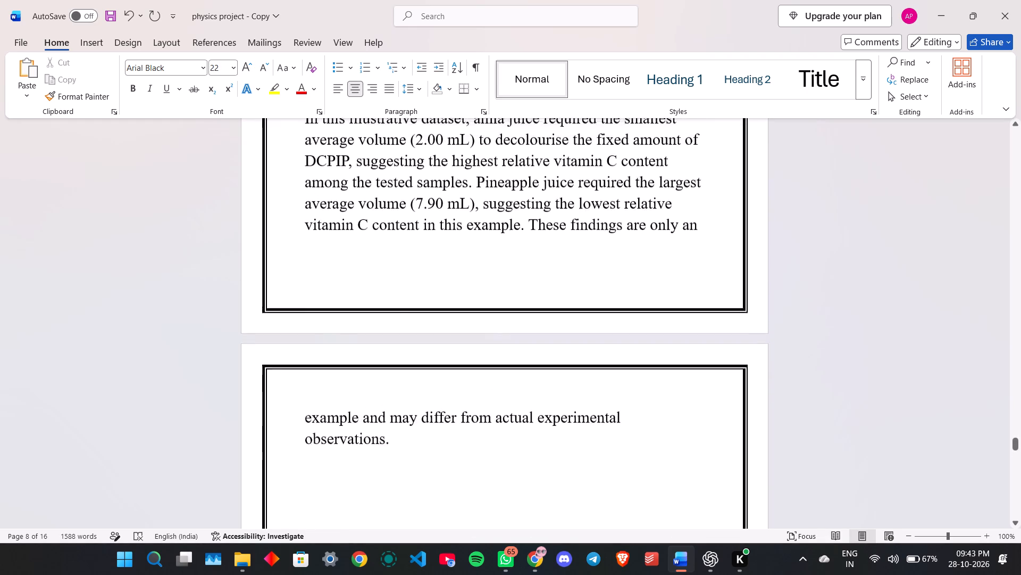
{"action": "scroll", "coordinate": [429, 382], "scroll_direction": "up", "scroll_amount": 3}
{"action": "scroll", "coordinate": [337, 282], "scroll_direction": "up", "scroll_amount": 11}
{"action": "scroll", "coordinate": [427, 373], "scroll_direction": "down", "scroll_amount": 2}
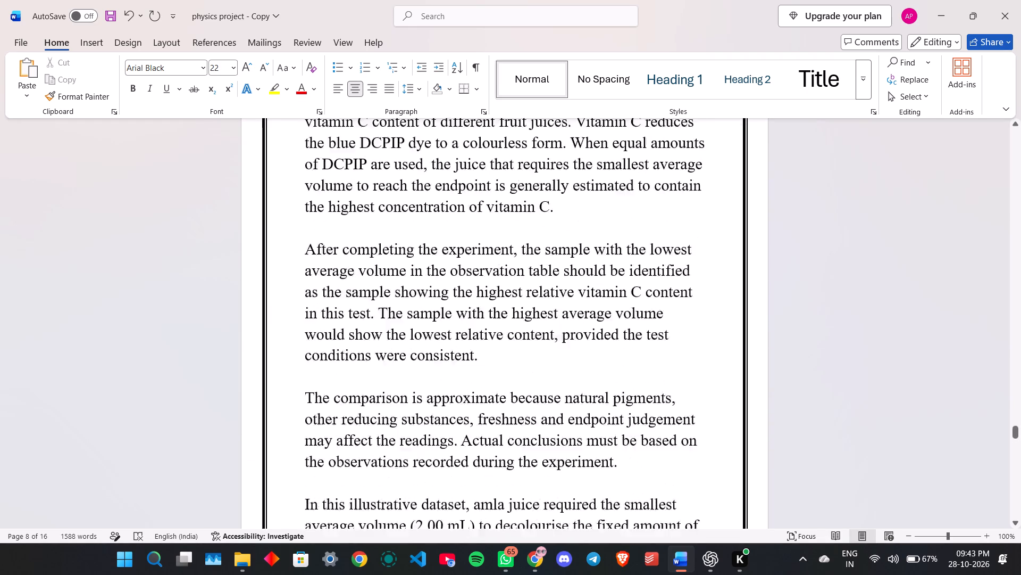
{"action": "scroll", "coordinate": [427, 375], "scroll_direction": "down", "scroll_amount": 5}
{"action": "scroll", "coordinate": [431, 384], "scroll_direction": "up", "scroll_amount": 1}
{"action": "scroll", "coordinate": [432, 384], "scroll_direction": "down", "scroll_amount": 20}
{"action": "scroll", "coordinate": [432, 384], "scroll_direction": "down", "scroll_amount": 9}
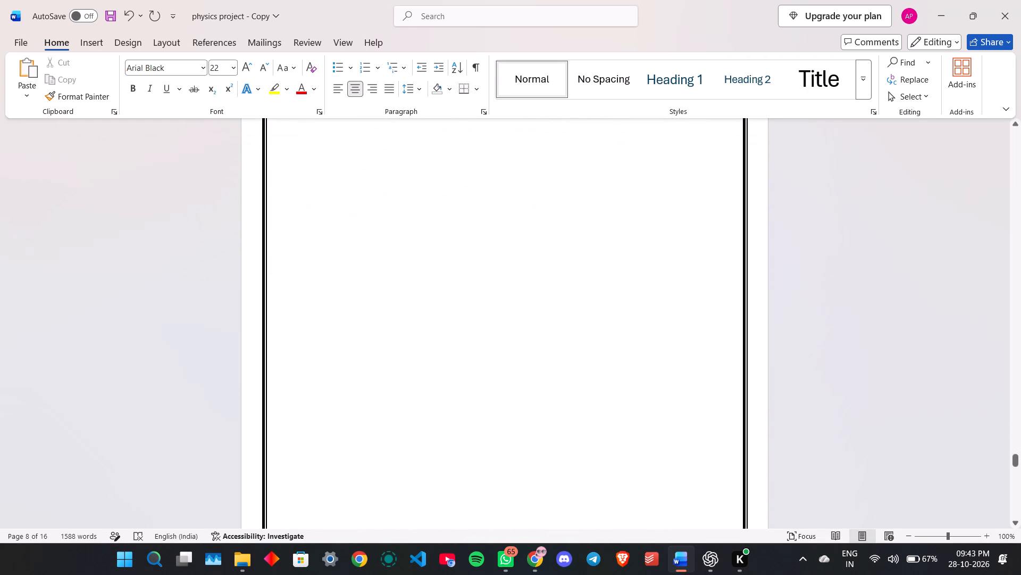
{"action": "scroll", "coordinate": [442, 383], "scroll_direction": "down", "scroll_amount": 20}
{"action": "scroll", "coordinate": [442, 383], "scroll_direction": "down", "scroll_amount": 14}
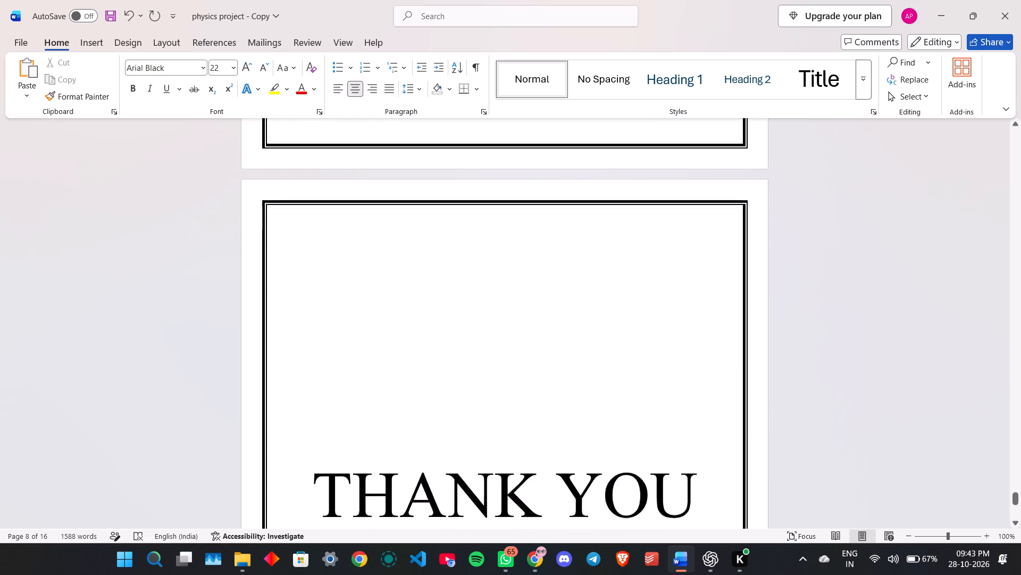
{"action": "scroll", "coordinate": [457, 422], "scroll_direction": "down", "scroll_amount": 2}
{"action": "scroll", "coordinate": [459, 416], "scroll_direction": "up", "scroll_amount": 7}
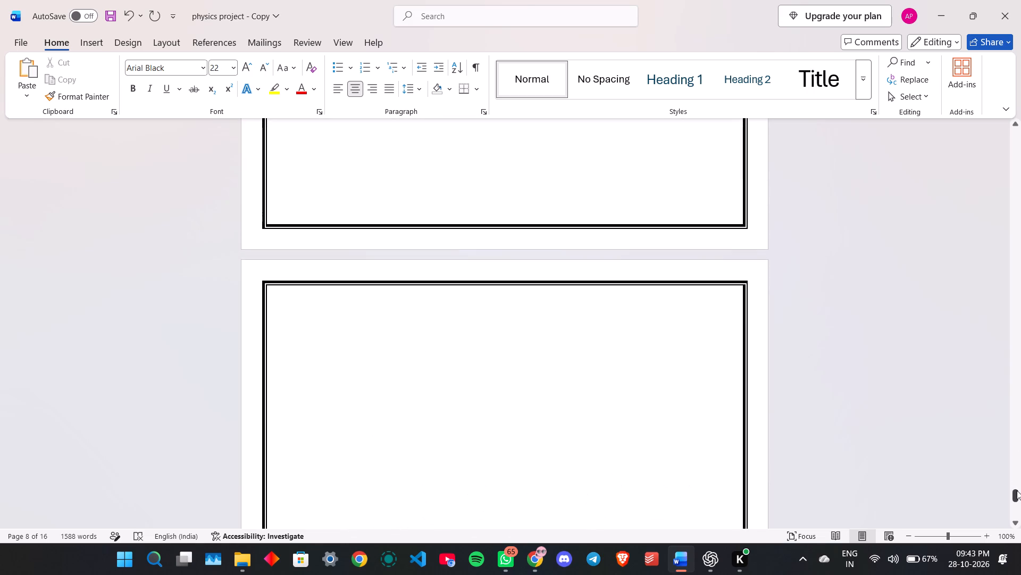
{"action": "left_click_drag", "start_coordinate": [1016, 494], "coordinate": [947, 50]}
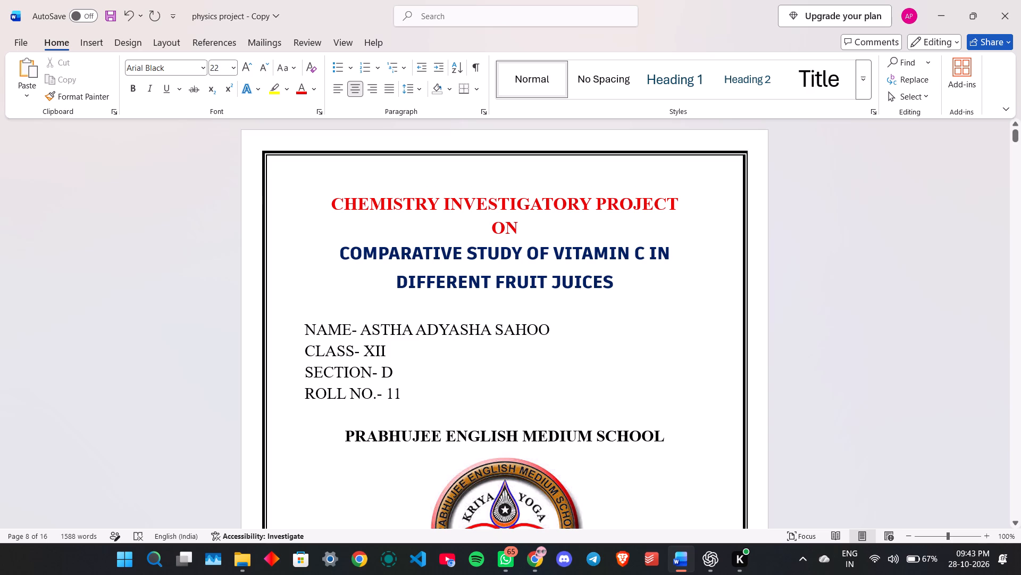
{"action": "scroll", "coordinate": [505, 354], "scroll_direction": "down", "scroll_amount": 9}
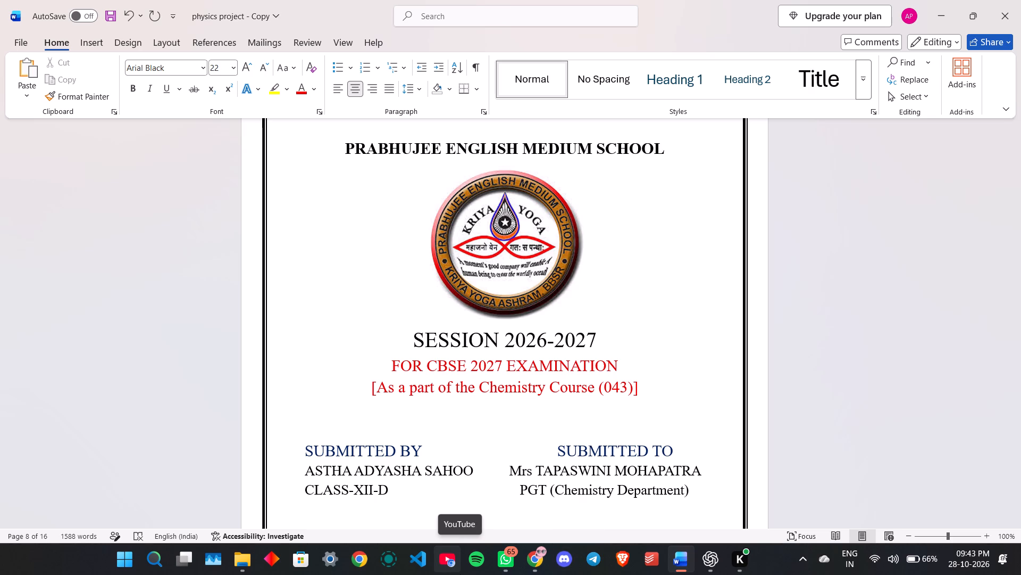
Switch to Google Chrome and close its empty new tab.
{"action": "left_click", "coordinate": [547, 574]}
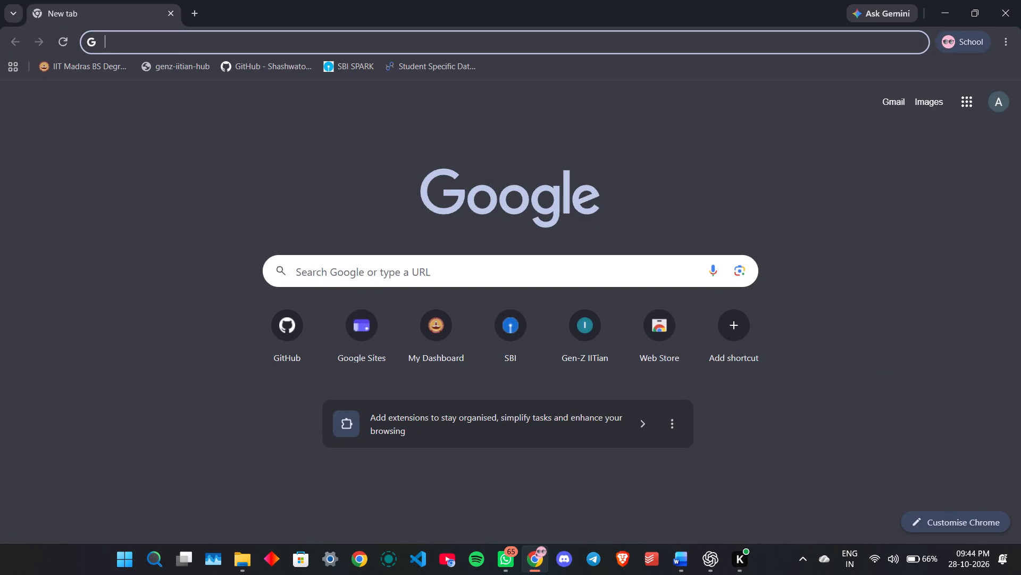
{"action": "key", "text": "ctrl+w"}
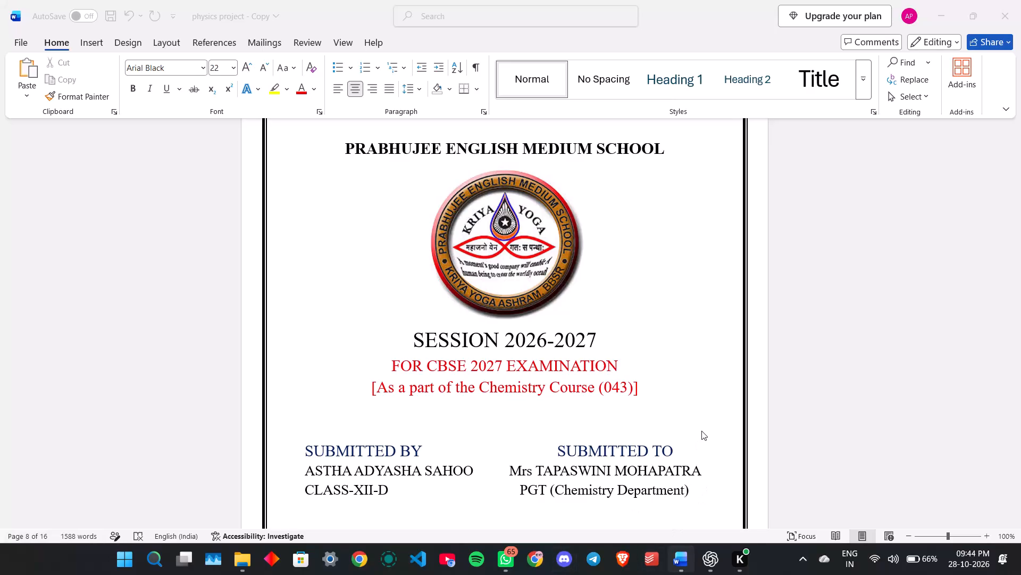
Review the cover page, the certificate and the acknowledgement of the chemistry project in Word.
{"action": "scroll", "coordinate": [701, 431], "scroll_direction": "up", "scroll_amount": 5}
{"action": "scroll", "coordinate": [701, 431], "scroll_direction": "up", "scroll_amount": 20}
{"action": "scroll", "coordinate": [701, 431], "scroll_direction": "up", "scroll_amount": 2}
{"action": "scroll", "coordinate": [817, 362], "scroll_direction": "up", "scroll_amount": 5}
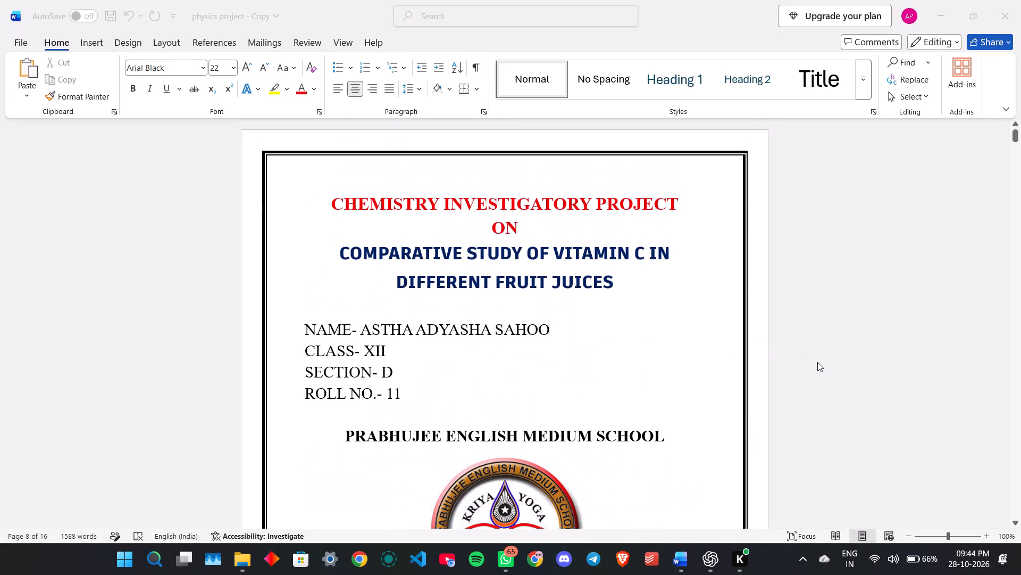
{"action": "scroll", "coordinate": [817, 362], "scroll_direction": "up", "scroll_amount": 1}
{"action": "scroll", "coordinate": [817, 362], "scroll_direction": "right", "scroll_amount": 1}
{"action": "scroll", "coordinate": [817, 362], "scroll_direction": "up", "scroll_amount": 1}
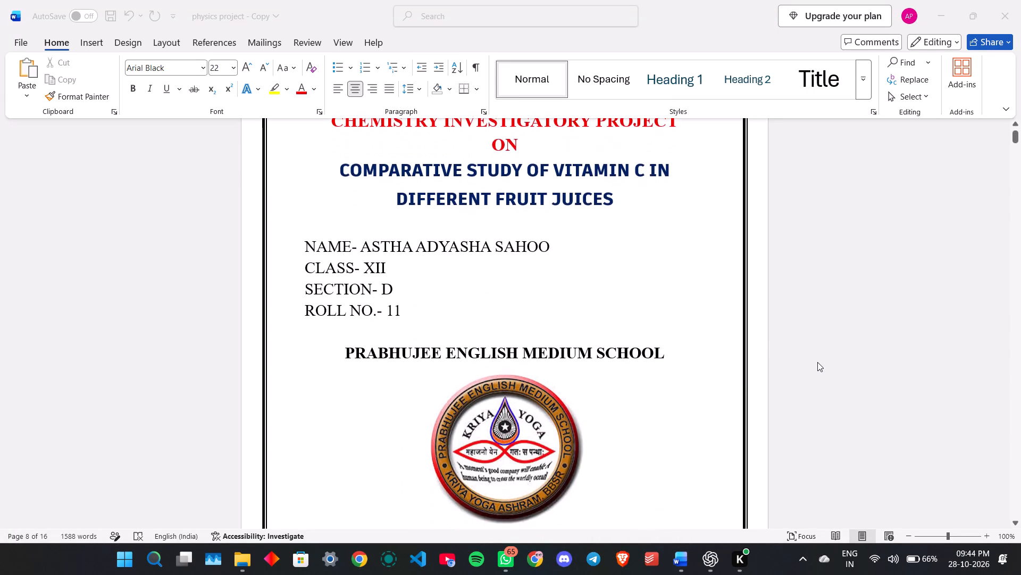
{"action": "scroll", "coordinate": [817, 362], "scroll_direction": "up", "scroll_amount": 1}
{"action": "scroll", "coordinate": [817, 362], "scroll_direction": "down", "scroll_amount": 5}
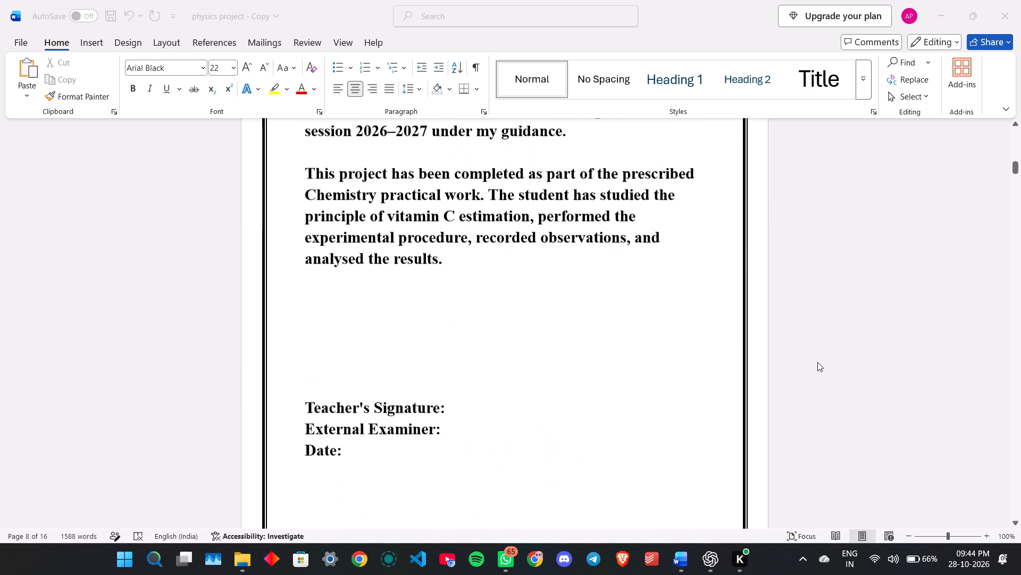
{"action": "scroll", "coordinate": [817, 362], "scroll_direction": "down", "scroll_amount": 2}
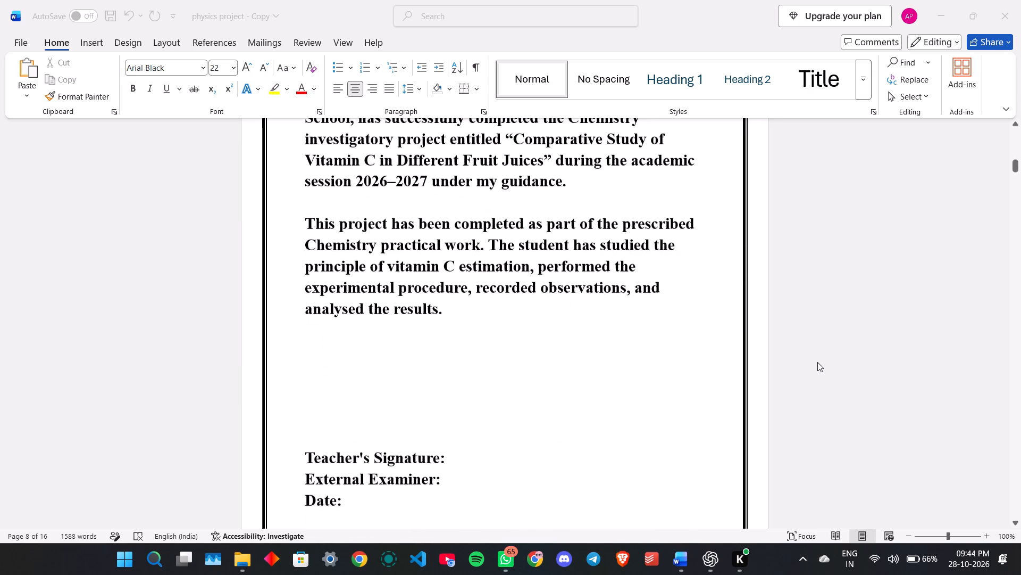
{"action": "scroll", "coordinate": [817, 362], "scroll_direction": "down", "scroll_amount": 5}
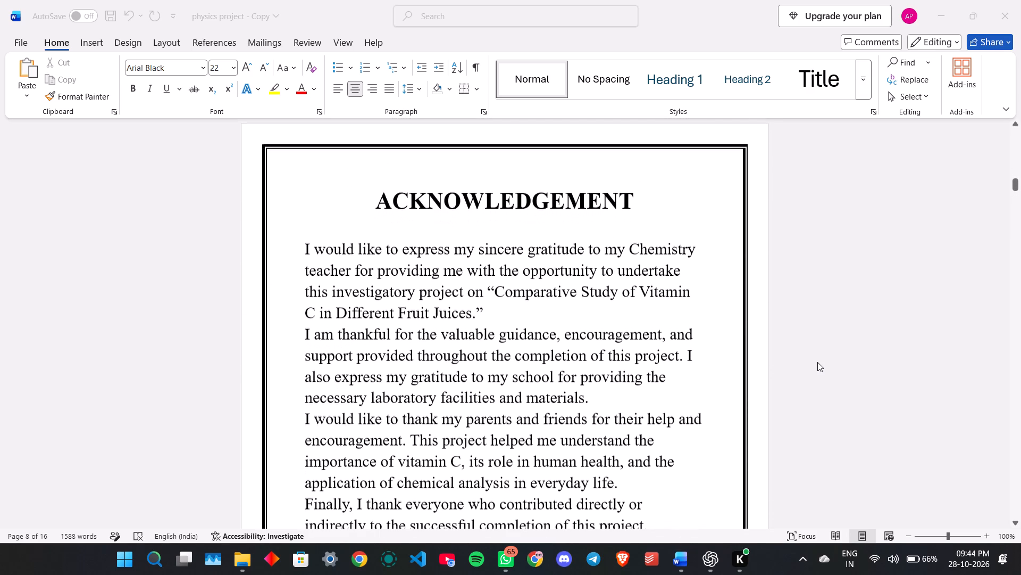
{"action": "scroll", "coordinate": [817, 362], "scroll_direction": "down", "scroll_amount": 1}
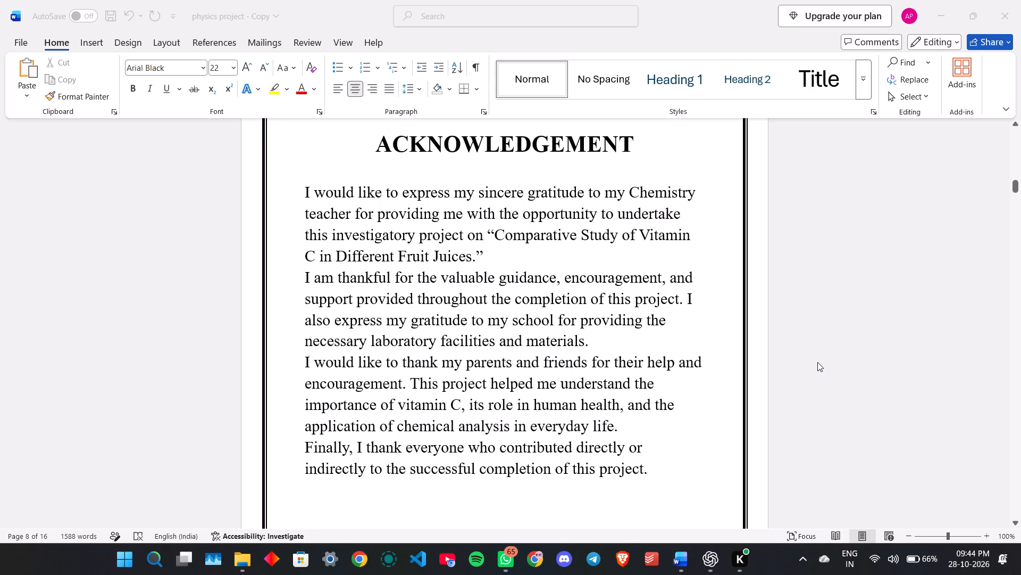
Change the font of the entire document to Times New Roman.
{"action": "scroll", "coordinate": [817, 362], "scroll_direction": "down", "scroll_amount": 3}
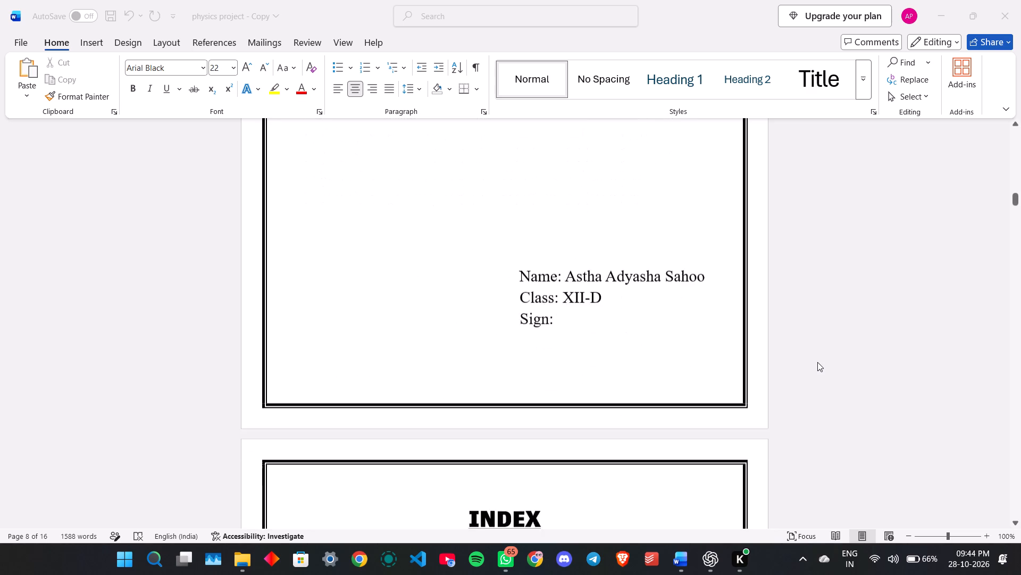
{"action": "scroll", "coordinate": [817, 362], "scroll_direction": "down", "scroll_amount": 4}
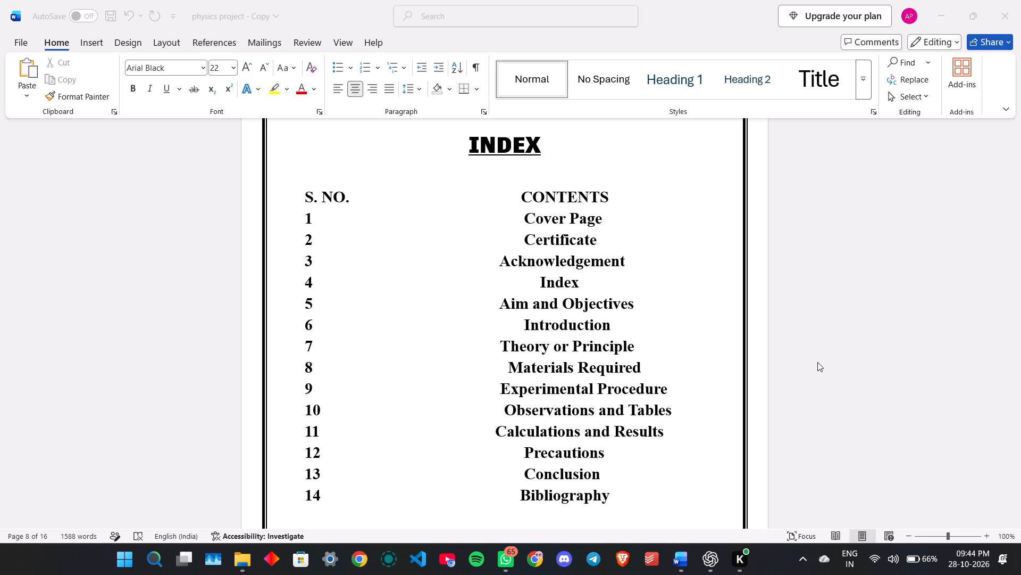
{"action": "right_click", "coordinate": [817, 362]}
{"action": "key", "text": "ctrl+a"}
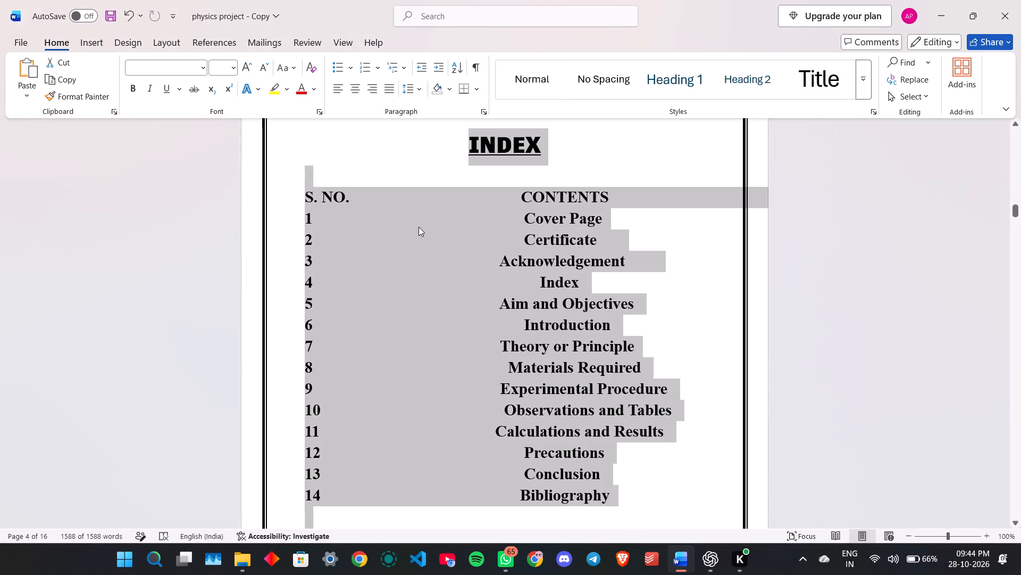
{"action": "left_click", "coordinate": [178, 72]}
{"action": "type", "text": "ti"}
{"action": "key", "text": "Return"}
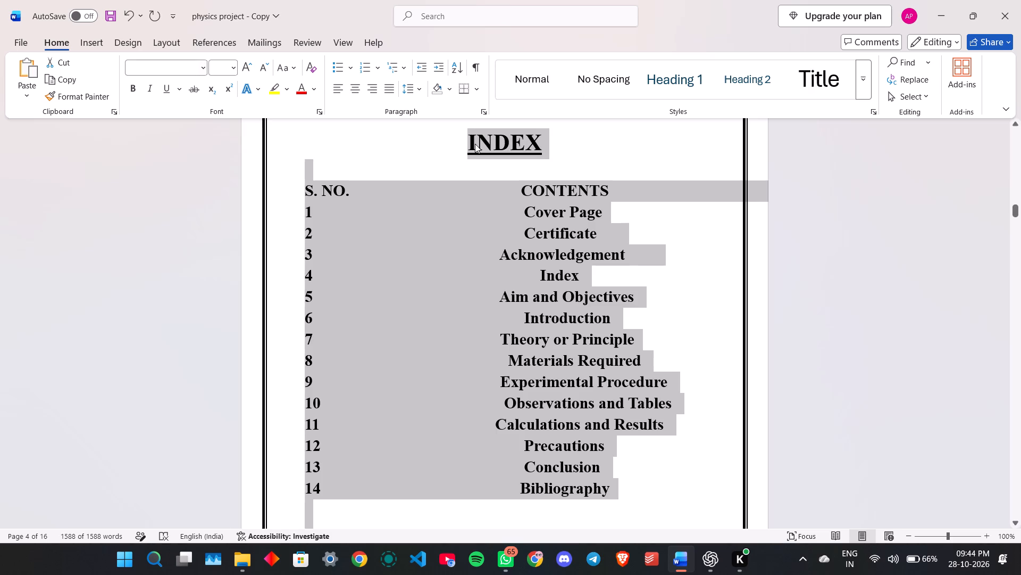
{"action": "left_click", "coordinate": [655, 325]}
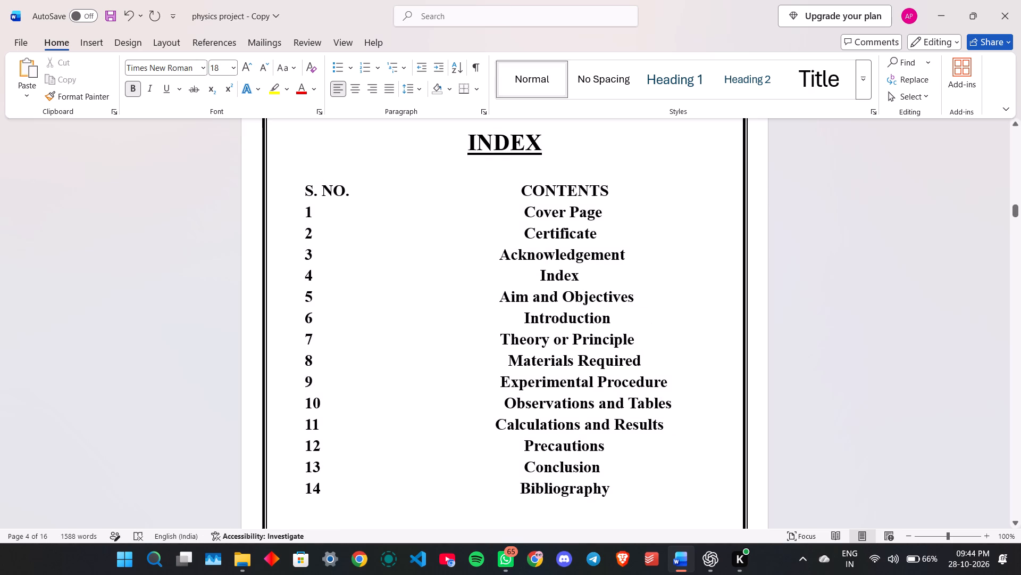
Check the font and layout of the acknowledgement, the cover page and the certificate.
{"action": "scroll", "coordinate": [650, 406], "scroll_direction": "up", "scroll_amount": 6}
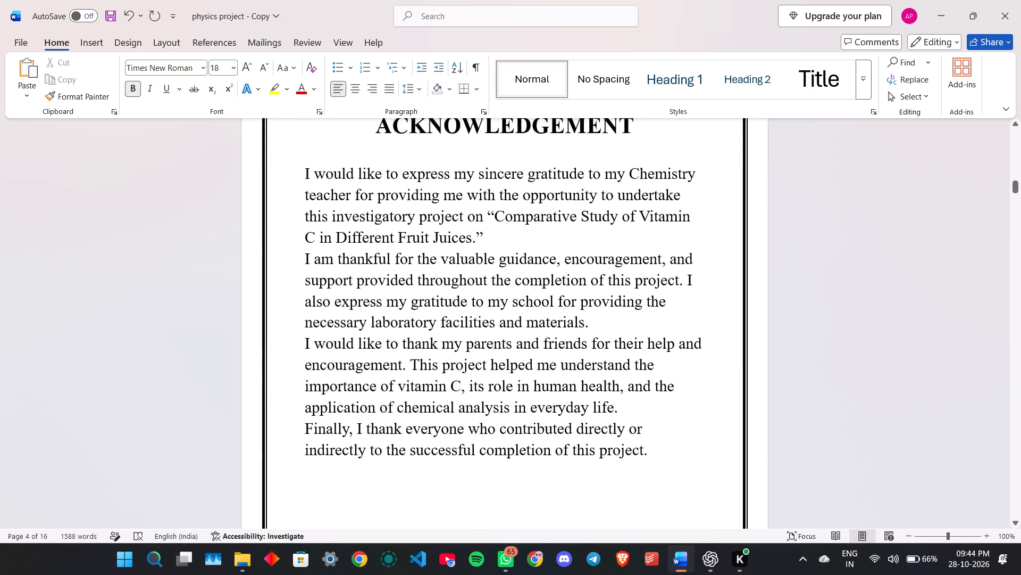
{"action": "scroll", "coordinate": [650, 406], "scroll_direction": "up", "scroll_amount": 1}
{"action": "left_click", "coordinate": [606, 303]}
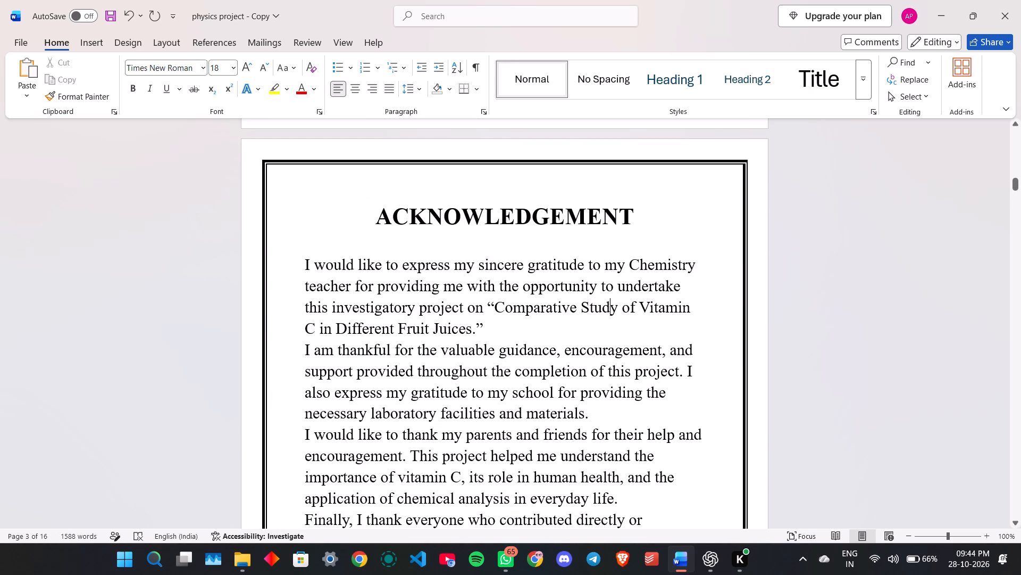
{"action": "left_click", "coordinate": [576, 229]}
{"action": "left_click", "coordinate": [655, 226]}
{"action": "scroll", "coordinate": [655, 226], "scroll_direction": "up", "scroll_amount": 10}
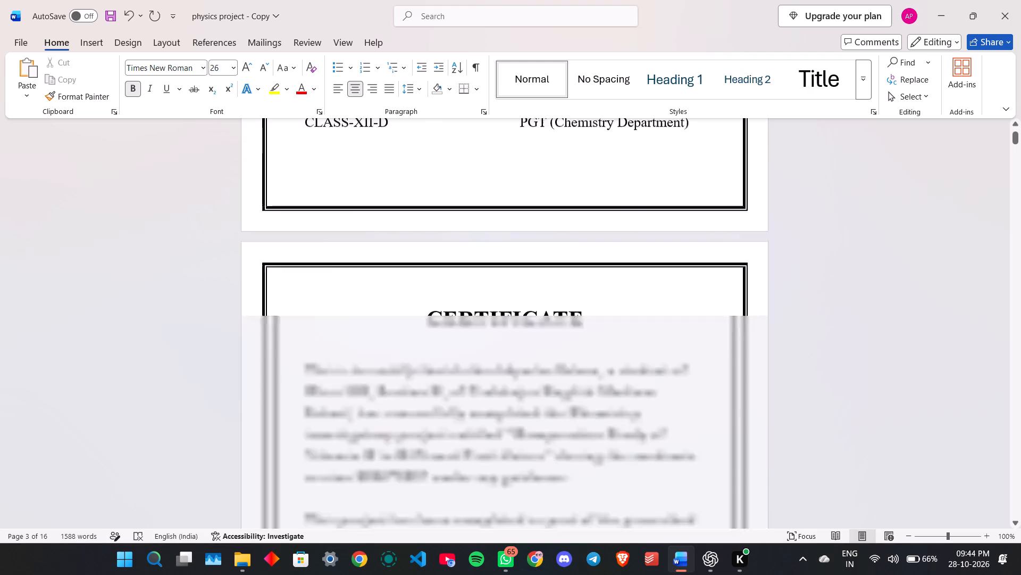
{"action": "scroll", "coordinate": [655, 226], "scroll_direction": "up", "scroll_amount": 15}
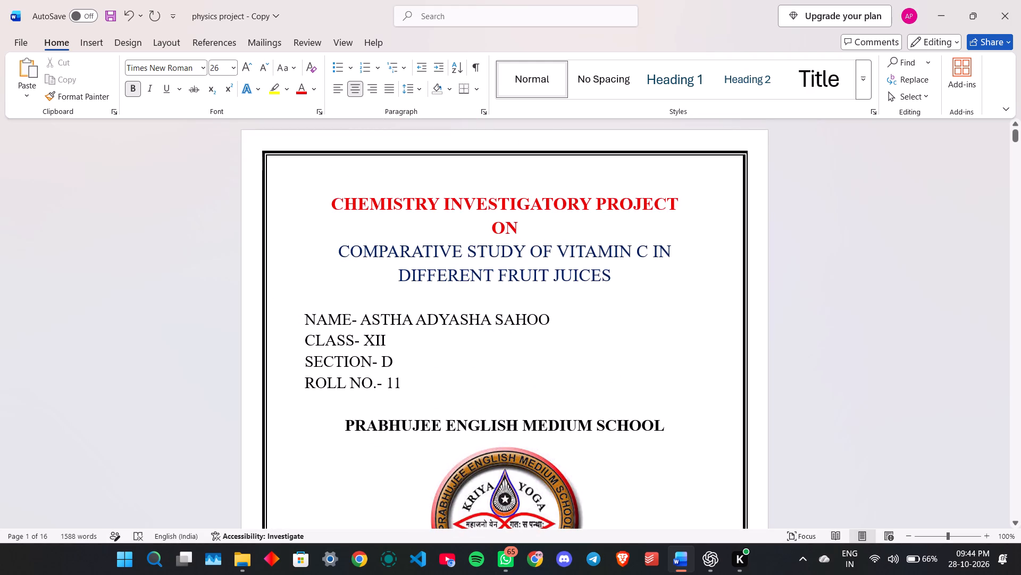
{"action": "scroll", "coordinate": [655, 226], "scroll_direction": "down", "scroll_amount": 4}
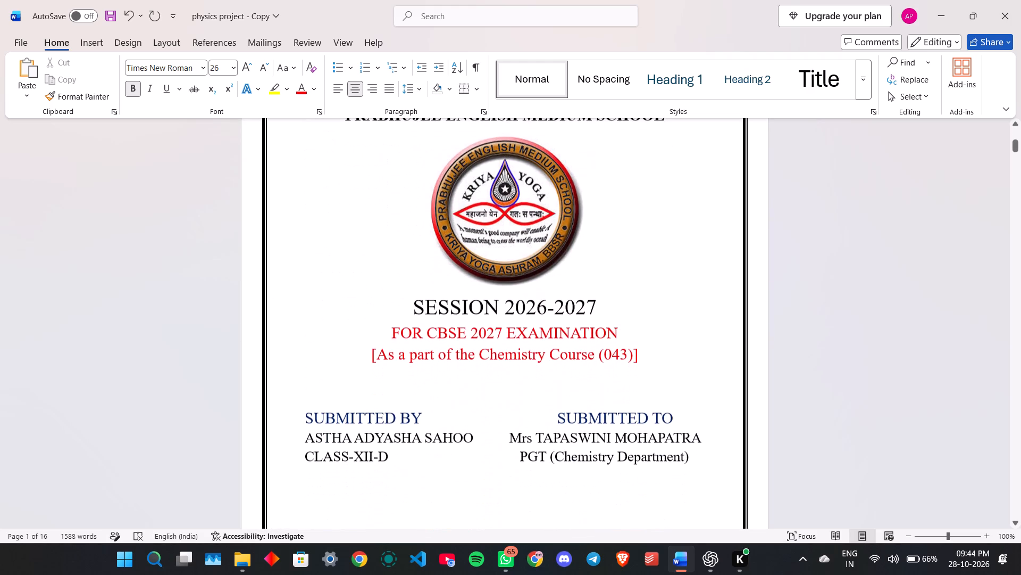
{"action": "scroll", "coordinate": [655, 226], "scroll_direction": "down", "scroll_amount": 6}
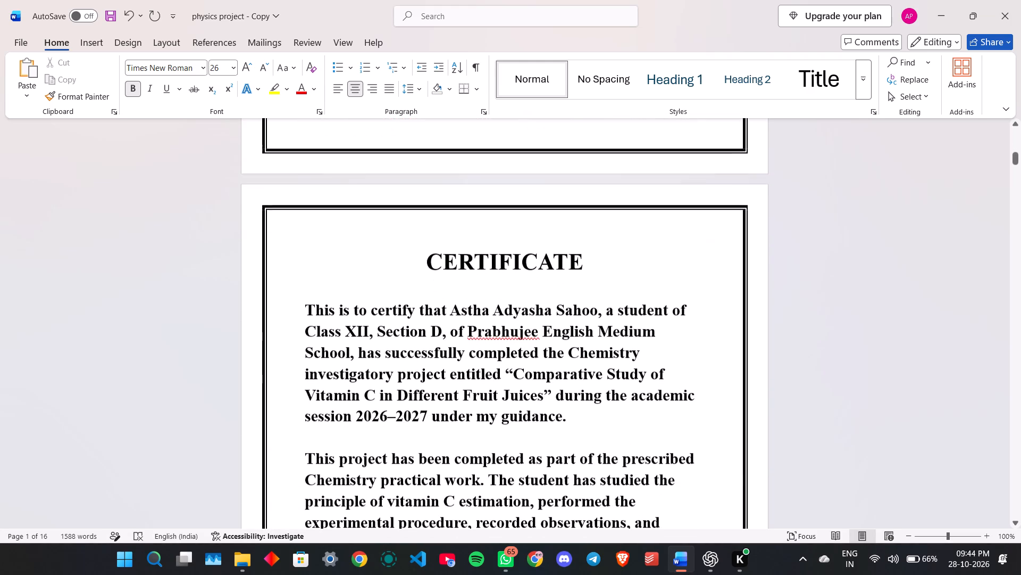
{"action": "left_click", "coordinate": [556, 343]}
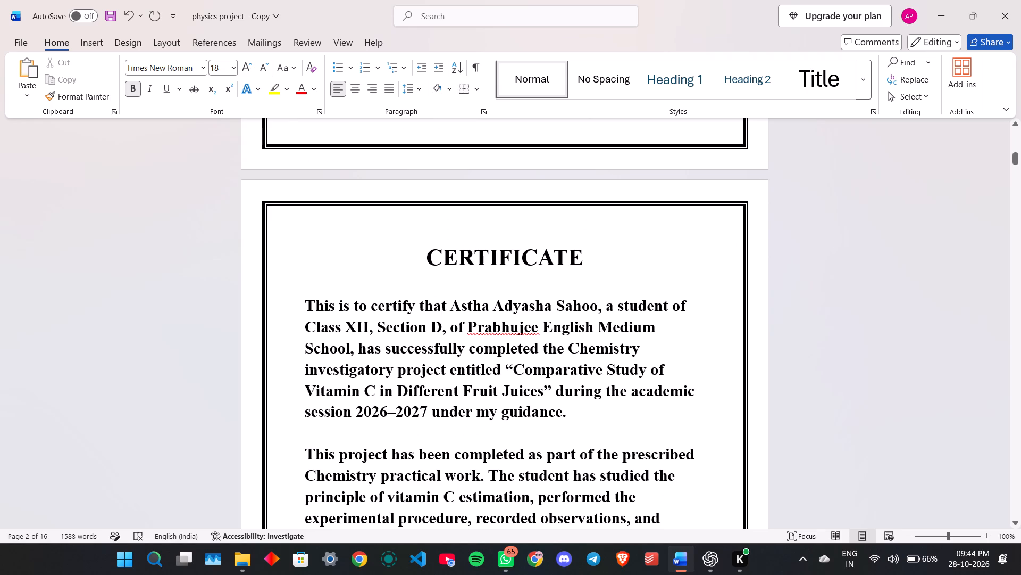
Remove the bold formatting from the two body paragraphs under the CERTIFICATE heading.
{"action": "left_click_drag", "start_coordinate": [573, 418], "coordinate": [296, 313]}
{"action": "scroll", "coordinate": [296, 313], "scroll_direction": "right", "scroll_amount": 2}
{"action": "left_click", "coordinate": [296, 313]}
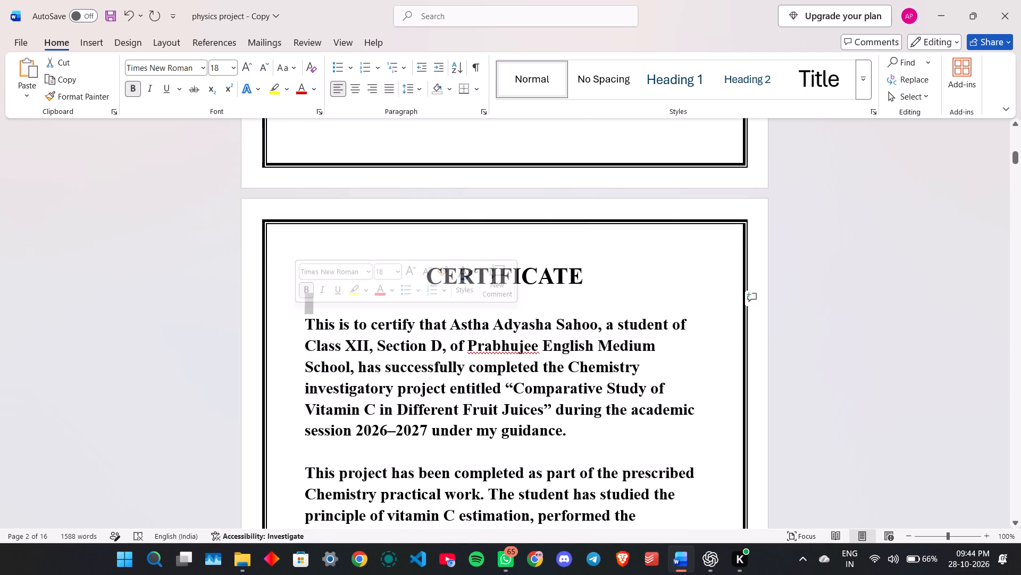
{"action": "left_click", "coordinate": [386, 354]}
{"action": "scroll", "coordinate": [386, 354], "scroll_direction": "down", "scroll_amount": 8}
{"action": "scroll", "coordinate": [386, 354], "scroll_direction": "up", "scroll_amount": 2}
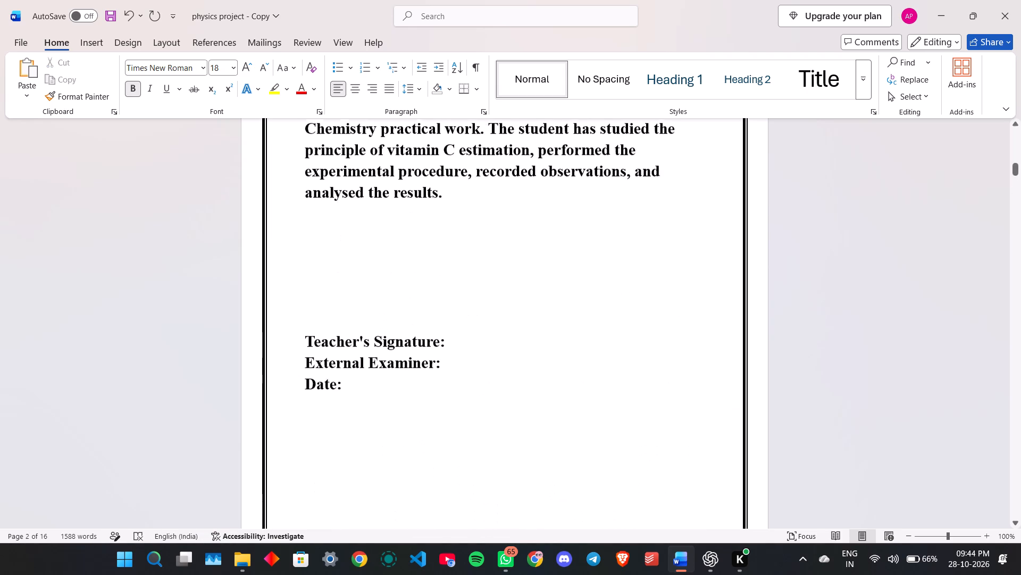
{"action": "scroll", "coordinate": [386, 354], "scroll_direction": "down", "scroll_amount": 15}
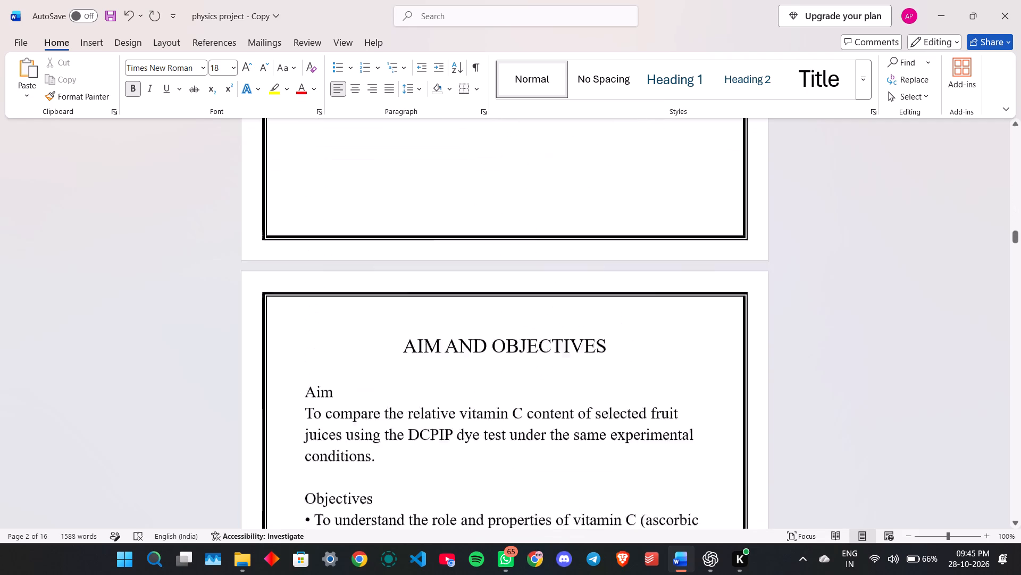
{"action": "scroll", "coordinate": [386, 354], "scroll_direction": "down", "scroll_amount": 1}
{"action": "scroll", "coordinate": [386, 354], "scroll_direction": "up", "scroll_amount": 8}
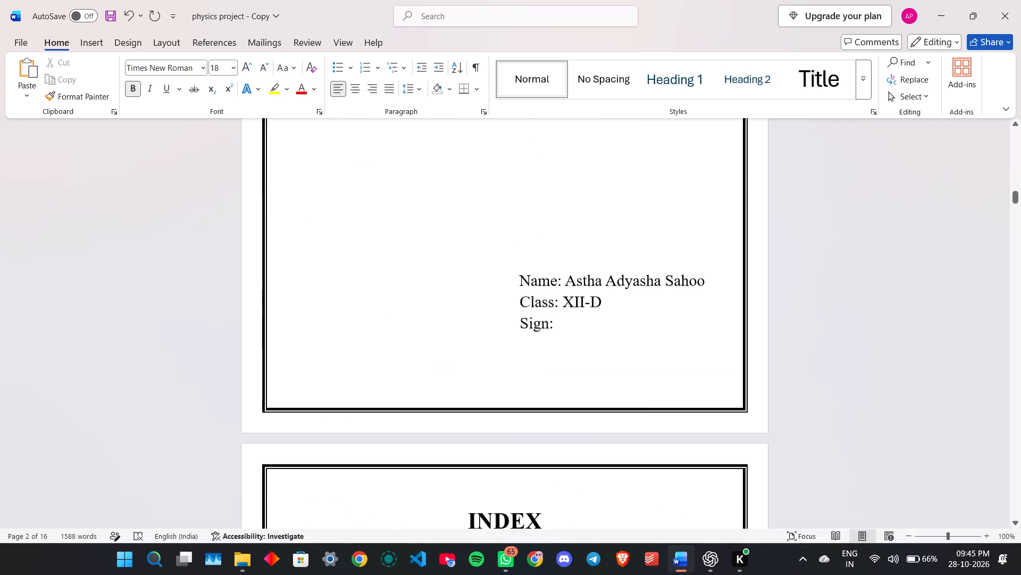
{"action": "scroll", "coordinate": [386, 354], "scroll_direction": "up", "scroll_amount": 12}
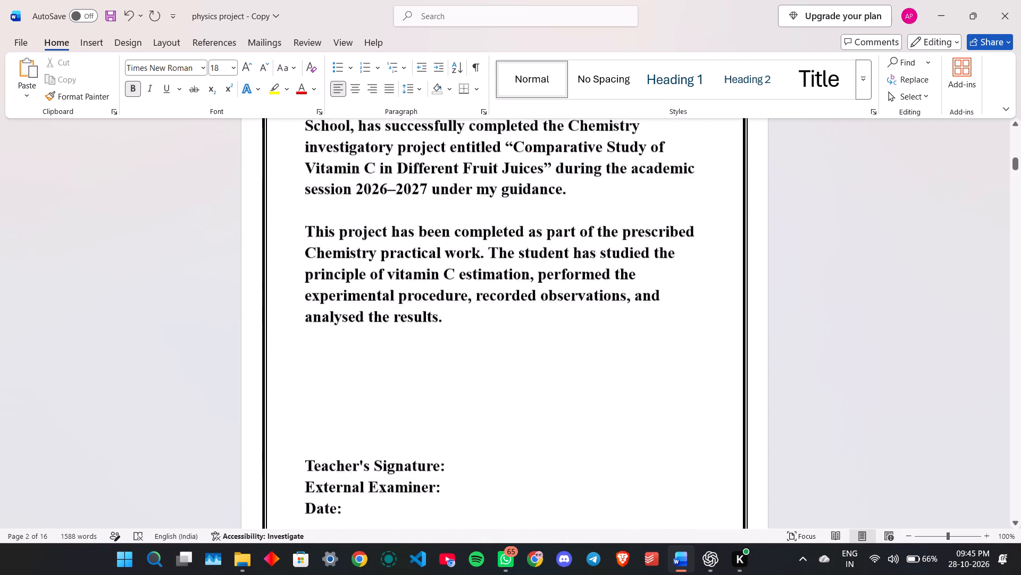
{"action": "scroll", "coordinate": [386, 354], "scroll_direction": "up", "scroll_amount": 1}
{"action": "left_click_drag", "start_coordinate": [451, 480], "coordinate": [295, 229]}
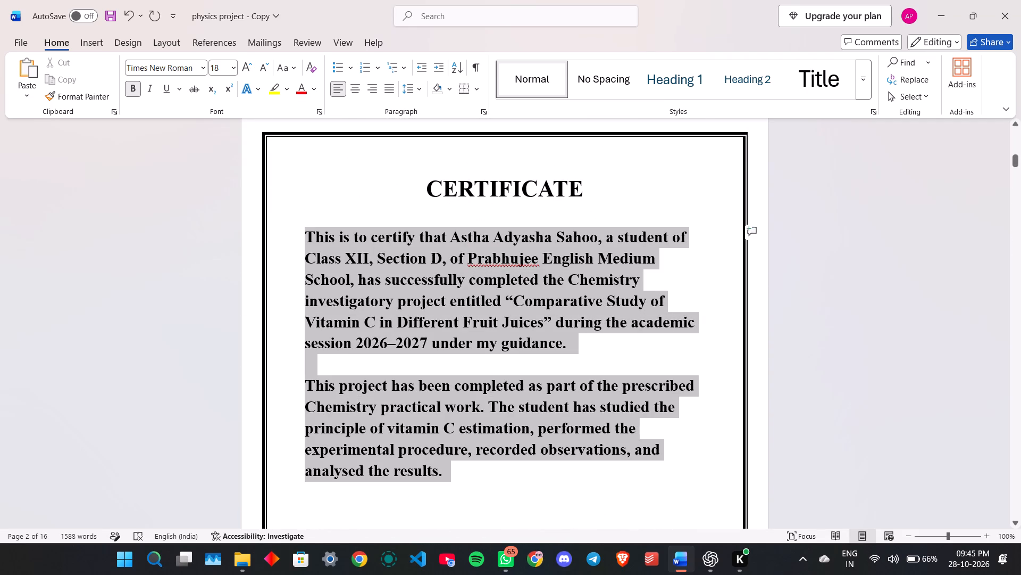
{"action": "left_click_drag", "start_coordinate": [295, 229], "coordinate": [302, 220]}
{"action": "key", "text": "ctrl+b"}
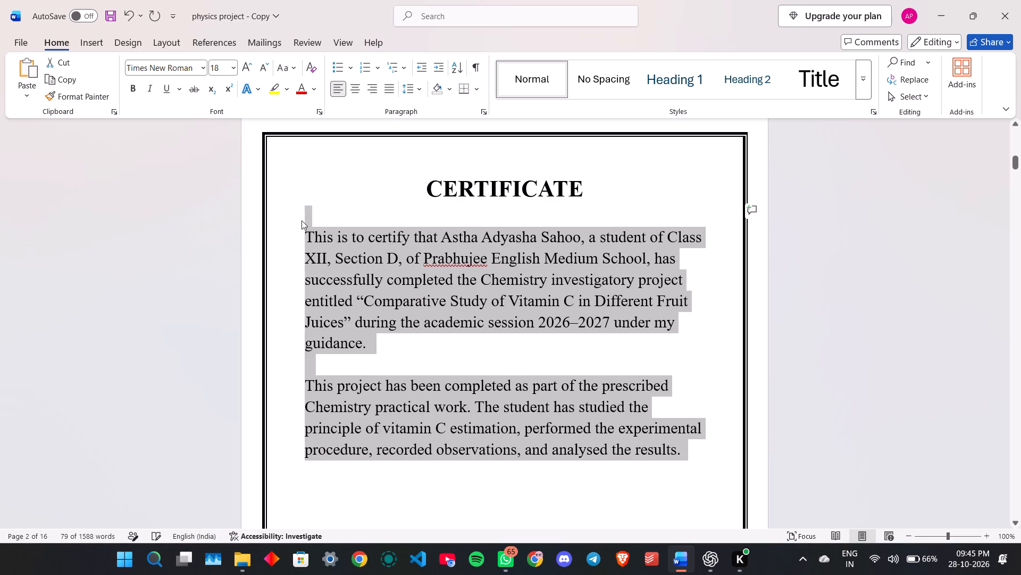
{"action": "left_click", "coordinate": [438, 366]}
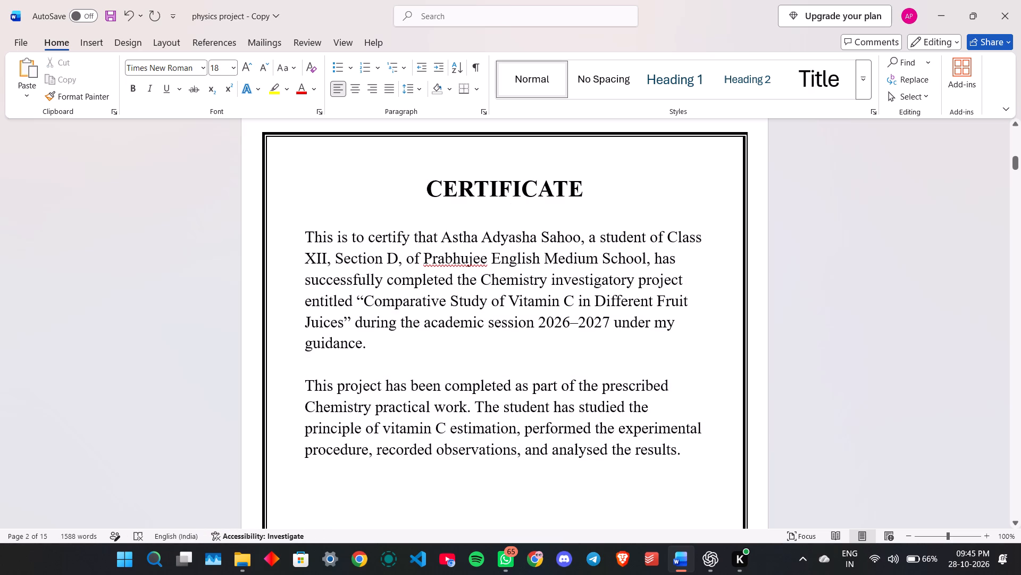
{"action": "left_click", "coordinate": [515, 419]}
Insert a blank line above the ACKNOWLEDGEMENT heading to push it onto the page with its text.
{"action": "scroll", "coordinate": [515, 419], "scroll_direction": "up", "scroll_amount": 11}
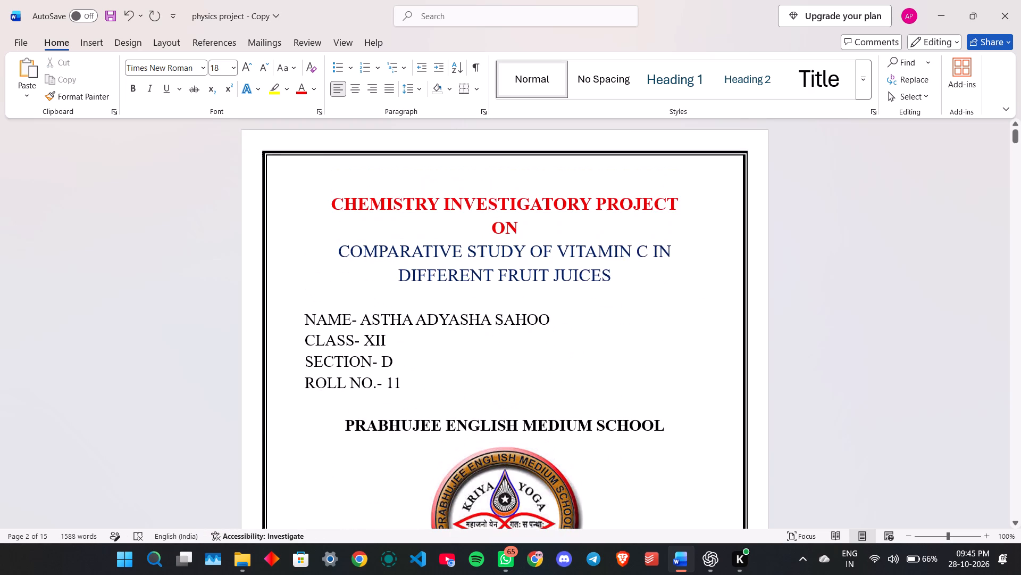
{"action": "scroll", "coordinate": [515, 419], "scroll_direction": "up", "scroll_amount": 6}
{"action": "scroll", "coordinate": [515, 419], "scroll_direction": "down", "scroll_amount": 8}
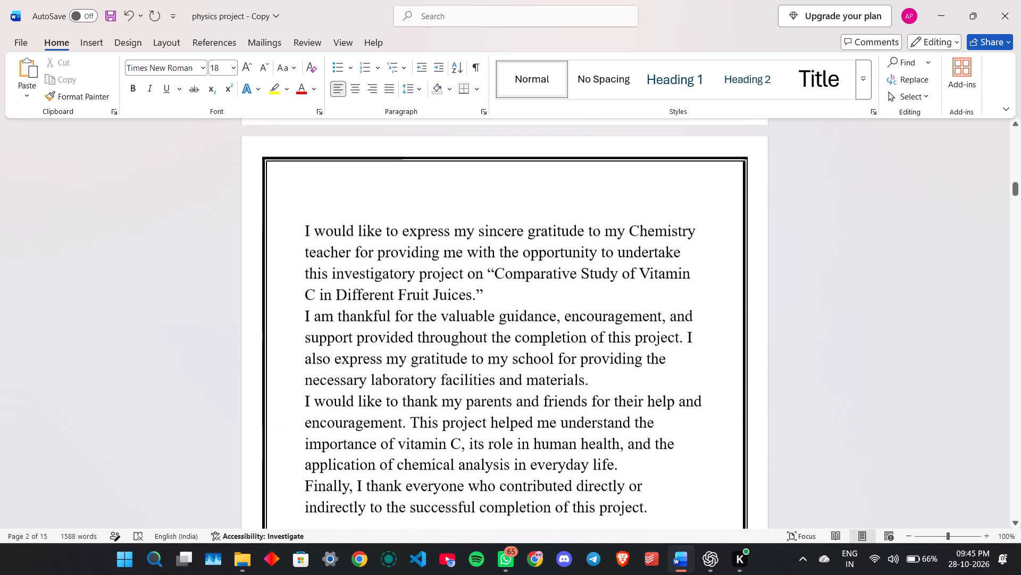
{"action": "scroll", "coordinate": [515, 419], "scroll_direction": "up", "scroll_amount": 2}
{"action": "left_click", "coordinate": [470, 240]}
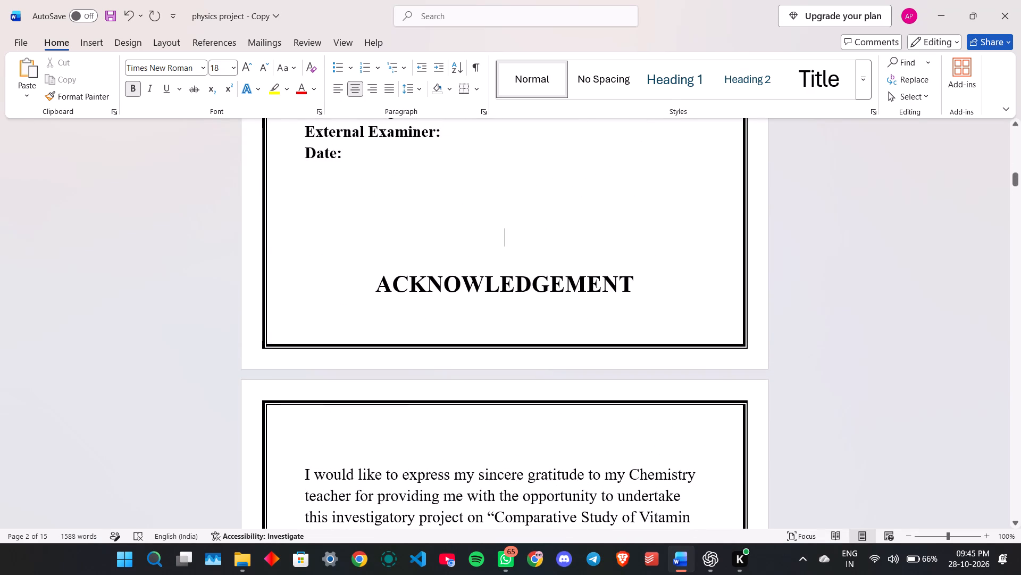
{"action": "key", "text": "Return"}
Make the AIM AND OBJECTIVES heading bold and underlined.
{"action": "scroll", "coordinate": [470, 240], "scroll_direction": "down", "scroll_amount": 8}
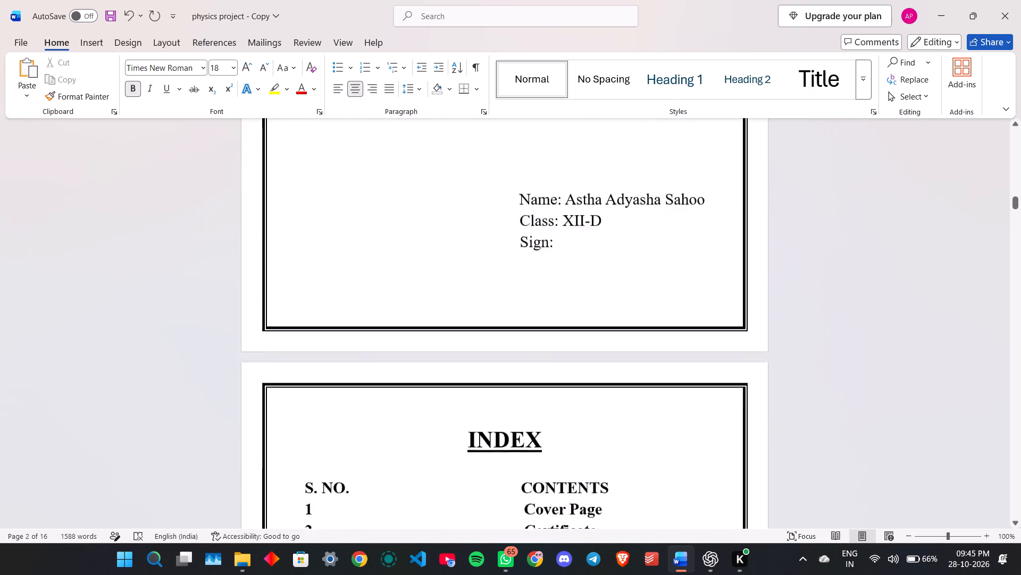
{"action": "scroll", "coordinate": [470, 240], "scroll_direction": "down", "scroll_amount": 6}
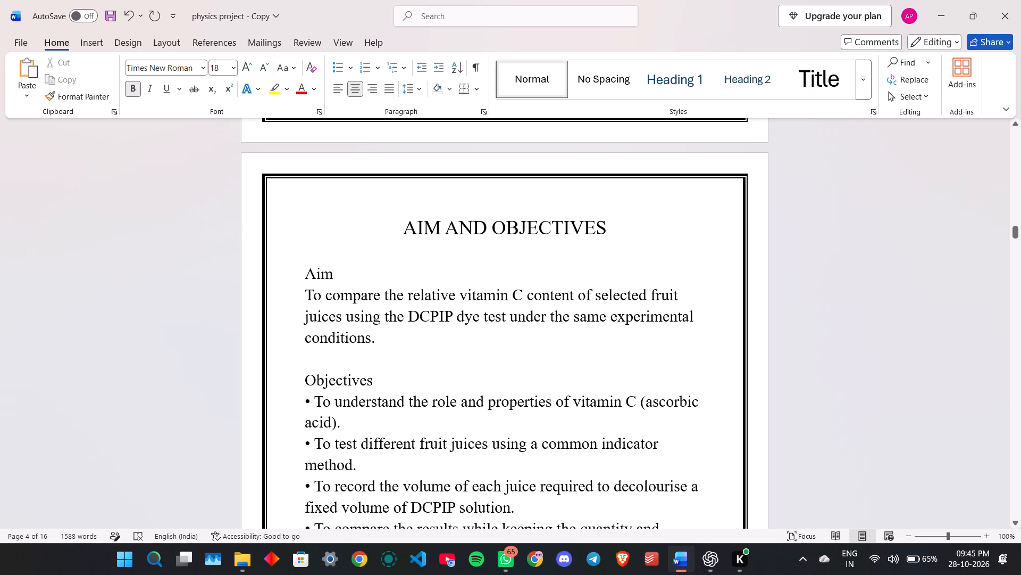
{"action": "left_click_drag", "start_coordinate": [612, 229], "coordinate": [412, 236]}
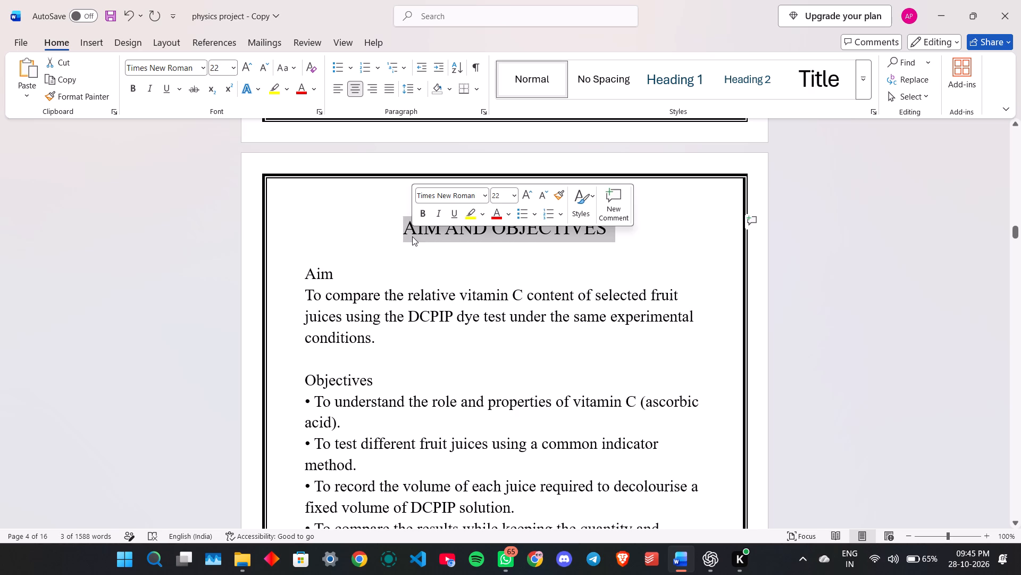
{"action": "key", "text": "ctrl+b"}
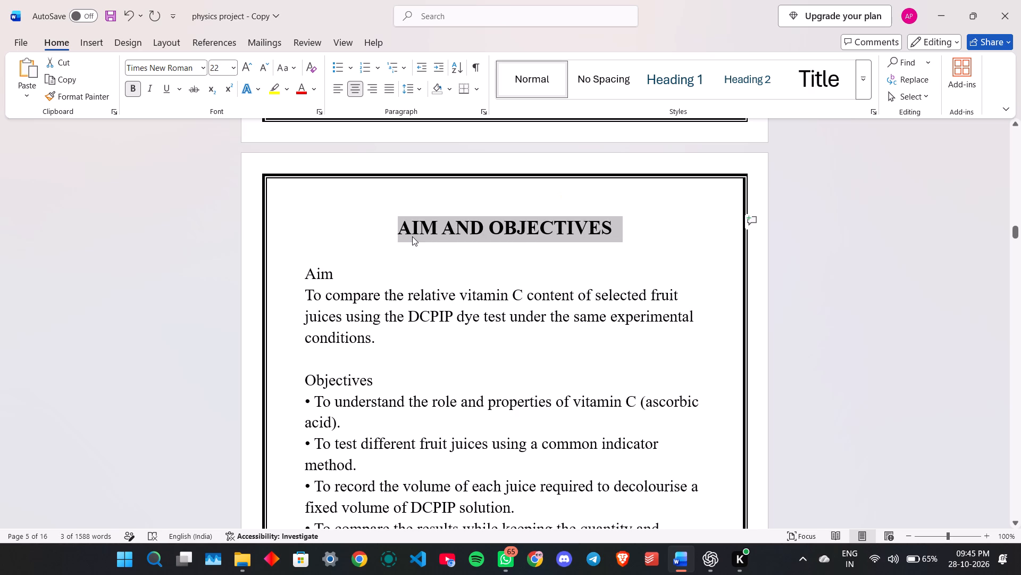
{"action": "key", "text": "ctrl+shift+u"}
{"action": "left_click", "coordinate": [495, 249]}
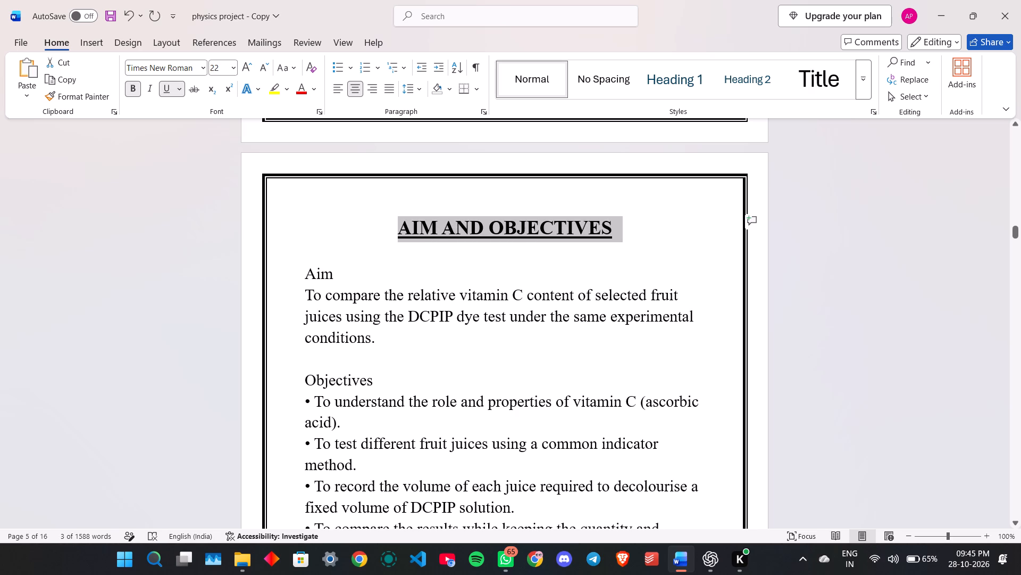
Underline the ACKNOWLEDGEMENT heading and the CERTIFICATE heading.
{"action": "scroll", "coordinate": [495, 249], "scroll_direction": "up", "scroll_amount": 7}
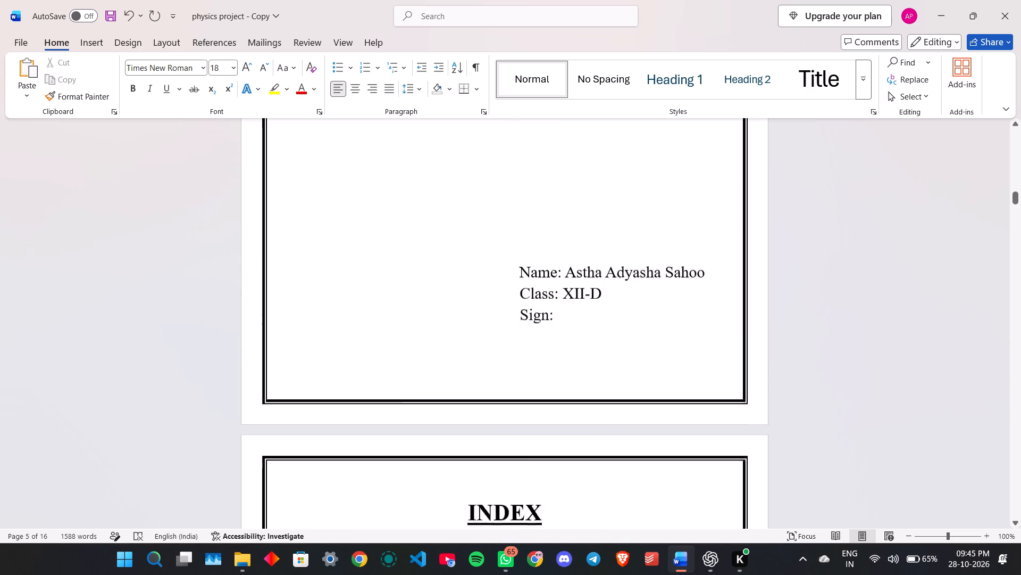
{"action": "scroll", "coordinate": [495, 249], "scroll_direction": "up", "scroll_amount": 6}
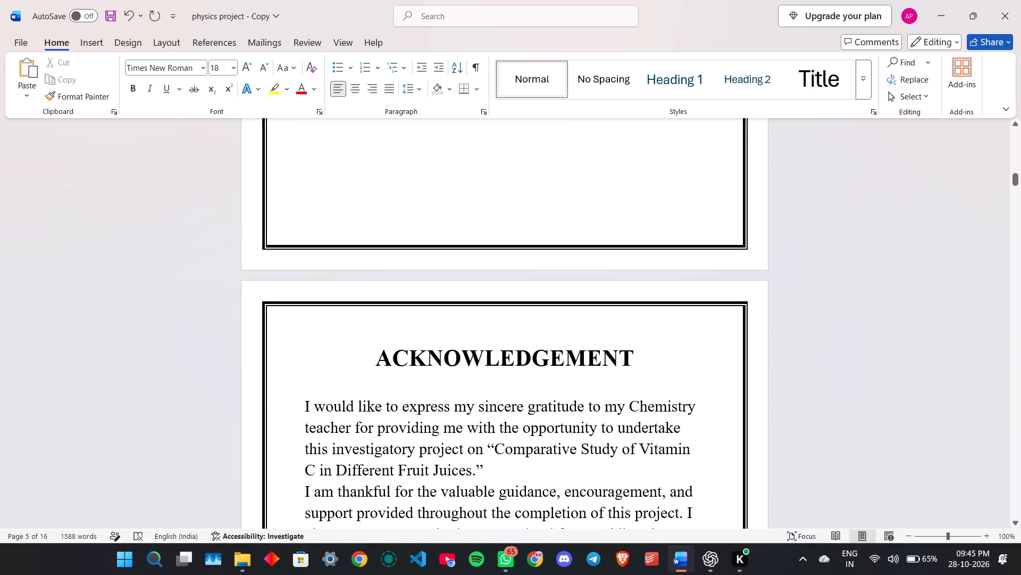
{"action": "left_click_drag", "start_coordinate": [642, 357], "coordinate": [367, 371]}
{"action": "key", "text": "ctrl+u"}
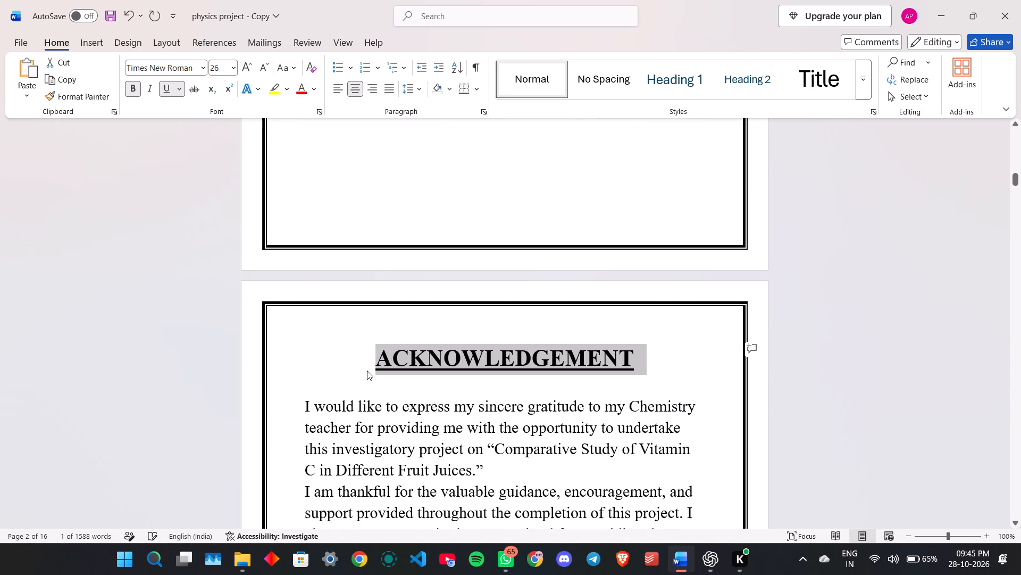
{"action": "scroll", "coordinate": [367, 371], "scroll_direction": "up", "scroll_amount": 4}
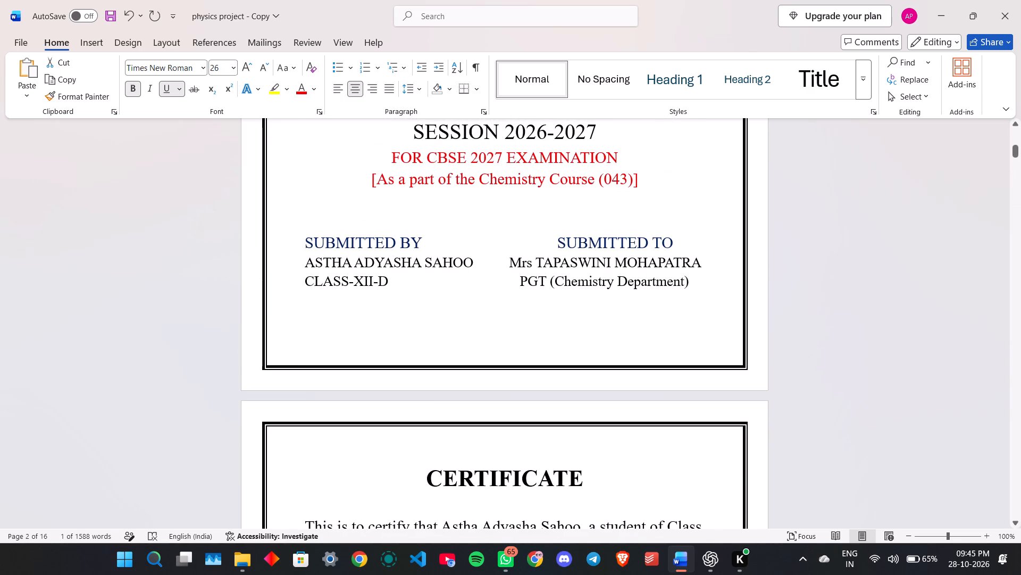
{"action": "left_click_drag", "start_coordinate": [602, 481], "coordinate": [423, 485]}
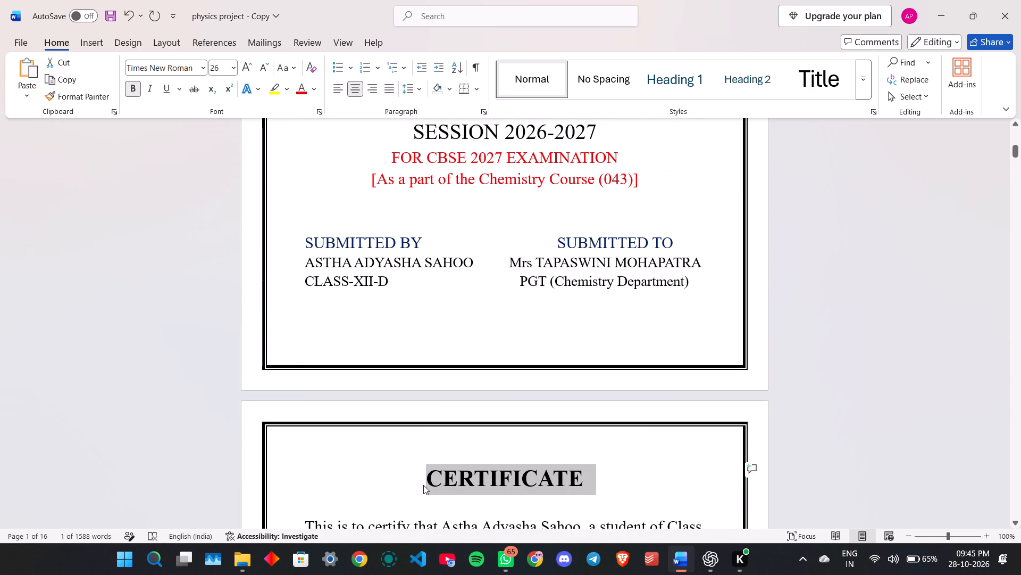
{"action": "key", "text": "ctrl+u"}
{"action": "left_click", "coordinate": [588, 504]}
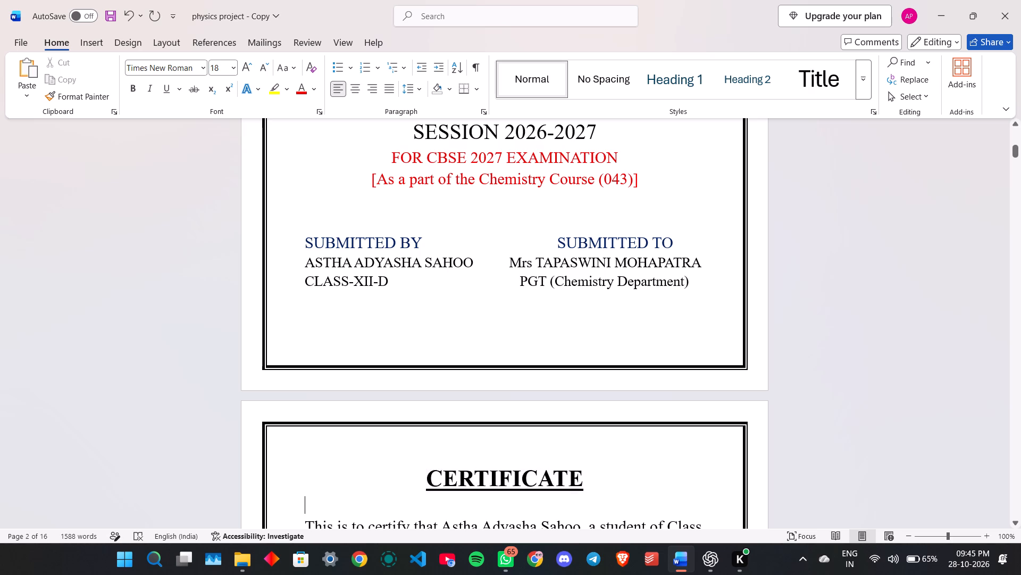
Insert a blank line above the INTRODUCTION heading to push it onto the page with its text.
{"action": "scroll", "coordinate": [603, 381], "scroll_direction": "up", "scroll_amount": 13}
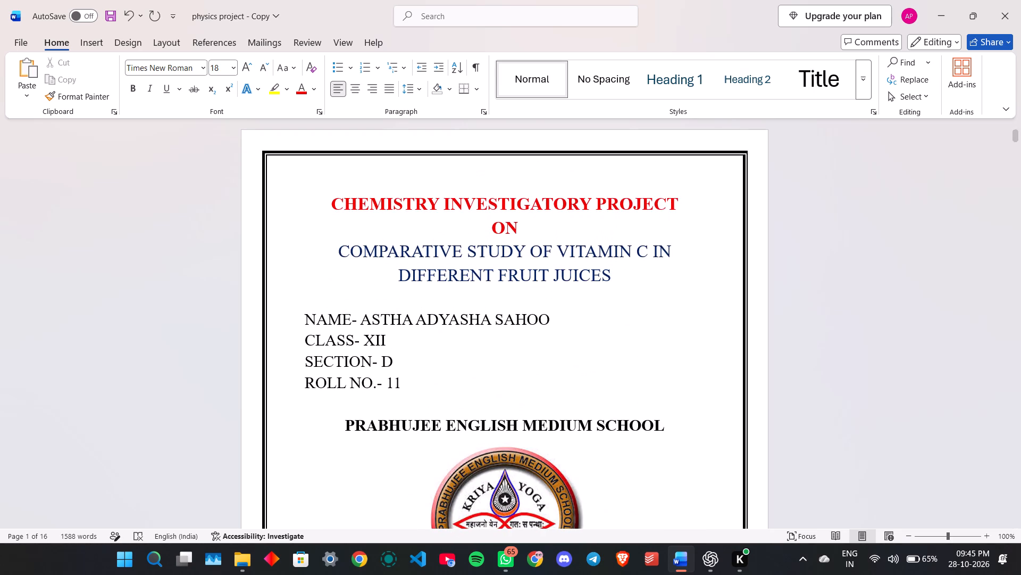
{"action": "scroll", "coordinate": [622, 402], "scroll_direction": "down", "scroll_amount": 2}
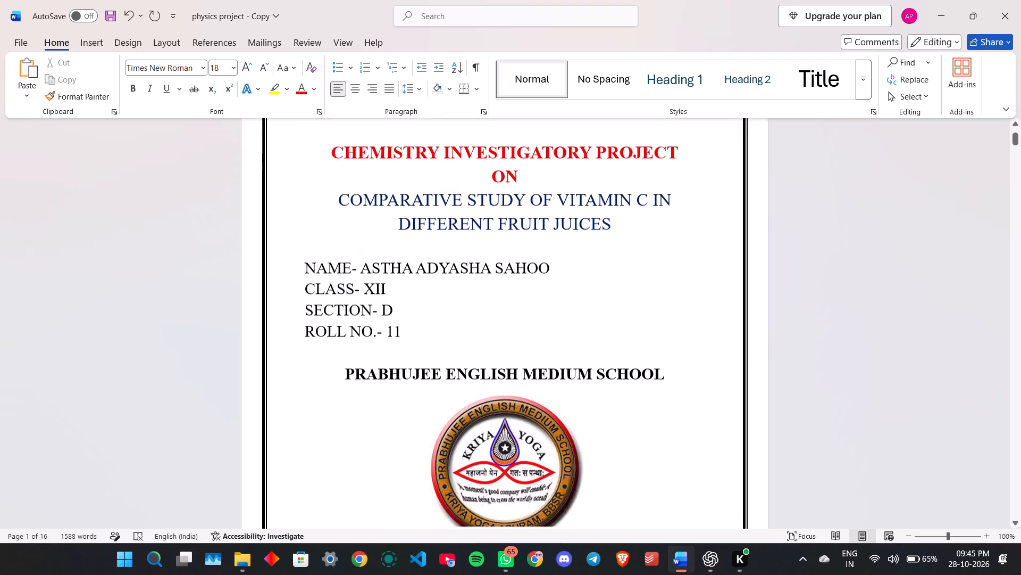
{"action": "scroll", "coordinate": [622, 402], "scroll_direction": "down", "scroll_amount": 6}
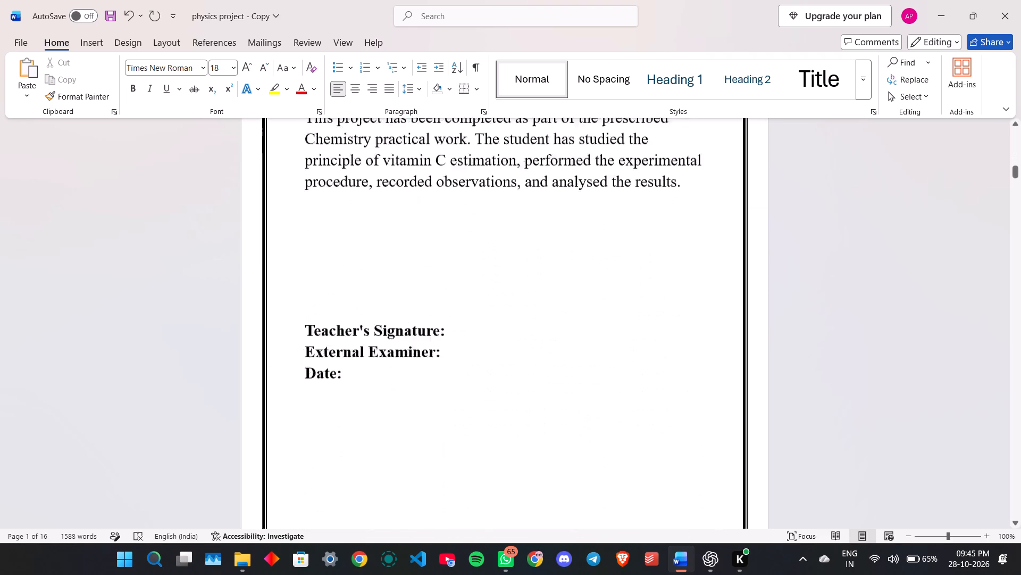
{"action": "scroll", "coordinate": [622, 402], "scroll_direction": "down", "scroll_amount": 6}
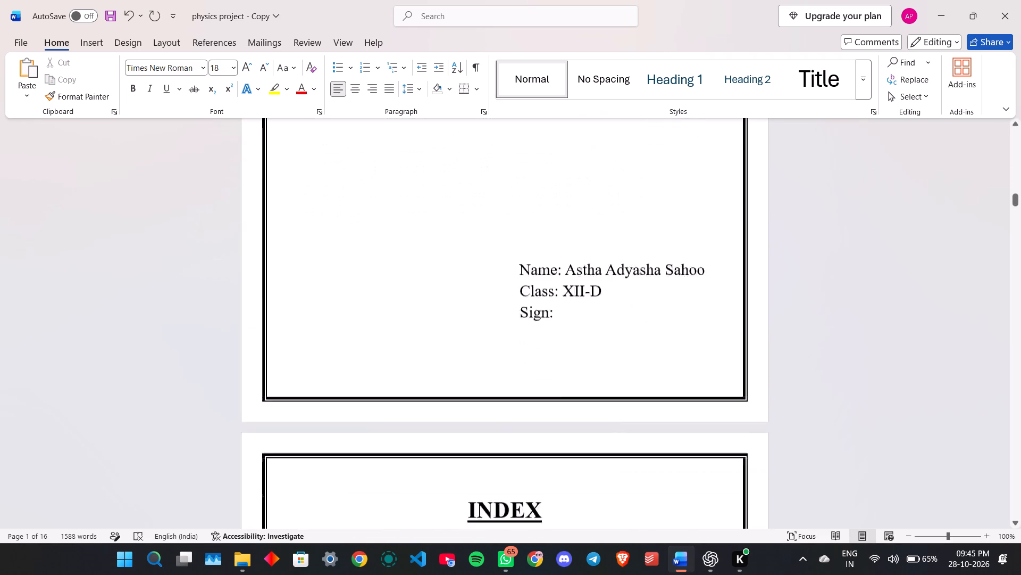
{"action": "scroll", "coordinate": [622, 402], "scroll_direction": "down", "scroll_amount": 6}
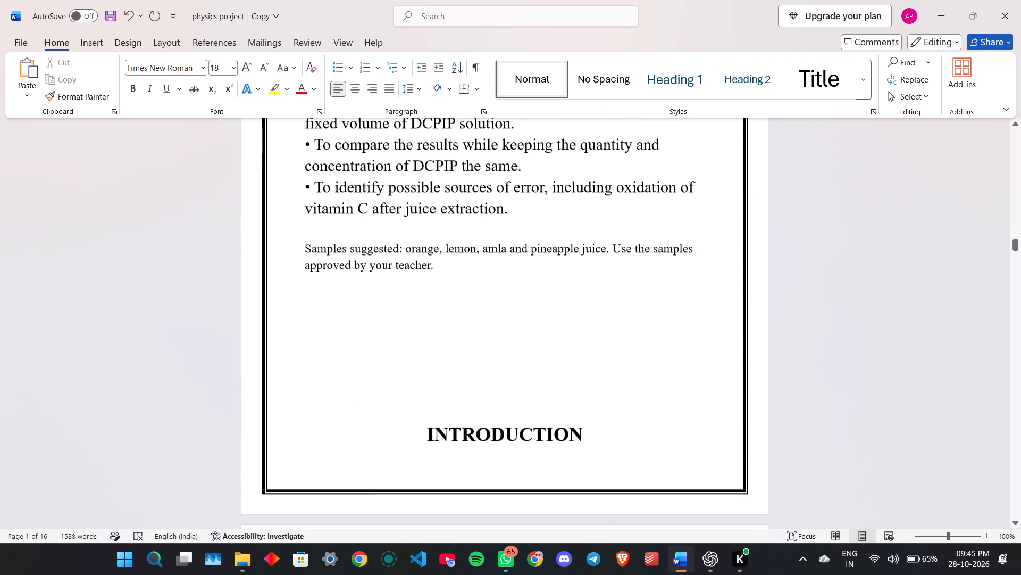
{"action": "scroll", "coordinate": [622, 402], "scroll_direction": "down", "scroll_amount": 2}
{"action": "left_click", "coordinate": [584, 213]}
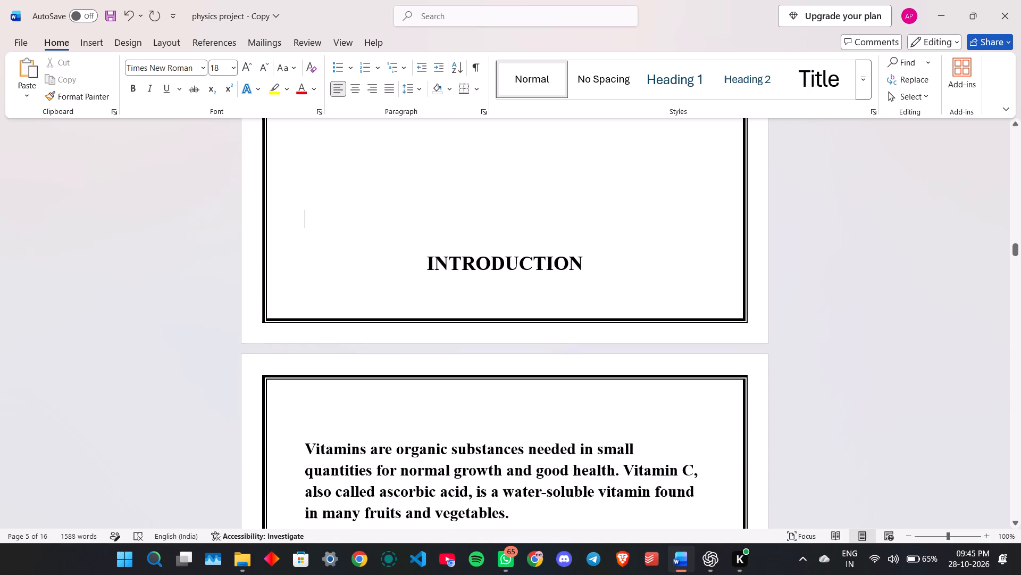
{"action": "key", "text": "Return"}
Underline the INTRODUCTION heading.
{"action": "scroll", "coordinate": [584, 213], "scroll_direction": "down", "scroll_amount": 2}
{"action": "left_click_drag", "start_coordinate": [618, 225], "coordinate": [415, 243]}
{"action": "key", "text": "ctrl+u"}
Remove the bold formatting from all four body paragraphs under the INTRODUCTION heading.
{"action": "scroll", "coordinate": [415, 243], "scroll_direction": "down", "scroll_amount": 1}
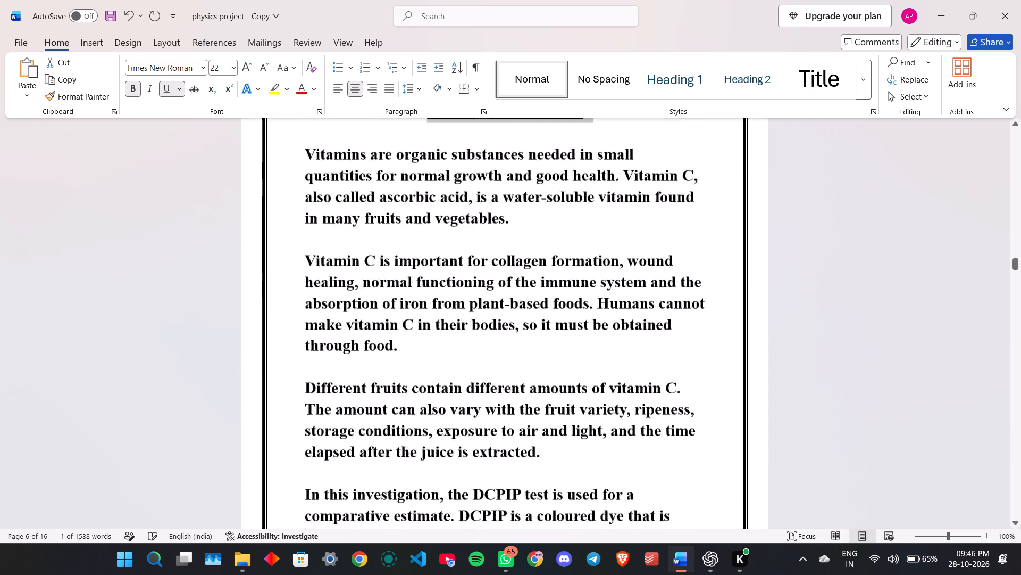
{"action": "scroll", "coordinate": [415, 243], "scroll_direction": "down", "scroll_amount": 2}
{"action": "scroll", "coordinate": [387, 396], "scroll_direction": "up", "scroll_amount": 1}
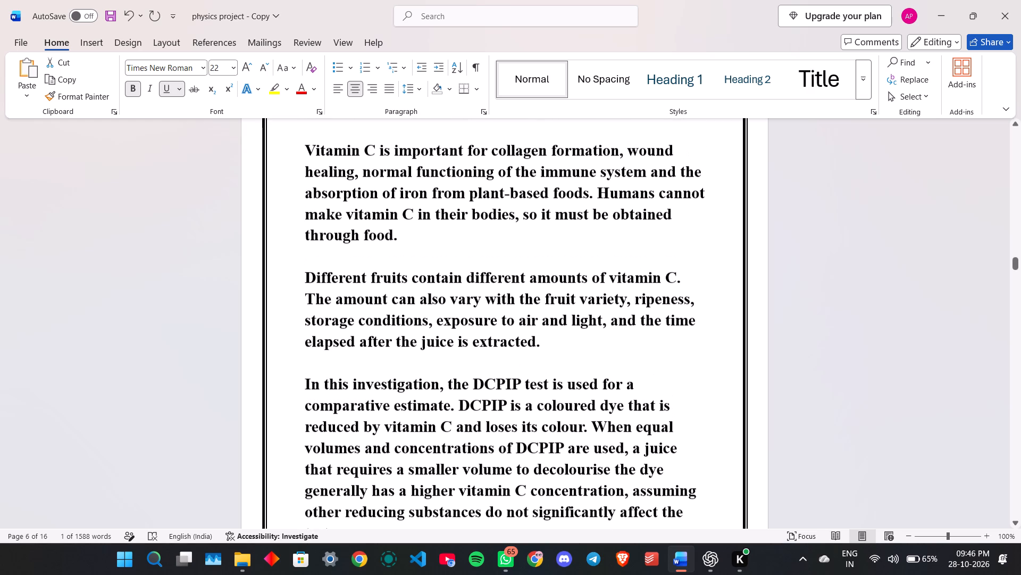
{"action": "scroll", "coordinate": [378, 486], "scroll_direction": "down", "scroll_amount": 1}
{"action": "left_click_drag", "start_coordinate": [372, 491], "coordinate": [291, 344]}
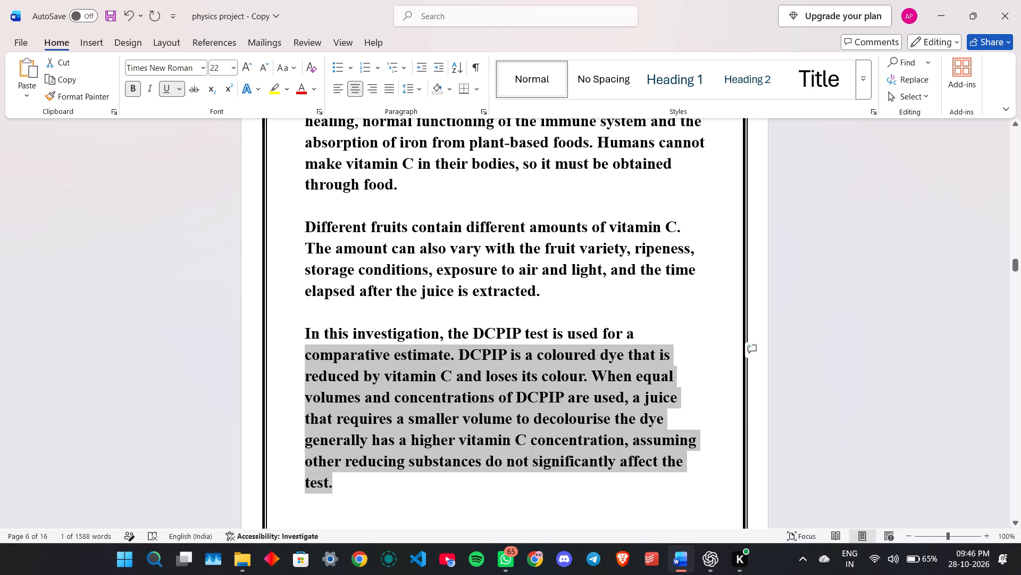
{"action": "left_click_drag", "start_coordinate": [291, 344], "coordinate": [288, 87]}
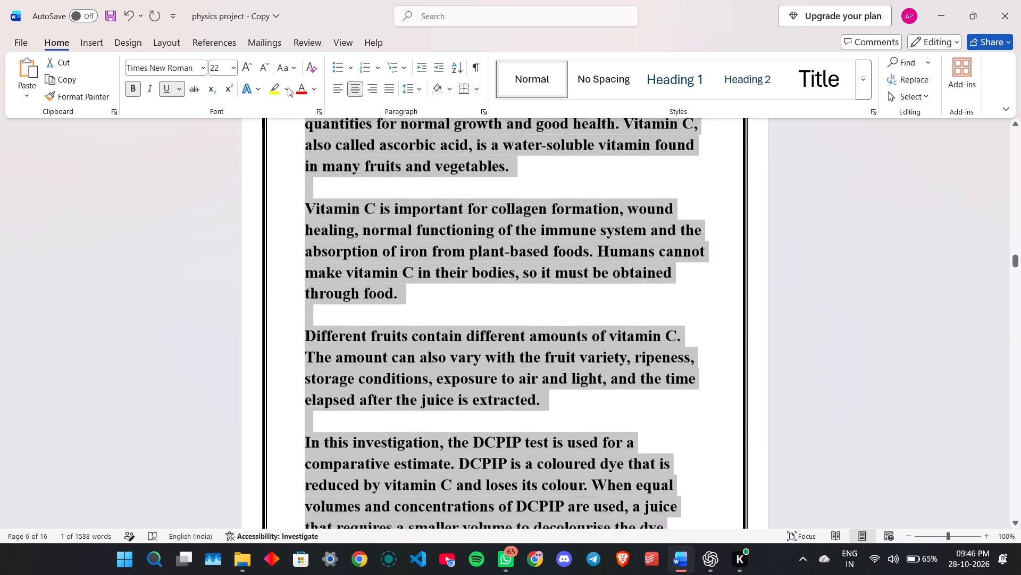
{"action": "left_click_drag", "start_coordinate": [288, 87], "coordinate": [309, 469]}
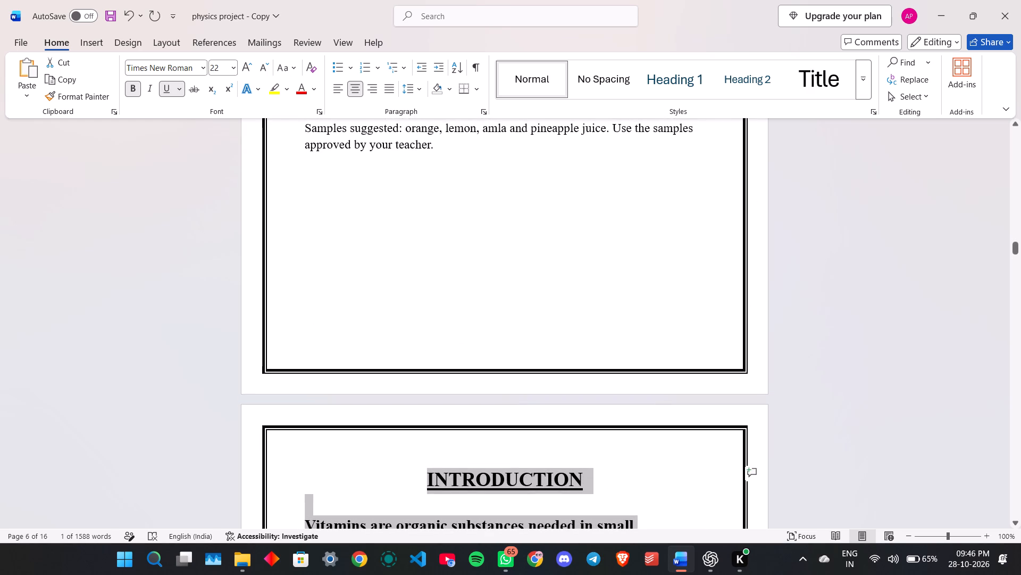
{"action": "left_click_drag", "start_coordinate": [309, 469], "coordinate": [311, 491]}
{"action": "left_click_drag", "start_coordinate": [311, 491], "coordinate": [300, 515]}
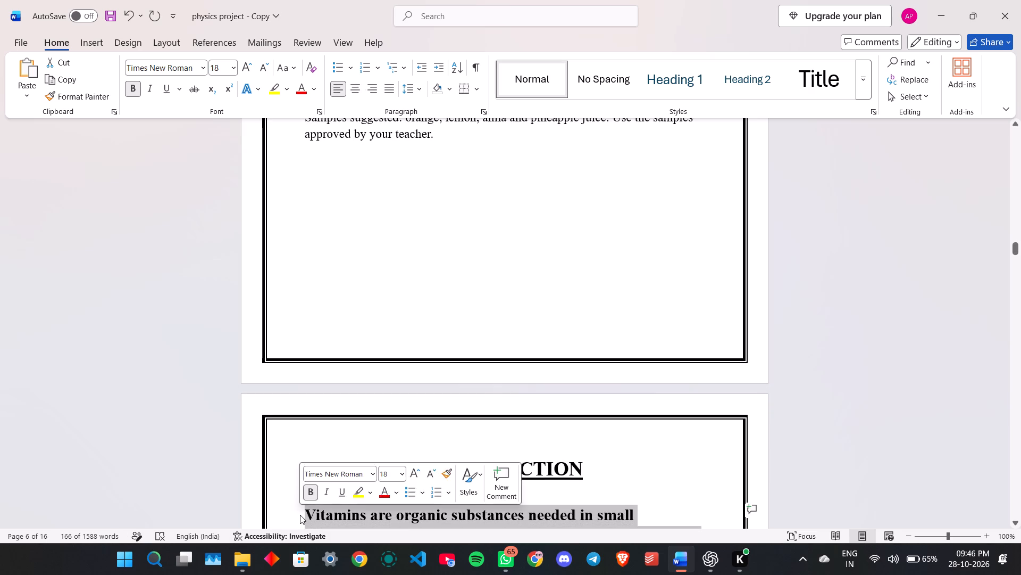
{"action": "key", "text": "ctrl+b"}
Insert a blank line above the THEORY / PRINCIPLE heading to push it onto the page with its text.
{"action": "scroll", "coordinate": [300, 515], "scroll_direction": "down", "scroll_amount": 5}
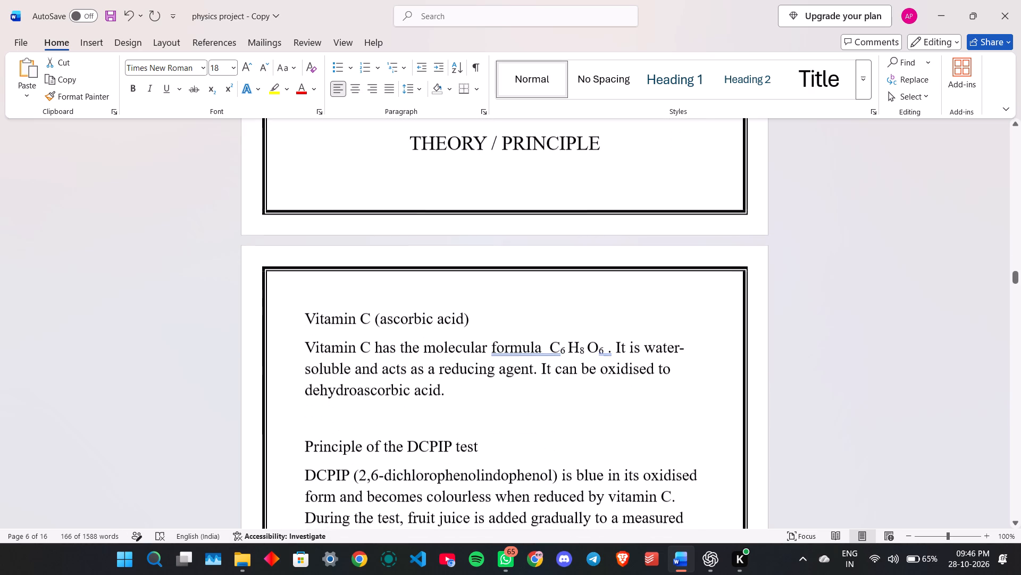
{"action": "scroll", "coordinate": [423, 295], "scroll_direction": "up", "scroll_amount": 1}
{"action": "left_click", "coordinate": [412, 295]}
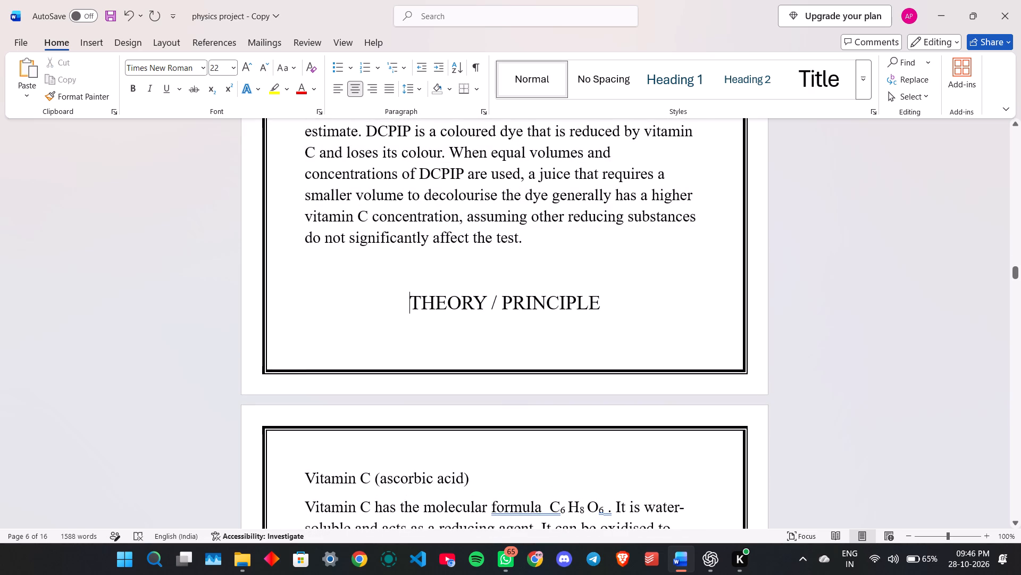
{"action": "key", "text": "Return"}
Make the THEORY / PRINCIPLE heading bold and underlined.
{"action": "scroll", "coordinate": [412, 295], "scroll_direction": "down", "scroll_amount": 1}
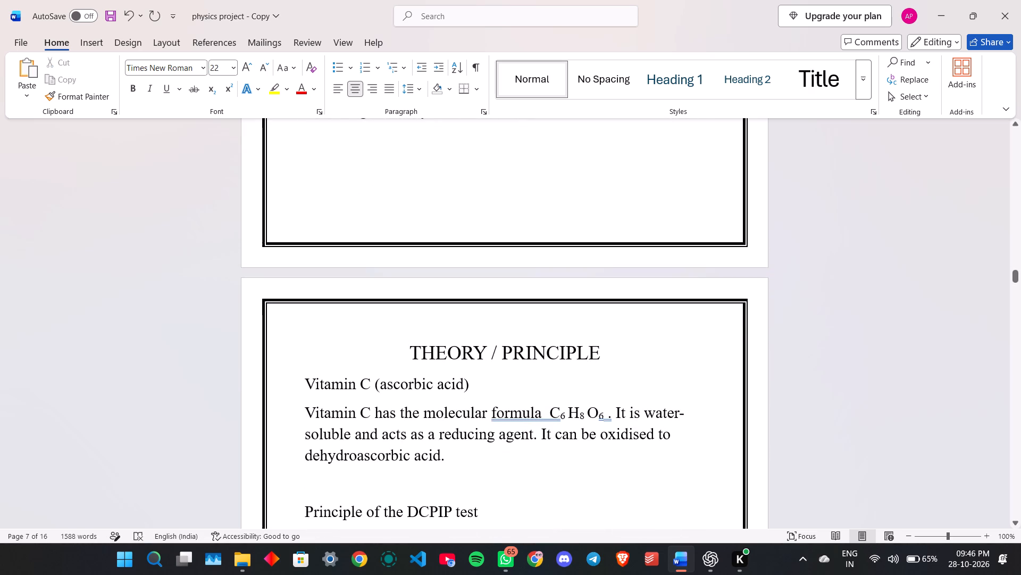
{"action": "left_click_drag", "start_coordinate": [618, 355], "coordinate": [426, 351]}
{"action": "key", "text": "ctrl+b"}
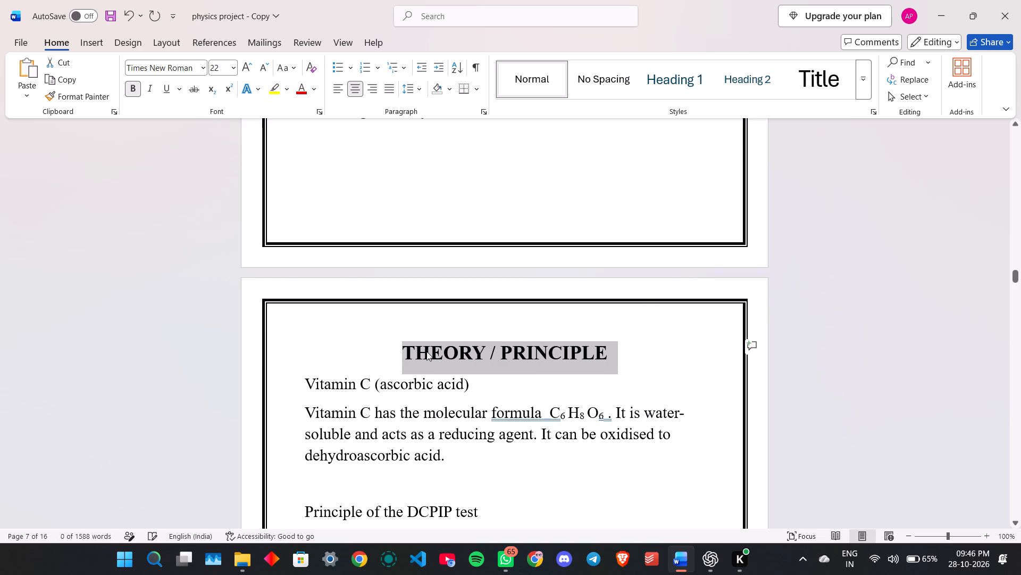
{"action": "key", "text": "ctrl+u"}
{"action": "key", "text": "ctrl+u"}
{"action": "key", "text": "ctrl+u"}
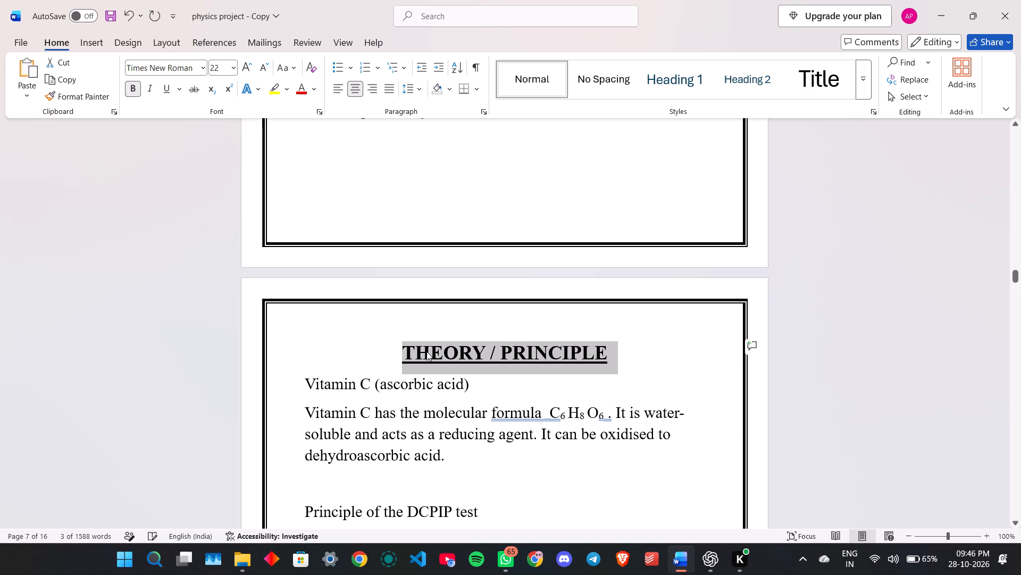
Make the theory section's subheadings Vitamin C (ascorbic acid), Principle of the DCPIP test and Limitation bold.
{"action": "scroll", "coordinate": [472, 336], "scroll_direction": "up", "scroll_amount": 5}
{"action": "scroll", "coordinate": [472, 336], "scroll_direction": "down", "scroll_amount": 1}
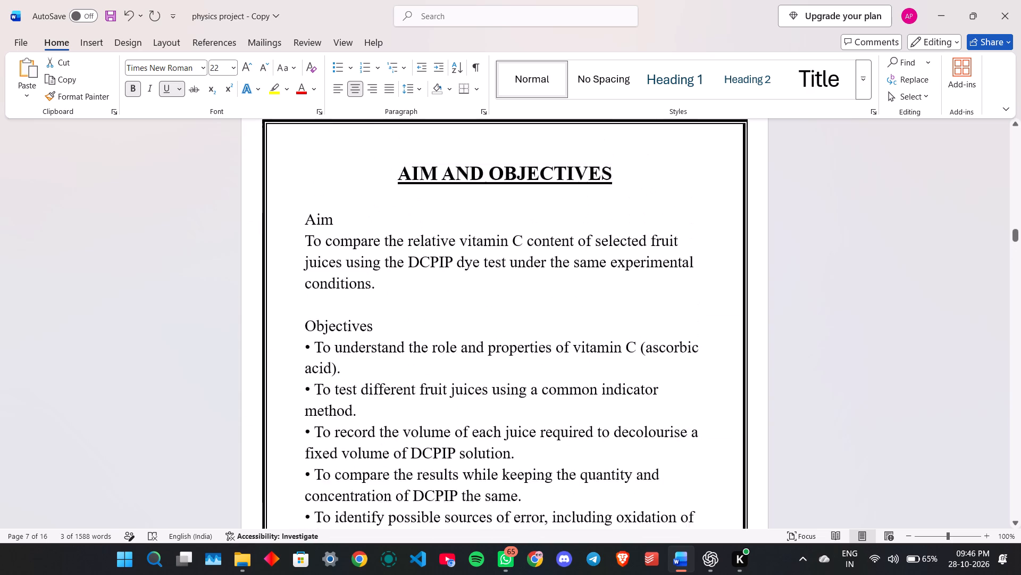
{"action": "scroll", "coordinate": [472, 336], "scroll_direction": "down", "scroll_amount": 1}
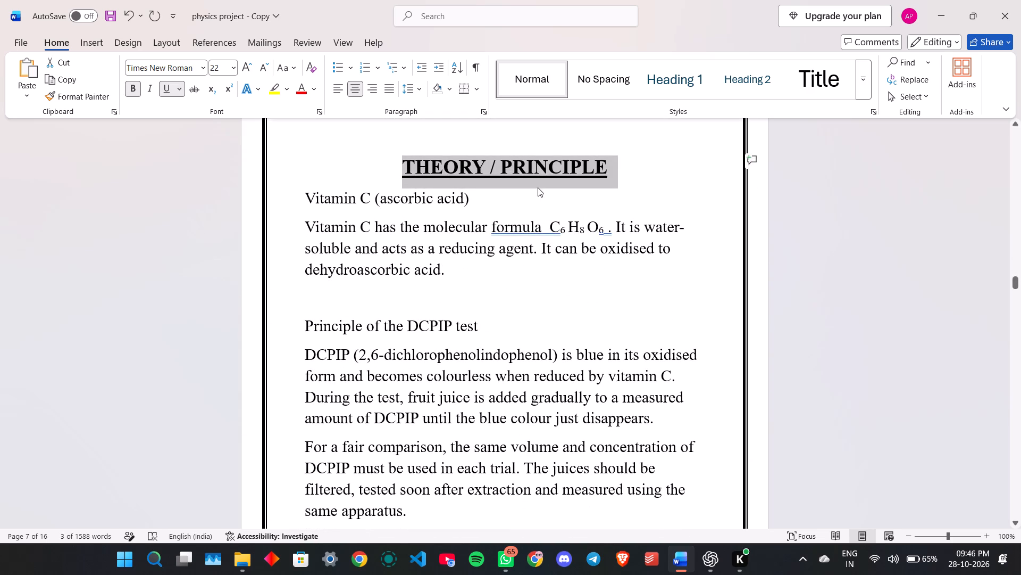
{"action": "scroll", "coordinate": [514, 308], "scroll_direction": "down", "scroll_amount": 4}
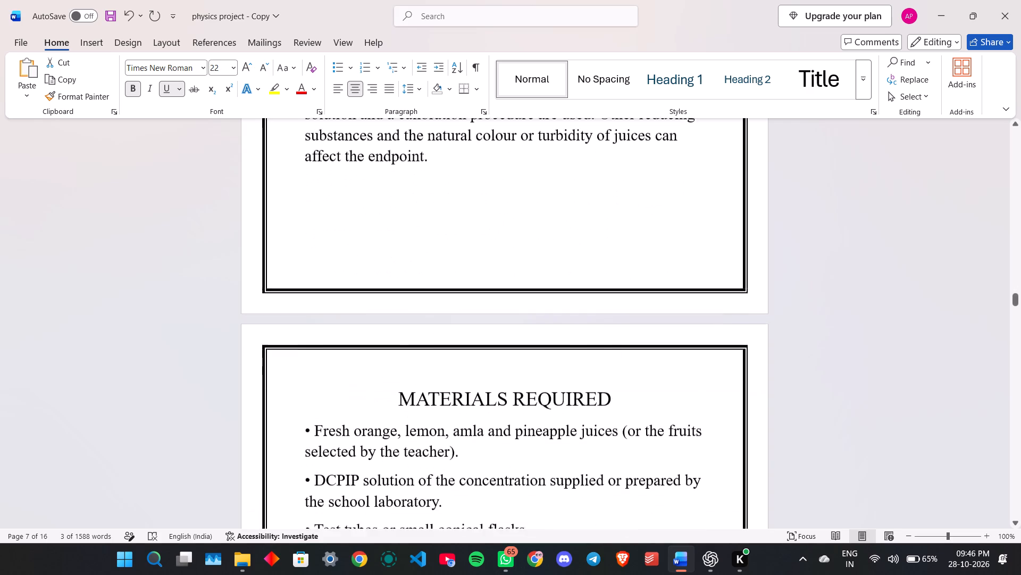
{"action": "scroll", "coordinate": [514, 308], "scroll_direction": "up", "scroll_amount": 1}
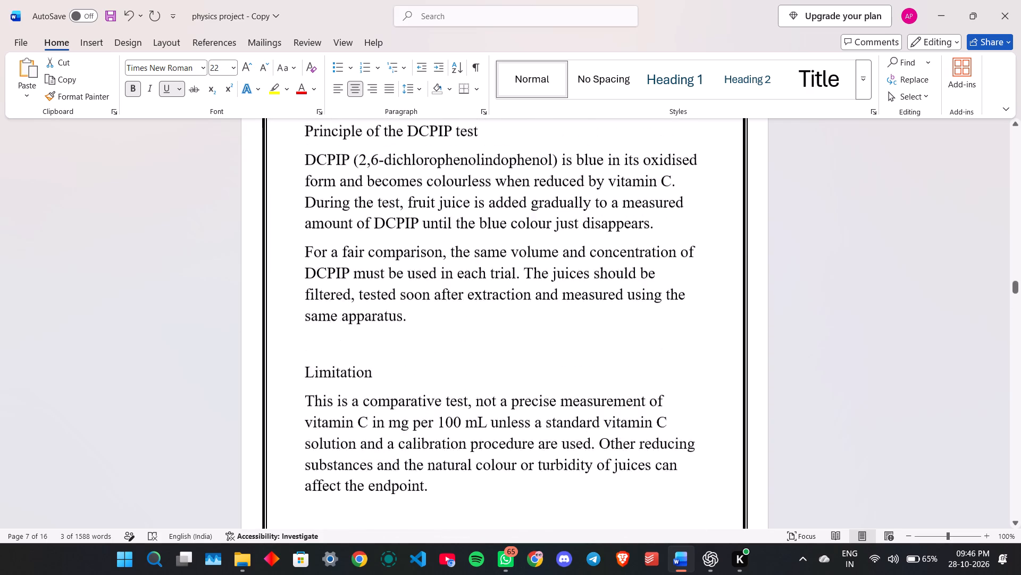
{"action": "scroll", "coordinate": [514, 308], "scroll_direction": "up", "scroll_amount": 2}
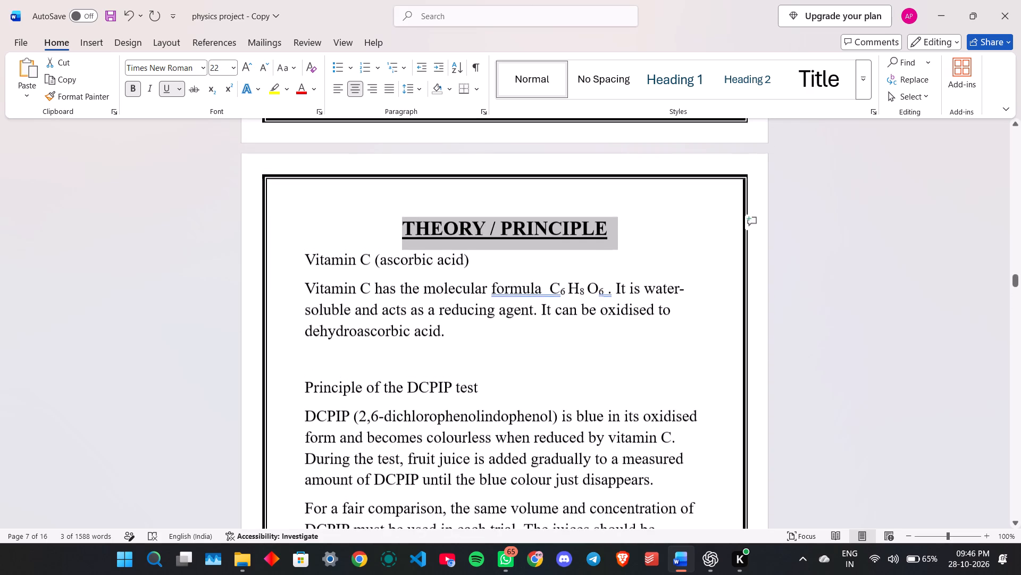
{"action": "scroll", "coordinate": [514, 308], "scroll_direction": "up", "scroll_amount": 1}
{"action": "left_click", "coordinate": [482, 232]}
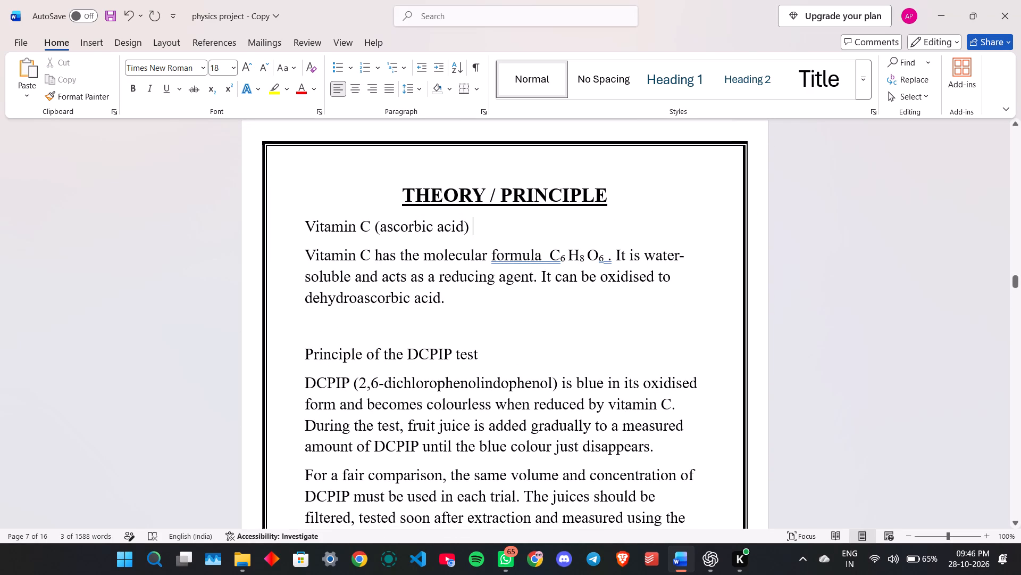
{"action": "left_click_drag", "start_coordinate": [480, 230], "coordinate": [317, 228]}
{"action": "key", "text": "ctrl+b"}
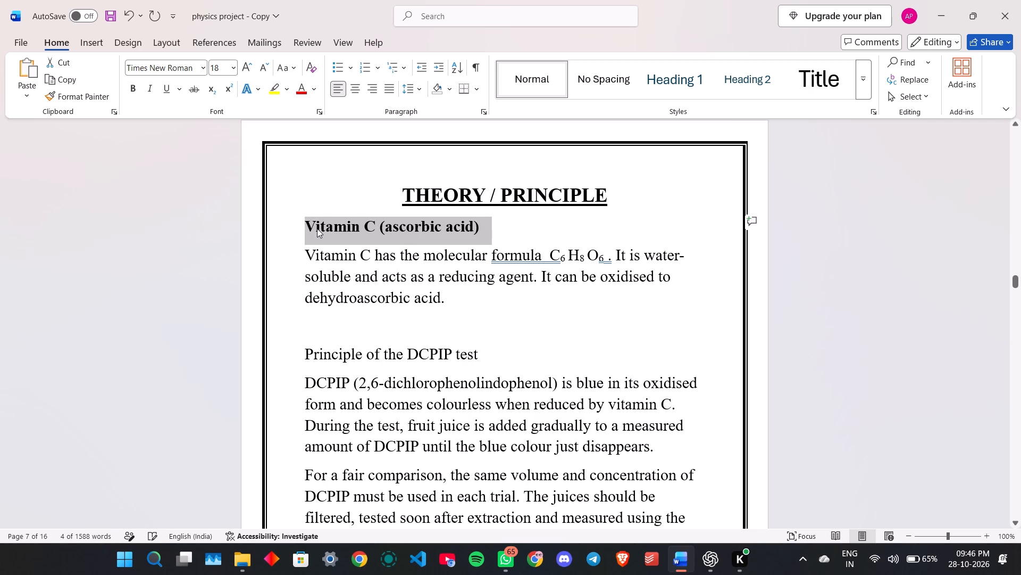
{"action": "scroll", "coordinate": [391, 274], "scroll_direction": "down", "scroll_amount": 1}
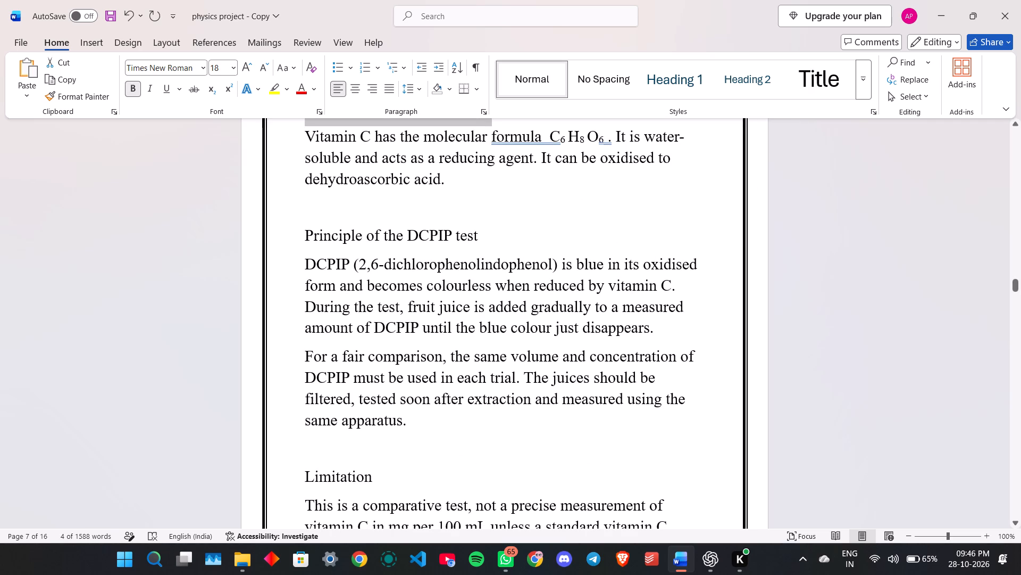
{"action": "left_click_drag", "start_coordinate": [479, 234], "coordinate": [300, 246]}
{"action": "key", "text": "ctrl+b"}
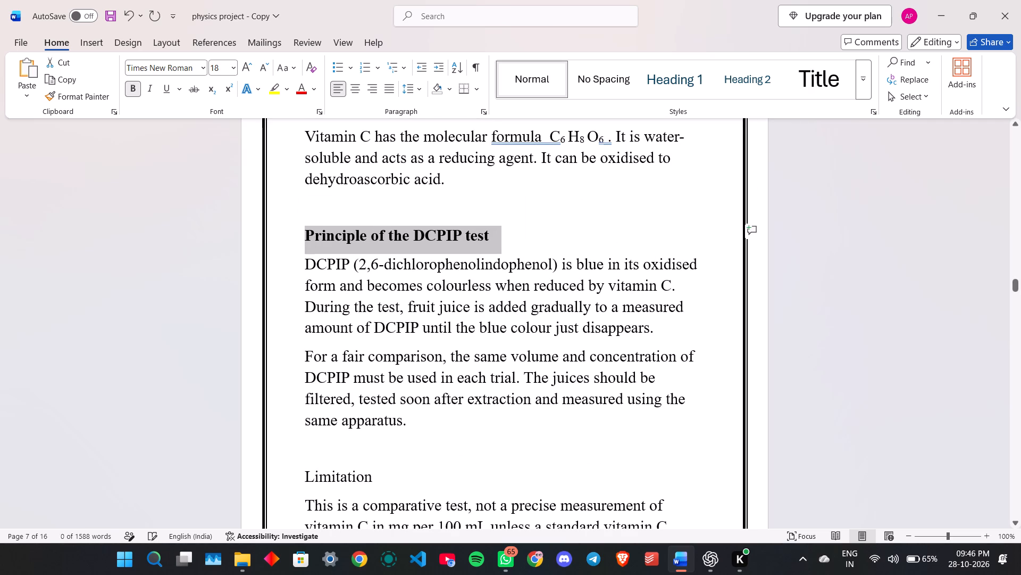
{"action": "scroll", "coordinate": [392, 341], "scroll_direction": "down", "scroll_amount": 1}
{"action": "left_click_drag", "start_coordinate": [374, 280], "coordinate": [295, 285]}
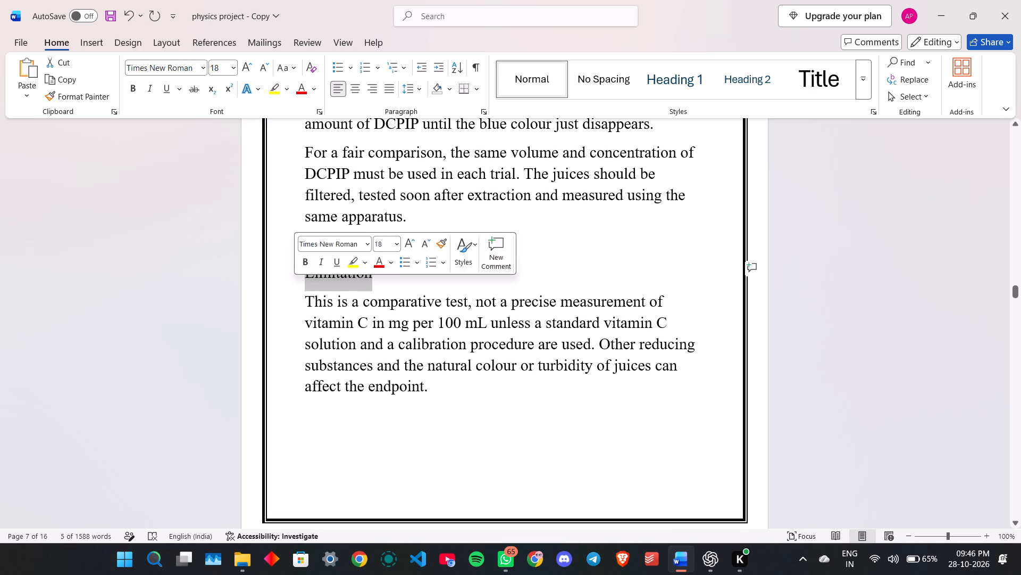
{"action": "key", "text": "ctrl+b"}
Make the MATERIALS REQUIRED heading bold and underlined.
{"action": "scroll", "coordinate": [295, 285], "scroll_direction": "down", "scroll_amount": 2}
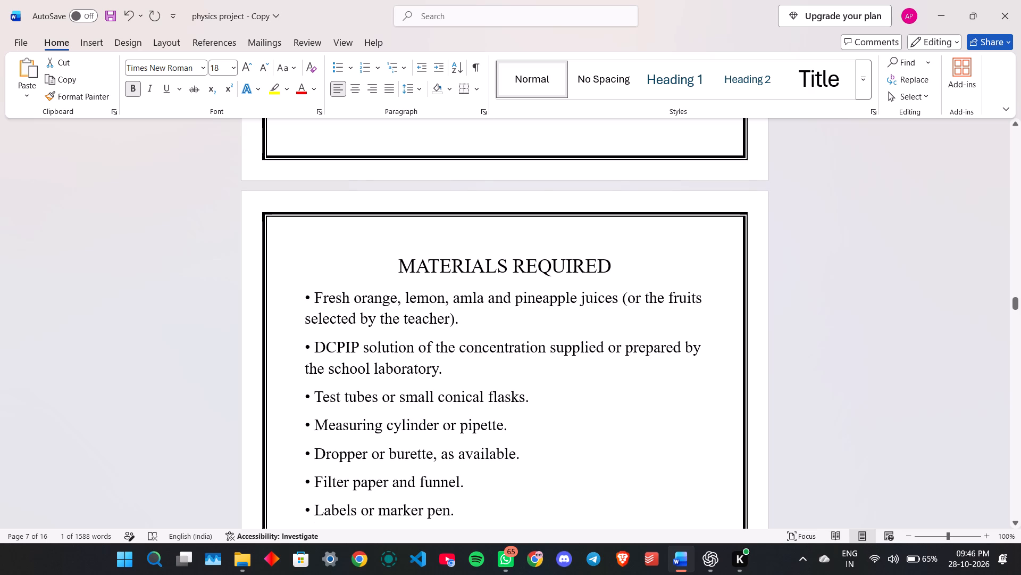
{"action": "left_click_drag", "start_coordinate": [633, 264], "coordinate": [390, 266]}
{"action": "key", "text": "ctrl+b"}
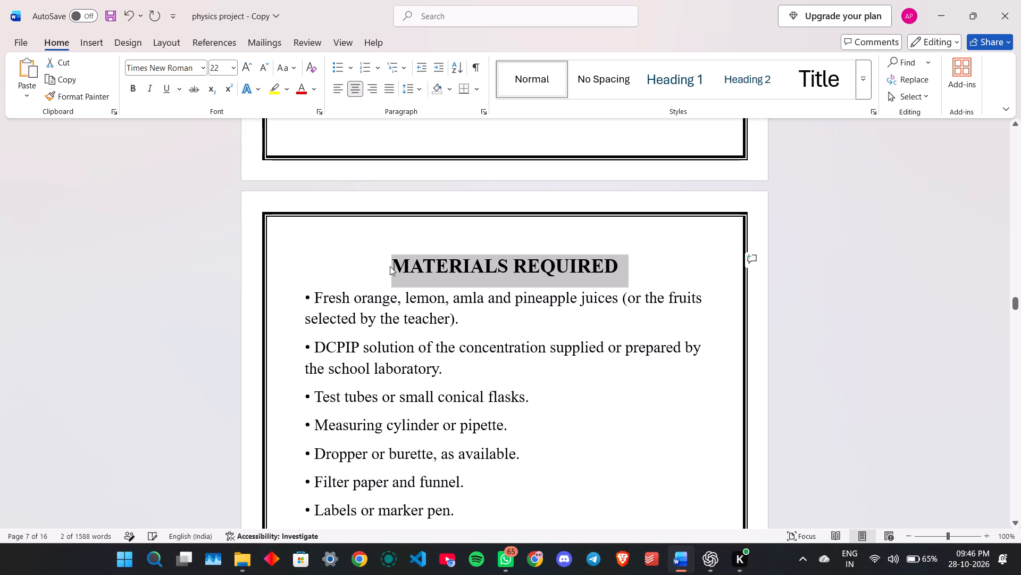
{"action": "key", "text": "ctrl+u"}
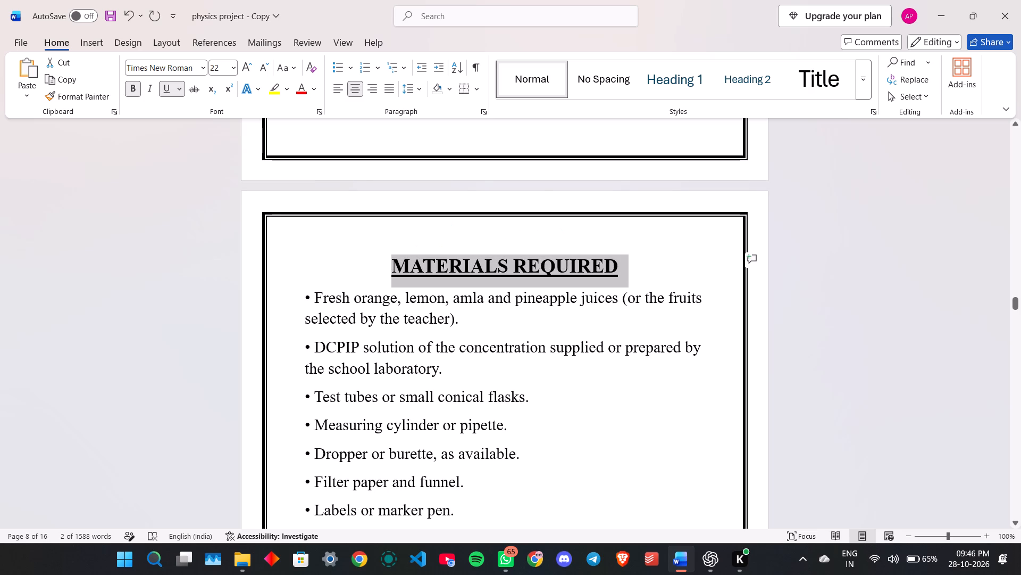
Insert a blank line above the EXPERIMENTAL PROCEDURE heading to push it onto the page with its text.
{"action": "scroll", "coordinate": [447, 436], "scroll_direction": "down", "scroll_amount": 3}
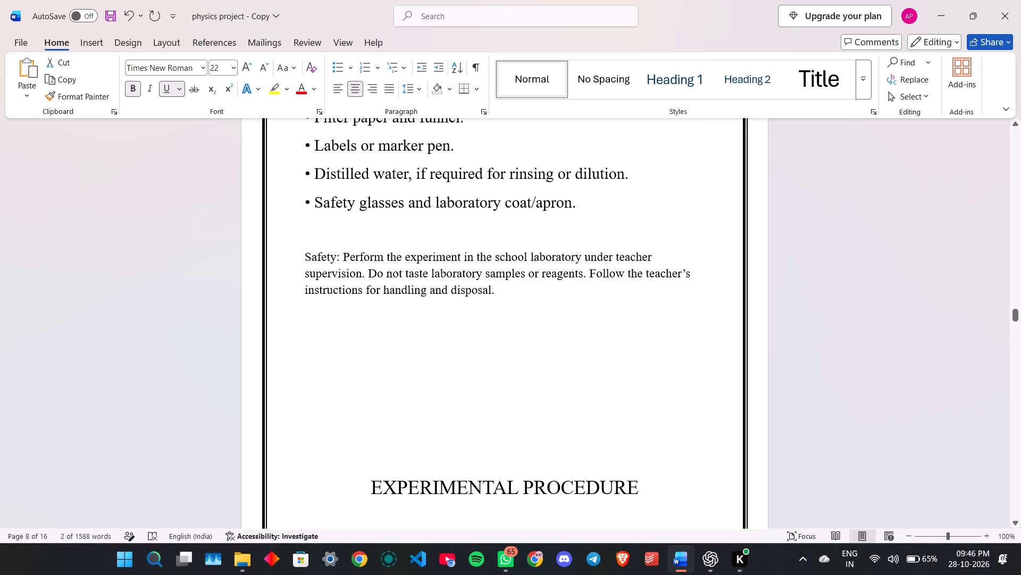
{"action": "scroll", "coordinate": [466, 402], "scroll_direction": "down", "scroll_amount": 2}
{"action": "left_click", "coordinate": [567, 308]}
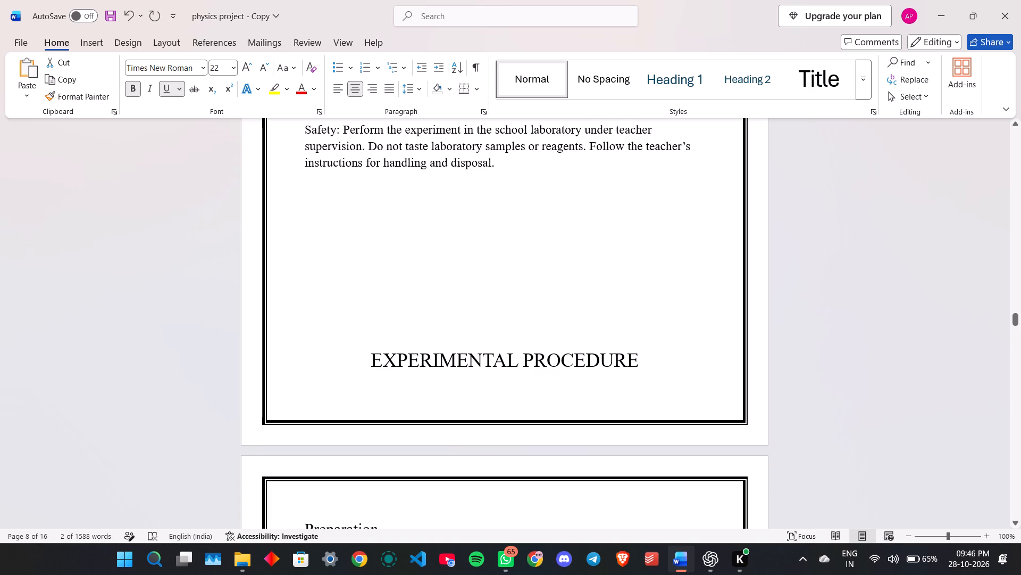
{"action": "key", "text": "Return"}
Make the EXPERIMENTAL PROCEDURE heading bold and underlined.
{"action": "scroll", "coordinate": [567, 308], "scroll_direction": "down", "scroll_amount": 2}
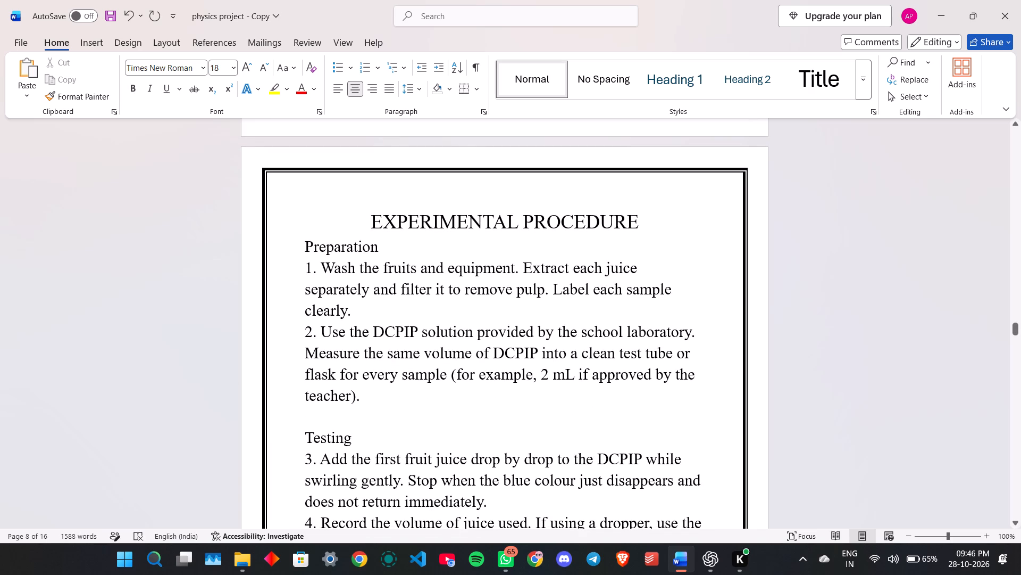
{"action": "left_click_drag", "start_coordinate": [652, 221], "coordinate": [434, 225]}
{"action": "key", "text": "ctrl+b"}
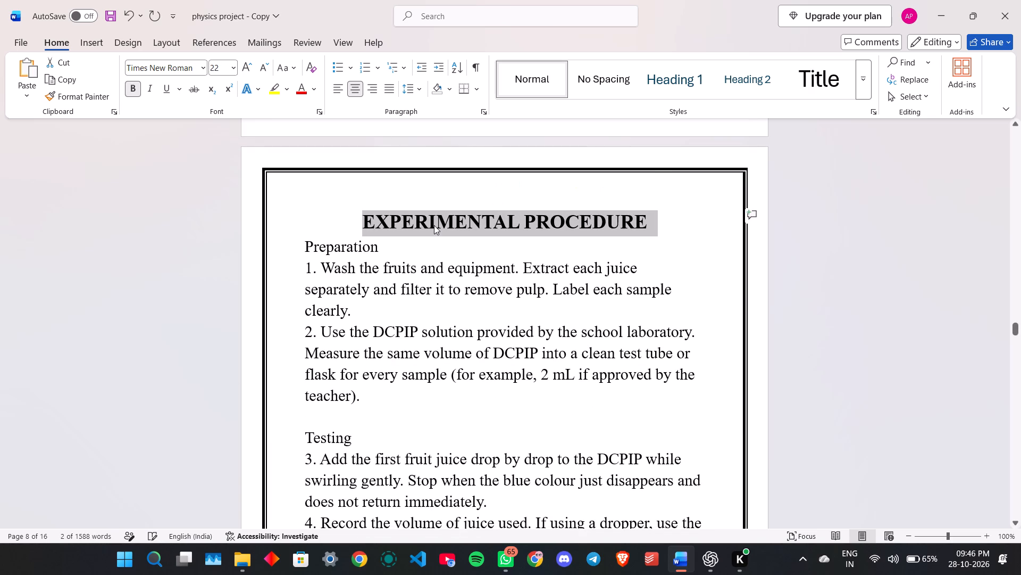
{"action": "key", "text": "ctrl+u"}
Make the Preparation and Testing subheadings in the experimental procedure section bold.
{"action": "left_click_drag", "start_coordinate": [396, 252], "coordinate": [310, 251]}
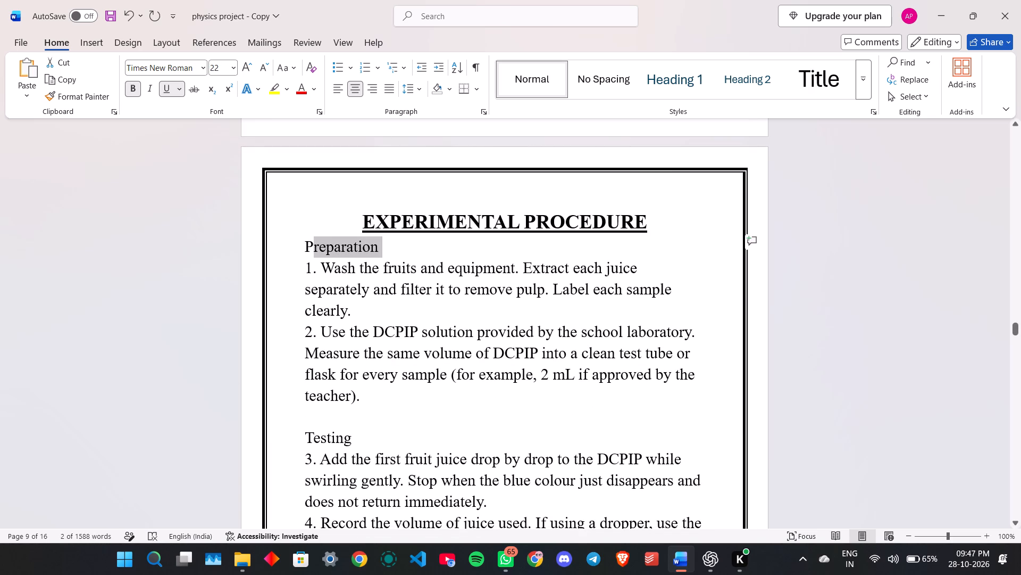
{"action": "left_click_drag", "start_coordinate": [310, 251], "coordinate": [306, 248]}
{"action": "key", "text": "ctrl+b"}
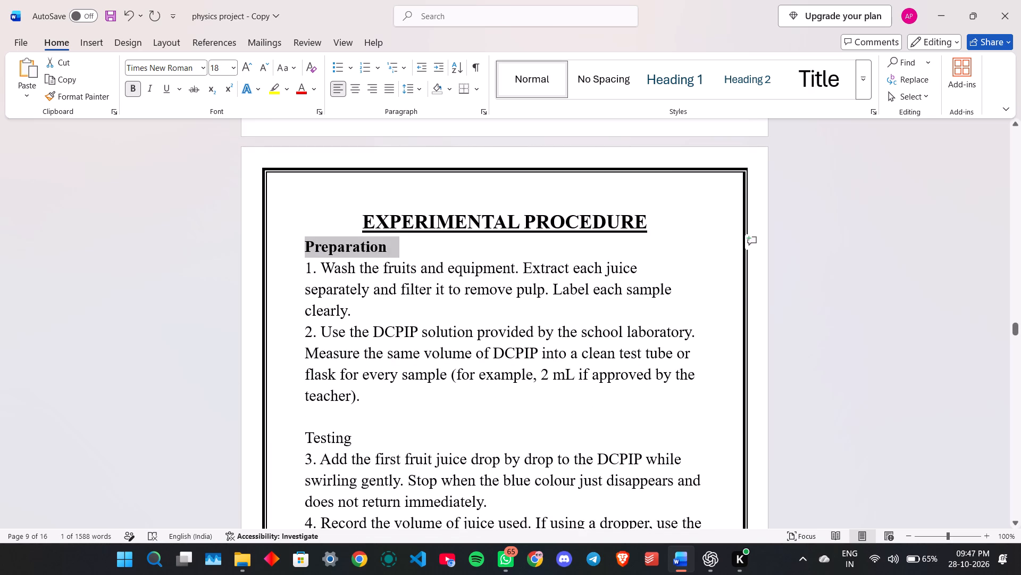
{"action": "left_click_drag", "start_coordinate": [358, 445], "coordinate": [304, 443]}
{"action": "key", "text": "ctrl+b"}
Insert a blank line above the OBSERVATIONS AND TABLES heading to push it onto the page with its text.
{"action": "scroll", "coordinate": [304, 443], "scroll_direction": "down", "scroll_amount": 4}
{"action": "left_click", "coordinate": [687, 191]}
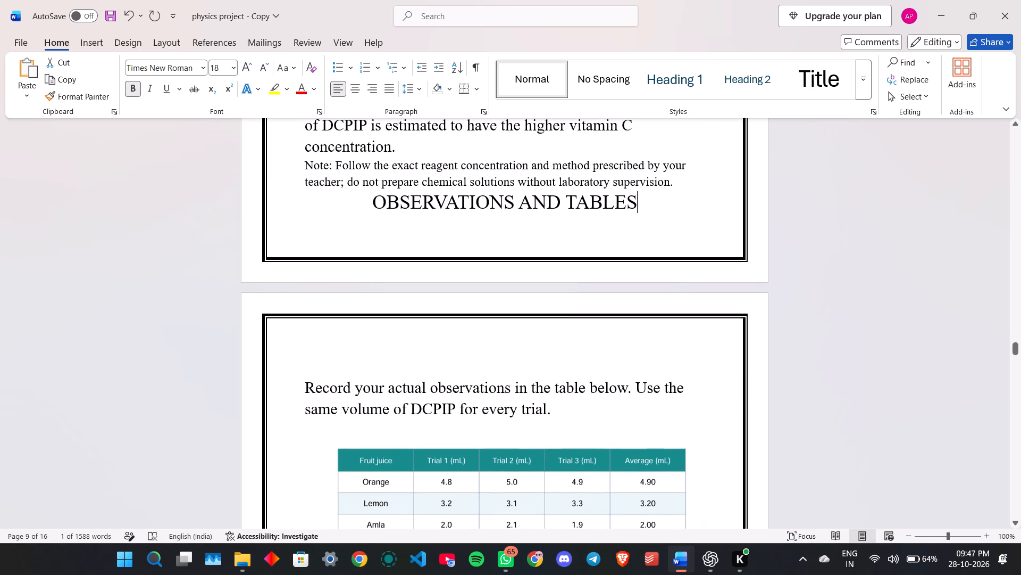
{"action": "left_click", "coordinate": [365, 203]}
{"action": "key", "text": "Return"}
Make the OBSERVATIONS AND TABLES heading bold and underlined.
{"action": "scroll", "coordinate": [365, 203], "scroll_direction": "down", "scroll_amount": 1}
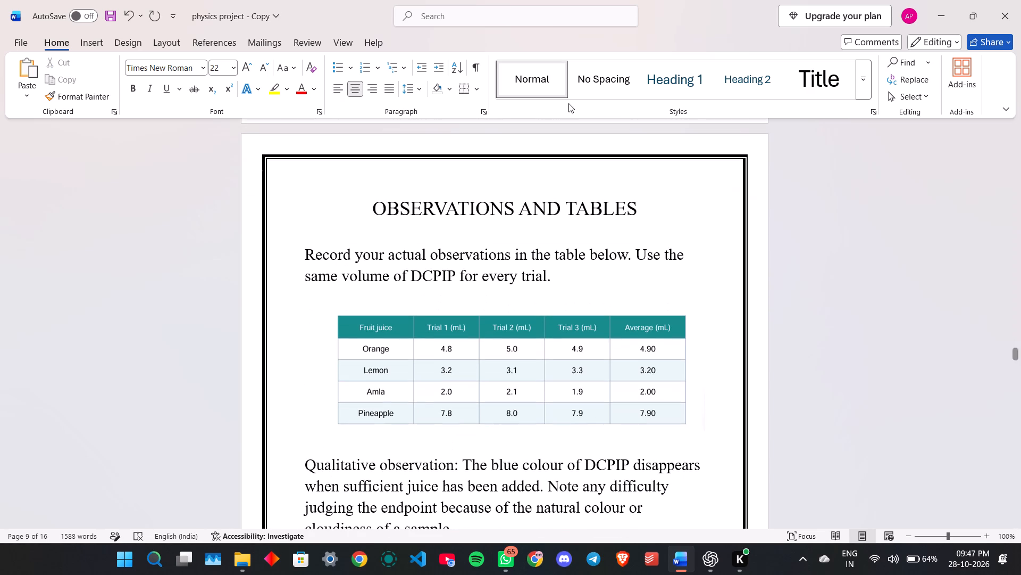
{"action": "left_click_drag", "start_coordinate": [637, 216], "coordinate": [381, 215]}
{"action": "key", "text": "ctrl+b"}
{"action": "key", "text": "ctrl+u"}
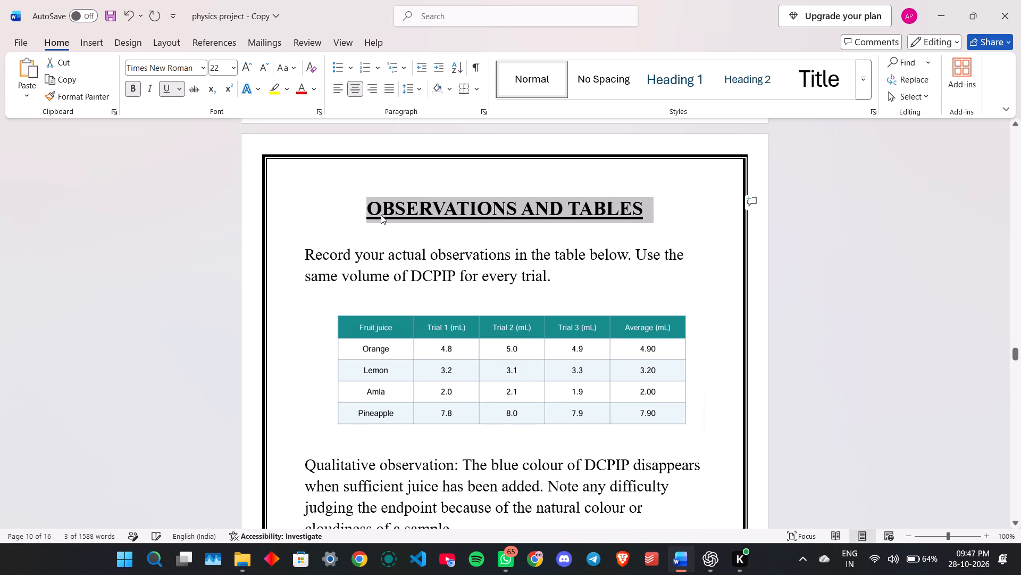
Make the CALCULATIONS AND RESULTS heading bold and underlined.
{"action": "scroll", "coordinate": [434, 355], "scroll_direction": "down", "scroll_amount": 3}
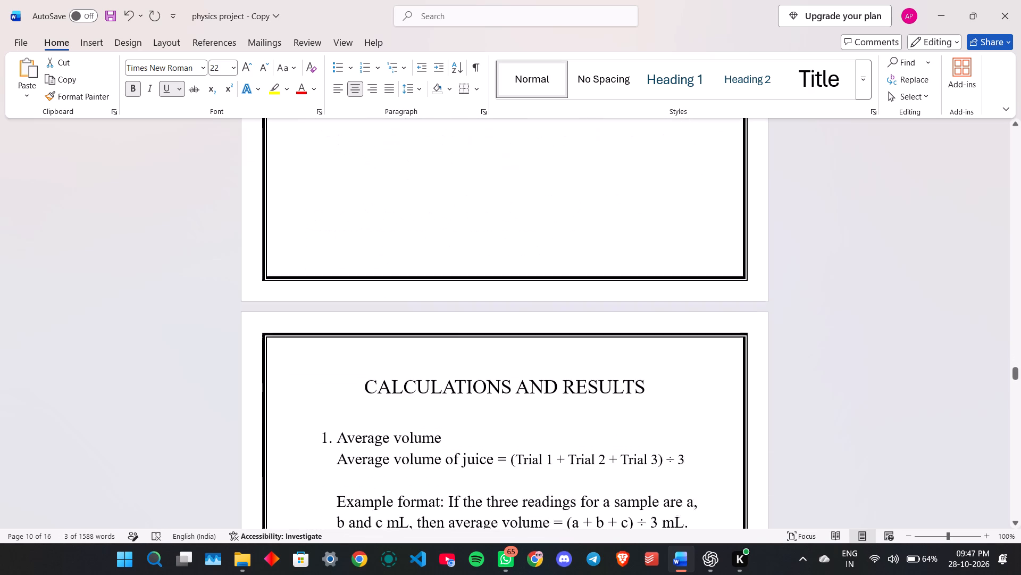
{"action": "scroll", "coordinate": [434, 355], "scroll_direction": "down", "scroll_amount": 1}
{"action": "left_click_drag", "start_coordinate": [651, 336], "coordinate": [408, 333]}
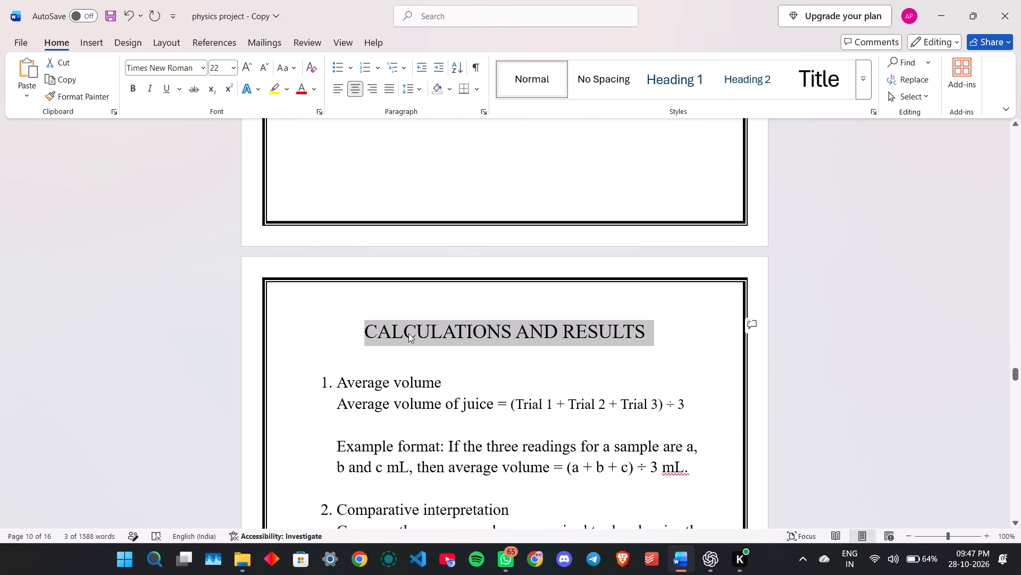
{"action": "key", "text": "ctrl+b"}
{"action": "key", "text": "ctrl+u"}
Insert two blank lines above the PRECAUTIONS heading to push it onto the page with its bullet points.
{"action": "scroll", "coordinate": [408, 333], "scroll_direction": "down", "scroll_amount": 3}
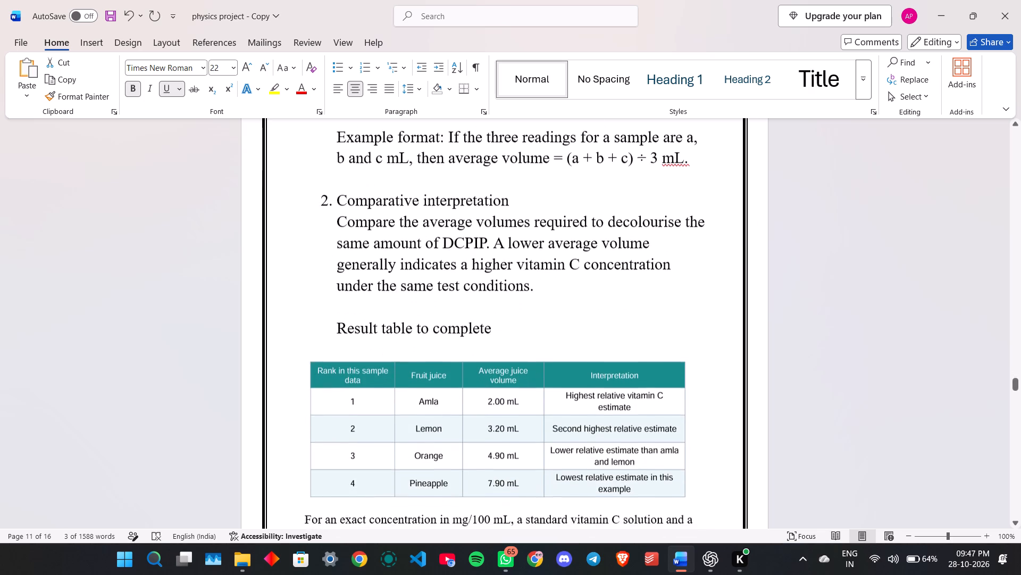
{"action": "scroll", "coordinate": [408, 333], "scroll_direction": "down", "scroll_amount": 2}
{"action": "left_click", "coordinate": [543, 260]}
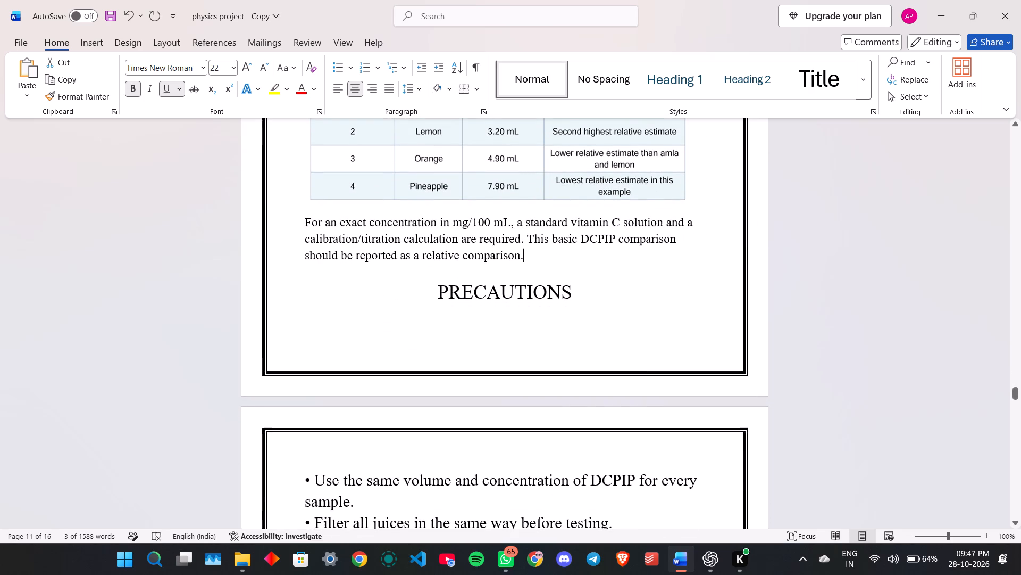
{"action": "key", "text": "Return"}
{"action": "key", "text": "Return"}
Make the numbered subheadings Average volume and Comparative interpretation in the calculations section bold.
{"action": "scroll", "coordinate": [543, 260], "scroll_direction": "up", "scroll_amount": 4}
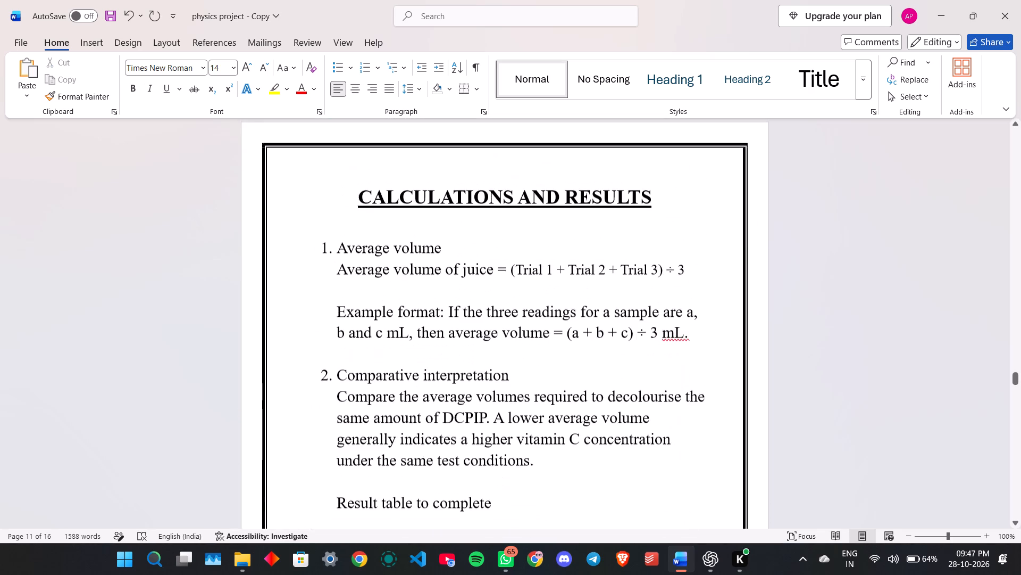
{"action": "left_click_drag", "start_coordinate": [459, 258], "coordinate": [342, 264]}
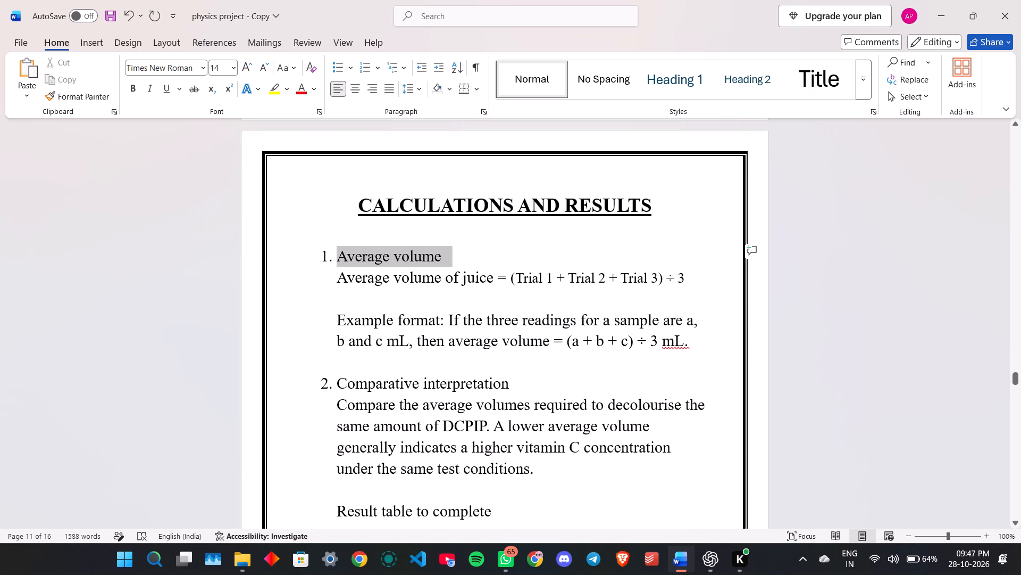
{"action": "left_click_drag", "start_coordinate": [342, 264], "coordinate": [319, 264]}
{"action": "key", "text": "ctrl+b"}
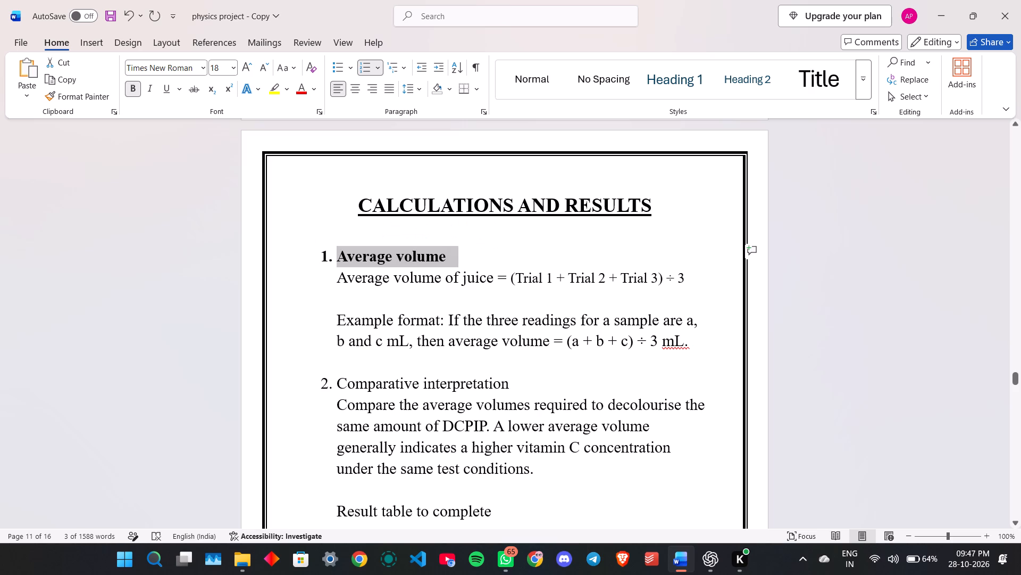
{"action": "left_click_drag", "start_coordinate": [523, 379], "coordinate": [265, 381]}
{"action": "key", "text": "ctrl+b"}
Change the caption "Result table to complete" above the ranking table to "Result table:-".
{"action": "scroll", "coordinate": [265, 381], "scroll_direction": "down", "scroll_amount": 2}
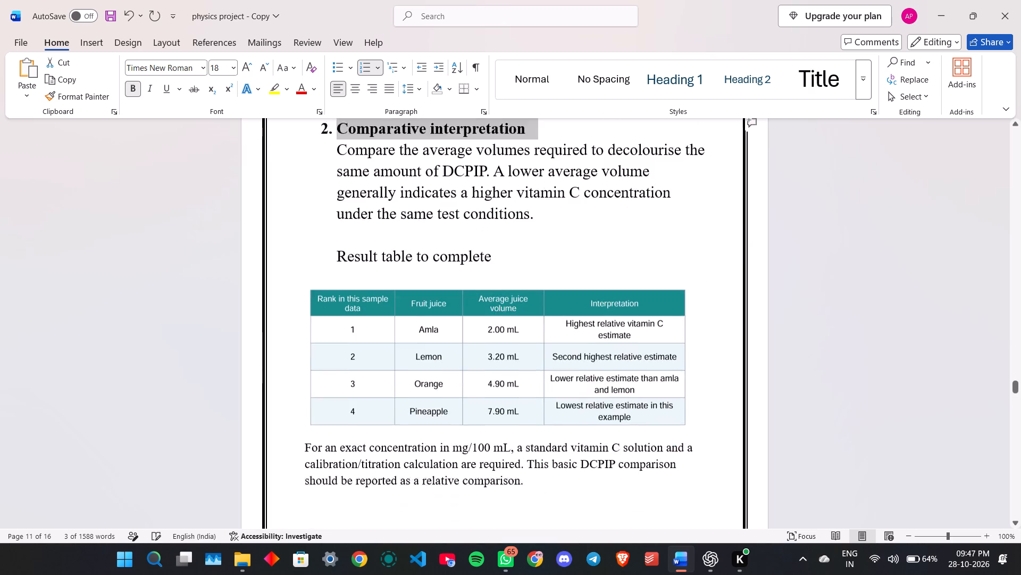
{"action": "left_click_drag", "start_coordinate": [497, 226], "coordinate": [265, 248]}
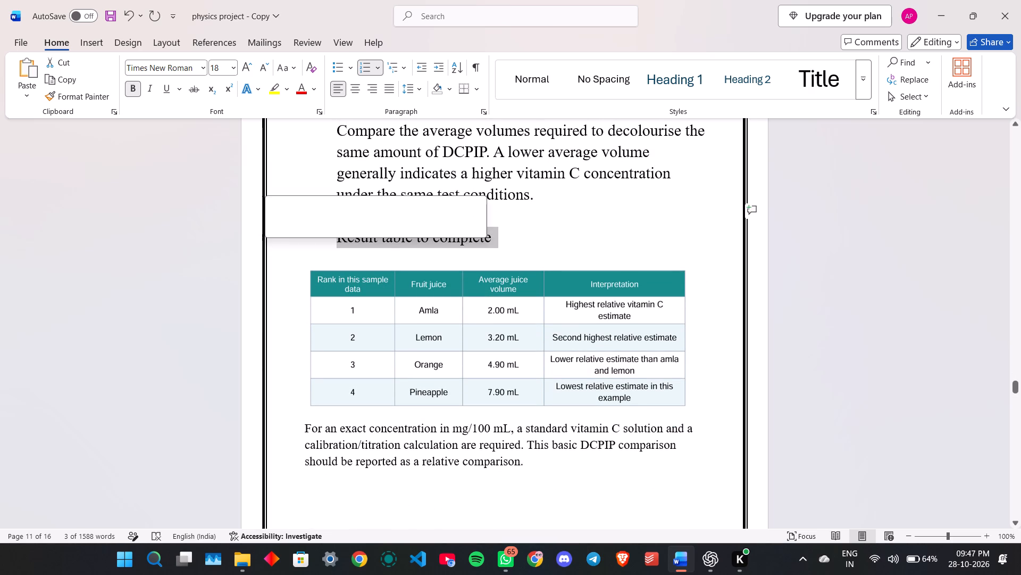
{"action": "left_click", "coordinate": [501, 237]}
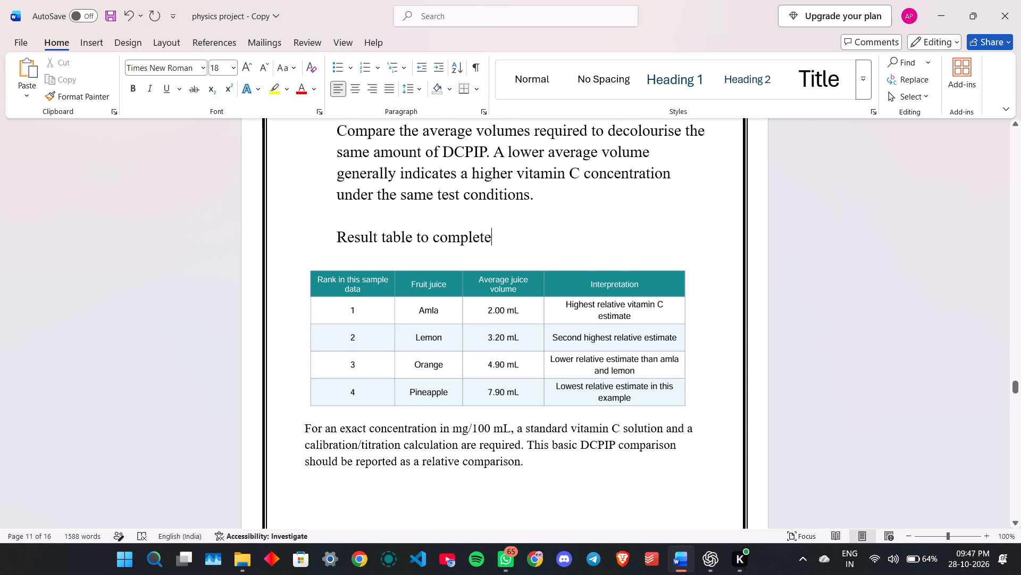
{"action": "key", "text": "BackSpace"}
{"action": "key", "text": "BackSpace"}
{"action": "key", "text": "BackSpace"}
{"action": "key", "text": "BackSpace"}
{"action": "key", "text": "BackSpace"}
{"action": "key", "text": "BackSpace"}
{"action": "key", "text": "BackSpace"}
{"action": "key", "text": "BackSpace"}
{"action": "key", "text": "BackSpace"}
{"action": "key", "text": "BackSpace"}
{"action": "key", "text": "BackSpace"}
{"action": "key", "text": "BackSpace"}
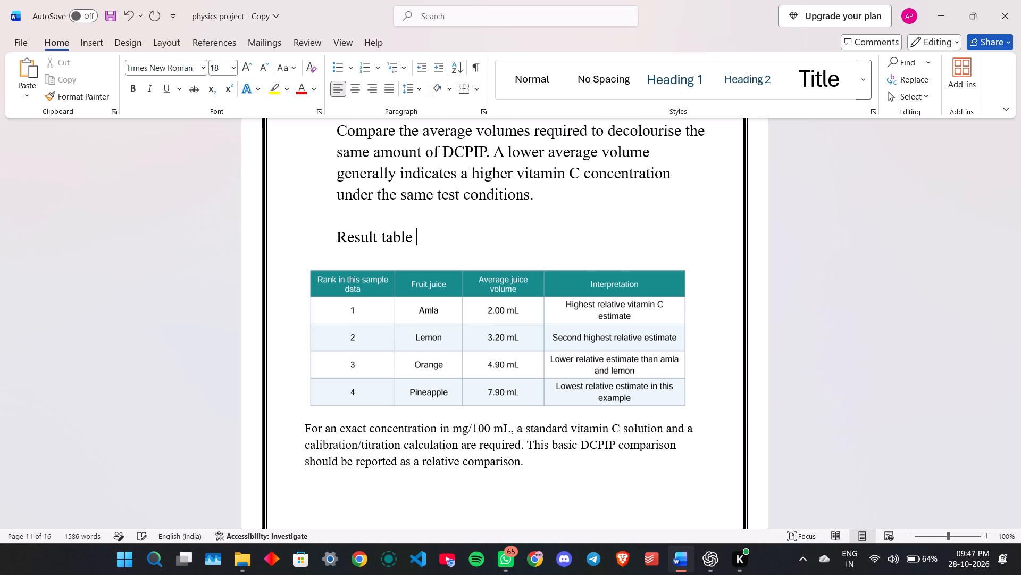
{"action": "type", "text": ":-"}
Make the "Result table:-" caption bold.
{"action": "left_click_drag", "start_coordinate": [434, 244], "coordinate": [340, 236]}
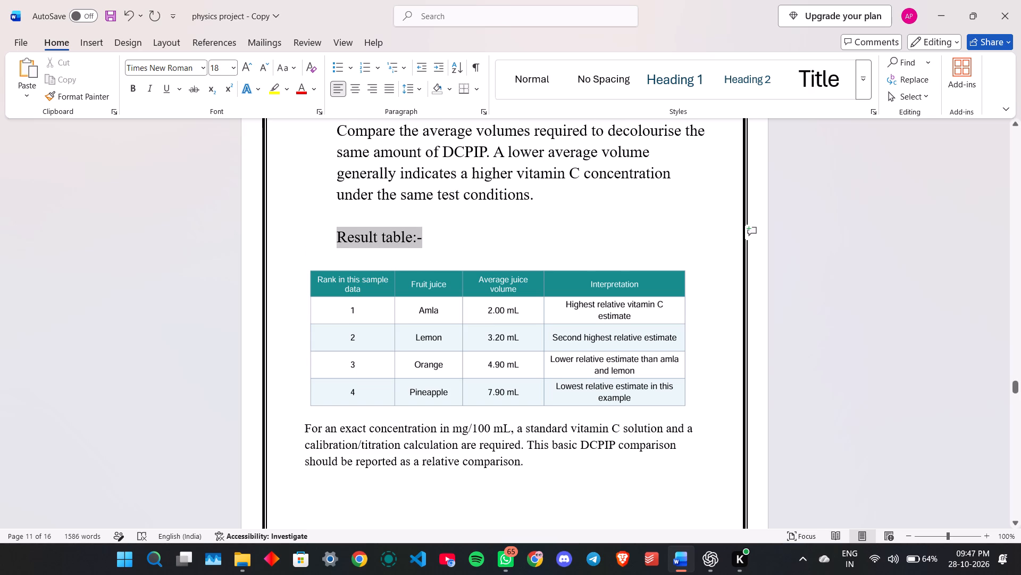
{"action": "key", "text": "ctrl+b"}
{"action": "left_click", "coordinate": [456, 247]}
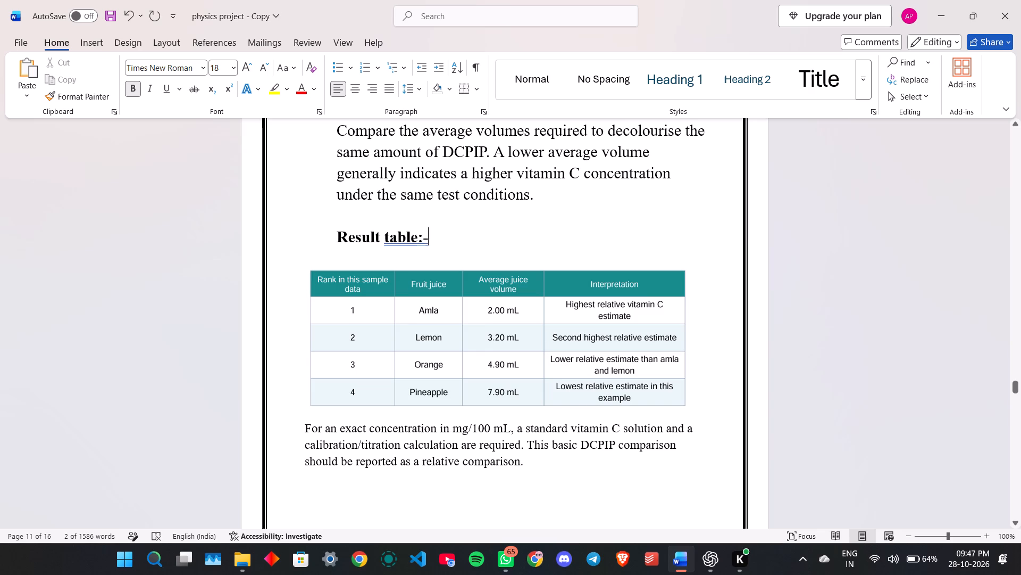
Make the PRECAUTIONS heading bold and underlined.
{"action": "scroll", "coordinate": [456, 247], "scroll_direction": "down", "scroll_amount": 3}
{"action": "left_click_drag", "start_coordinate": [582, 245], "coordinate": [428, 242]}
{"action": "key", "text": "ctrl+b"}
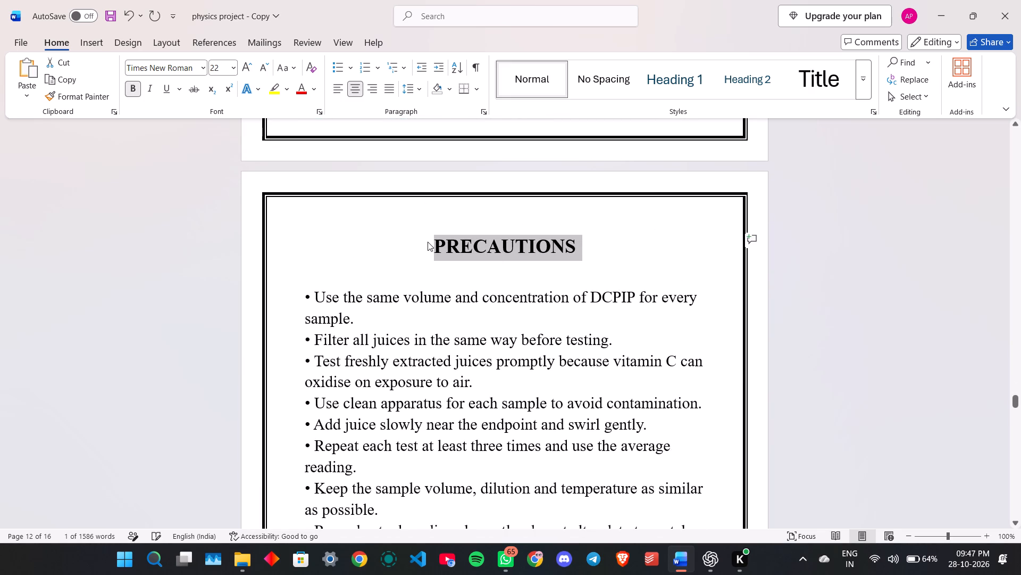
{"action": "key", "text": "ctrl+u"}
Insert a blank line above the CONCLUSION heading to push it onto the page with its text.
{"action": "scroll", "coordinate": [481, 343], "scroll_direction": "down", "scroll_amount": 2}
{"action": "left_click", "coordinate": [481, 343]}
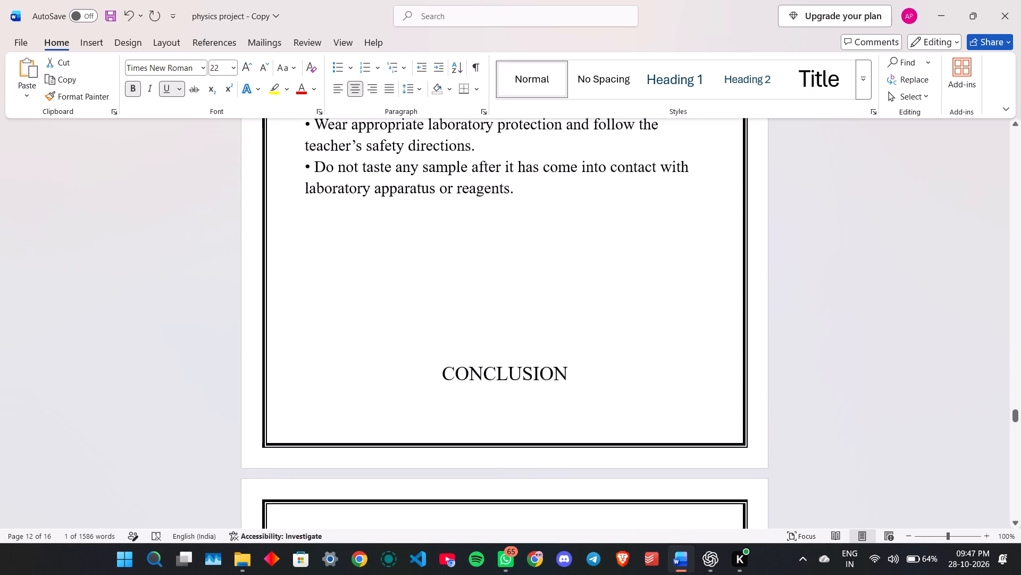
{"action": "key", "text": "Return"}
Make the CONCLUSION heading bold and underlined.
{"action": "scroll", "coordinate": [481, 343], "scroll_direction": "down", "scroll_amount": 1}
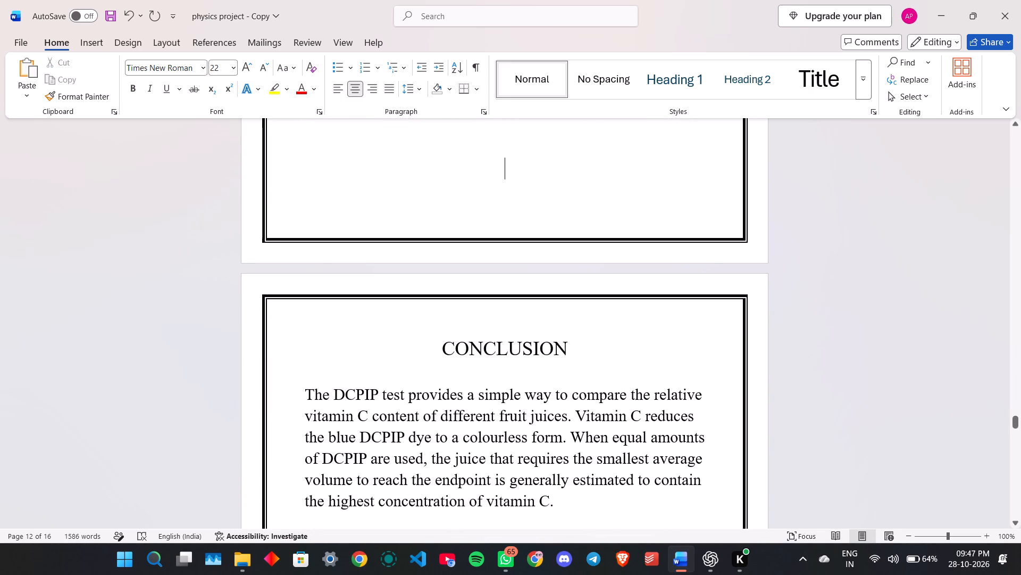
{"action": "left_click_drag", "start_coordinate": [592, 347], "coordinate": [436, 353]}
{"action": "key", "text": "ctrl+b"}
{"action": "key", "text": "ctrl+u"}
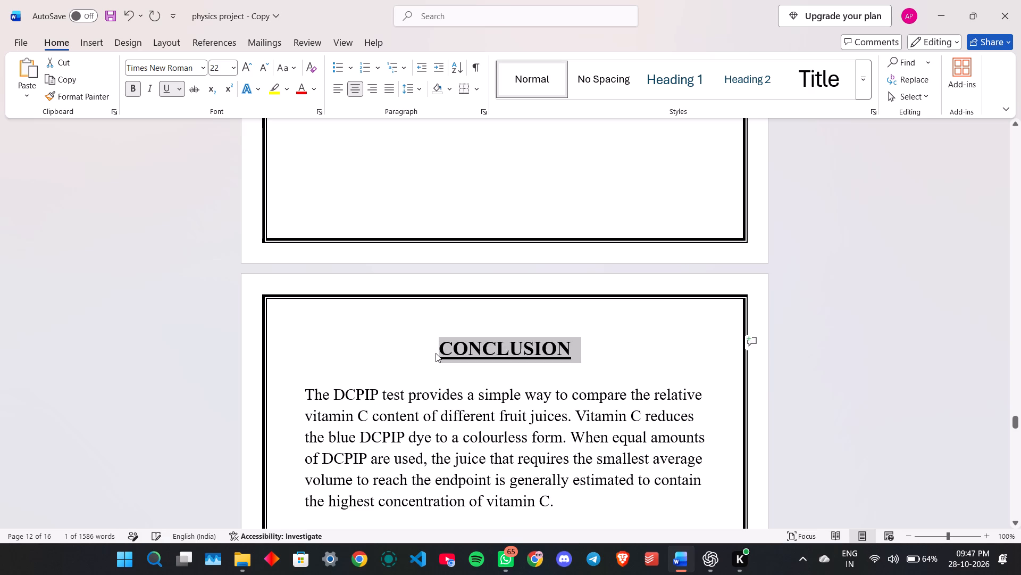
Remove the blank page and extra empty lines before BIBLIOGRAPHY so the heading starts at the top of the page following the conclusion.
{"action": "scroll", "coordinate": [436, 353], "scroll_direction": "down", "scroll_amount": 8}
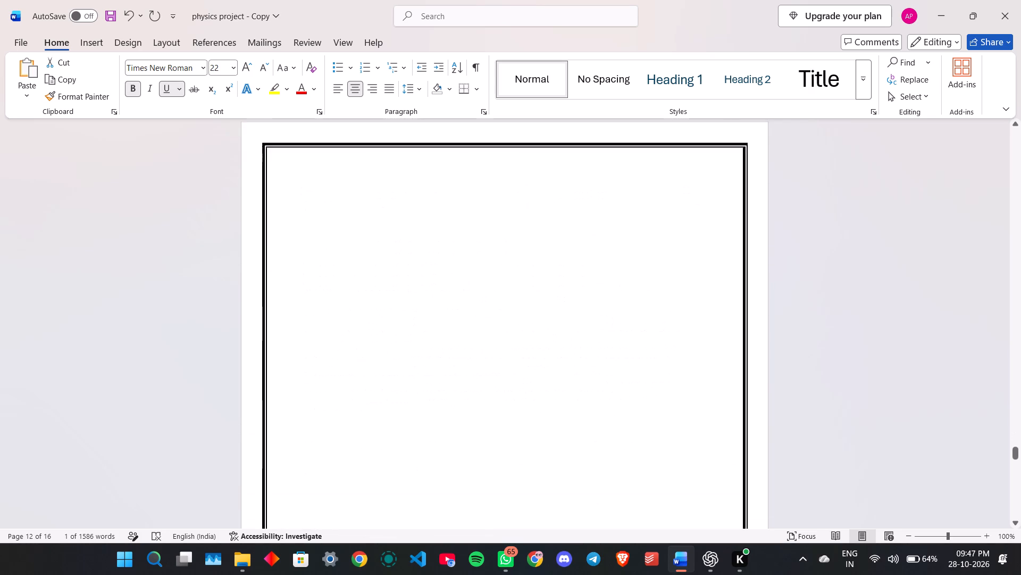
{"action": "scroll", "coordinate": [436, 353], "scroll_direction": "down", "scroll_amount": 3}
{"action": "scroll", "coordinate": [436, 353], "scroll_direction": "up", "scroll_amount": 1}
{"action": "scroll", "coordinate": [436, 353], "scroll_direction": "down", "scroll_amount": 1}
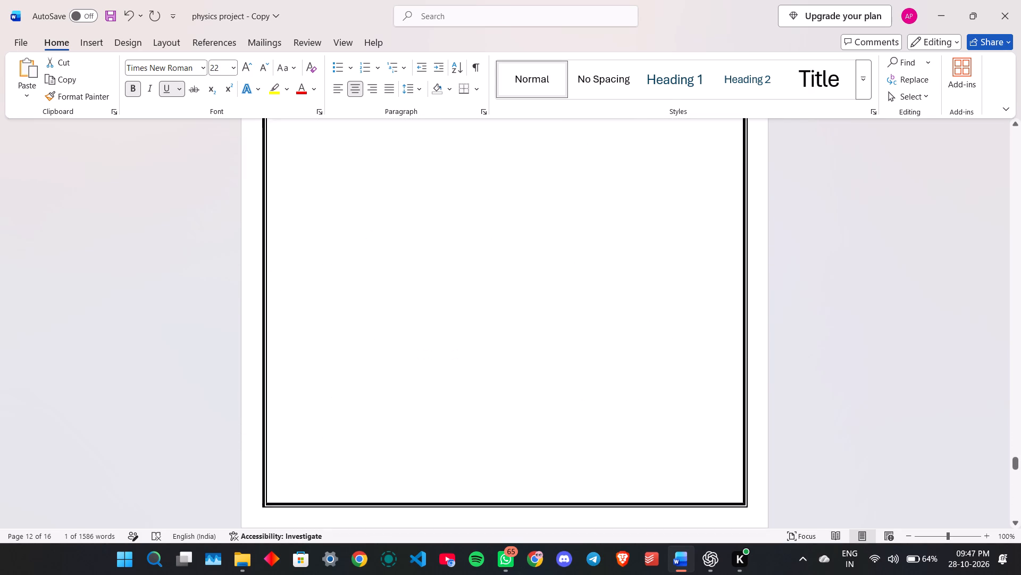
{"action": "scroll", "coordinate": [436, 353], "scroll_direction": "down", "scroll_amount": 2}
{"action": "left_click", "coordinate": [305, 412]}
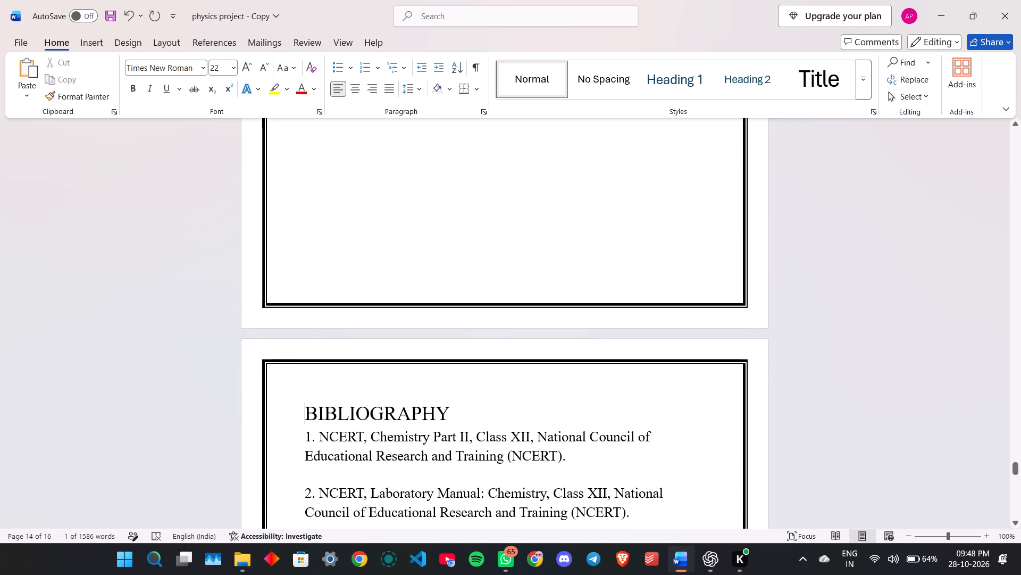
{"action": "key", "text": "BackSpace"}
{"action": "key", "text": "BackSpace"}
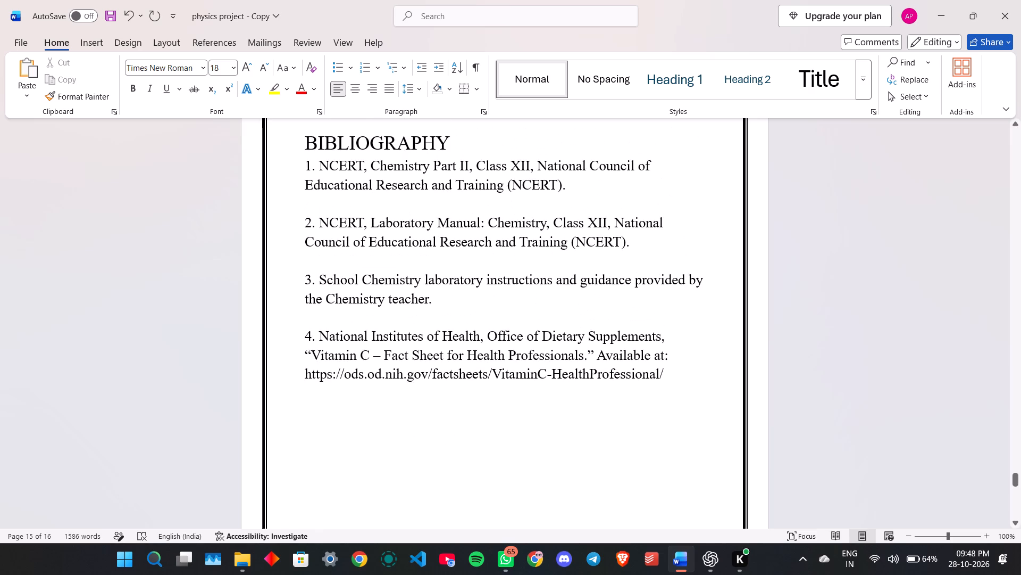
{"action": "scroll", "coordinate": [331, 384], "scroll_direction": "up", "scroll_amount": 2}
{"action": "key", "text": "BackSpace"}
{"action": "key", "text": "BackSpace"}
{"action": "key", "text": "BackSpace"}
{"action": "key", "text": "BackSpace"}
{"action": "key", "text": "BackSpace"}
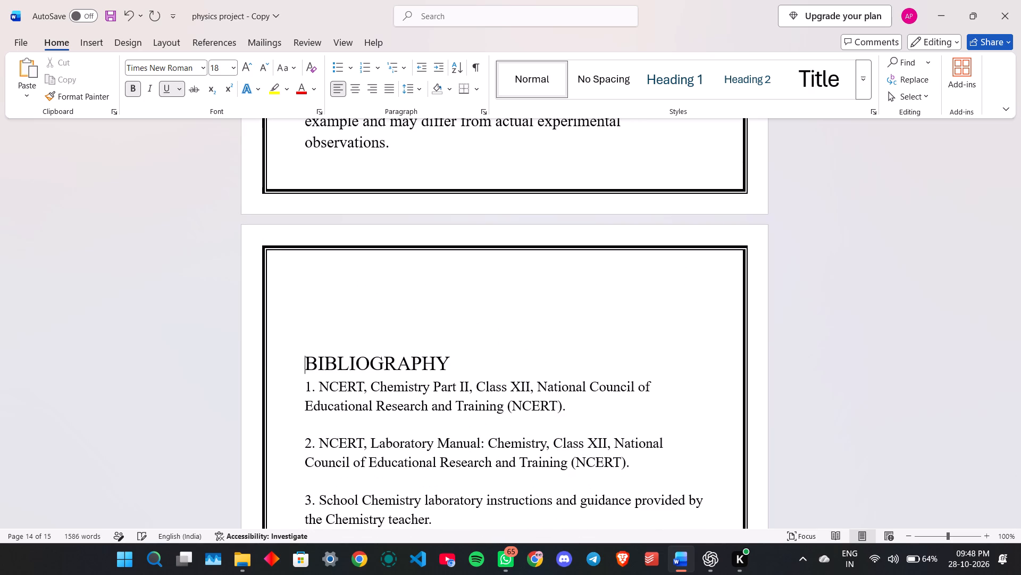
{"action": "key", "text": "BackSpace"}
{"action": "key", "text": "BackSpace"}
{"action": "key", "text": "BackSpace"}
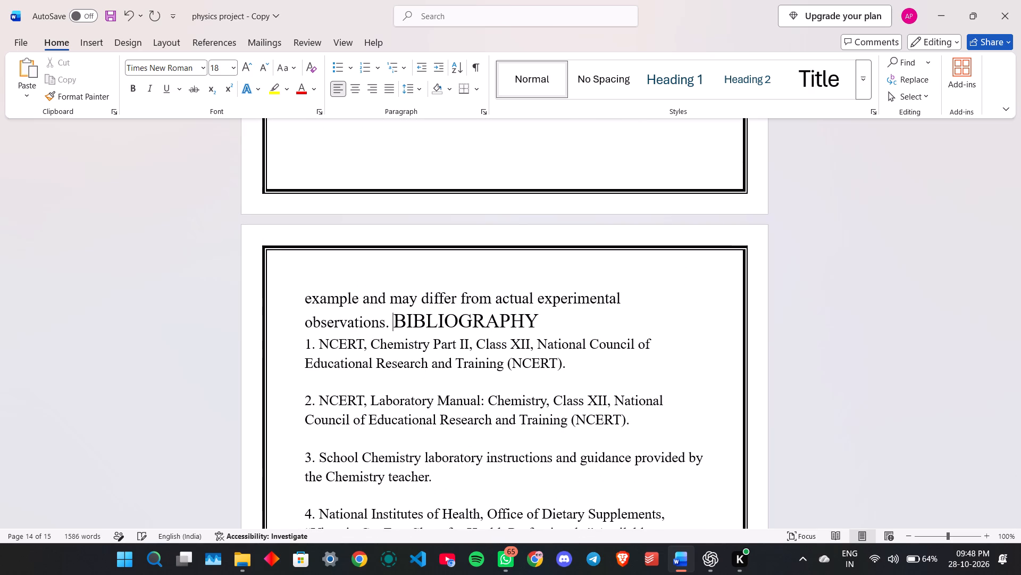
{"action": "key", "text": "Return"}
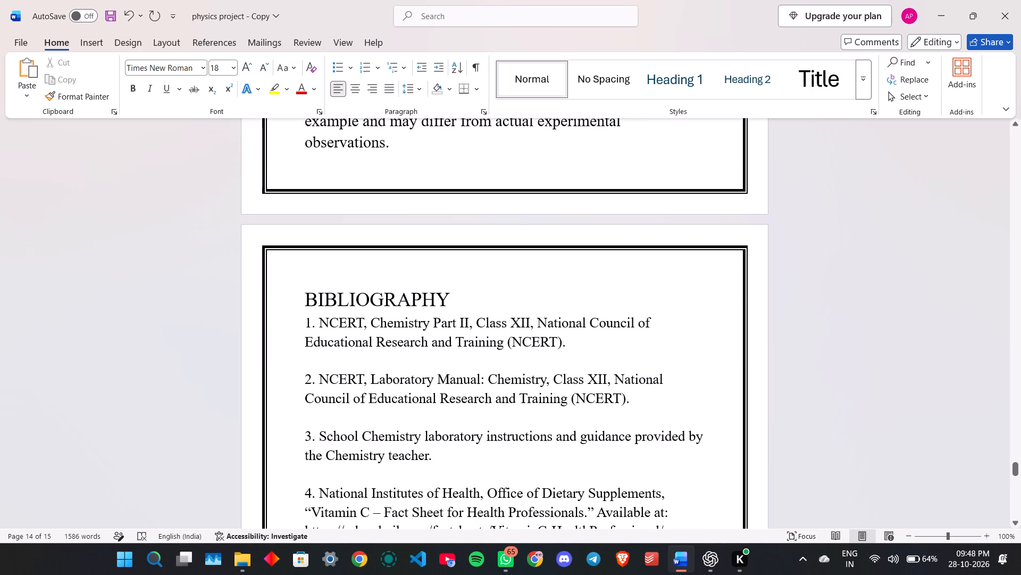
Make the BIBLIOGRAPHY heading bold and underlined.
{"action": "left_click_drag", "start_coordinate": [457, 300], "coordinate": [304, 300]}
{"action": "key", "text": "ctrl+b"}
{"action": "key", "text": "ctrl+u"}
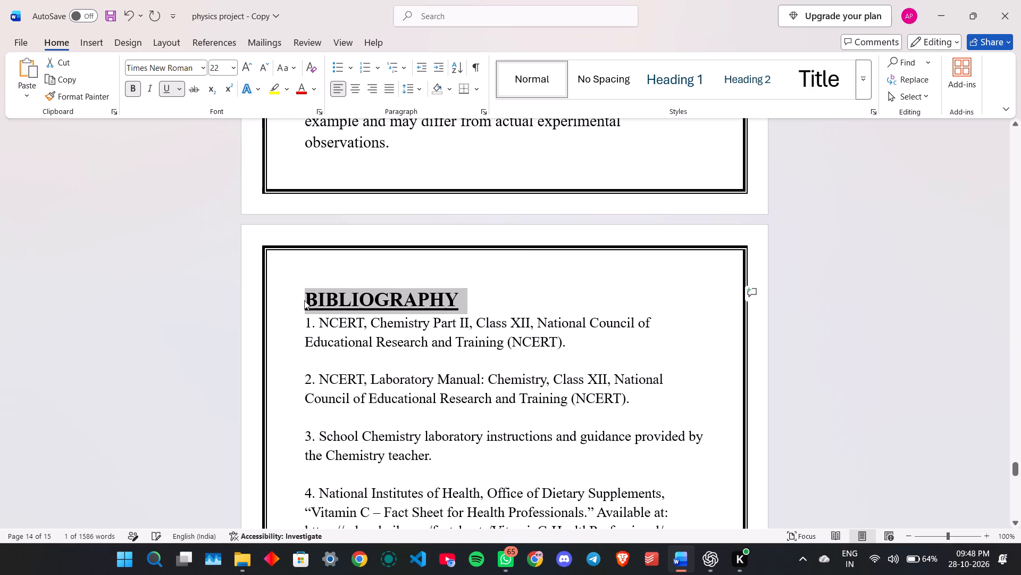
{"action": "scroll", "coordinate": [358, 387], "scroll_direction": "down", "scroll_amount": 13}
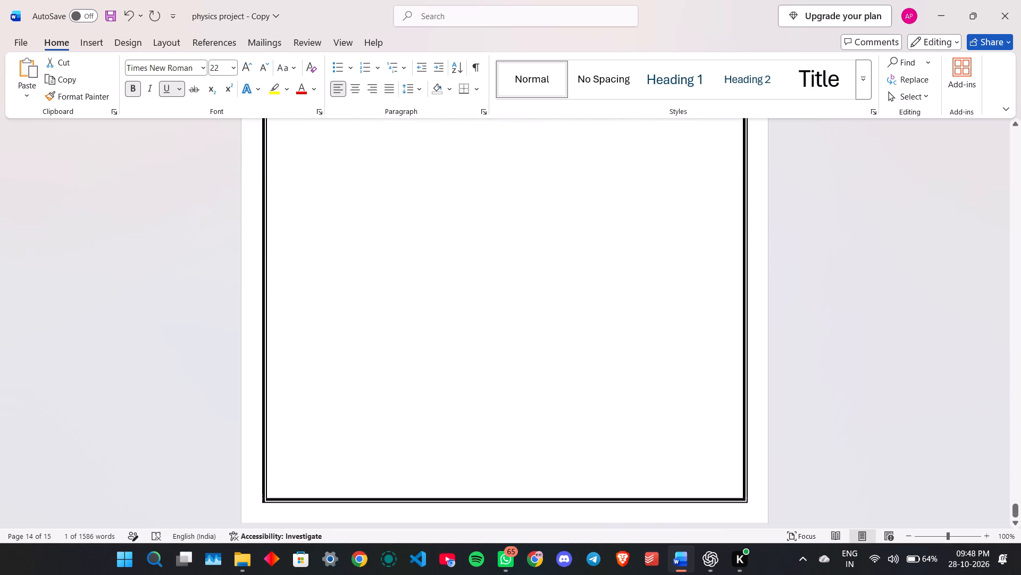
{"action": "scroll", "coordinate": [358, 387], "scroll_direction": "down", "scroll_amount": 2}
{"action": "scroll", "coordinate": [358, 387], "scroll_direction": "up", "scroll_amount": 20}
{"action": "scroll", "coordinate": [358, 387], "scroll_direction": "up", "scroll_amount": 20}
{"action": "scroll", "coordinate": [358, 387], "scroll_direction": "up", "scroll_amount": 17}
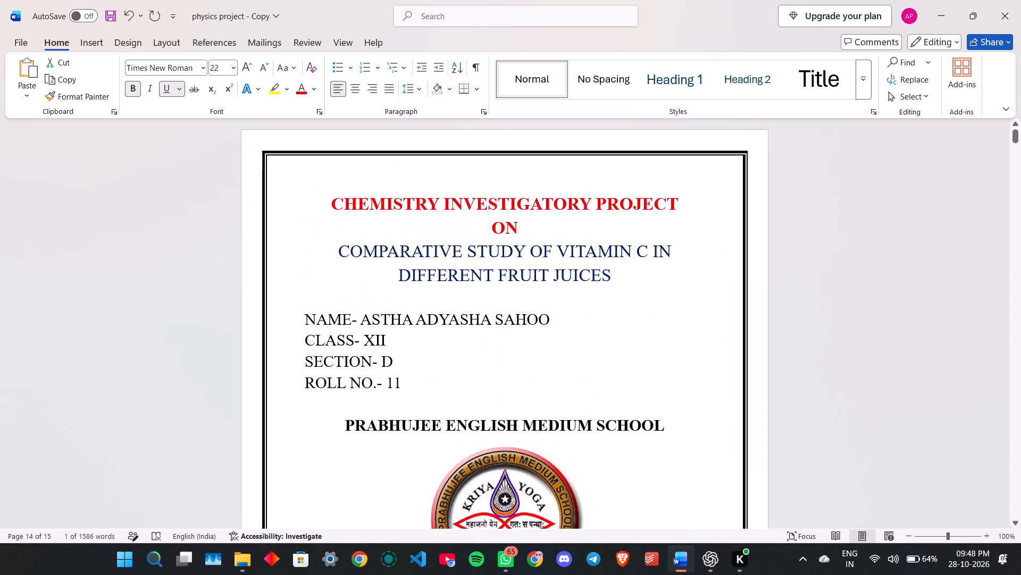
Review the front pages from the cover page through the certificate, acknowledgement and index for layout and formatting.
{"action": "scroll", "coordinate": [358, 387], "scroll_direction": "up", "scroll_amount": 16}
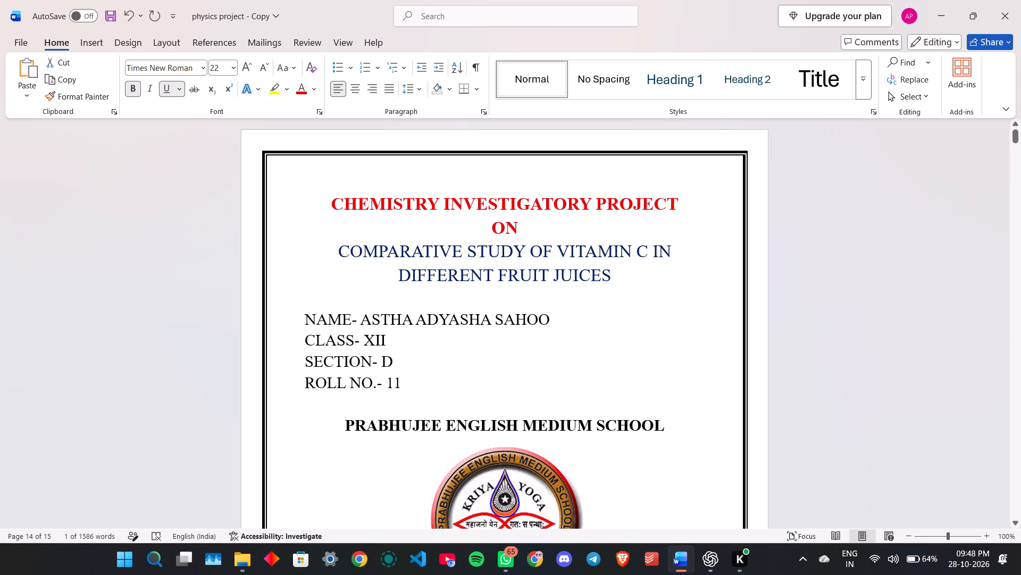
{"action": "scroll", "coordinate": [710, 352], "scroll_direction": "down", "scroll_amount": 2}
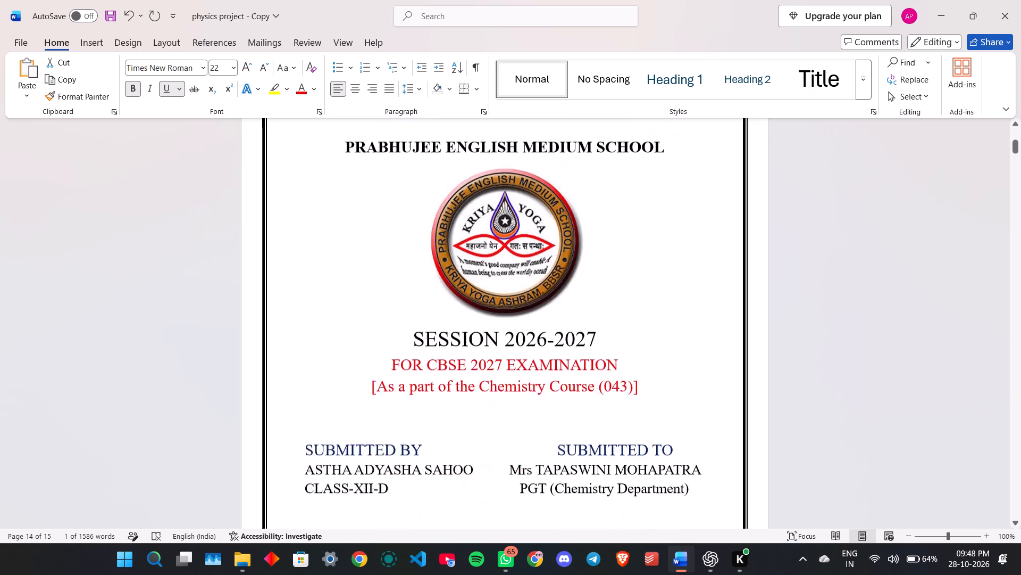
{"action": "scroll", "coordinate": [710, 352], "scroll_direction": "down", "scroll_amount": 5}
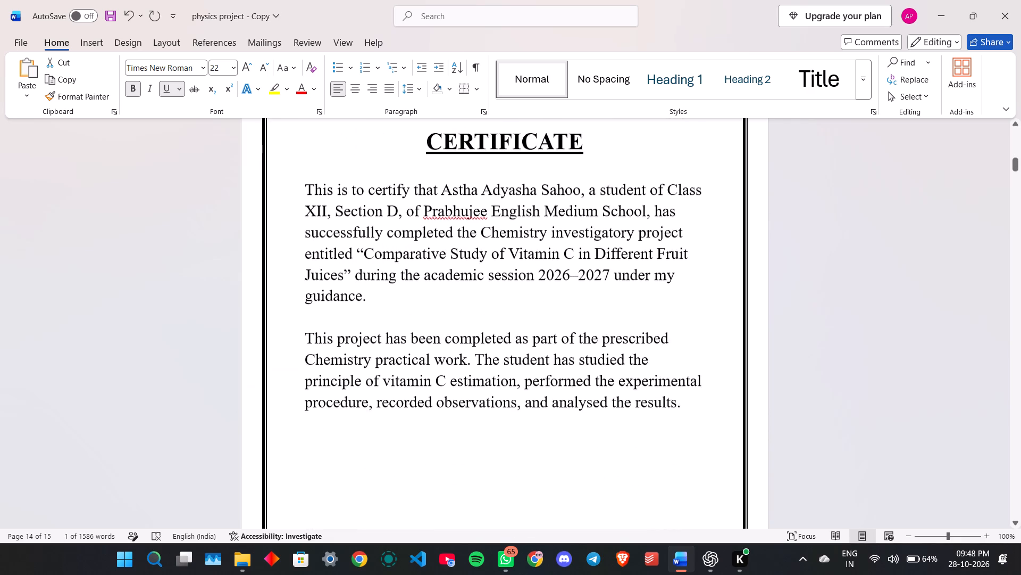
{"action": "scroll", "coordinate": [710, 352], "scroll_direction": "down", "scroll_amount": 5}
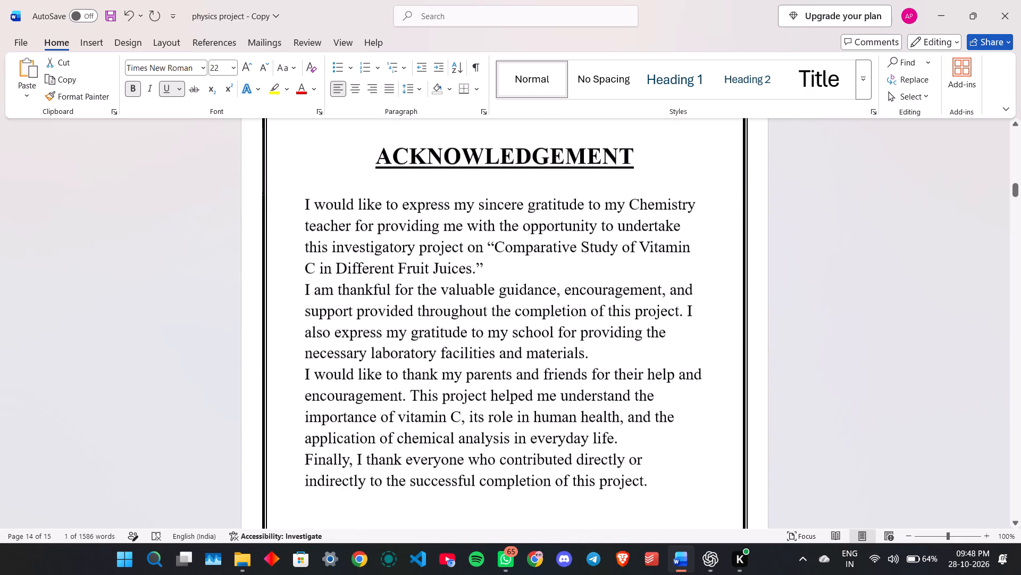
{"action": "scroll", "coordinate": [710, 352], "scroll_direction": "down", "scroll_amount": 4}
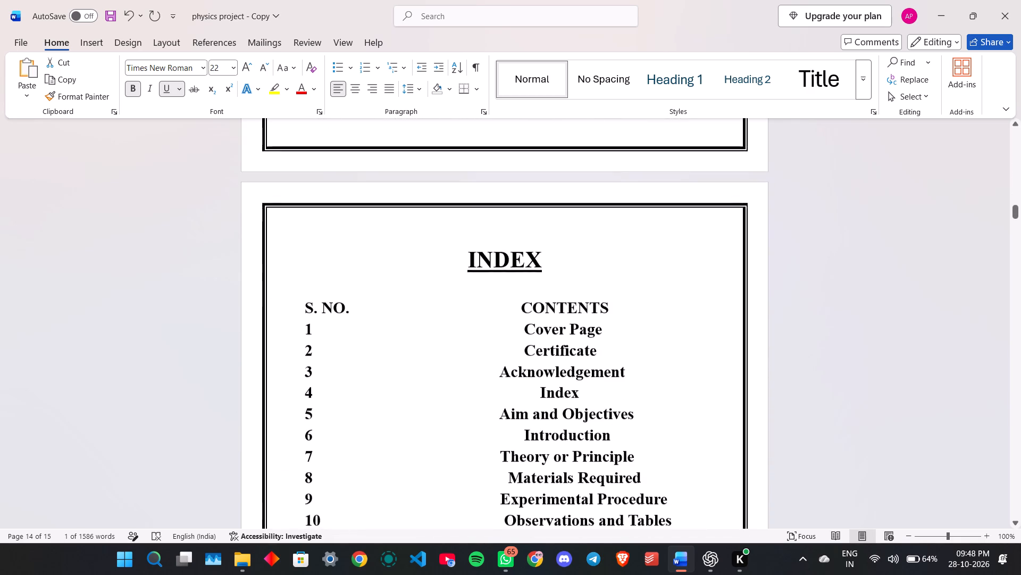
{"action": "scroll", "coordinate": [710, 352], "scroll_direction": "down", "scroll_amount": 2}
{"action": "scroll", "coordinate": [710, 352], "scroll_direction": "up", "scroll_amount": 18}
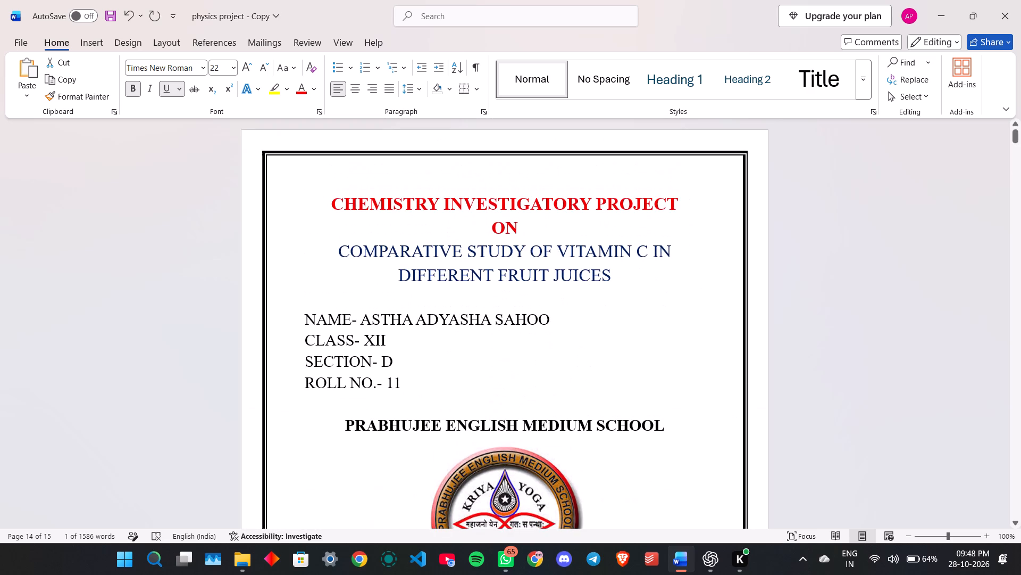
{"action": "scroll", "coordinate": [710, 352], "scroll_direction": "down", "scroll_amount": 3}
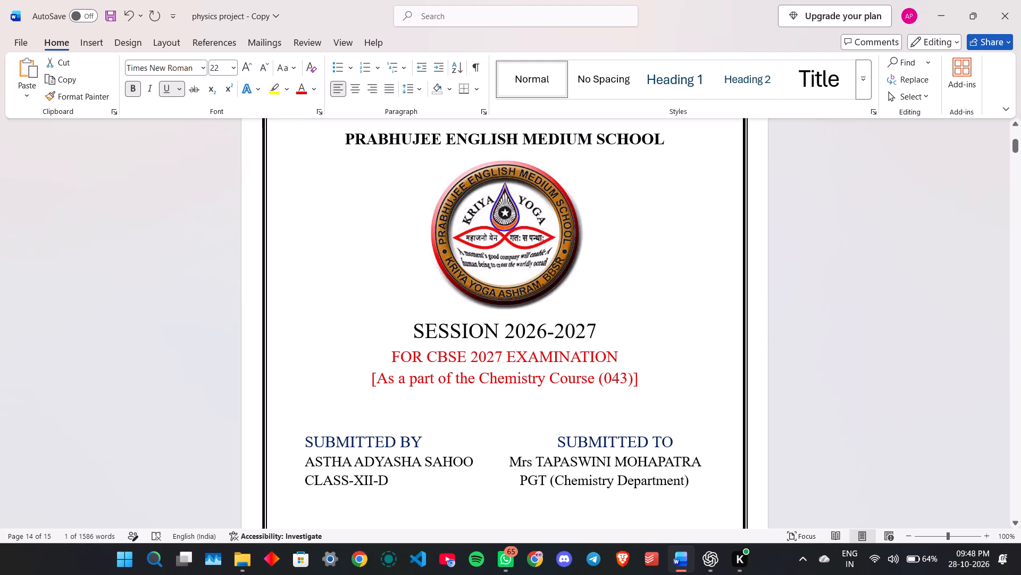
{"action": "middle_click", "coordinate": [669, 289]}
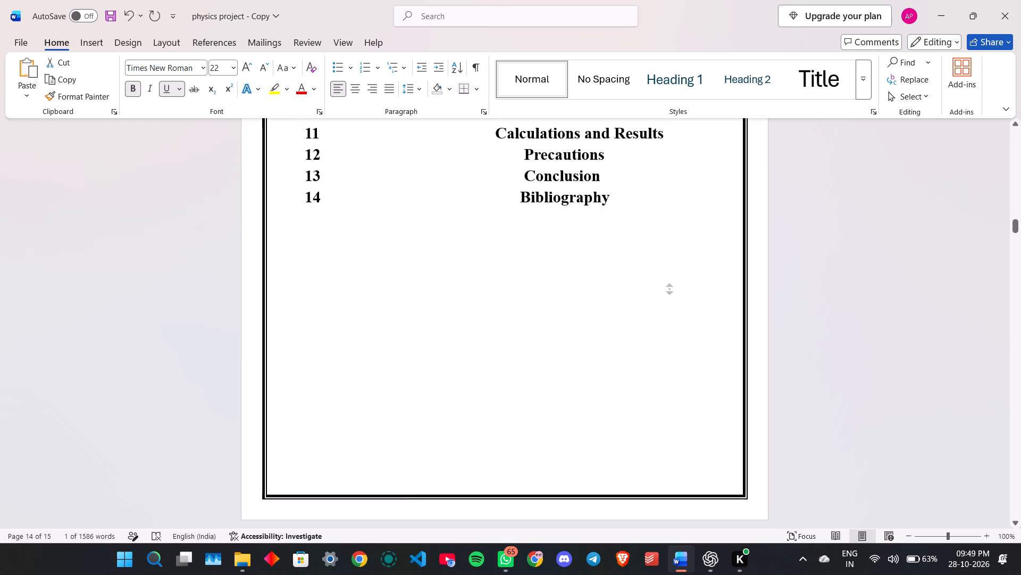
{"action": "scroll", "coordinate": [667, 321], "scroll_direction": "up", "scroll_amount": 2}
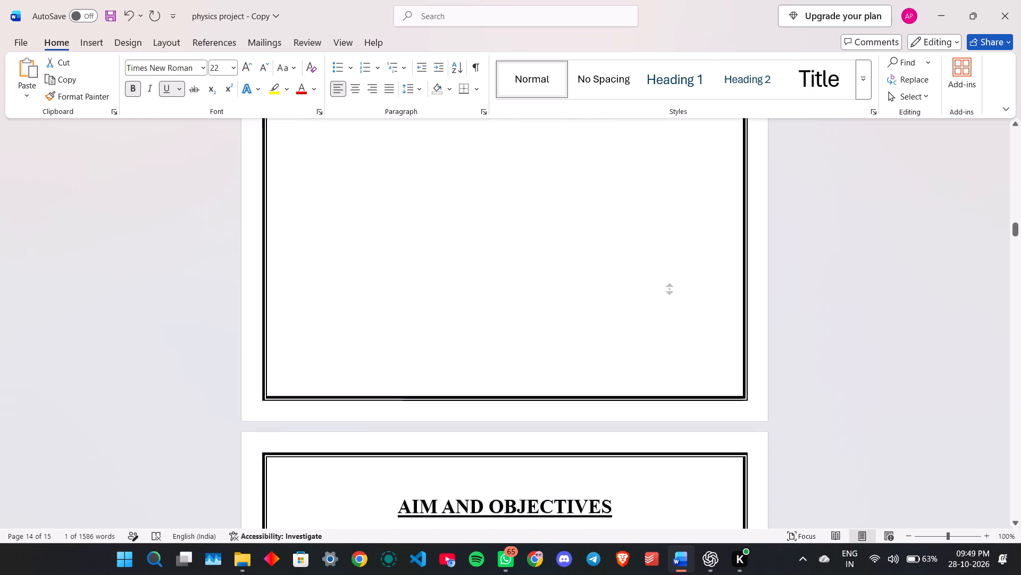
{"action": "scroll", "coordinate": [667, 321], "scroll_direction": "up", "scroll_amount": 1}
{"action": "middle_click_drag", "start_coordinate": [659, 211], "coordinate": [659, 220]}
{"action": "scroll", "coordinate": [659, 217], "scroll_direction": "up", "scroll_amount": 10}
{"action": "scroll", "coordinate": [577, 380], "scroll_direction": "down", "scroll_amount": 13}
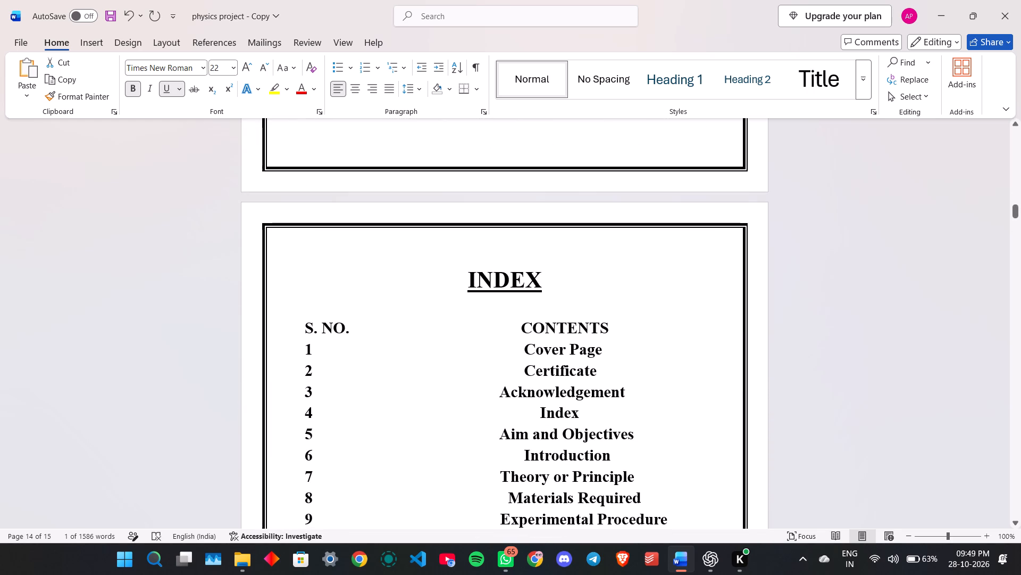
Make the Aim and Objectives subheadings bold on the AIM AND OBJECTIVES page.
{"action": "middle_click", "coordinate": [681, 366]}
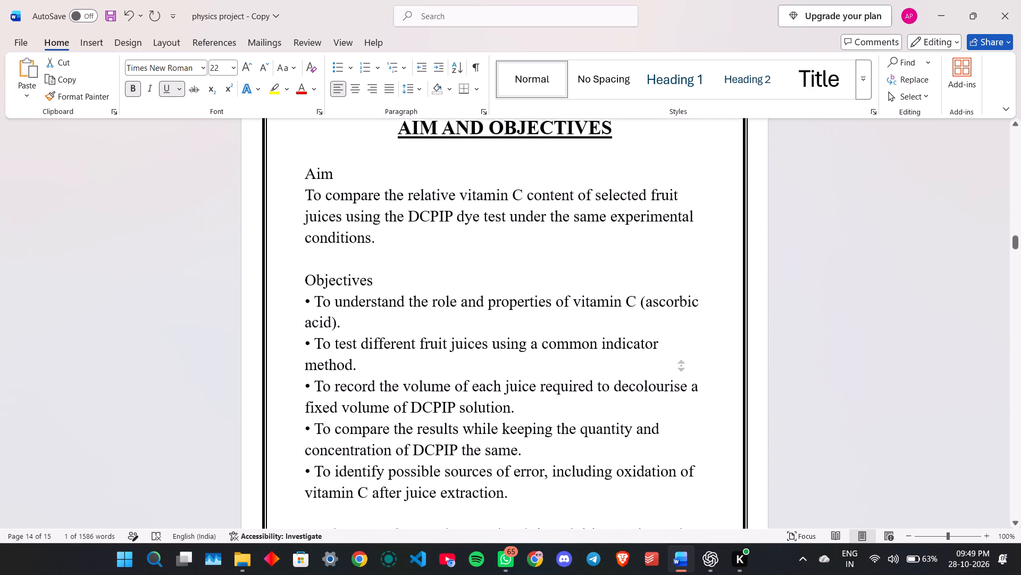
{"action": "middle_click", "coordinate": [672, 430]}
{"action": "scroll", "coordinate": [671, 429], "scroll_direction": "up", "scroll_amount": 6}
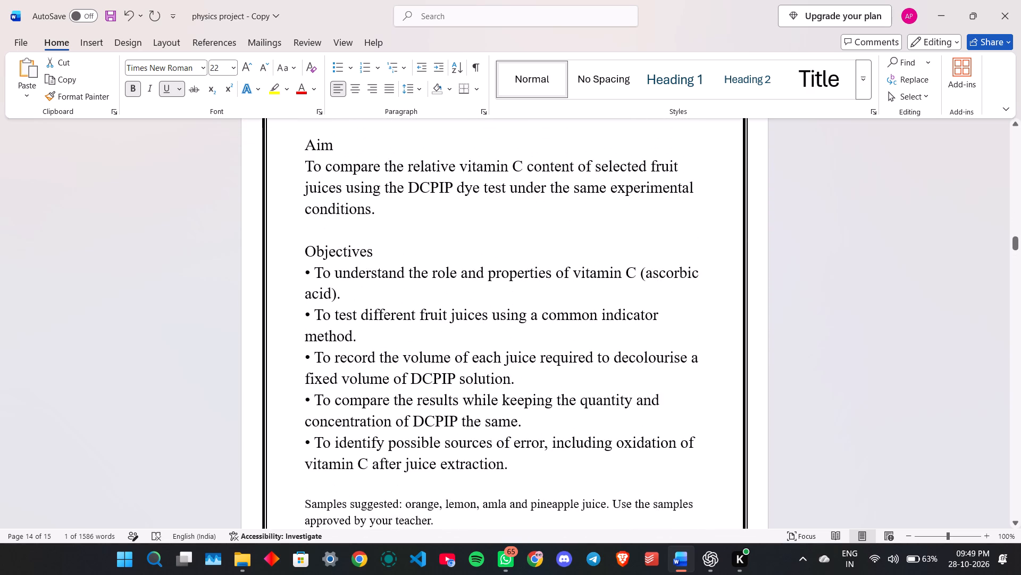
{"action": "scroll", "coordinate": [649, 317], "scroll_direction": "up", "scroll_amount": 3}
{"action": "left_click_drag", "start_coordinate": [345, 249], "coordinate": [289, 245]}
{"action": "key", "text": "ctrl+b"}
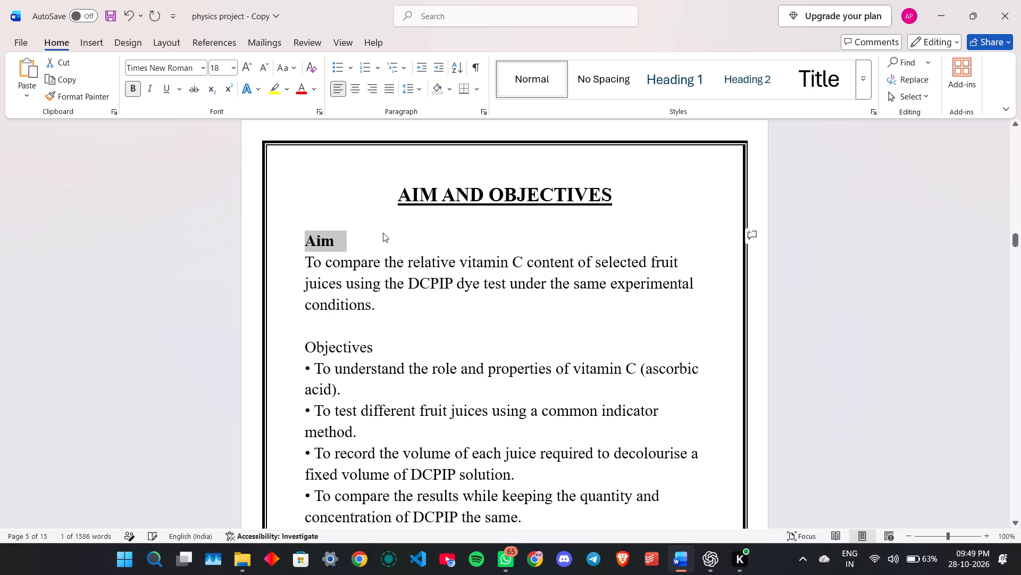
{"action": "left_click_drag", "start_coordinate": [390, 355], "coordinate": [297, 343]}
{"action": "key", "text": "ctrl+b"}
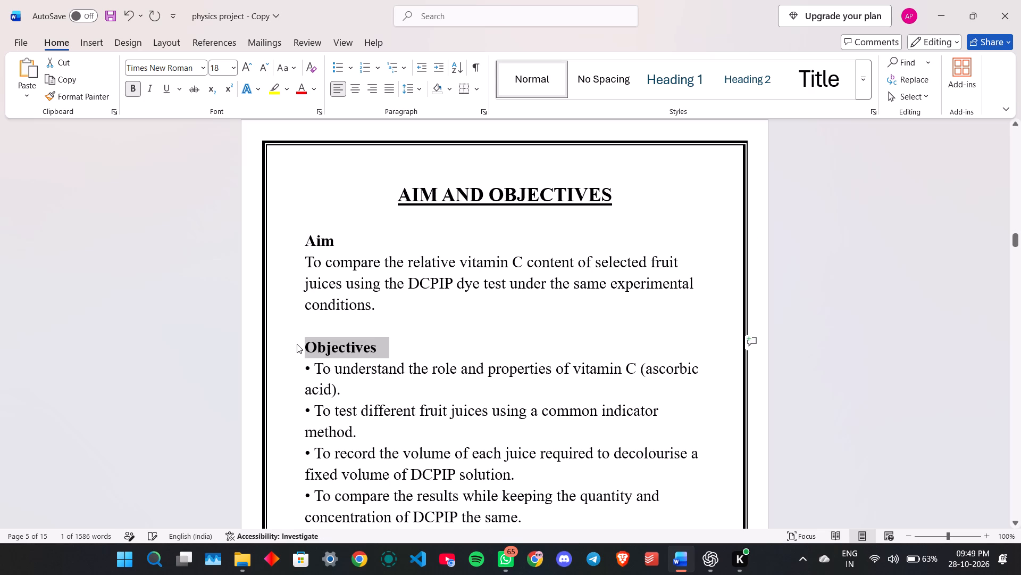
{"action": "left_click", "coordinate": [443, 323]}
Make the "Qualitative observation:" and "Important:" labels below the fruit juice trial table bold.
{"action": "middle_click", "coordinate": [445, 321]}
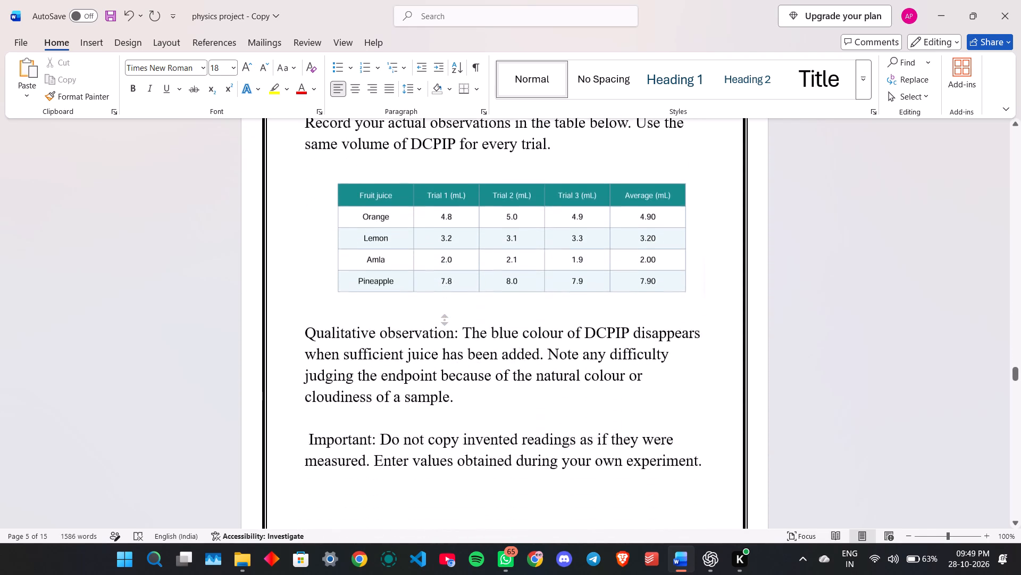
{"action": "left_click_drag", "start_coordinate": [435, 381], "coordinate": [451, 346]}
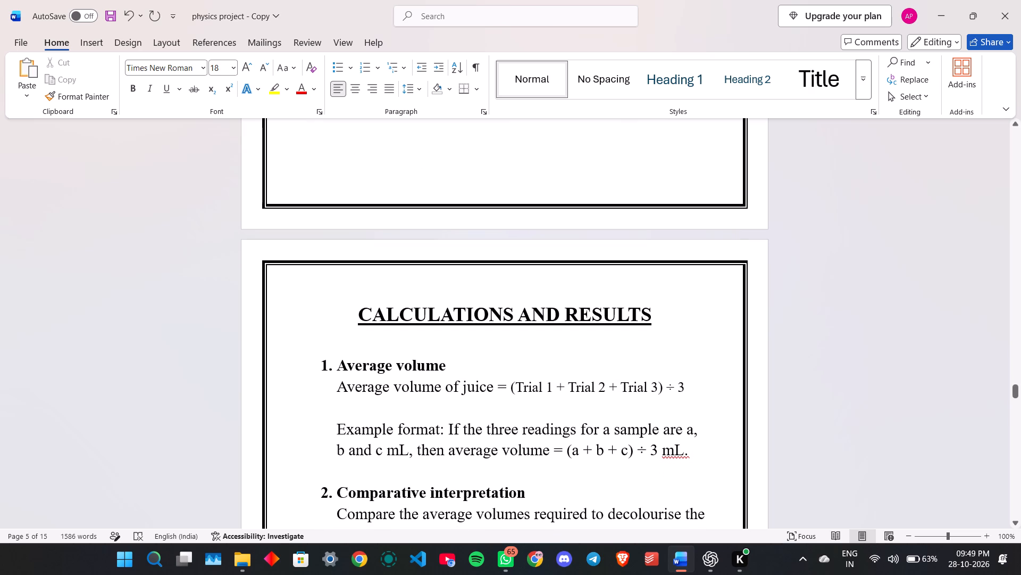
{"action": "scroll", "coordinate": [439, 180], "scroll_direction": "down", "scroll_amount": 1}
{"action": "scroll", "coordinate": [439, 180], "scroll_direction": "up", "scroll_amount": 8}
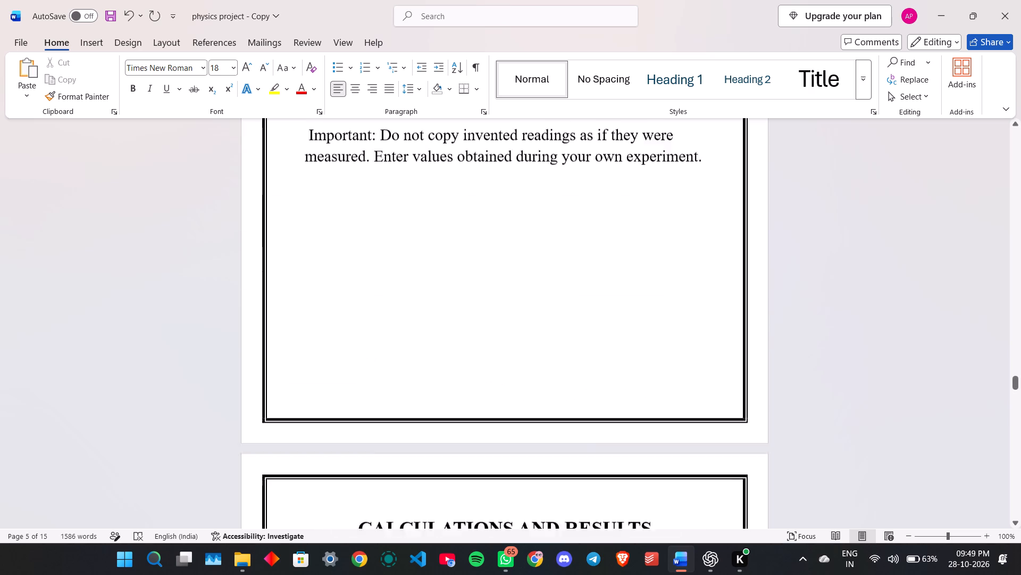
{"action": "scroll", "coordinate": [439, 182], "scroll_direction": "up", "scroll_amount": 5}
{"action": "scroll", "coordinate": [439, 183], "scroll_direction": "down", "scroll_amount": 1}
{"action": "scroll", "coordinate": [429, 187], "scroll_direction": "up", "scroll_amount": 4}
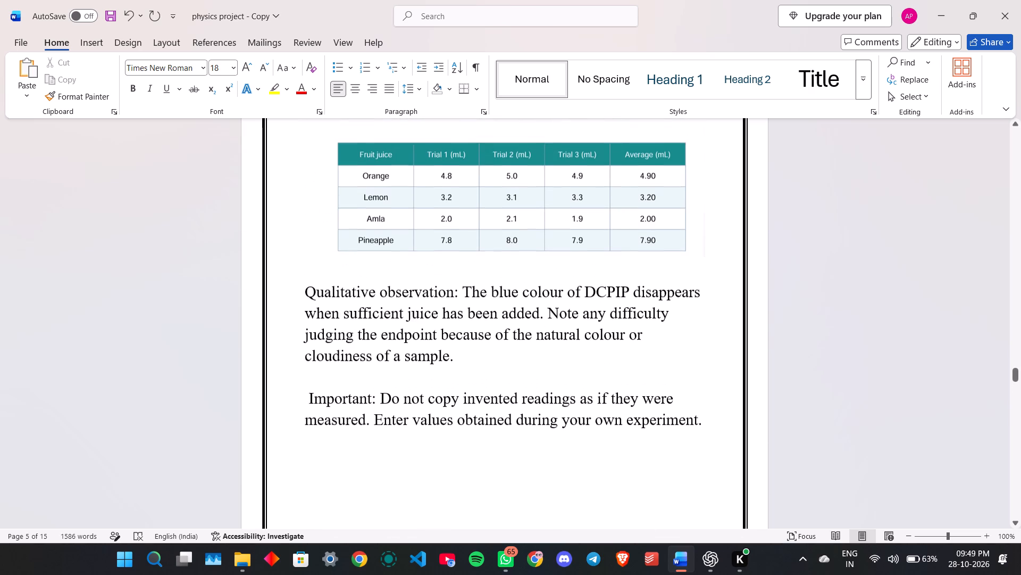
{"action": "left_click_drag", "start_coordinate": [456, 295], "coordinate": [317, 302]}
{"action": "key", "text": "ctrl+b"}
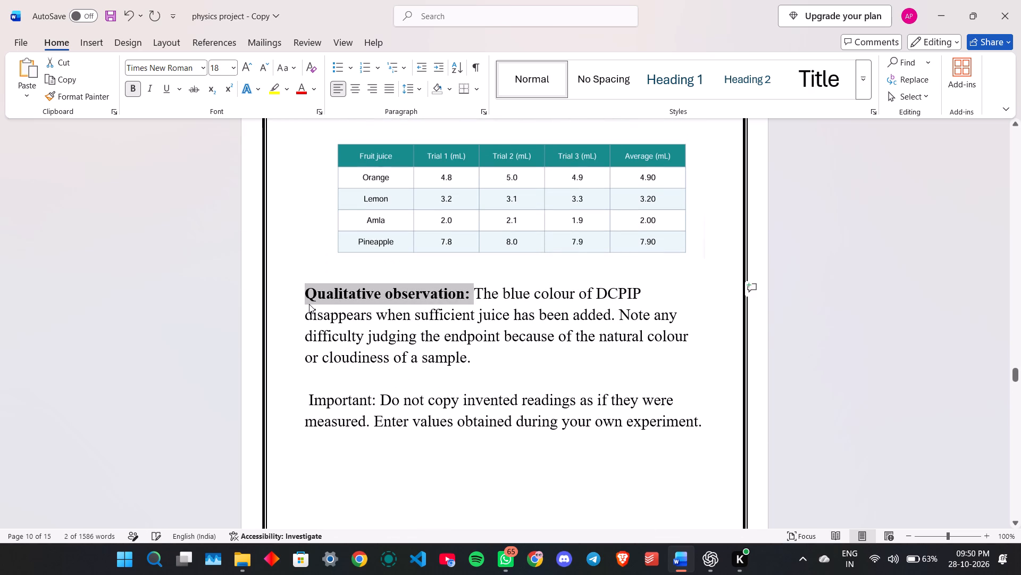
{"action": "left_click_drag", "start_coordinate": [376, 401], "coordinate": [315, 400]}
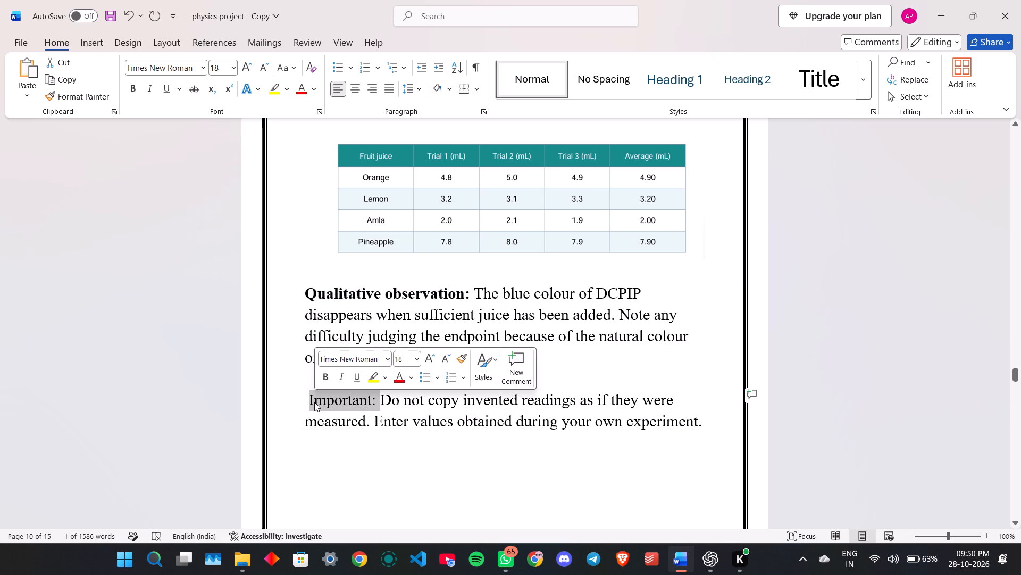
{"action": "key", "text": "ctrl+b"}
Review the pages from CALCULATIONS AND RESULTS through to the closing THANK YOU page for layout and formatting.
{"action": "scroll", "coordinate": [314, 402], "scroll_direction": "down", "scroll_amount": 3}
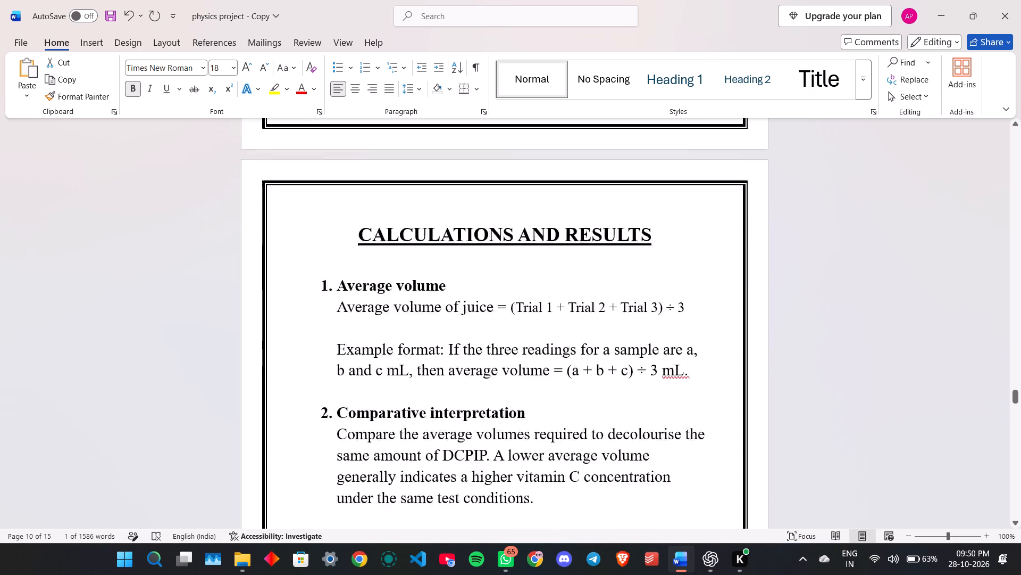
{"action": "scroll", "coordinate": [314, 402], "scroll_direction": "down", "scroll_amount": 15}
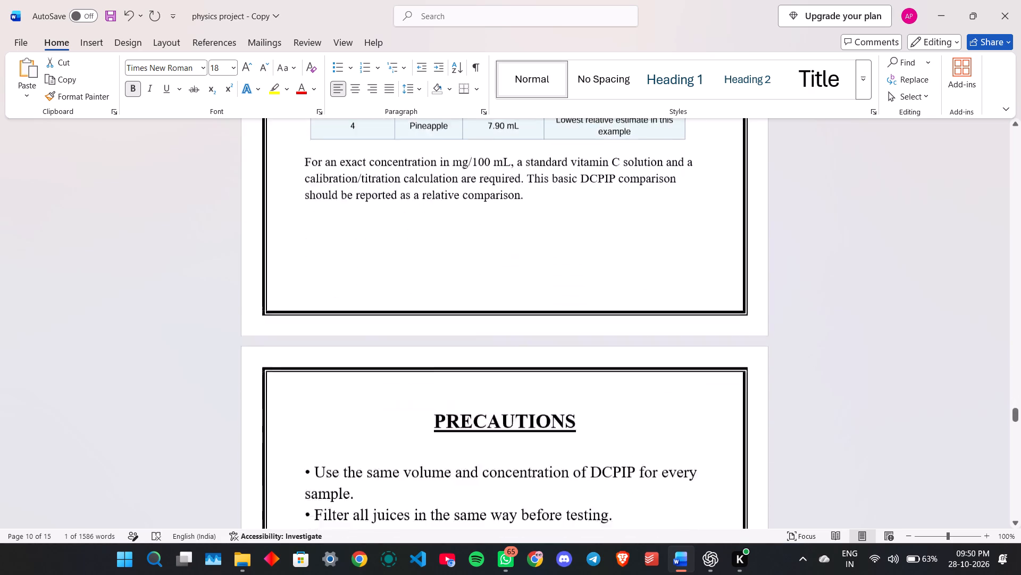
{"action": "scroll", "coordinate": [314, 402], "scroll_direction": "down", "scroll_amount": 17}
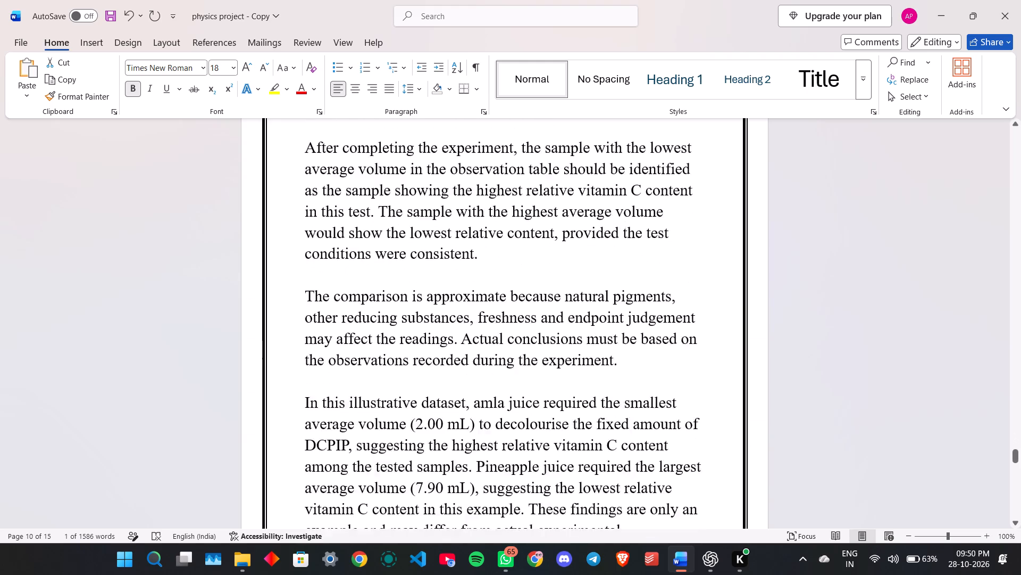
{"action": "scroll", "coordinate": [314, 402], "scroll_direction": "down", "scroll_amount": 15}
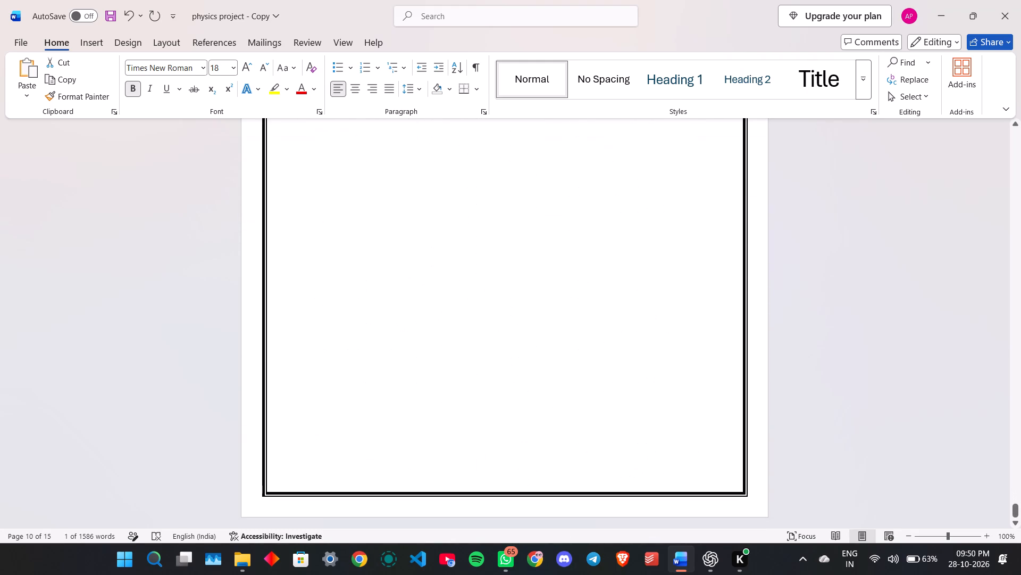
{"action": "scroll", "coordinate": [314, 402], "scroll_direction": "up", "scroll_amount": 14}
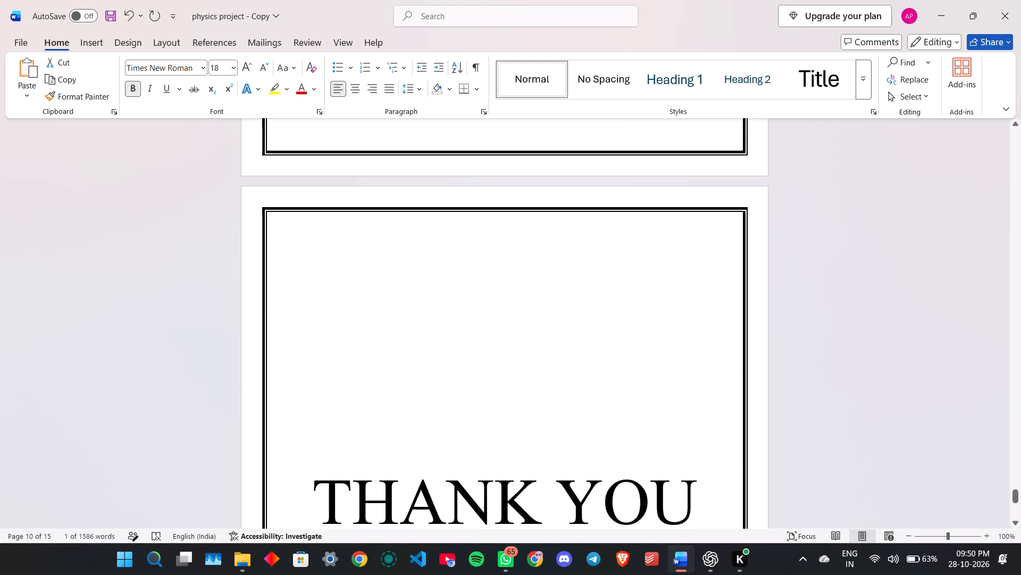
{"action": "scroll", "coordinate": [313, 402], "scroll_direction": "up", "scroll_amount": 9}
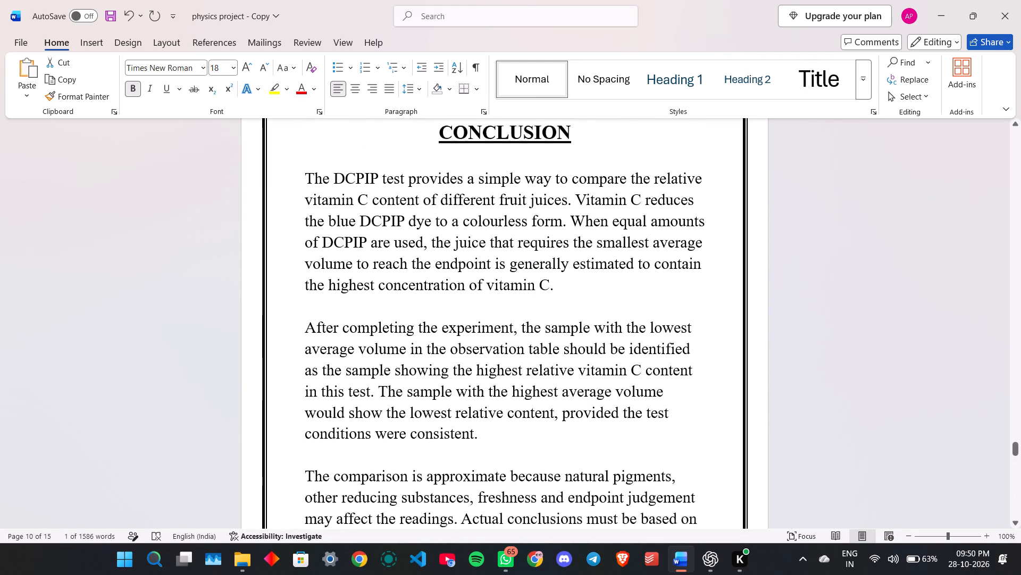
{"action": "scroll", "coordinate": [313, 402], "scroll_direction": "up", "scroll_amount": 5}
Save the project document.
{"action": "key", "text": "ctrl+s"}
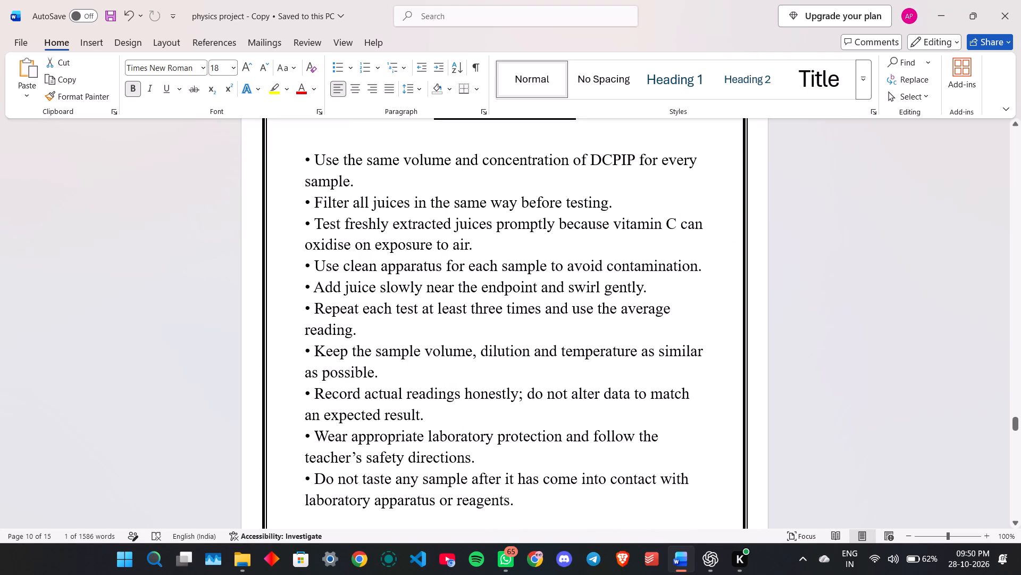
Review the project from the cover page through the certificate, acknowledgement, index and experimental procedure pages for layout and spacing.
{"action": "left_click_drag", "start_coordinate": [1013, 423], "coordinate": [1002, 137]}
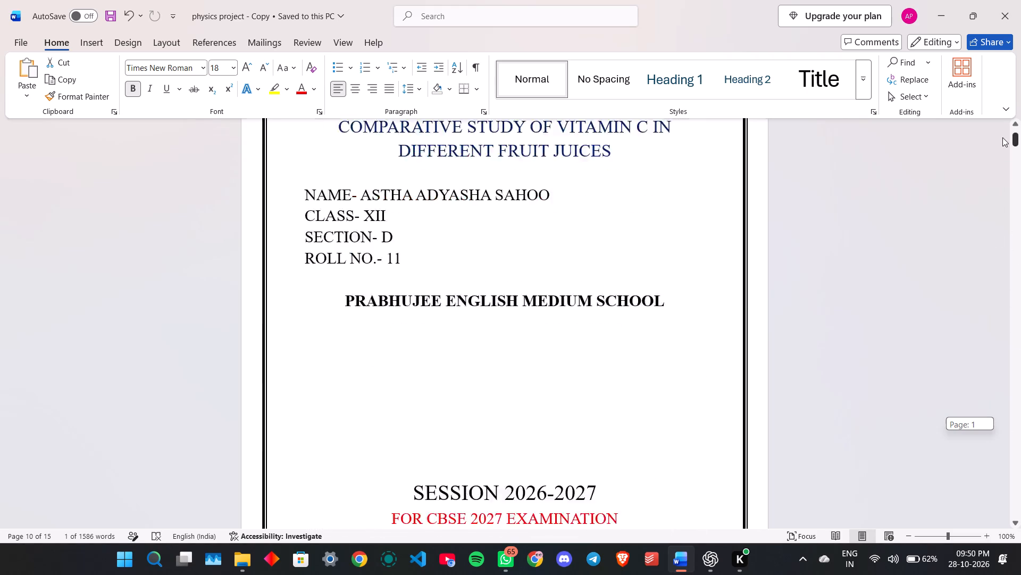
{"action": "left_click_drag", "start_coordinate": [1002, 137], "coordinate": [1002, 104]}
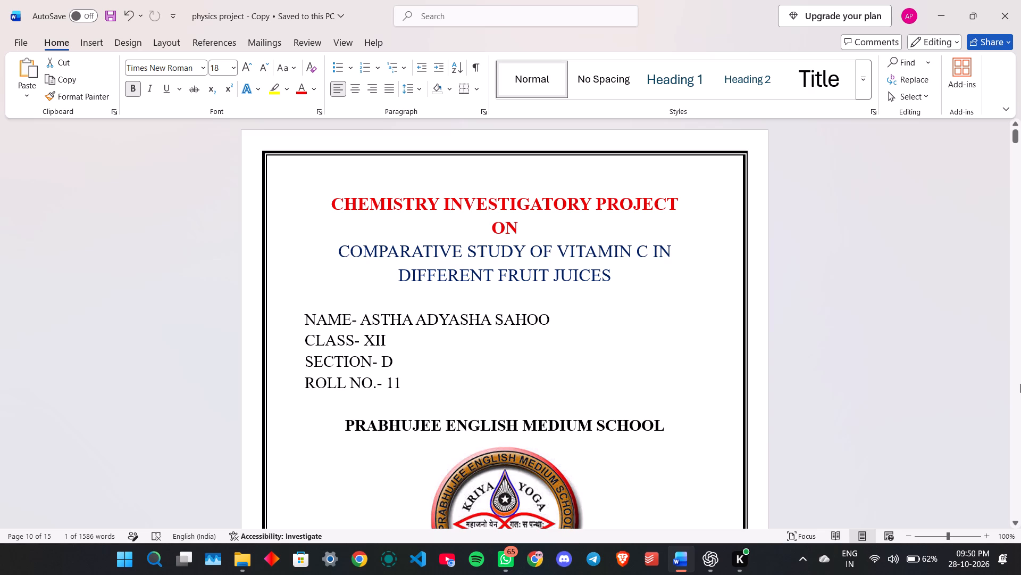
{"action": "left_click_drag", "start_coordinate": [787, 383], "coordinate": [790, 278]}
{"action": "left_click", "coordinate": [832, 344]}
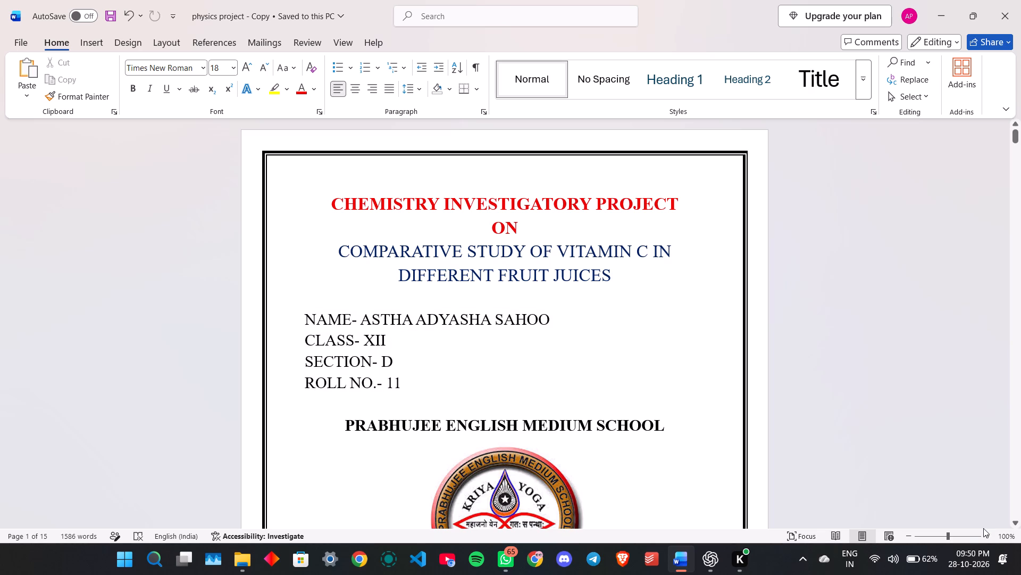
{"action": "left_click", "coordinate": [1015, 524]}
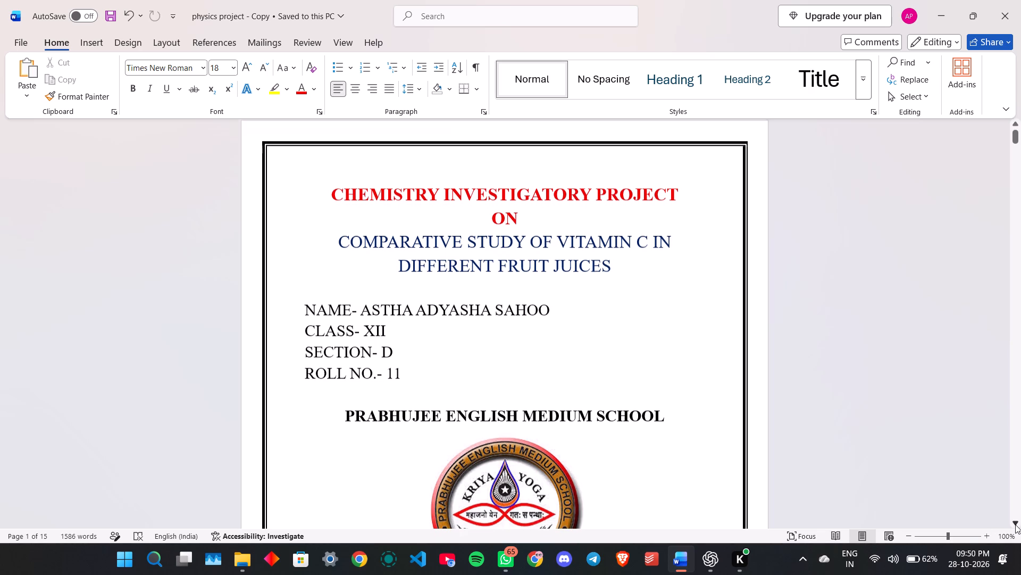
{"action": "triple_click", "coordinate": [1015, 524]}
{"action": "double_click", "coordinate": [1015, 524]}
{"action": "left_click_drag", "start_coordinate": [1015, 524], "coordinate": [995, 297]}
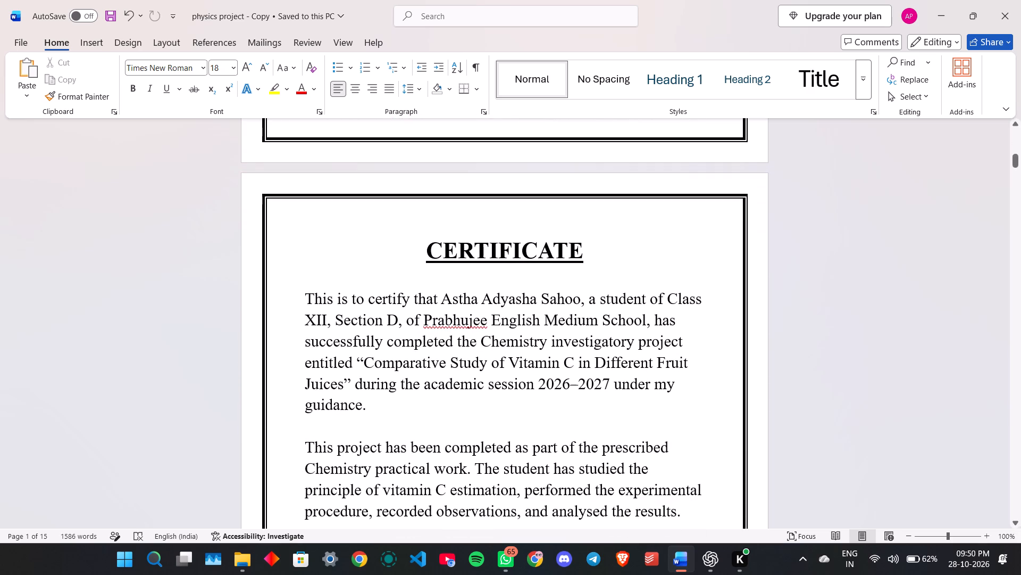
{"action": "left_click", "coordinate": [1015, 126]}
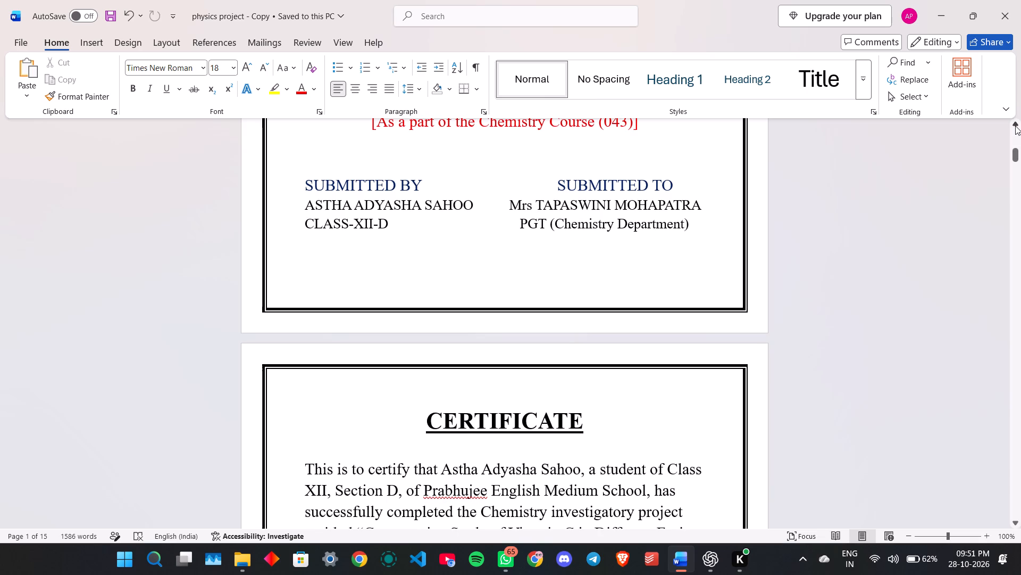
{"action": "left_click", "coordinate": [1015, 126]}
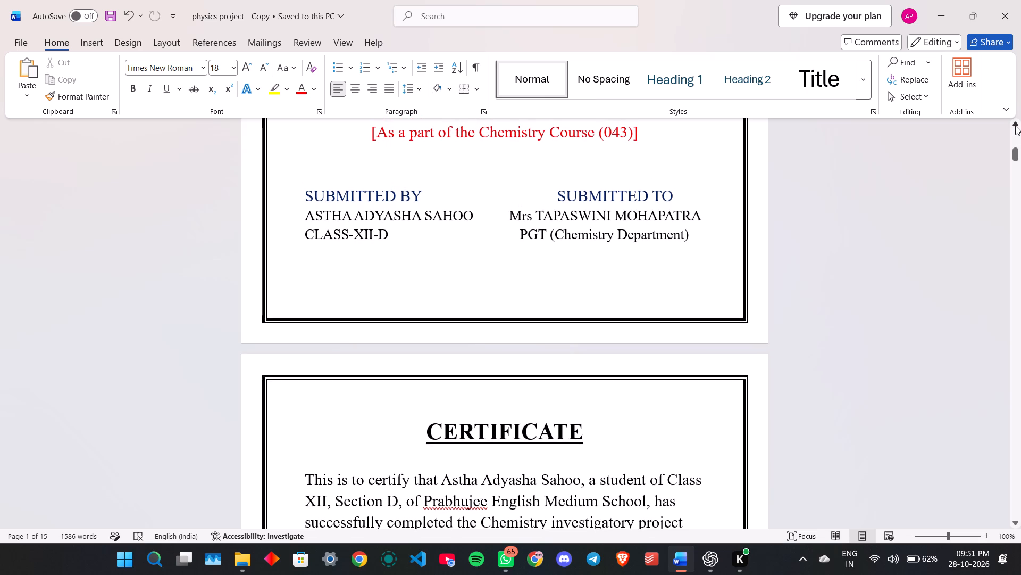
{"action": "left_click", "coordinate": [1015, 126]}
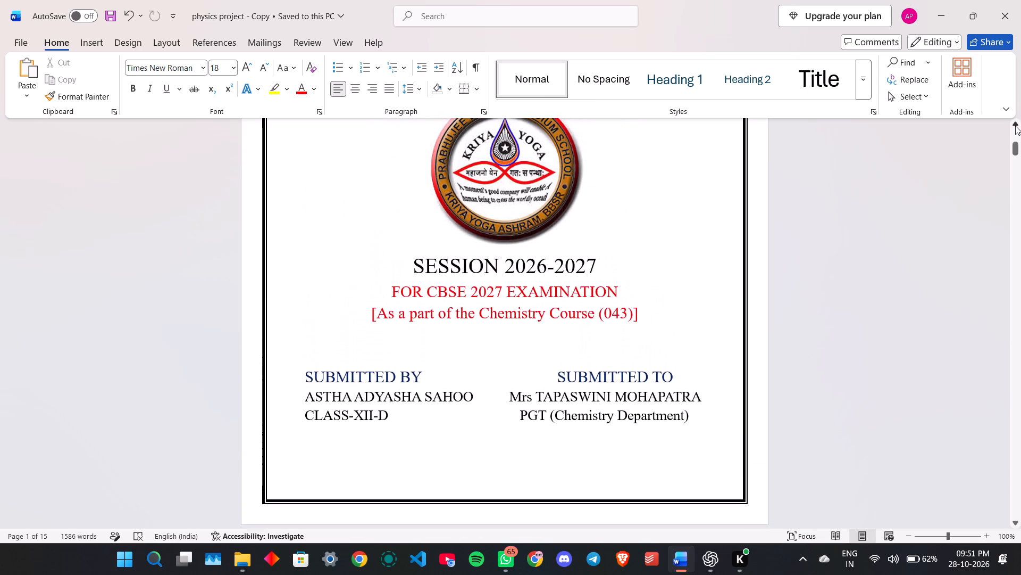
{"action": "left_click", "coordinate": [1015, 126]}
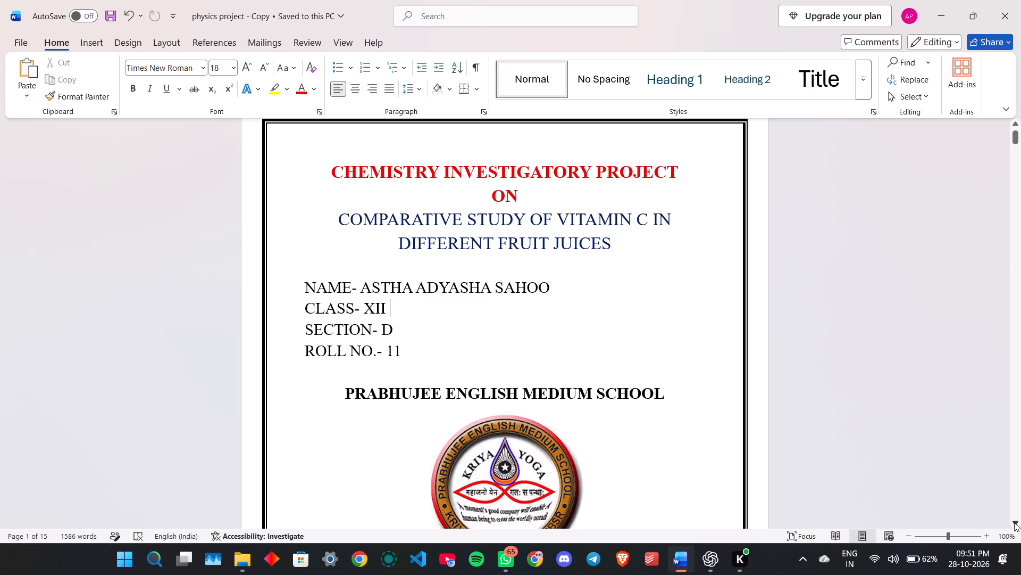
{"action": "left_click", "coordinate": [1014, 522]}
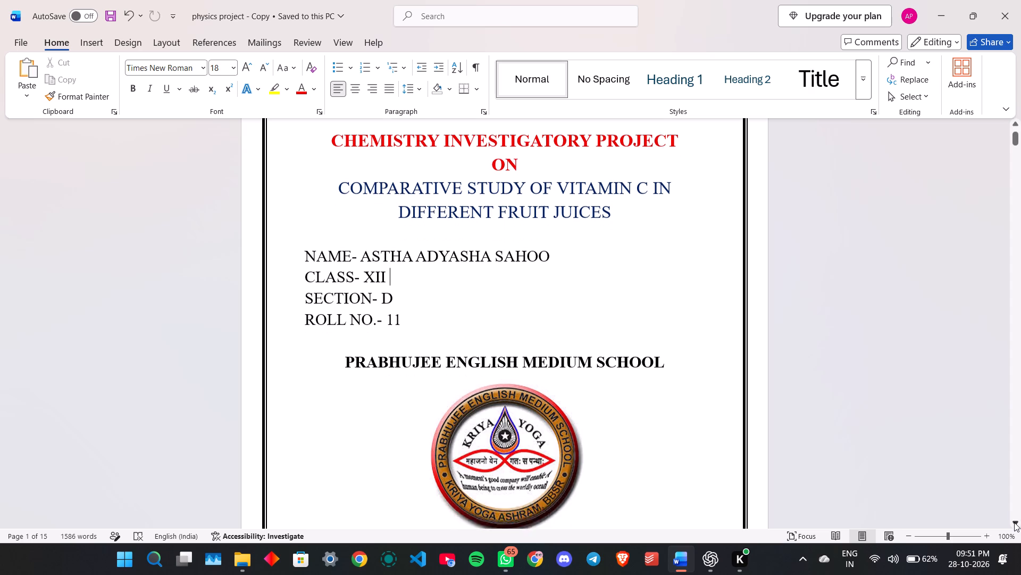
{"action": "left_click", "coordinate": [1014, 522]}
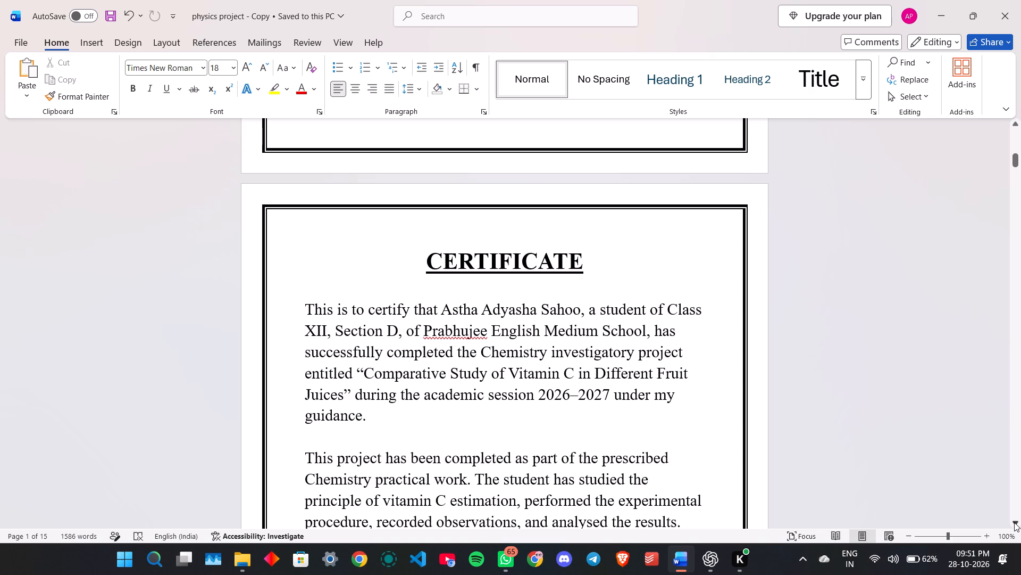
{"action": "left_click", "coordinate": [1014, 522]}
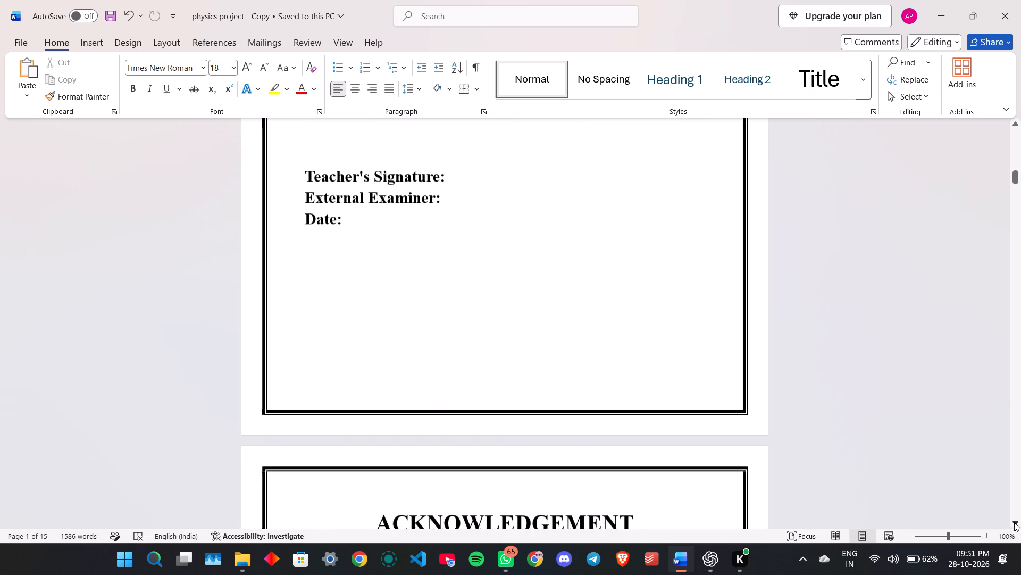
{"action": "left_click", "coordinate": [1014, 522]}
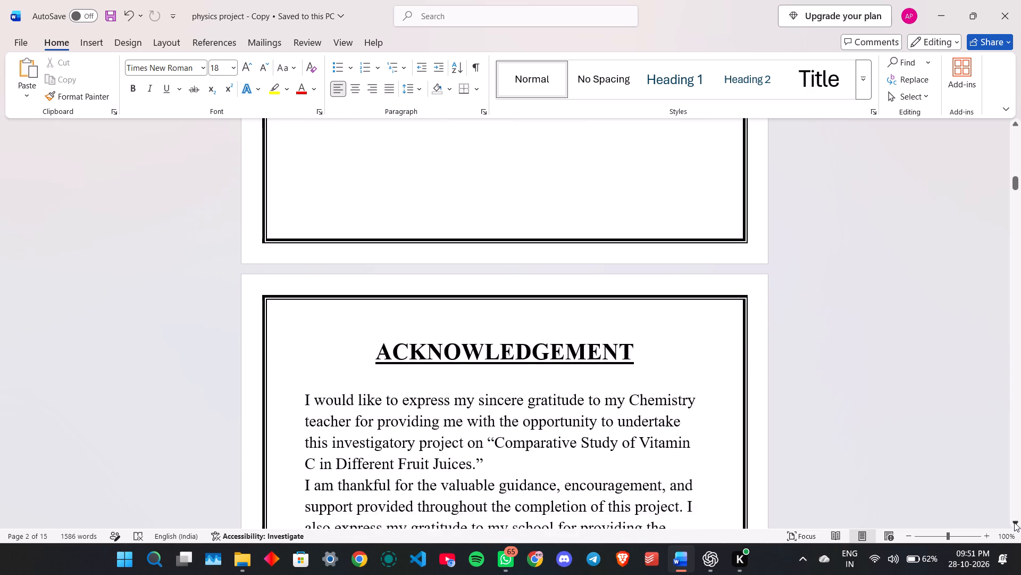
{"action": "left_click", "coordinate": [1014, 522]}
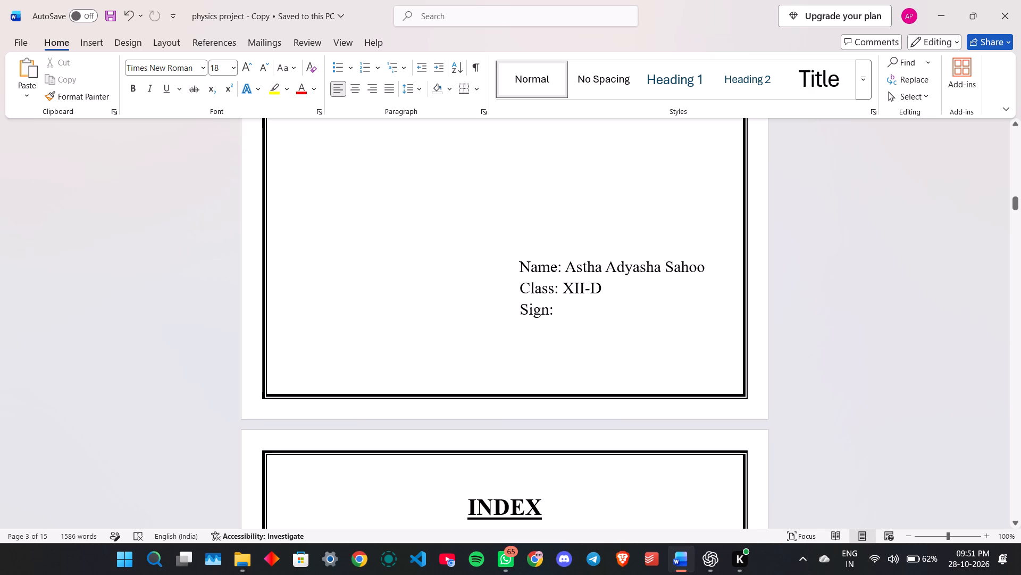
{"action": "left_click", "coordinate": [1013, 521]}
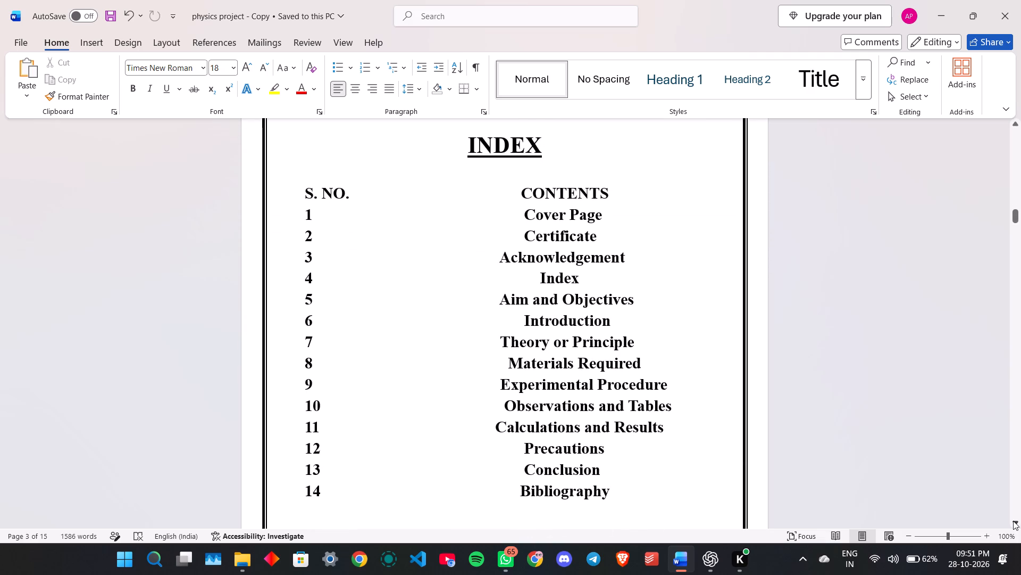
{"action": "left_click", "coordinate": [1013, 521]}
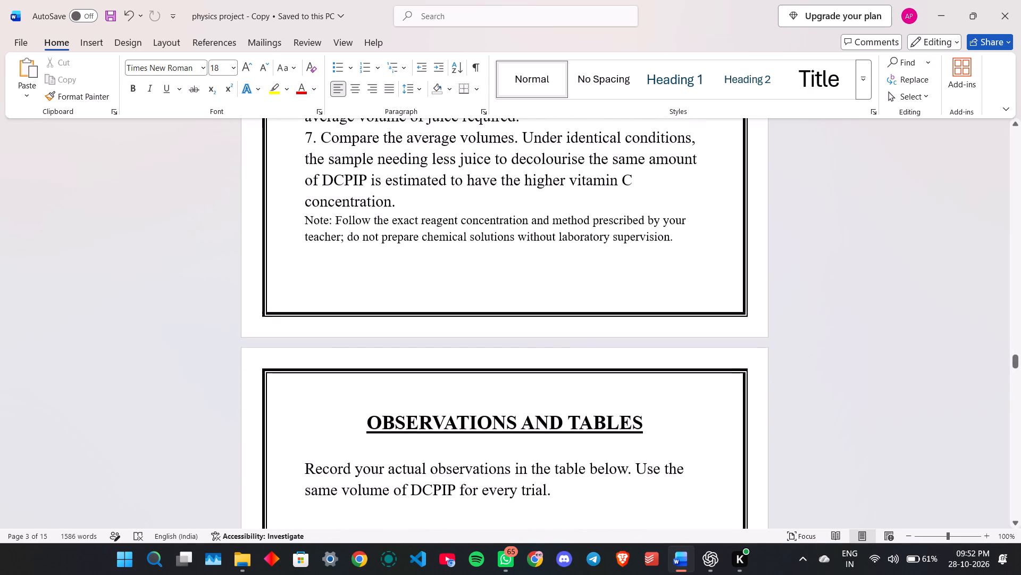
Add a blank line above the Note ending the experimental procedure and remove the extra line above the OBSERVATIONS AND TABLES heading.
{"action": "left_click", "coordinate": [304, 220]}
{"action": "key", "text": "Return"}
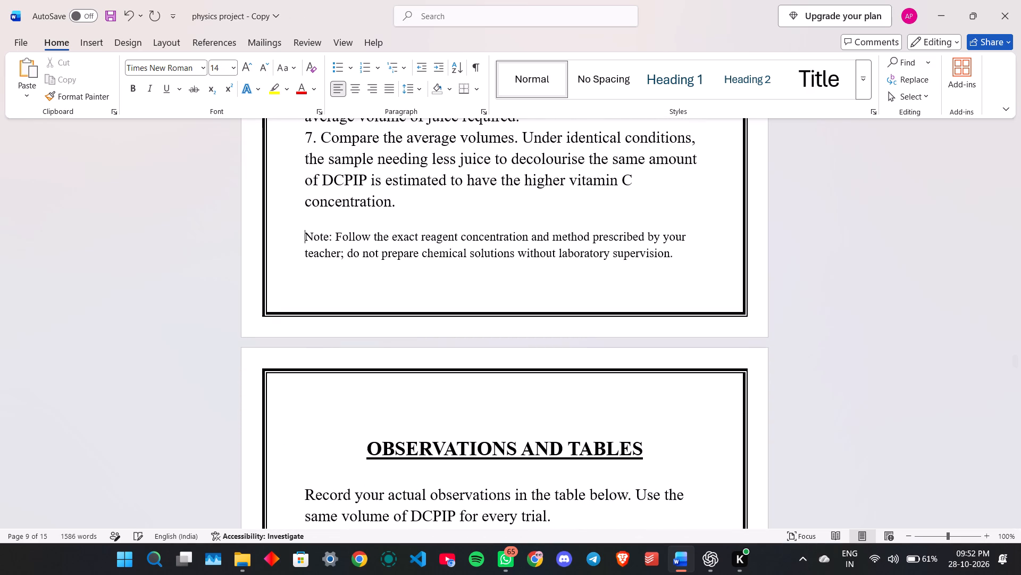
{"action": "left_click", "coordinate": [363, 446]}
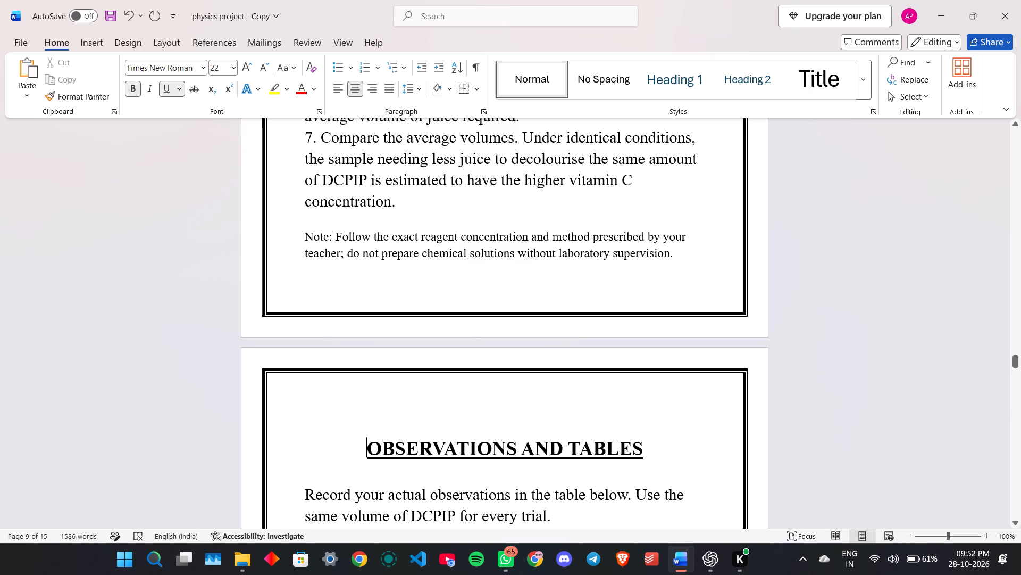
{"action": "key", "text": "BackSpace"}
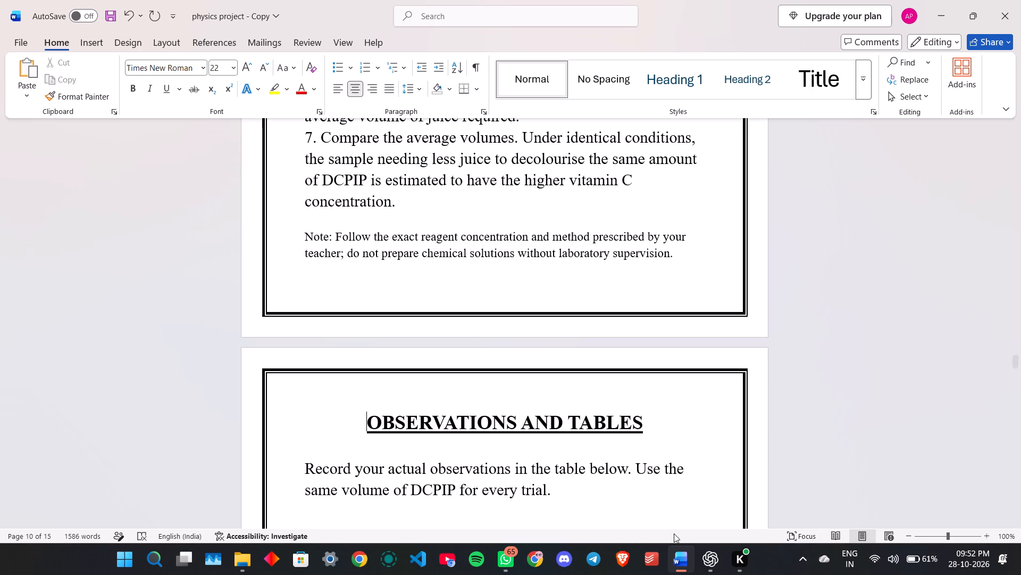
Capitalise the second word of the result table's label on the calculations page so it reads "Result Table:-".
{"action": "left_click", "coordinate": [1015, 522]}
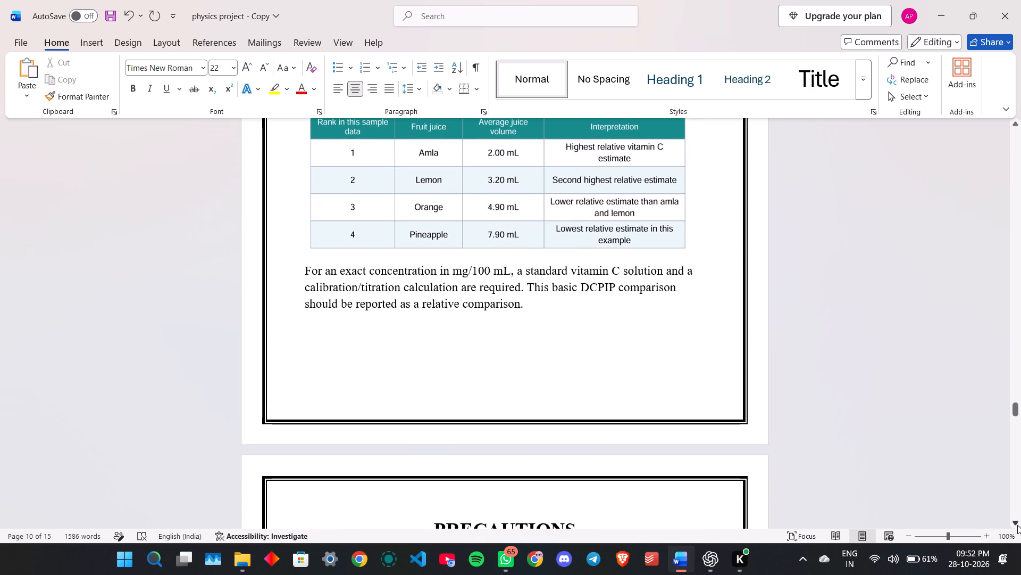
{"action": "left_click", "coordinate": [1013, 124]}
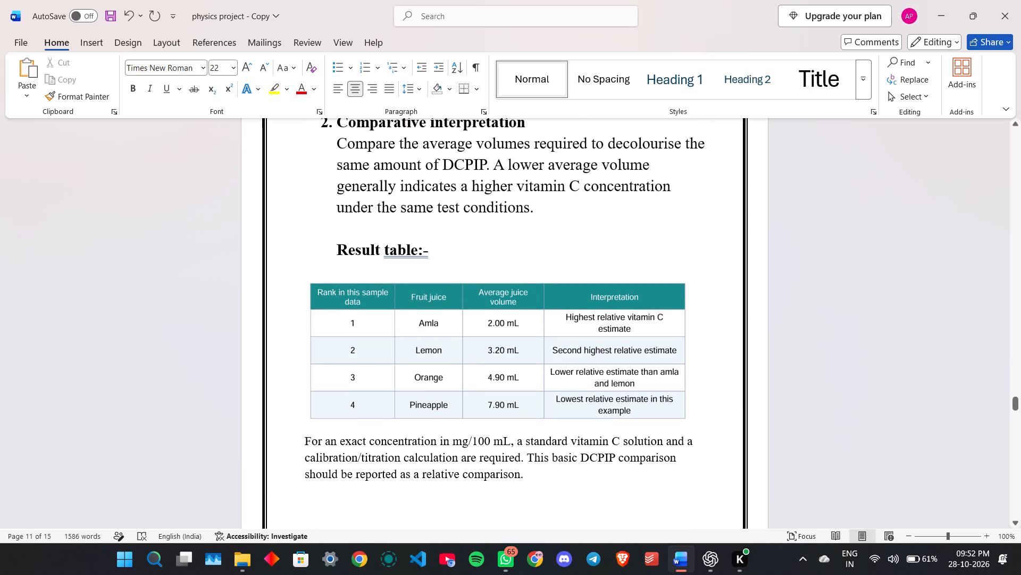
{"action": "left_click", "coordinate": [387, 253]}
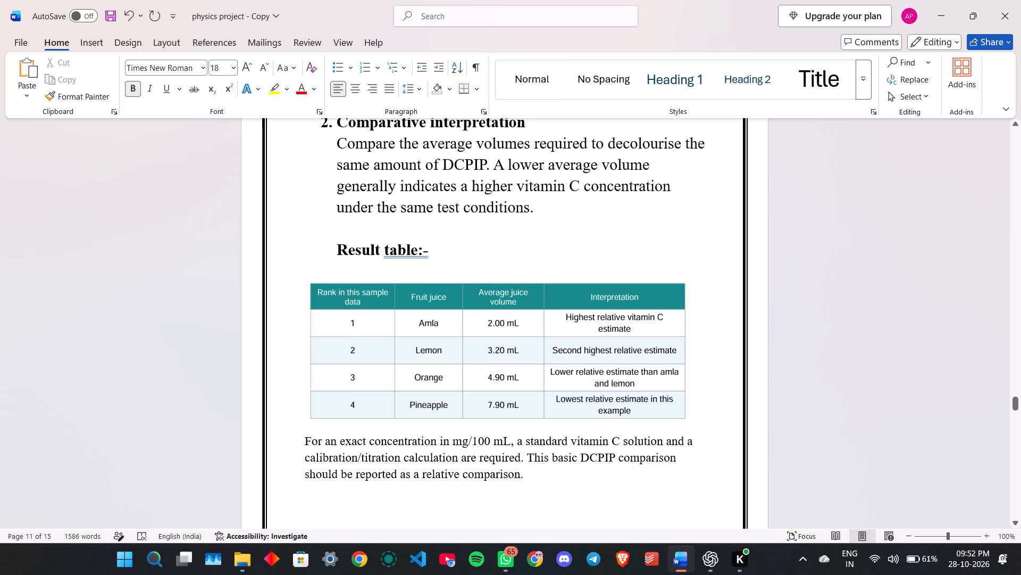
{"action": "key", "text": "BackSpace"}
{"action": "key", "text": "t"}
Insert a blank line between the result table and the paragraph beginning "For an exact concentration in mg/100 mL".
{"action": "left_click", "coordinate": [1016, 524]}
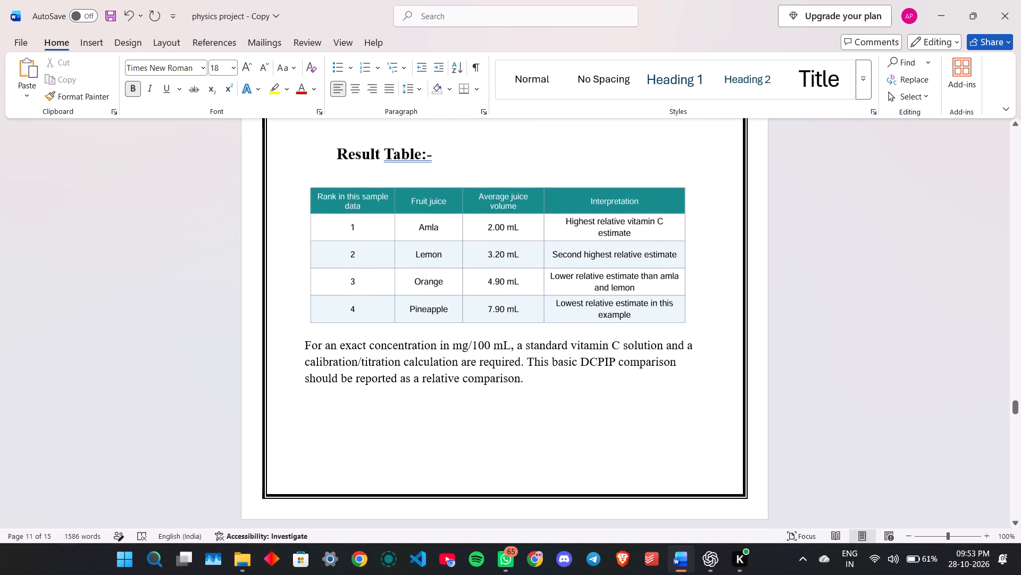
{"action": "left_click", "coordinate": [304, 344]}
{"action": "key", "text": "Return"}
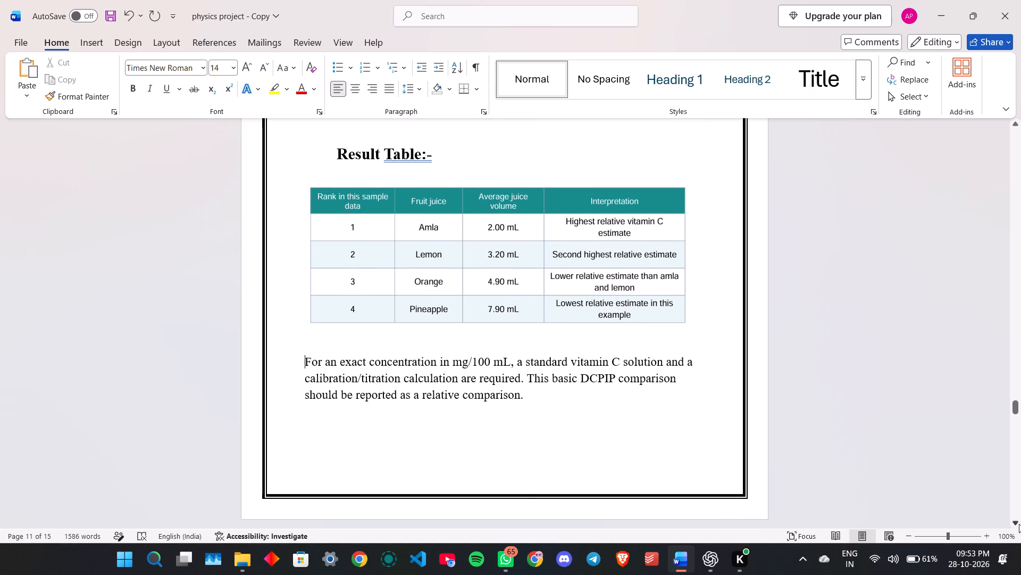
Check the remaining pages through THANK YOU and insert a blank line between the BIBLIOGRAPHY heading and its first reference.
{"action": "left_click", "coordinate": [1012, 521]}
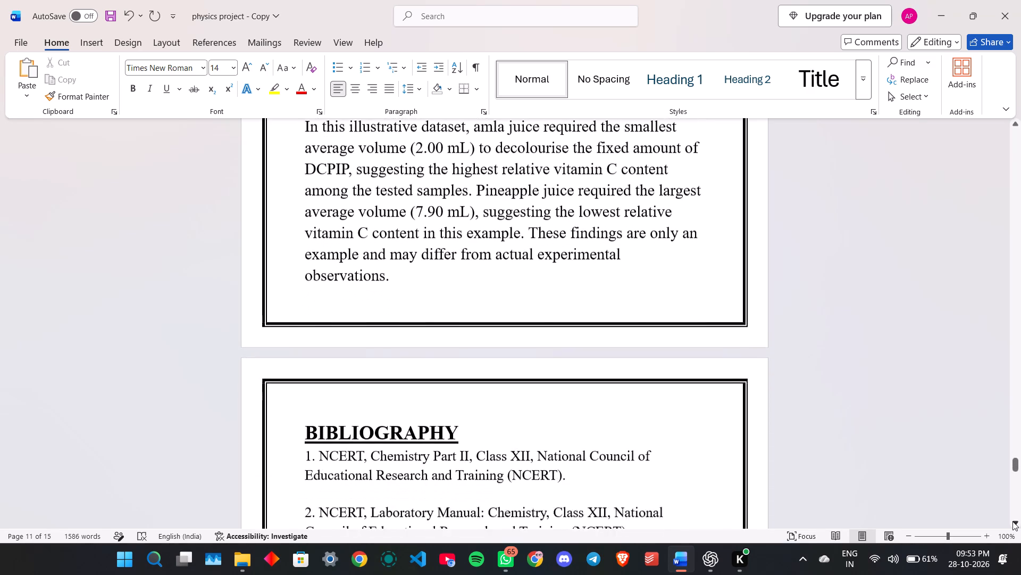
{"action": "left_click", "coordinate": [1012, 521]}
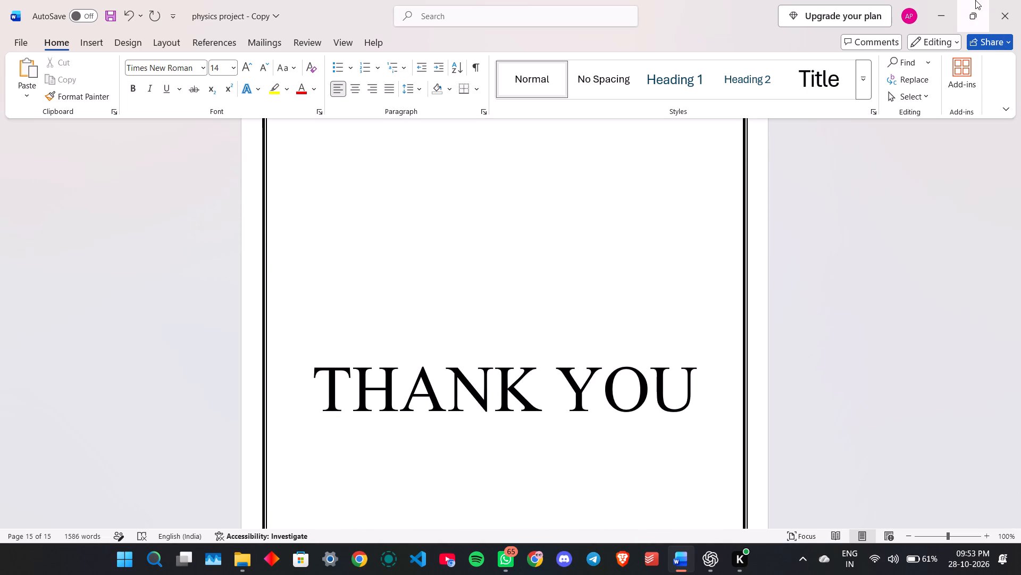
{"action": "left_click", "coordinate": [1015, 125]}
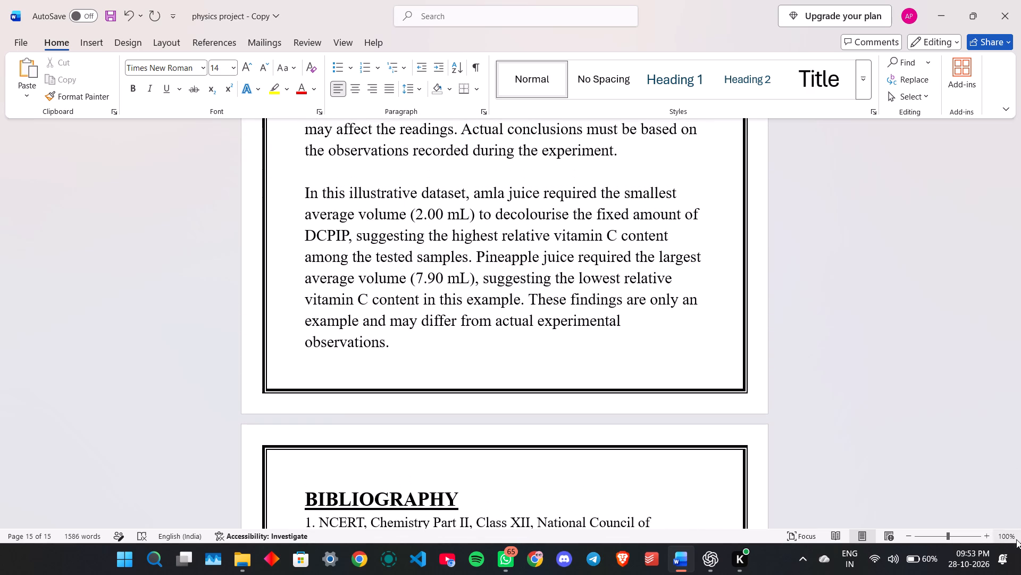
{"action": "left_click", "coordinate": [1020, 517]}
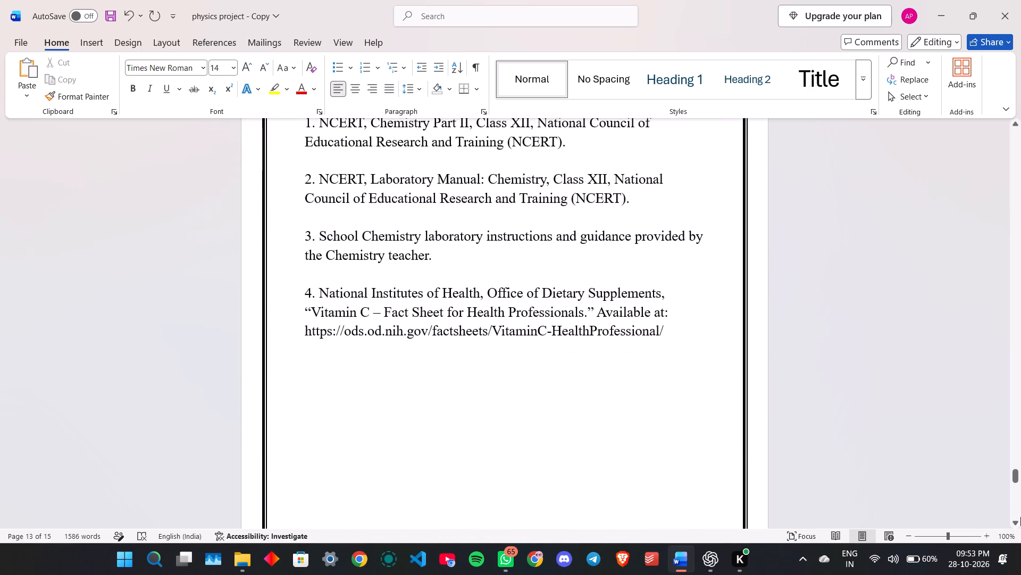
{"action": "left_click", "coordinate": [1017, 124]}
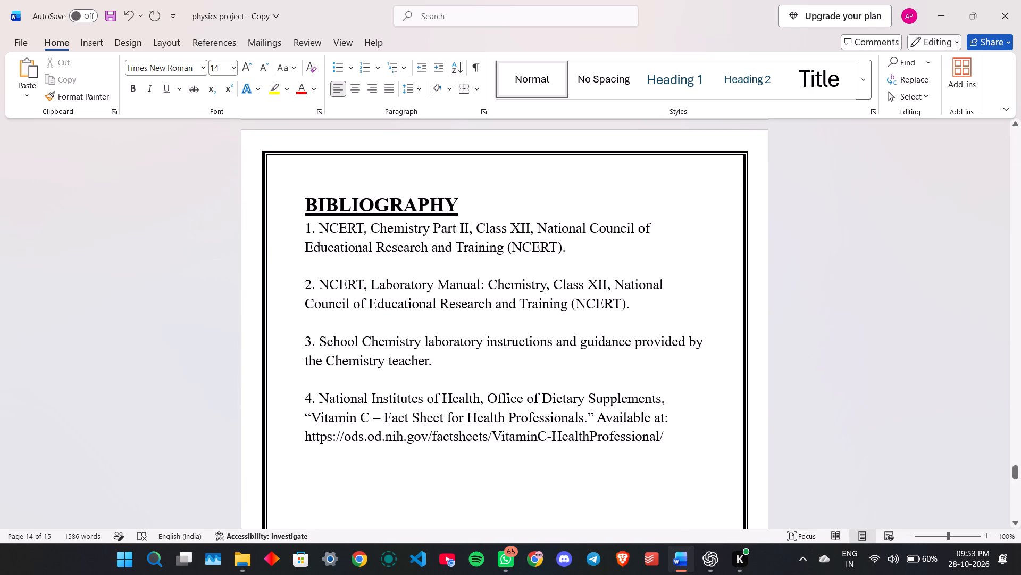
{"action": "left_click", "coordinate": [461, 207]}
{"action": "key", "text": "Return"}
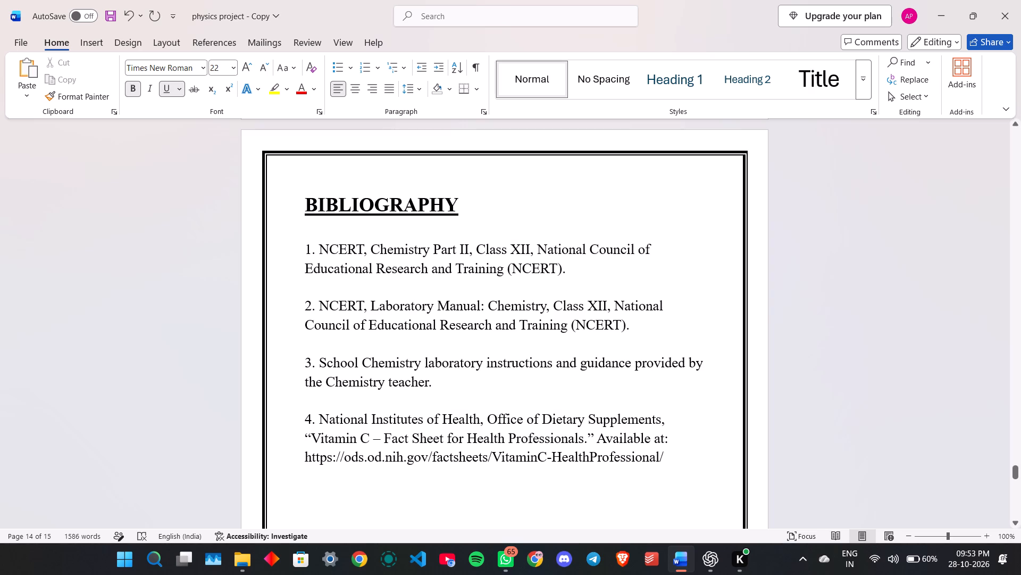
Center the BIBLIOGRAPHY heading on its page.
{"action": "left_click_drag", "start_coordinate": [308, 203], "coordinate": [429, 184]}
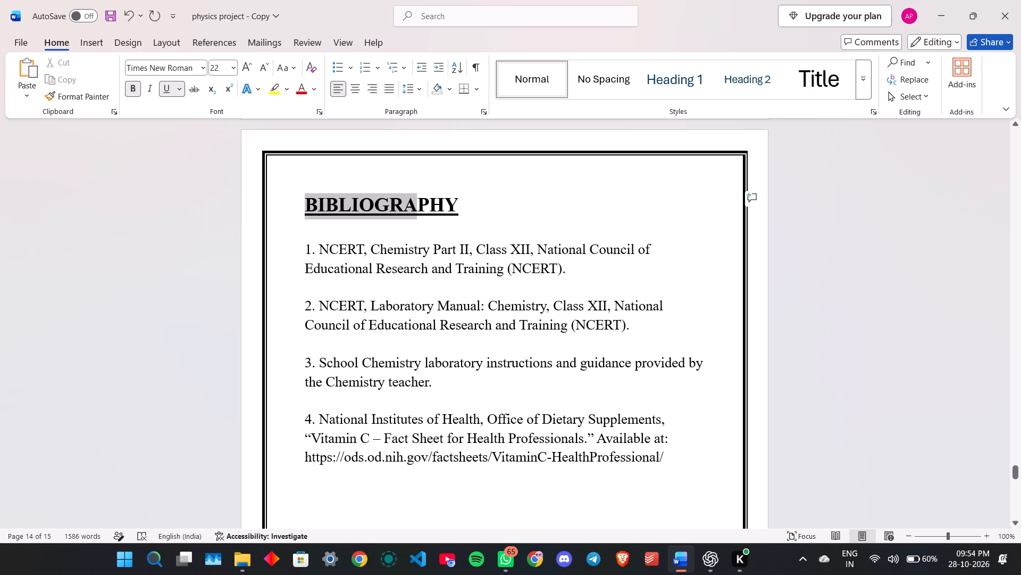
{"action": "left_click_drag", "start_coordinate": [429, 184], "coordinate": [474, 182]}
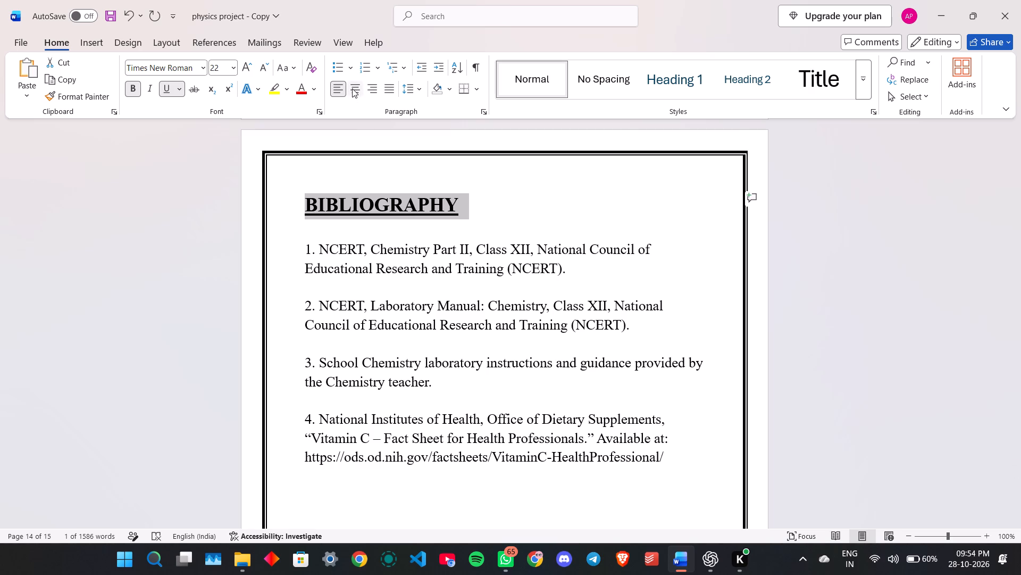